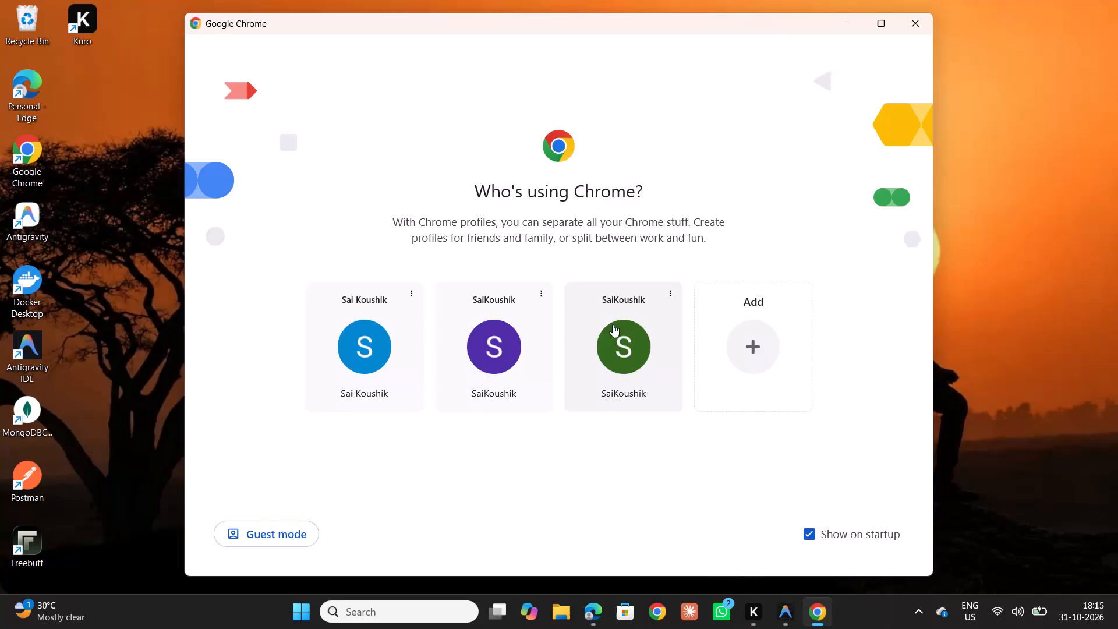
Open Chrome with the blue-avatar profile and maximize its window.
{"action": "left_click", "coordinate": [392, 352]}
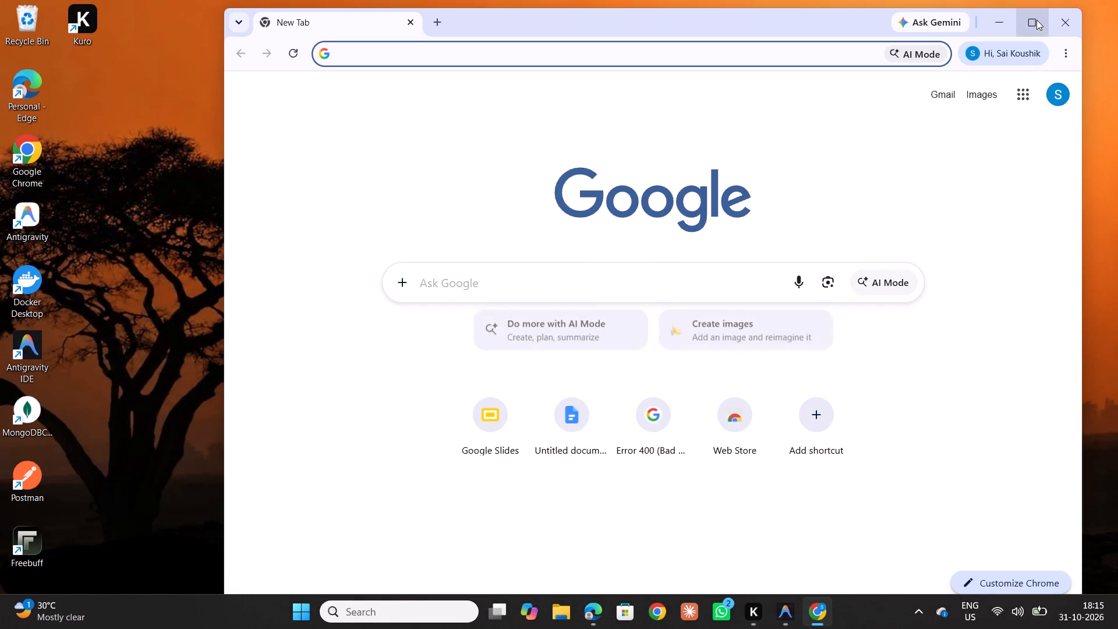
{"action": "left_click", "coordinate": [1036, 20]}
Search the web for "spreadsheet" and open the Google Sheets result to create a blank spreadsheet.
{"action": "type", "text": "spre"}
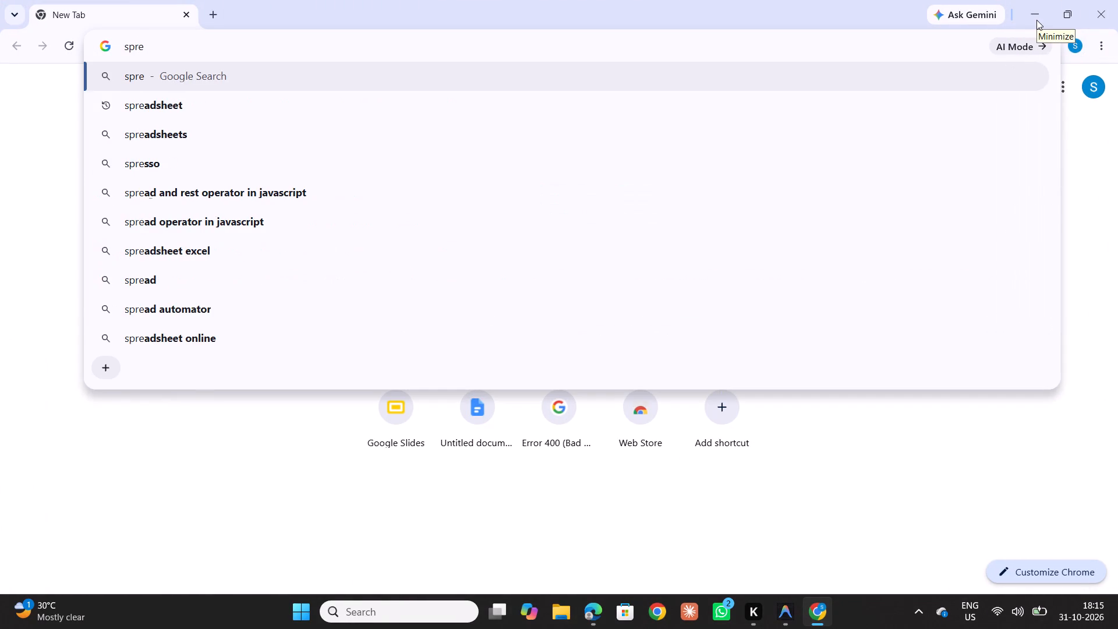
{"action": "key", "text": "Down"}
{"action": "key", "text": "Return"}
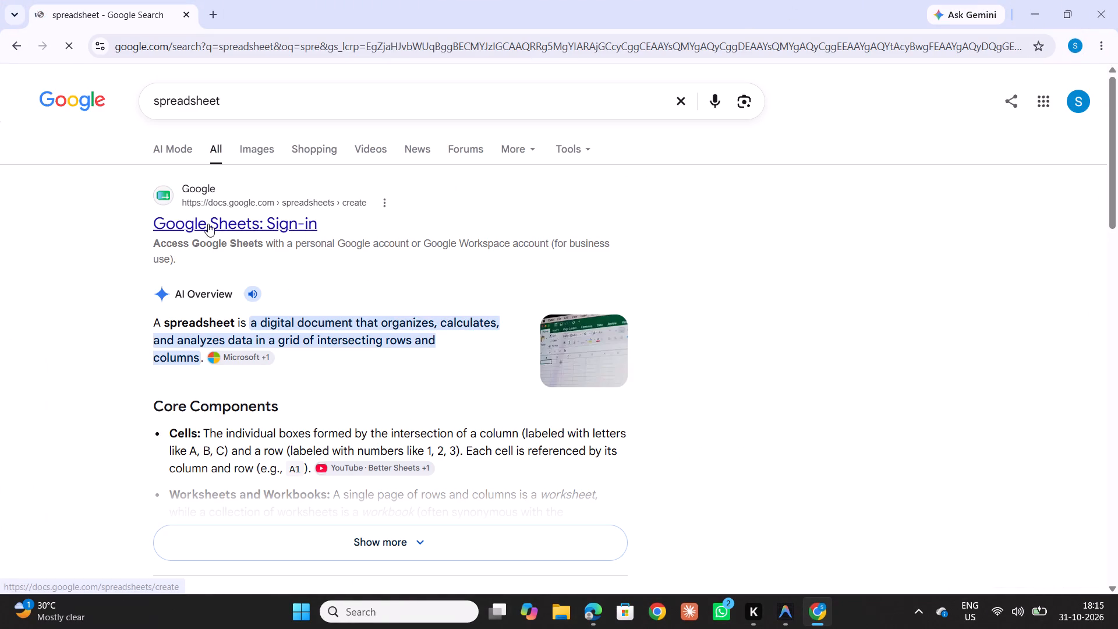
{"action": "left_click", "coordinate": [208, 224]}
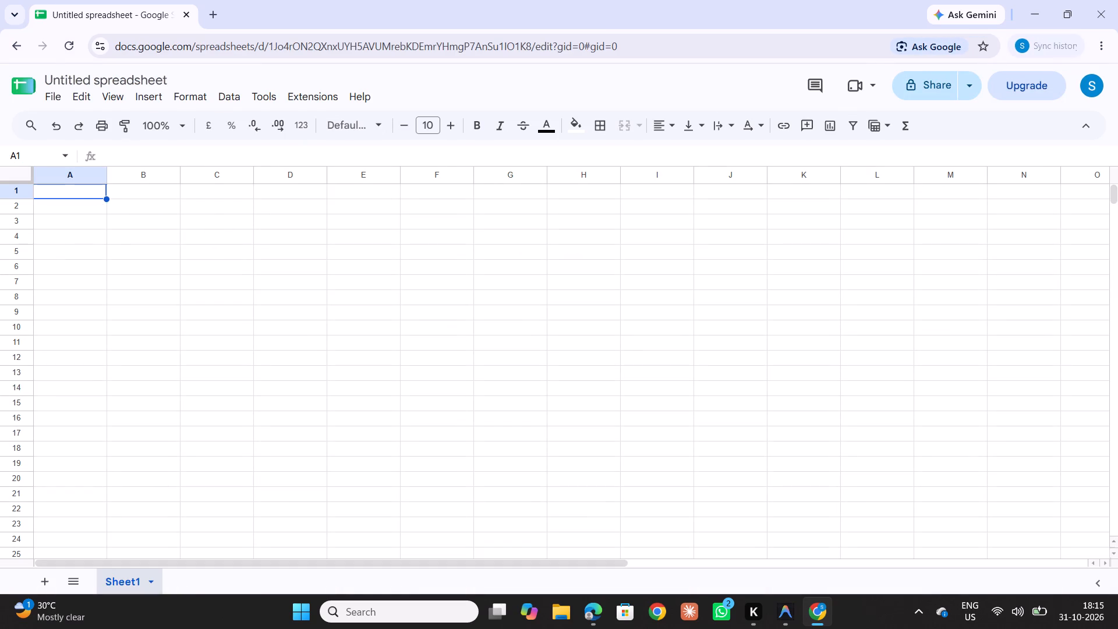
Enter the title "Ramanujan Maths Club" in cell A1.
{"action": "left_click_drag", "start_coordinate": [104, 200], "coordinate": [560, 216]}
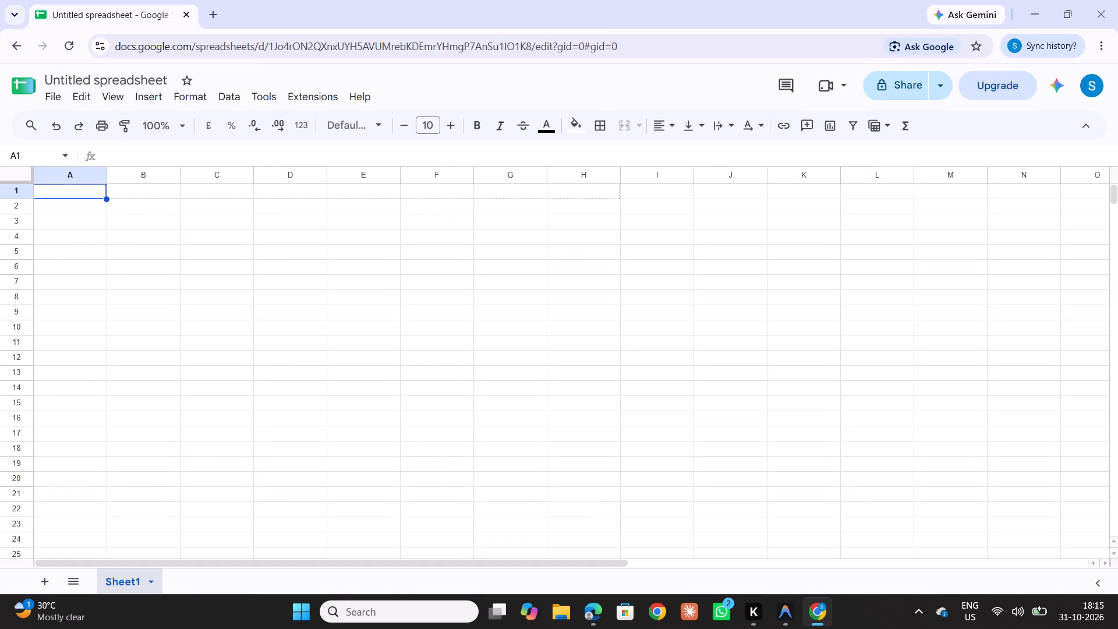
{"action": "left_click_drag", "start_coordinate": [560, 216], "coordinate": [576, 215]}
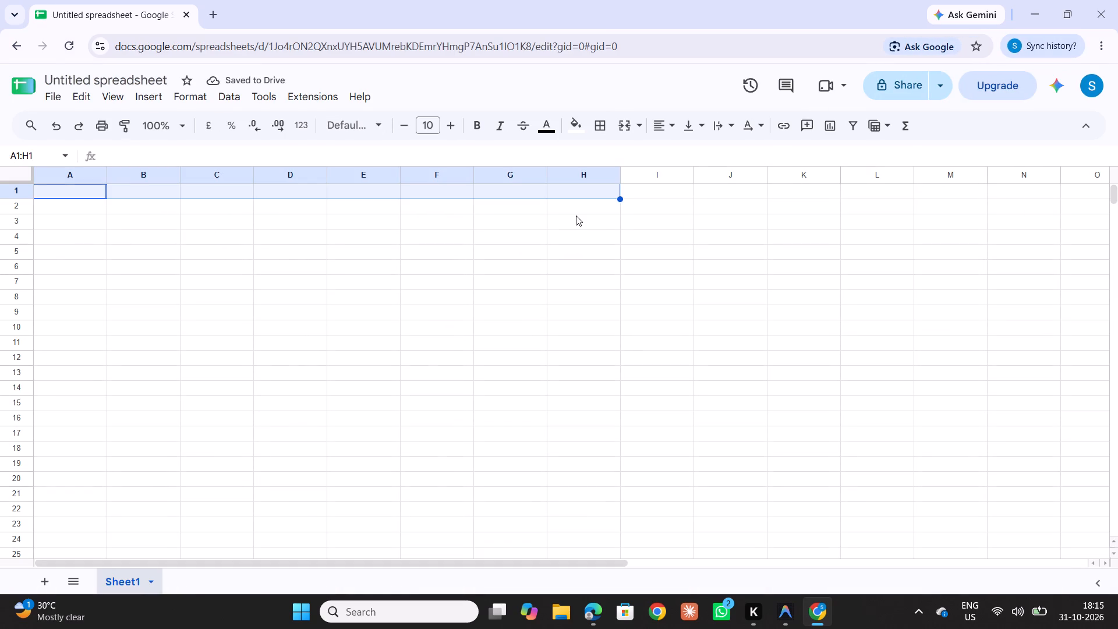
{"action": "left_click", "coordinate": [576, 215]}
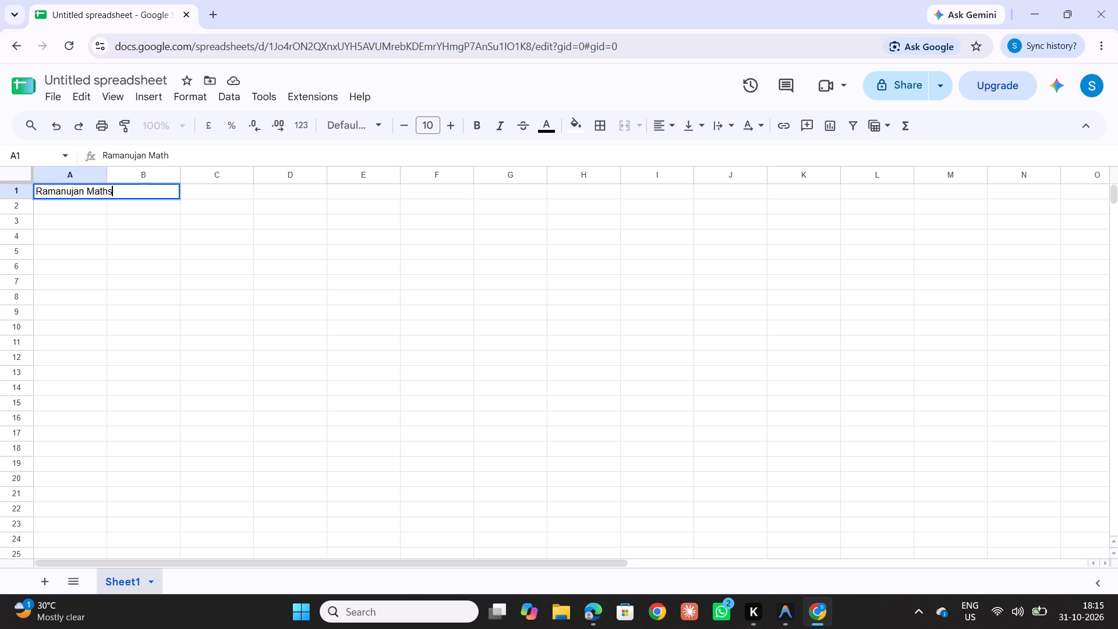
{"action": "key", "text": "c"}
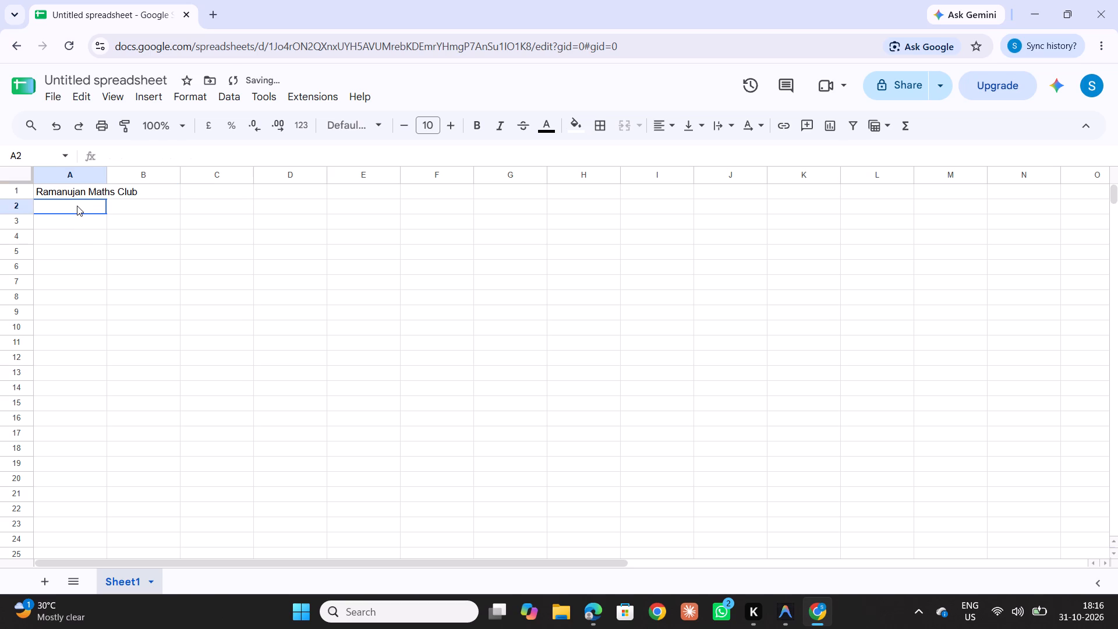
Enter the subtitle "E-Quiz 2026" in cell A2, beneath the club title.
{"action": "key", "text": "e"}
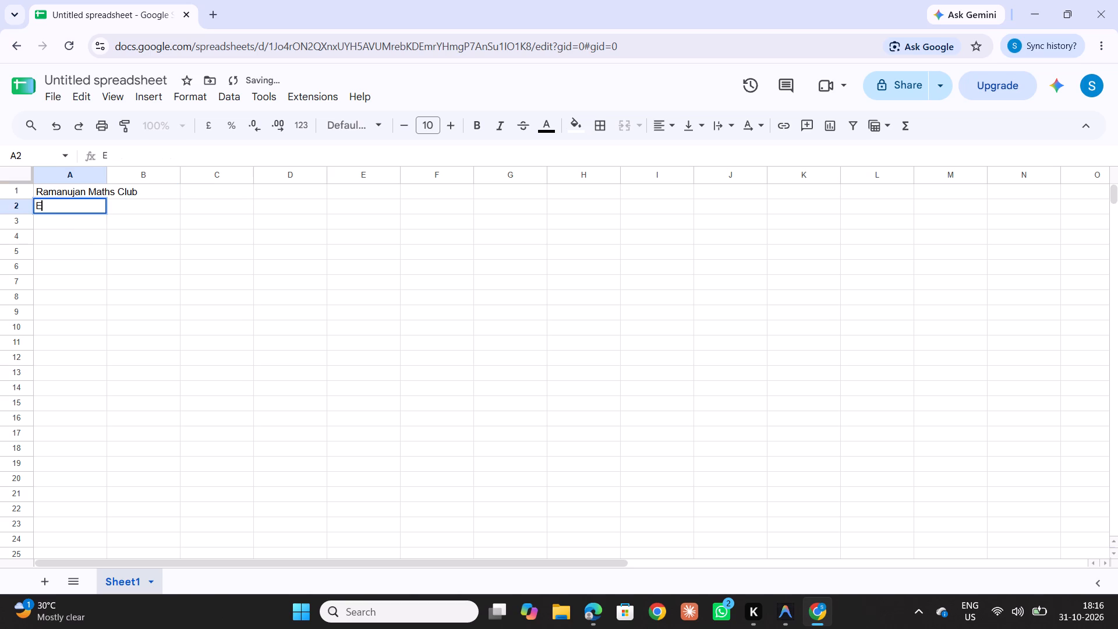
{"action": "key", "text": "minus"}
{"action": "type", "text": "2026"}
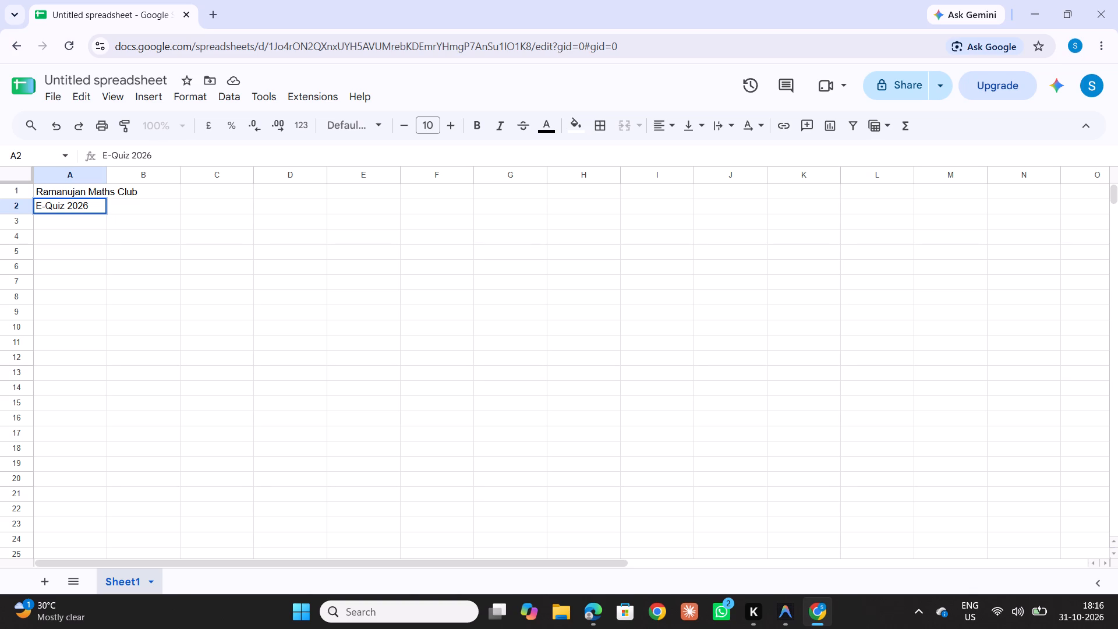
{"action": "key", "text": "Left"}
{"action": "key", "text": "Left"}
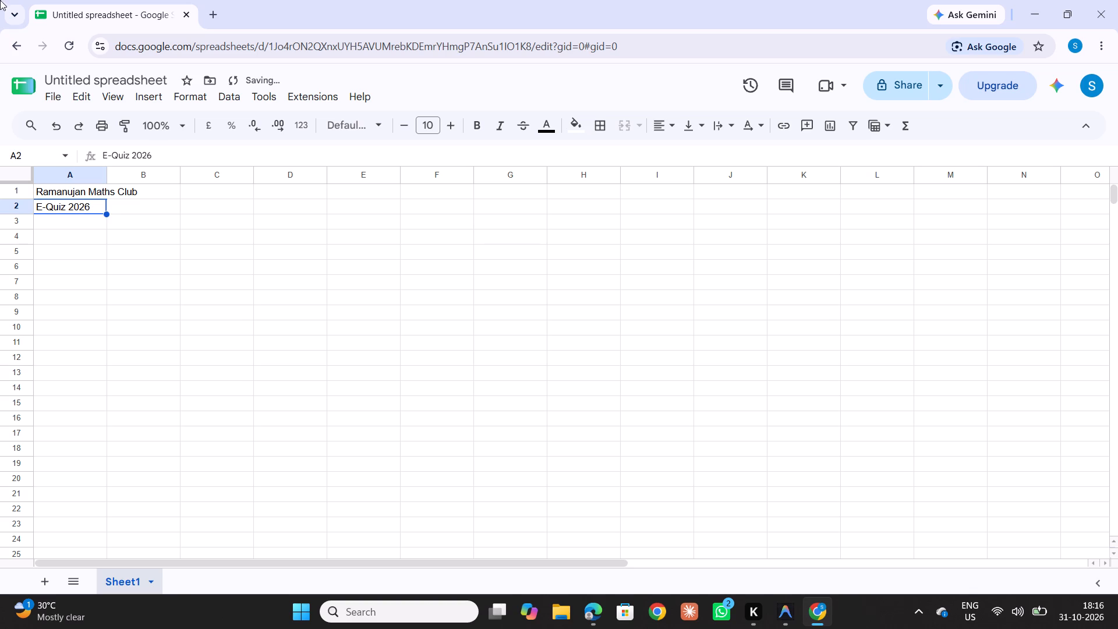
Change the subtitle in cell A2 to "E-Quiz 7.0".
{"action": "triple_click", "coordinate": [91, 203]}
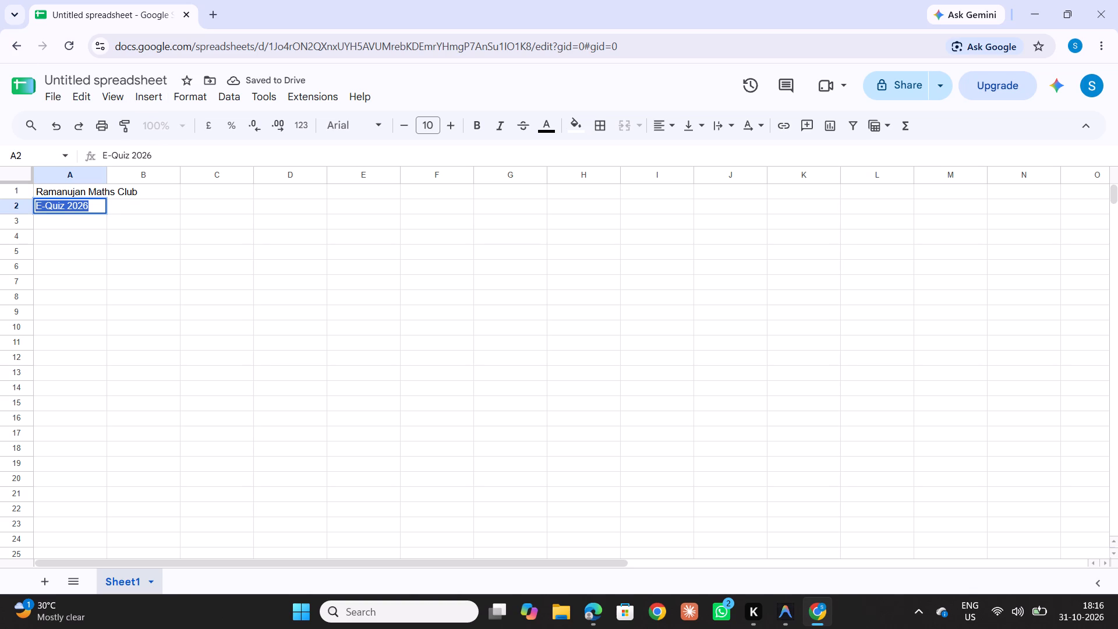
{"action": "left_click", "coordinate": [94, 210]}
{"action": "key", "text": "BackSpace"}
{"action": "key", "text": "BackSpace"}
{"action": "key", "text": "BackSpace"}
{"action": "key", "text": "BackSpace"}
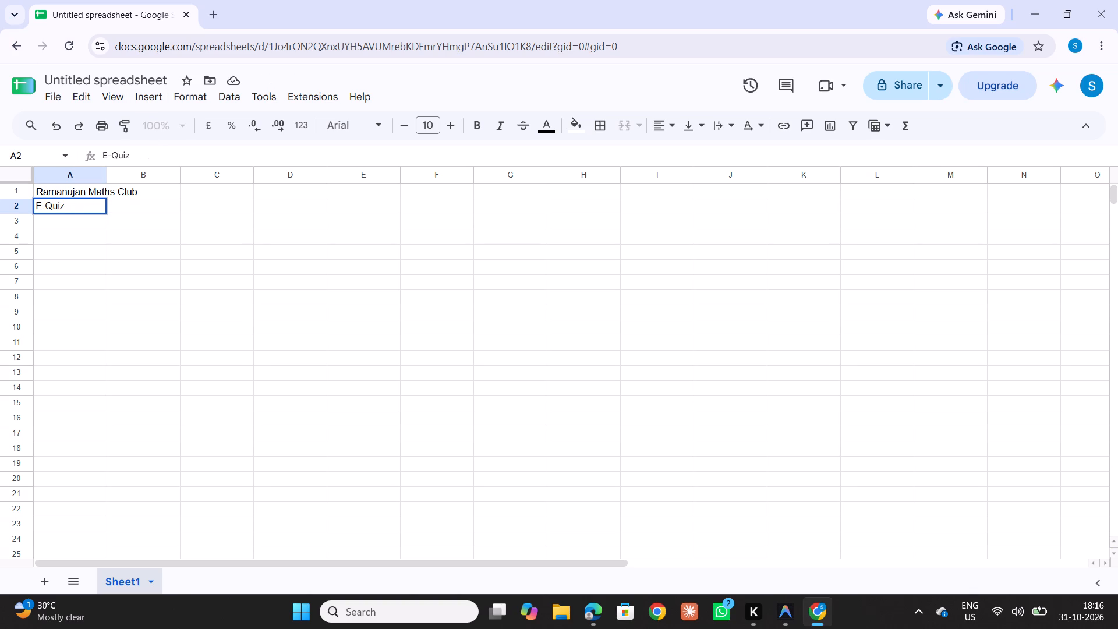
{"action": "type", "text": "7."}
{"action": "key", "text": "BackSpace"}
{"action": "key", "text": "o"}
{"action": "key", "text": "BackSpace"}
{"action": "key", "text": "0"}
Enter the column headers Names, Team and Date in cells A3, B3 and C3.
{"action": "left_click", "coordinate": [74, 221]}
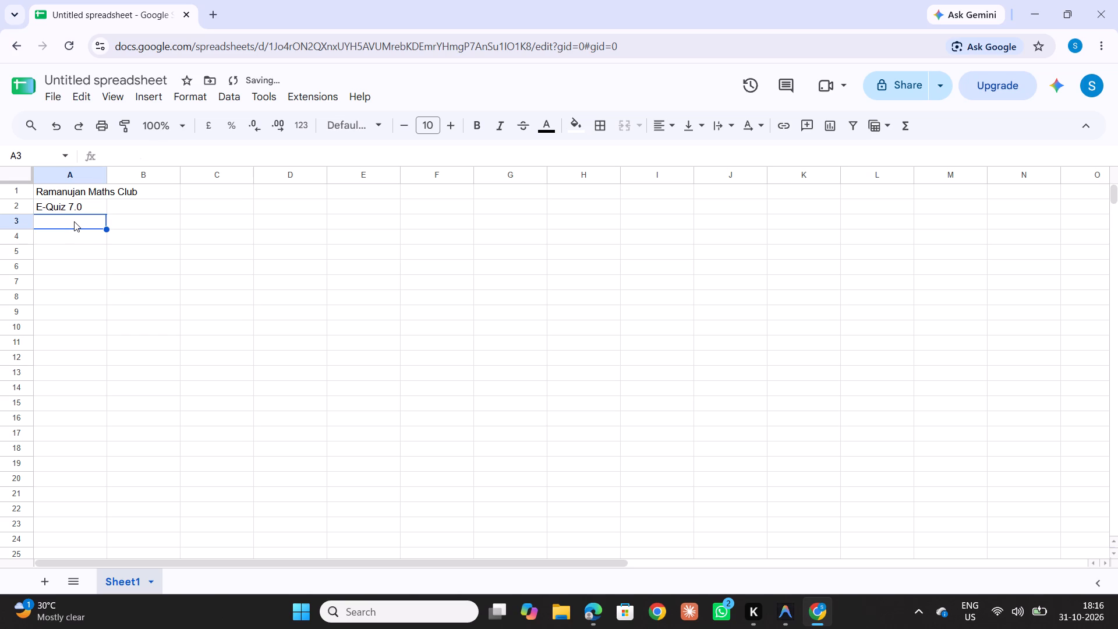
{"action": "type", "text": "ames"}
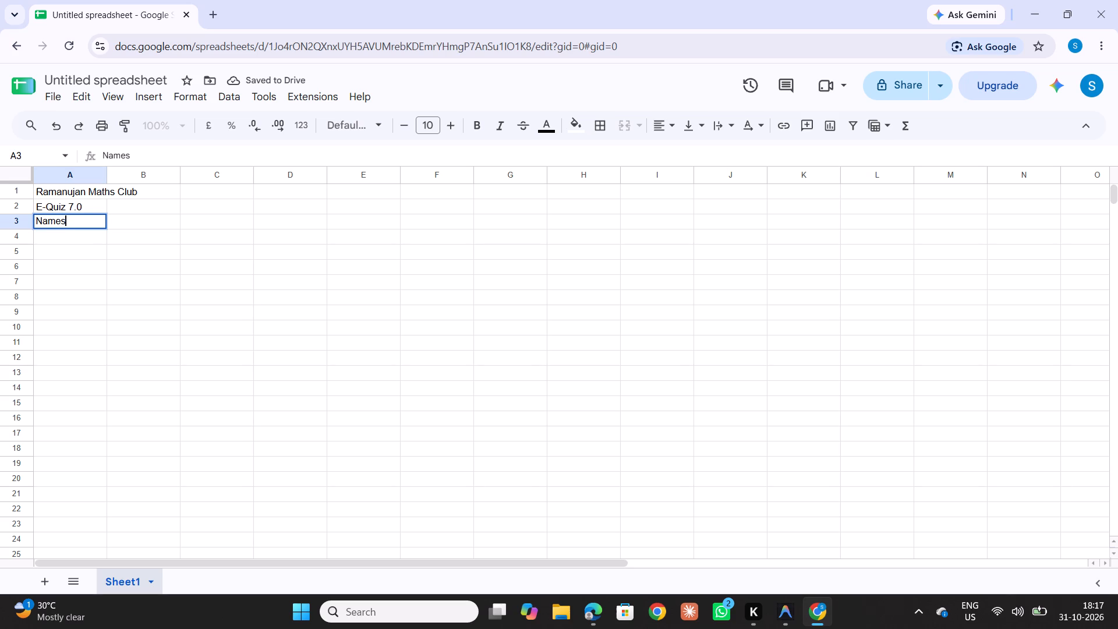
{"action": "left_click", "coordinate": [147, 226]}
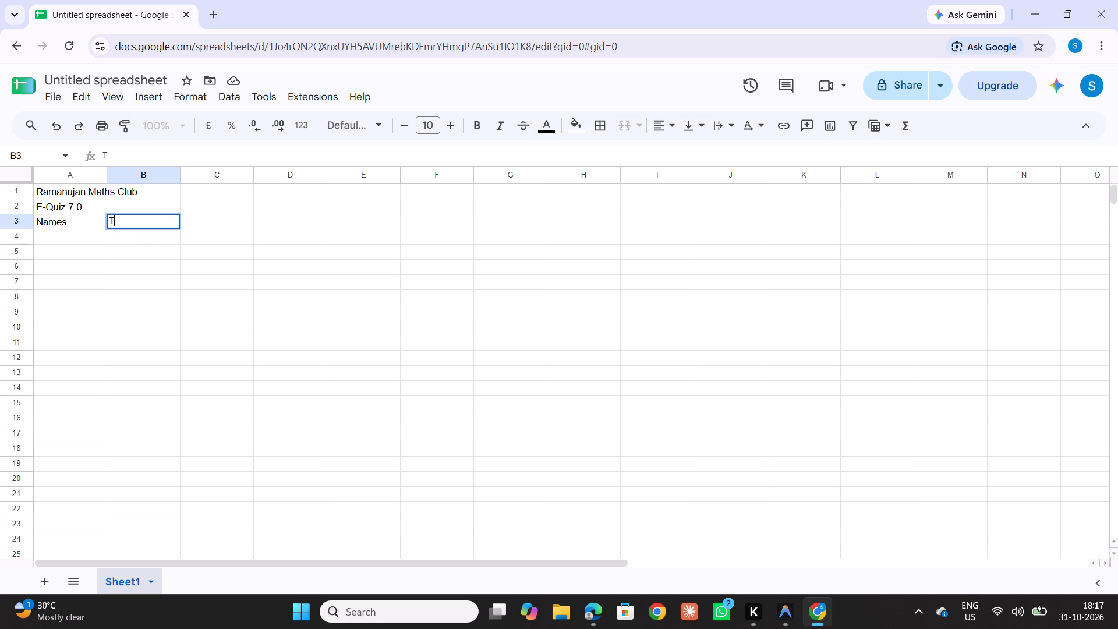
{"action": "type", "text": "ea"}
{"action": "key", "text": "m"}
{"action": "triple_click", "coordinate": [217, 220]}
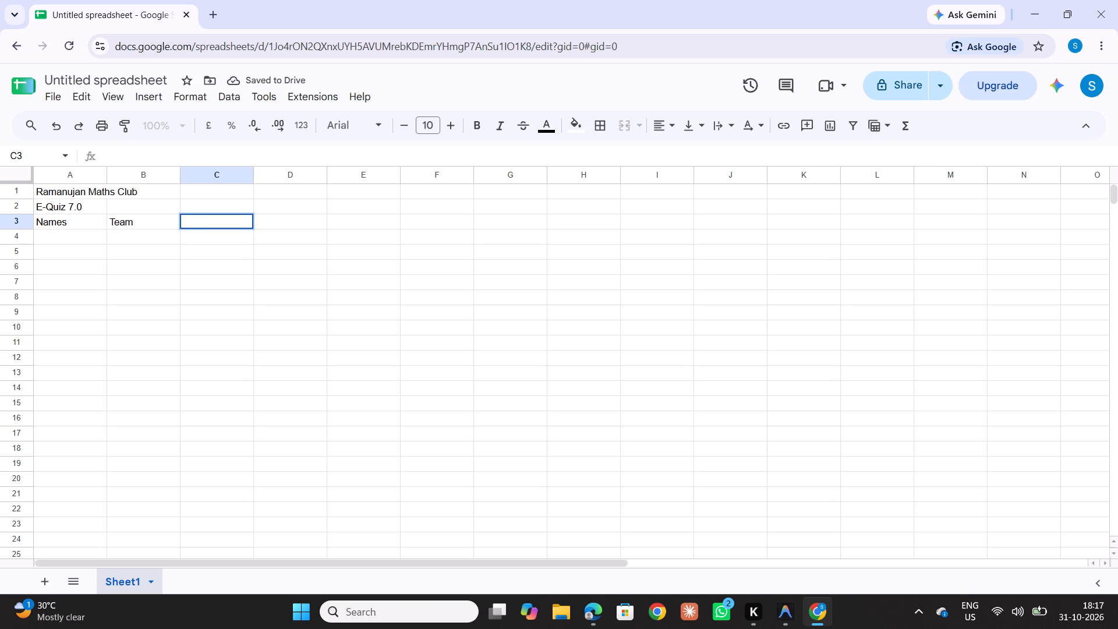
{"action": "type", "text": "DA"}
{"action": "key", "text": "BackSpace"}
{"action": "type", "text": "ate"}
List Sahasra, Manvitha and Charitha under the Names header in cells A4 to A6.
{"action": "left_click", "coordinate": [65, 236]}
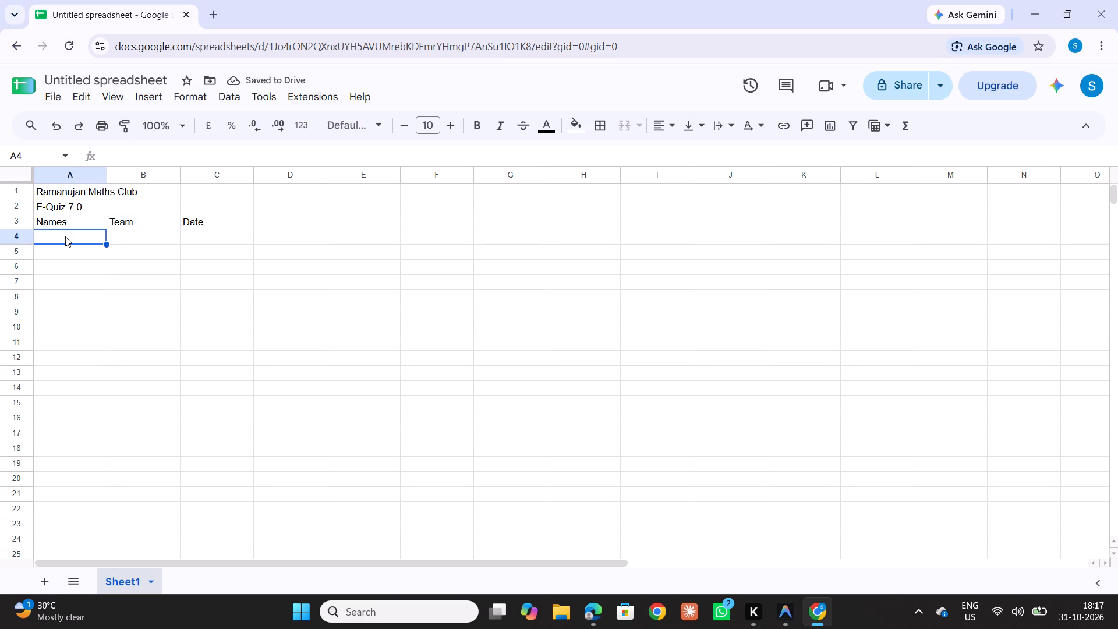
{"action": "key", "text": "s"}
{"action": "type", "text": "ahasra"}
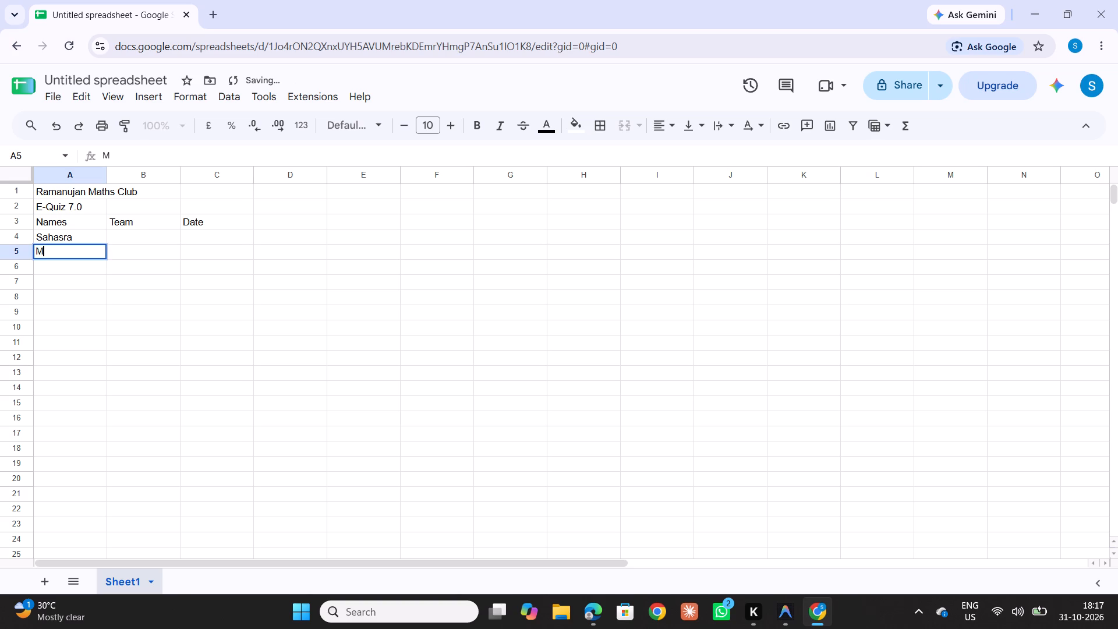
{"action": "type", "text": "anvitha"}
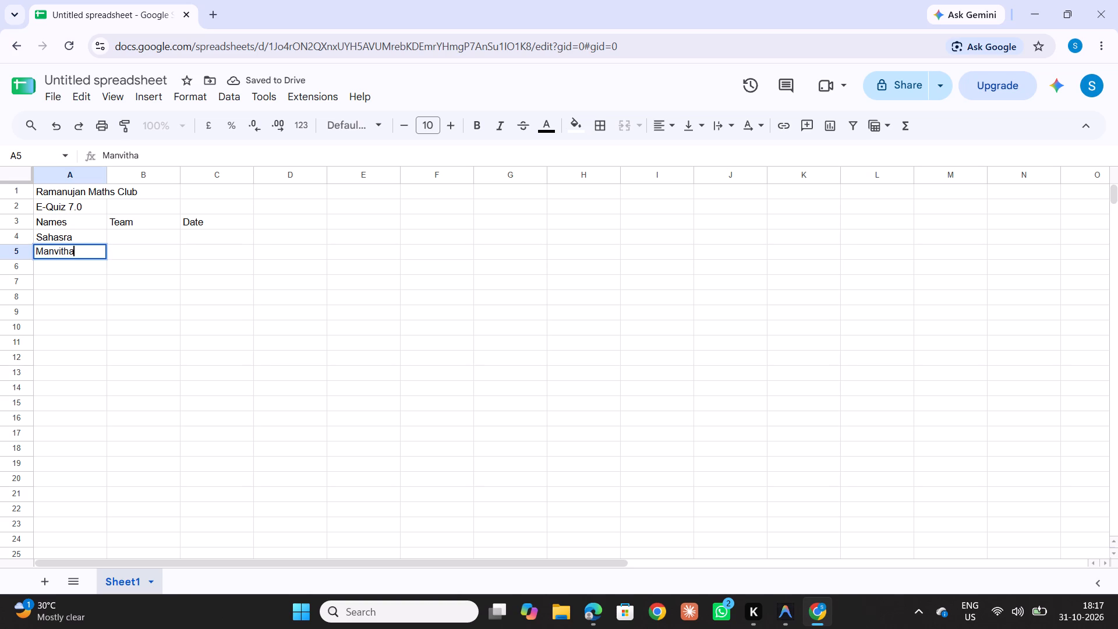
{"action": "key", "text": "Return"}
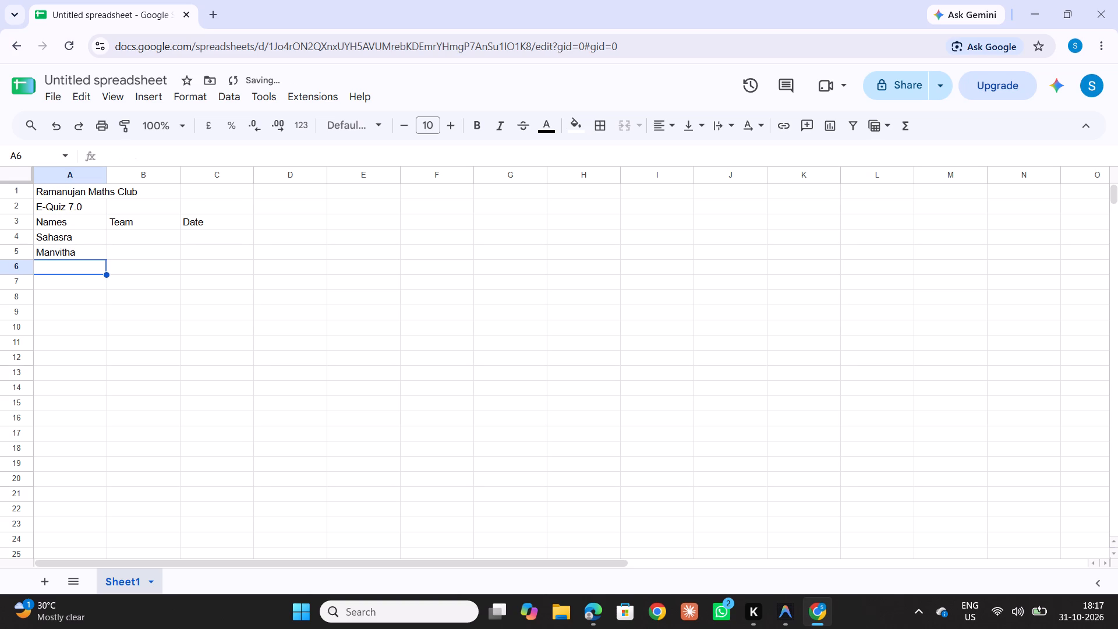
{"action": "key", "text": "c"}
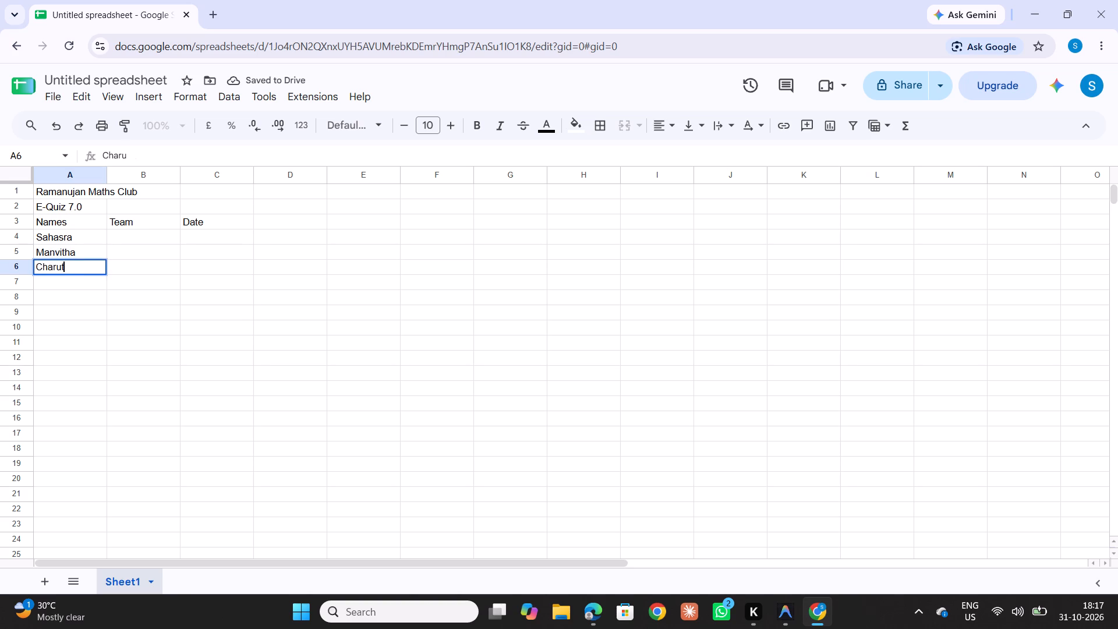
{"action": "key", "text": "BackSpace"}
{"action": "key", "text": "BackSpace"}
{"action": "key", "text": "BackSpace"}
{"action": "key", "text": "BackSpace"}
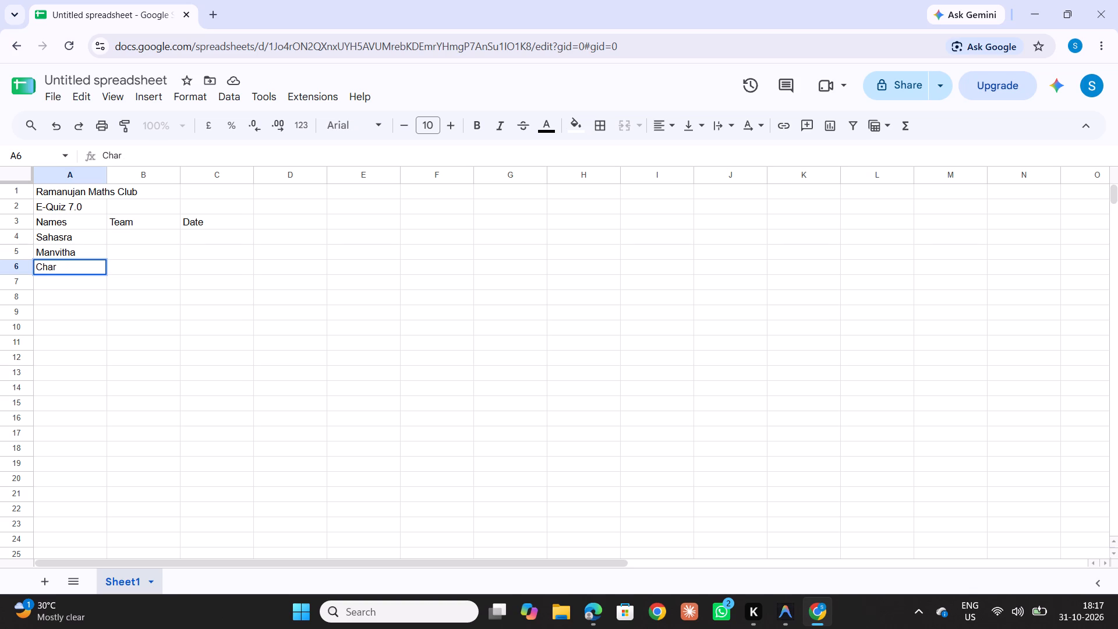
{"action": "type", "text": "itha"}
{"action": "key", "text": "Return"}
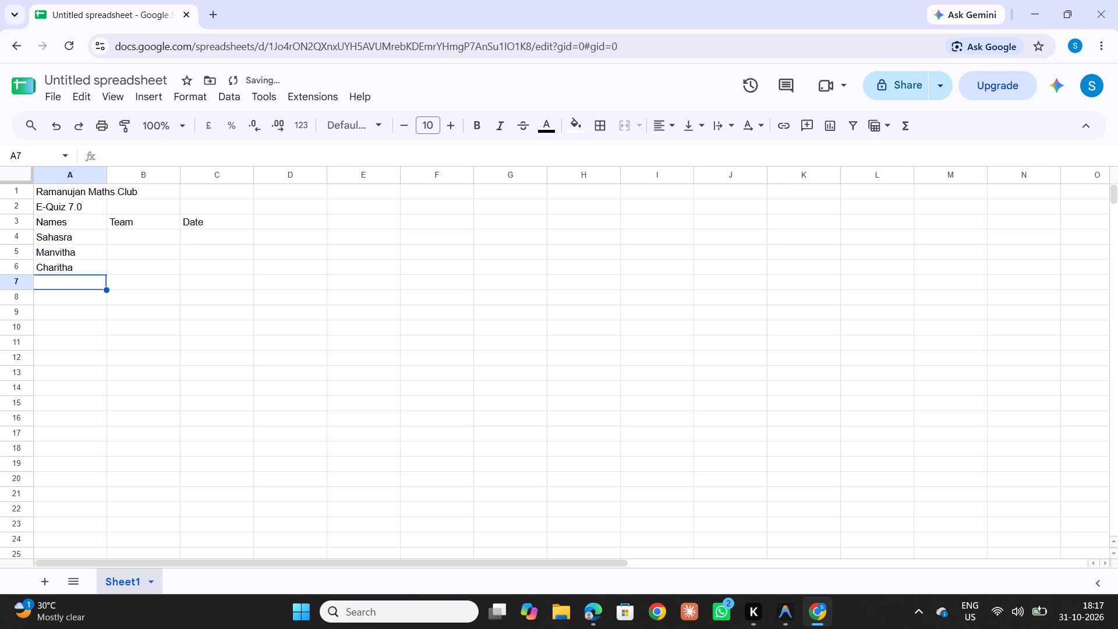
Continue the Names column with Kruthik, Sujan and Akshara in cells A7 to A9.
{"action": "type", "text": "J="}
{"action": "key", "text": "BackSpace"}
{"action": "key", "text": "BackSpace"}
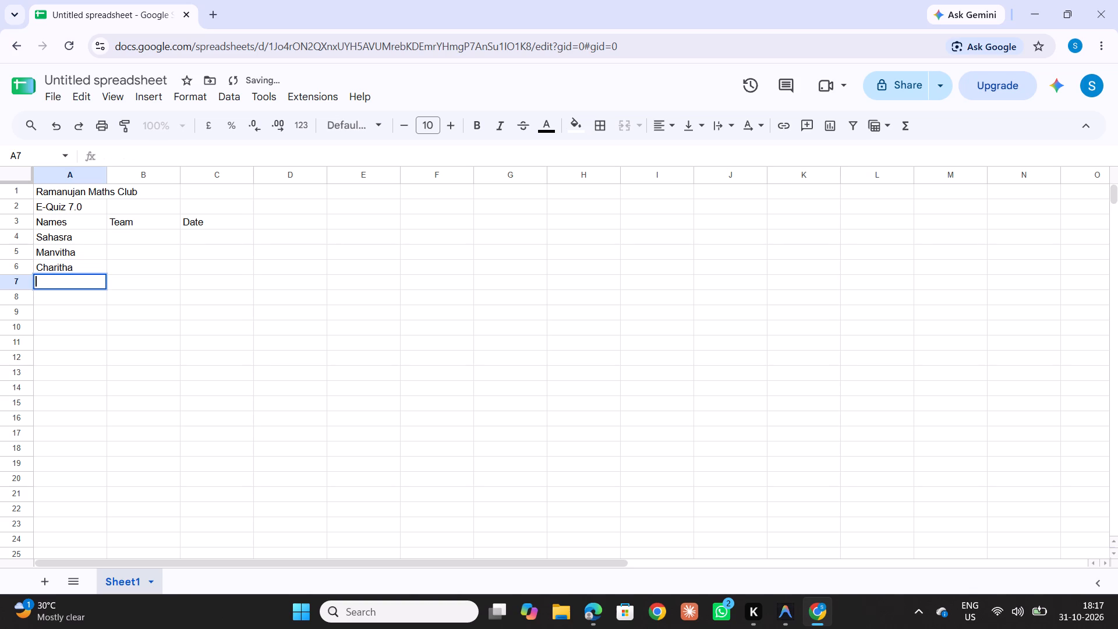
{"action": "type", "text": "ruthik"}
{"action": "key", "text": "Return"}
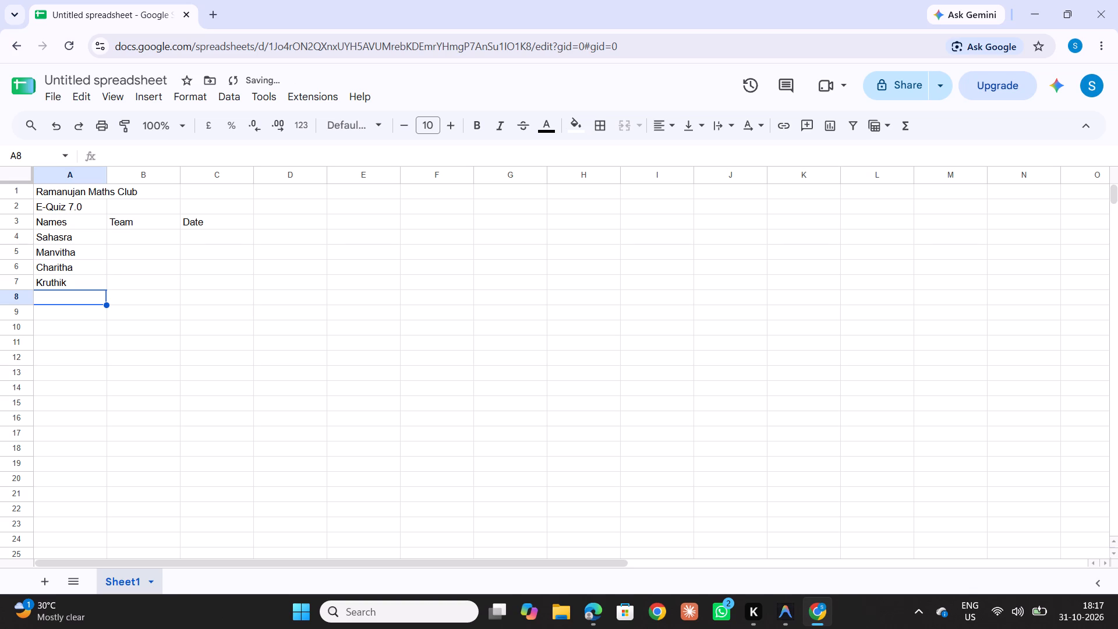
{"action": "key", "text": "s"}
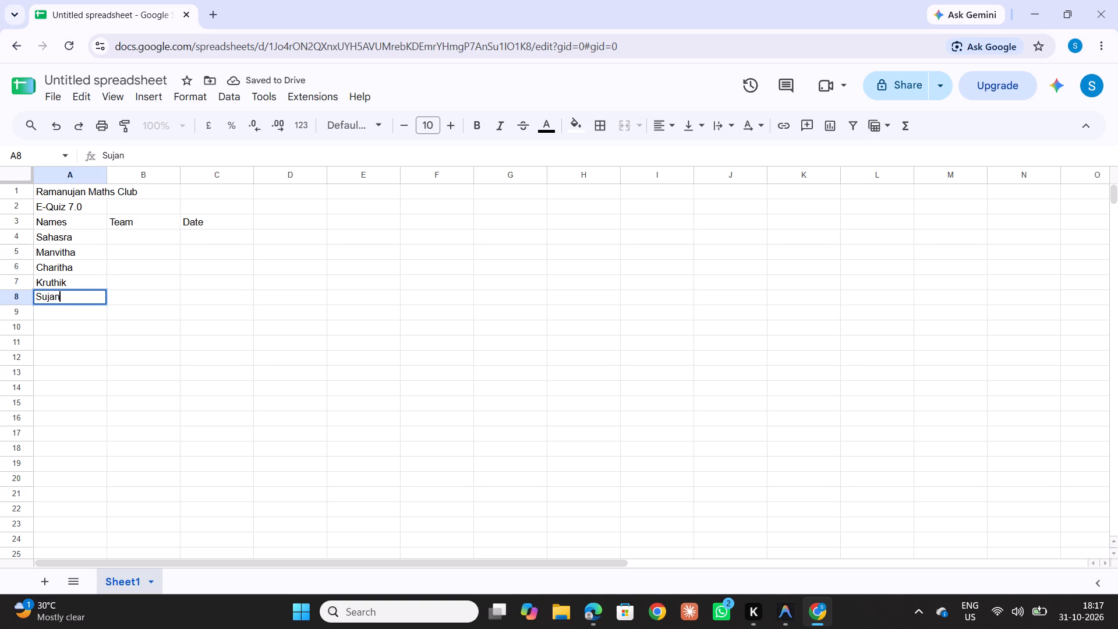
{"action": "key", "text": "Return"}
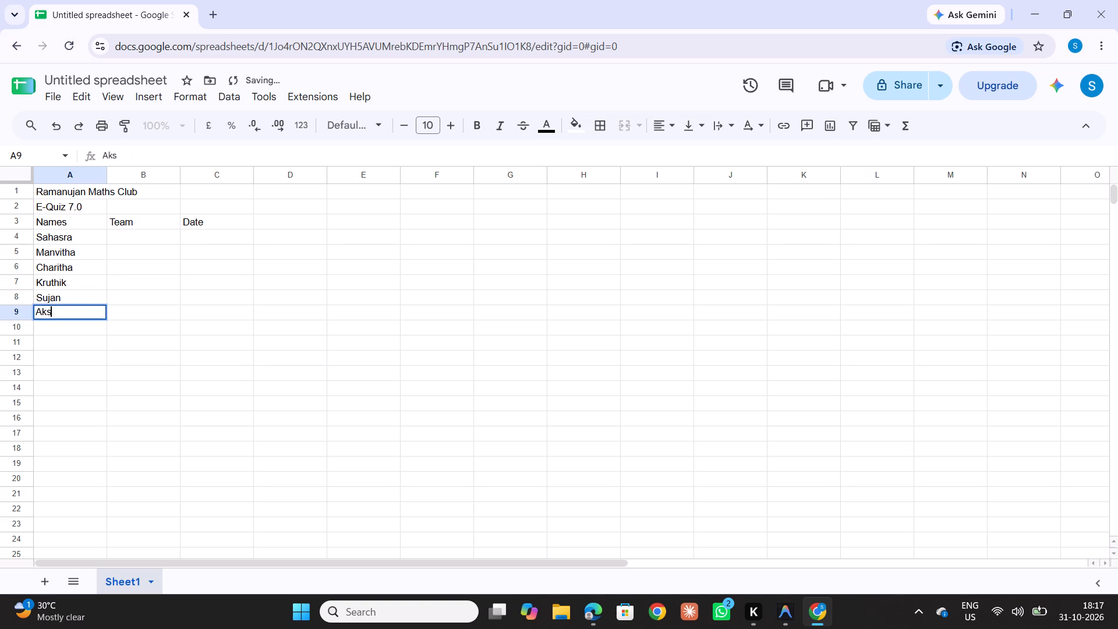
{"action": "key", "text": "Return"}
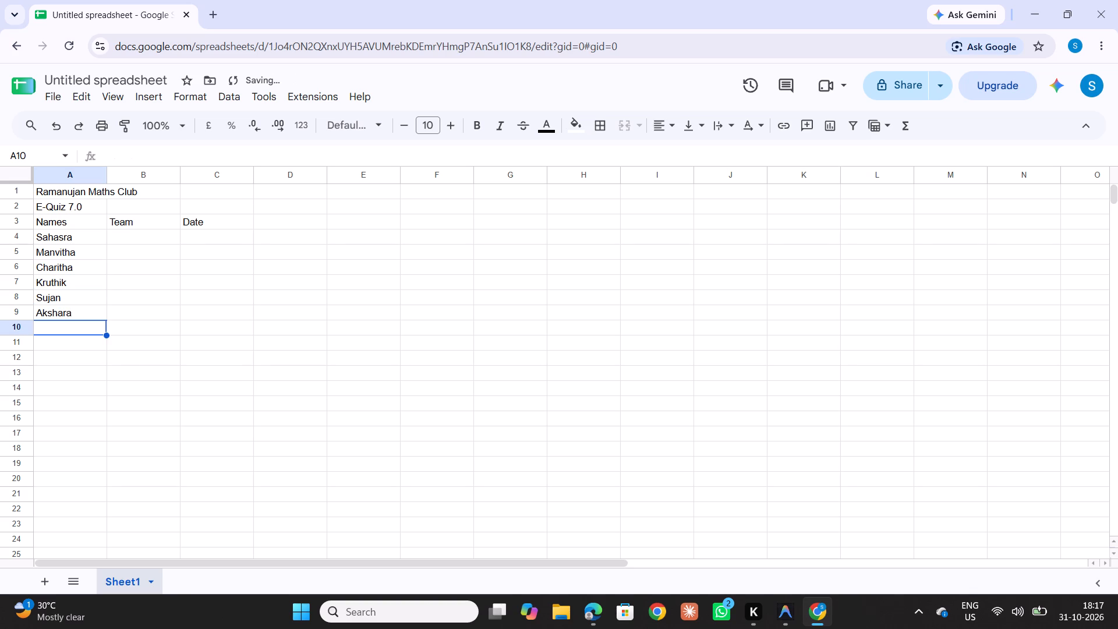
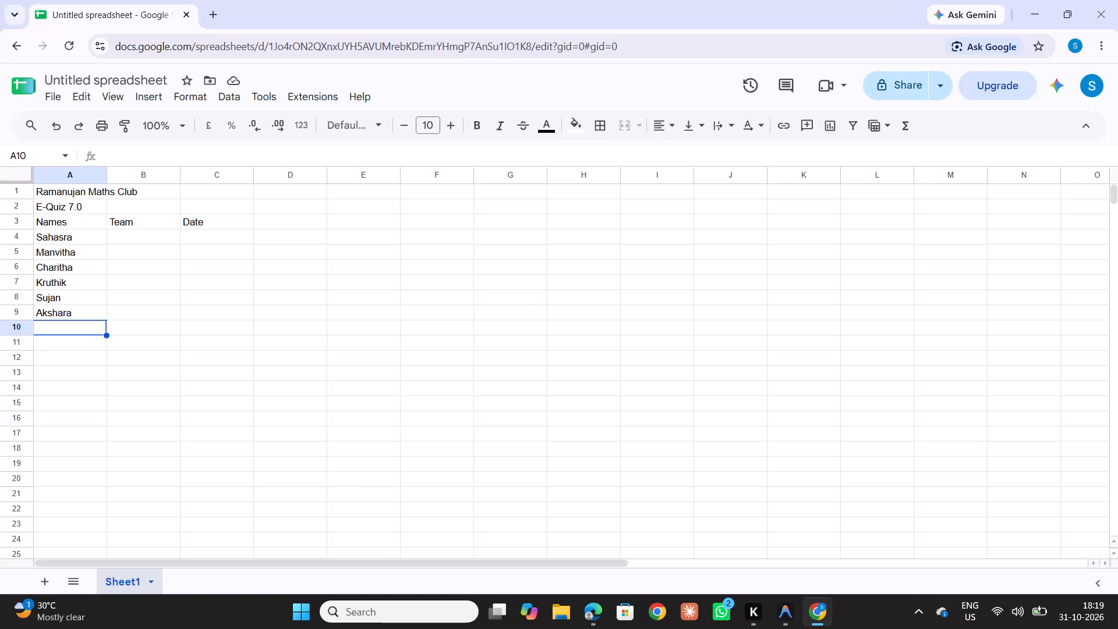
Continue the Names column with Laasya, Vansh, Shiva, Shobha, Jay and Suhas in cells A10 to A15.
{"action": "type", "text": "as"}
{"action": "key", "text": "BackSpace"}
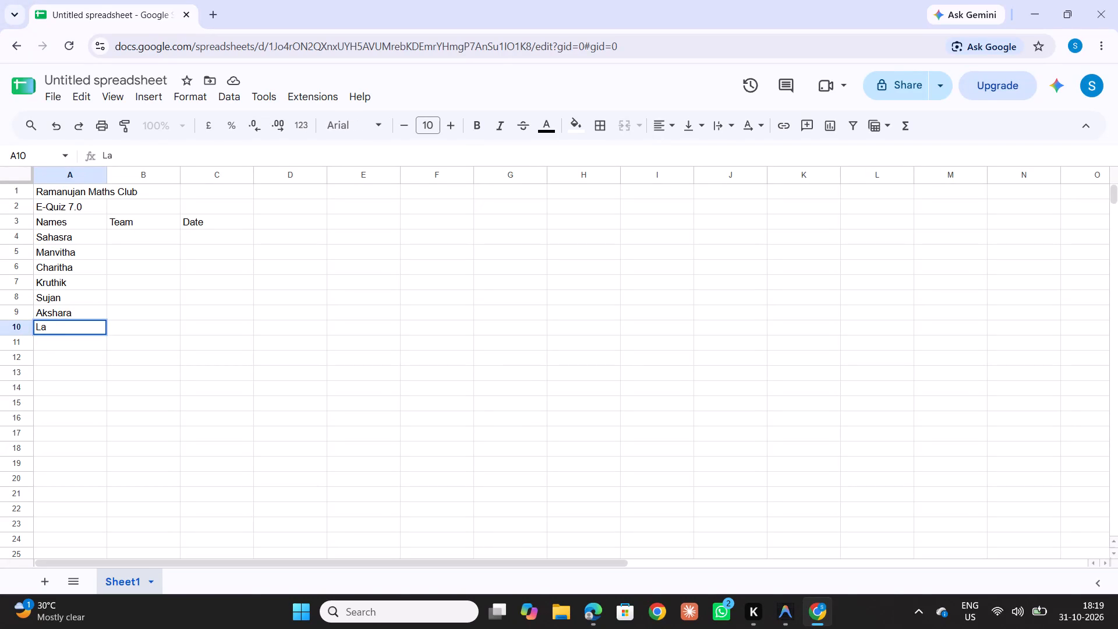
{"action": "type", "text": "asya"}
{"action": "key", "text": "Return"}
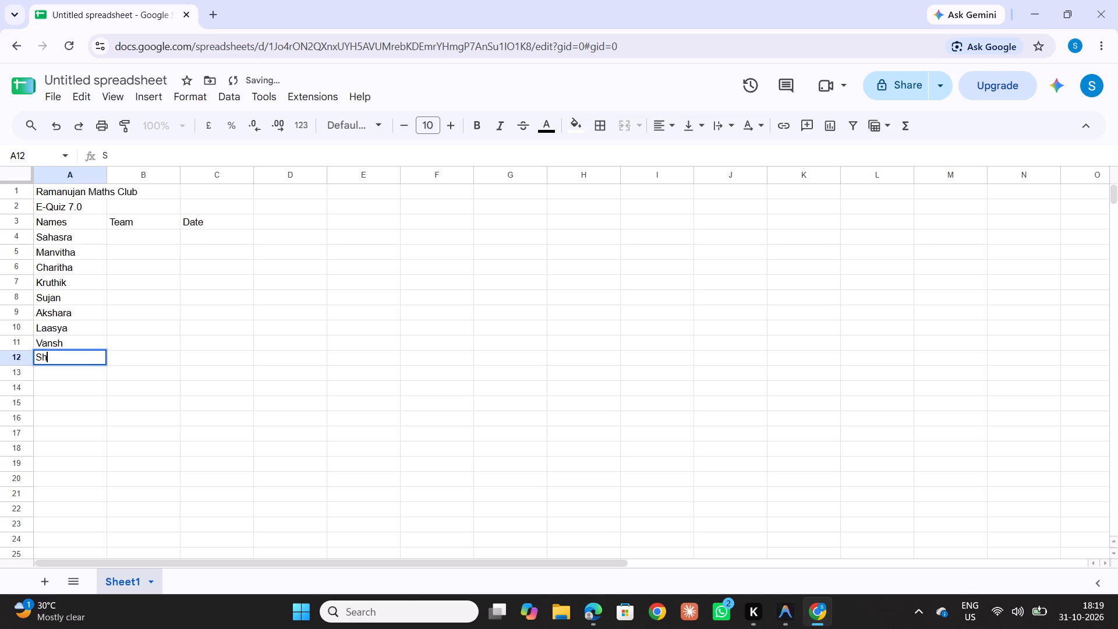
{"action": "key", "text": "Return"}
{"action": "key", "text": "s"}
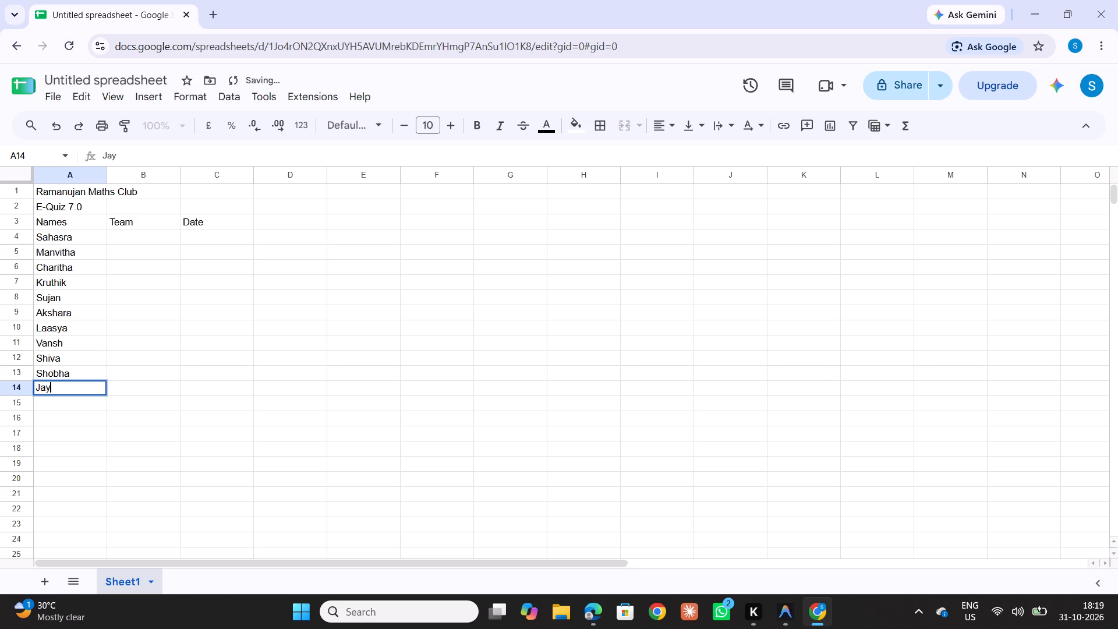
{"action": "key", "text": "s"}
{"action": "type", "text": "uhas"}
{"action": "key", "text": "Return"}
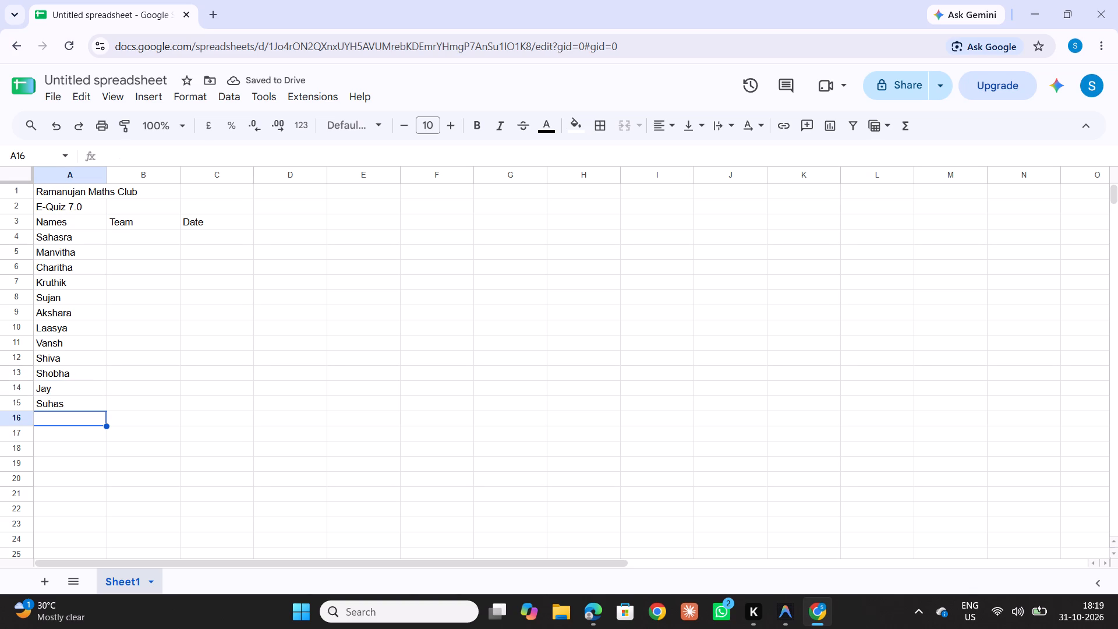
Add Neeharika, Hasini, Yashwanth, Chetan, Sanjana and Sai Nipuna to the Names column in cells A16 to A21.
{"action": "type", "text": "ee"}
{"action": "type", "text": "harika"}
{"action": "key", "text": "Return"}
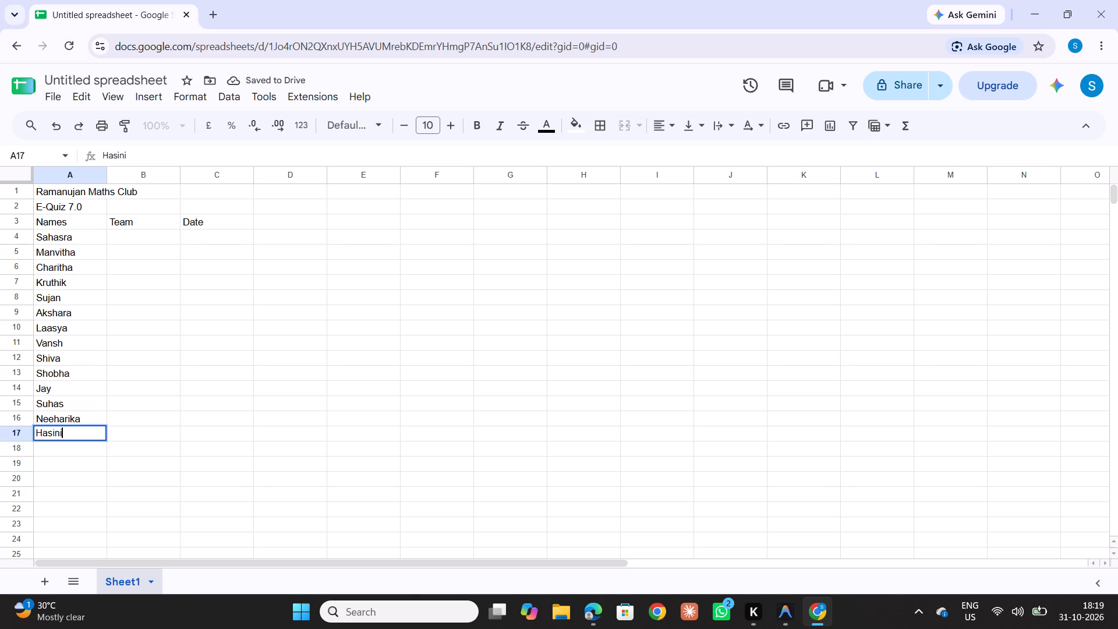
{"action": "key", "text": "Return"}
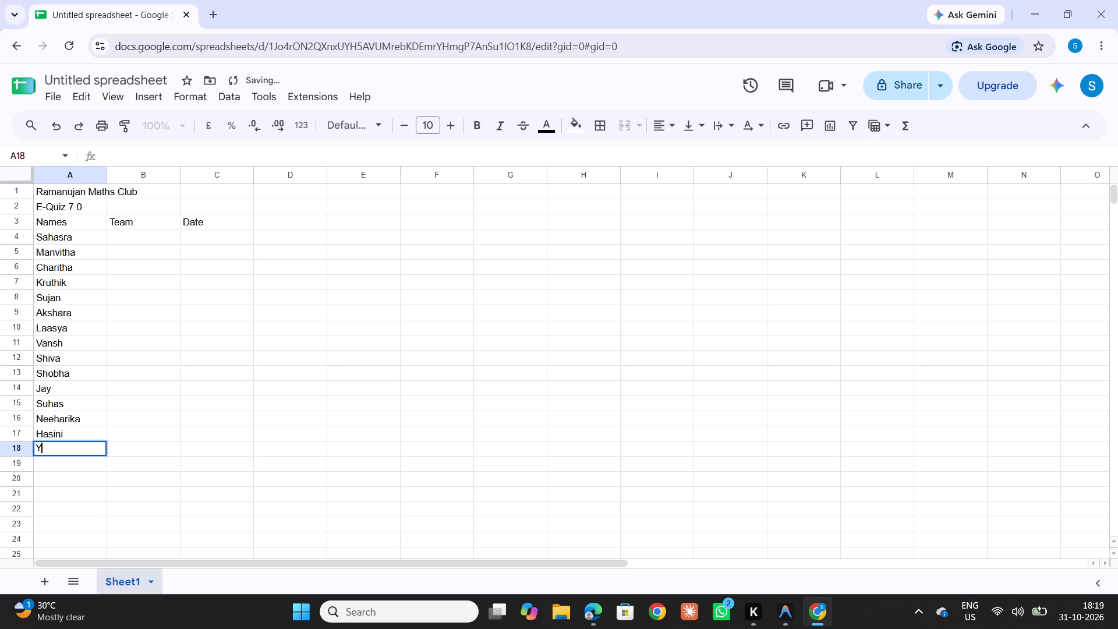
{"action": "type", "text": "ashwanth"}
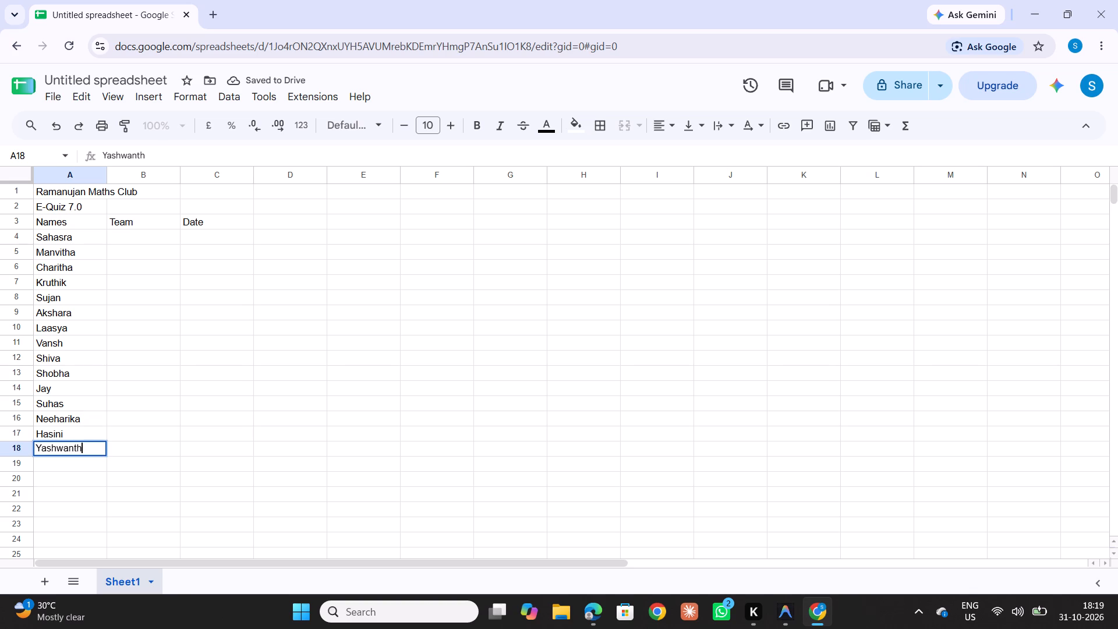
{"action": "key", "text": "Return"}
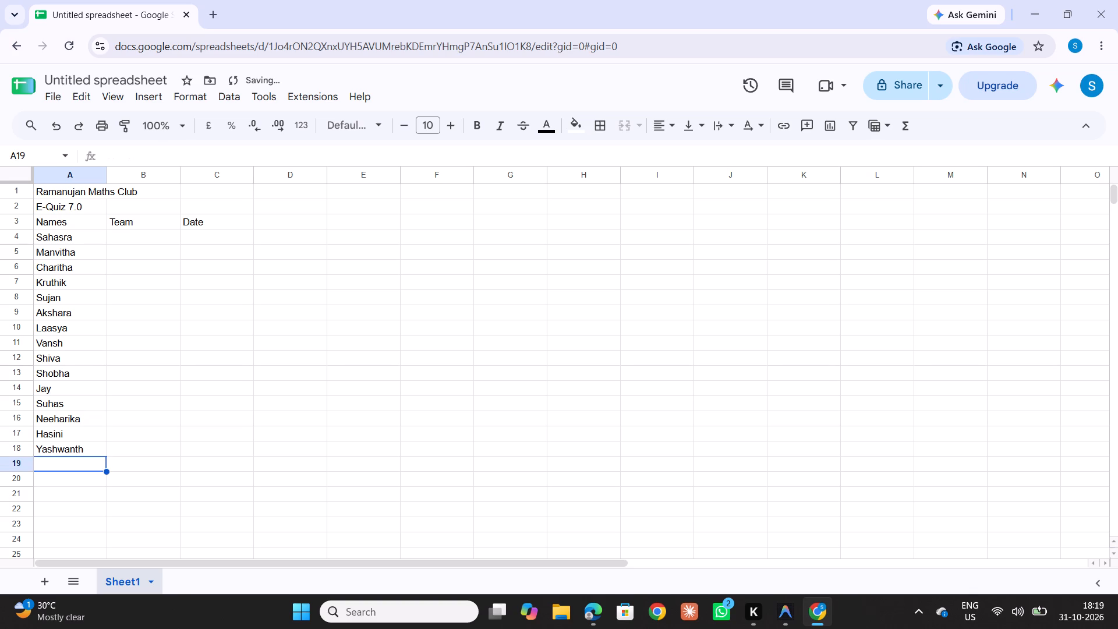
{"action": "key", "text": "BackSpace"}
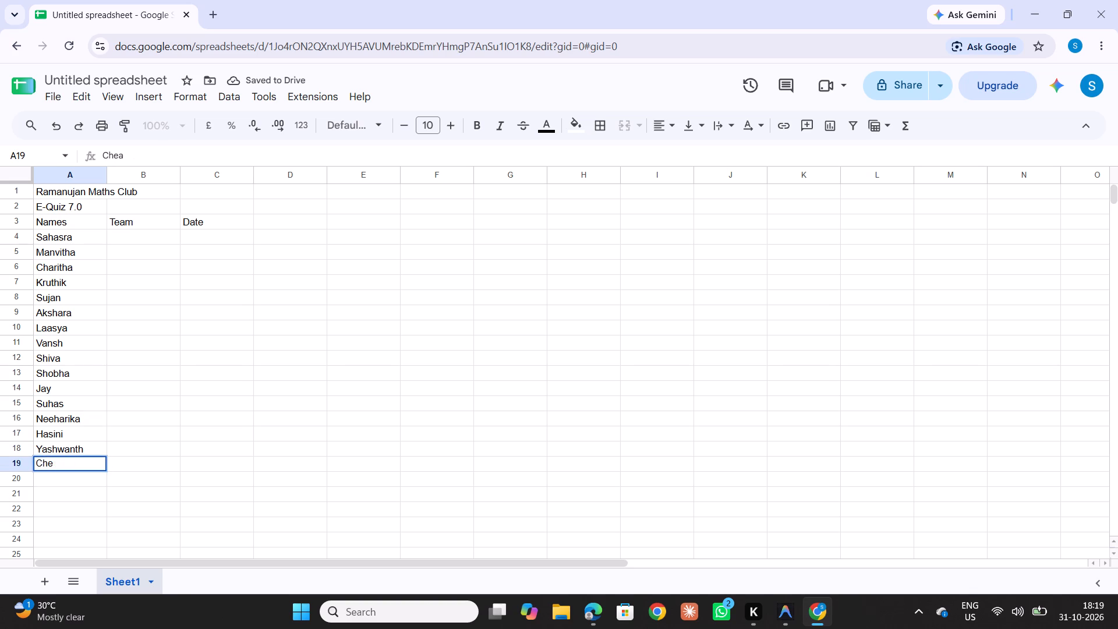
{"action": "type", "text": "tan"}
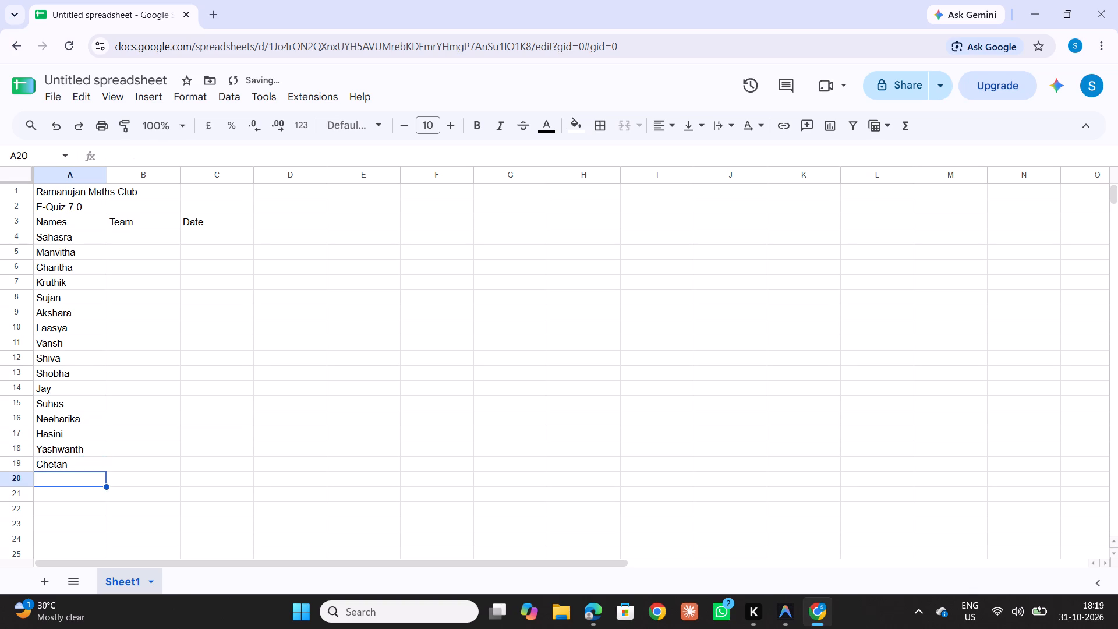
{"action": "key", "text": "s"}
{"action": "type", "text": "anjana"}
{"action": "key", "text": "s"}
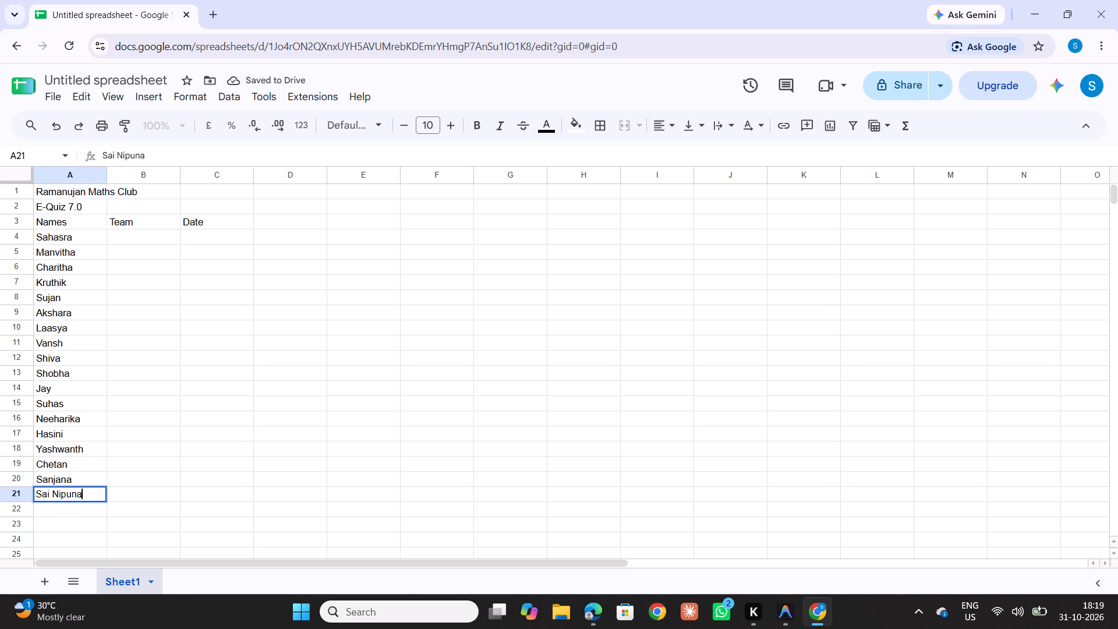
{"action": "key", "text": "Return"}
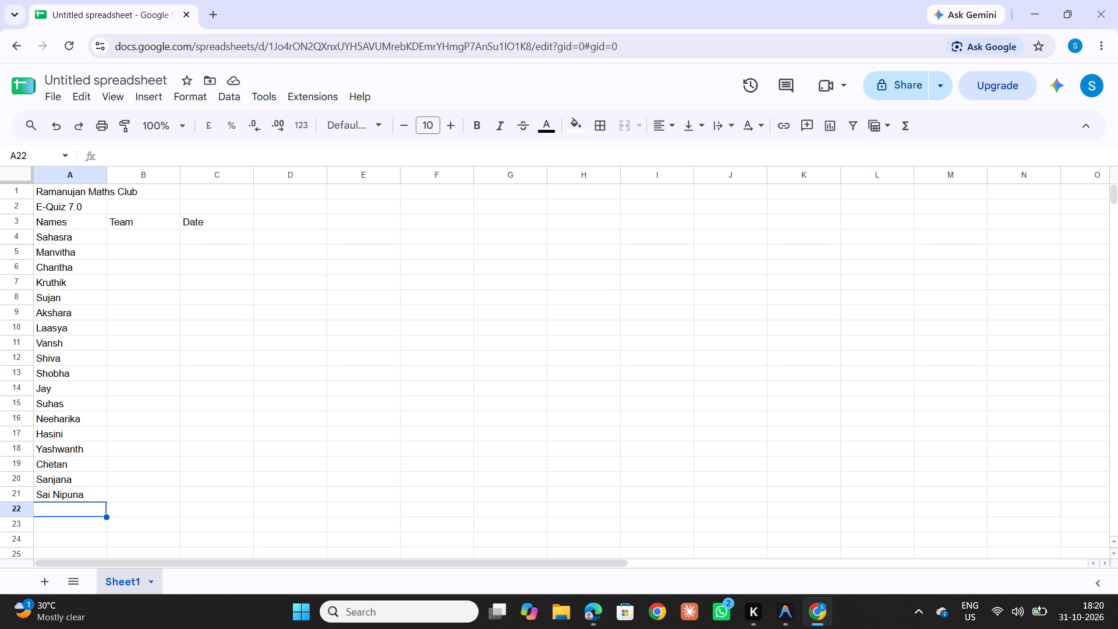
Add Sricharan, Anjali, Prashanth and Priyal to the Names column in cells A22 to A25.
{"action": "key", "text": "s"}
{"action": "type", "text": "rich"}
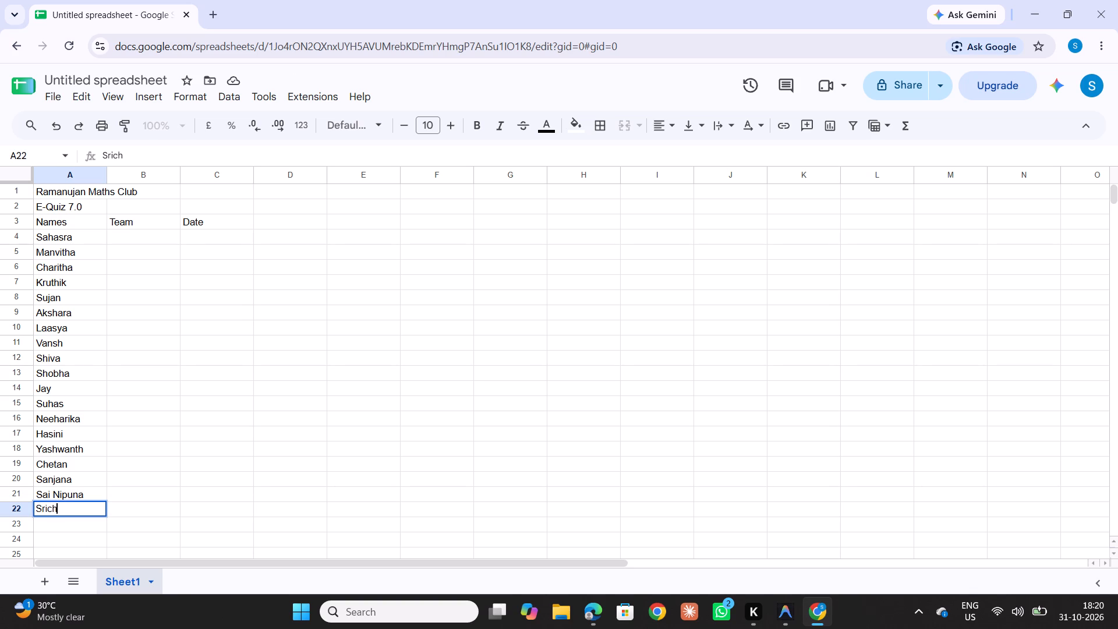
{"action": "key", "text": "a"}
{"action": "type", "text": "ran"}
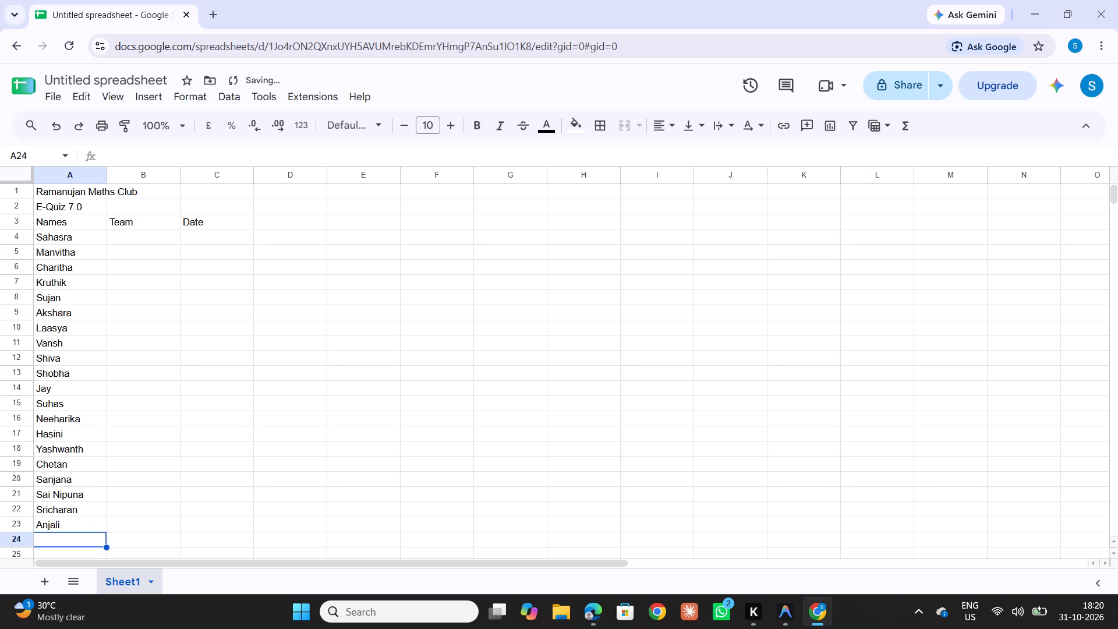
{"action": "type", "text": "rashanth"}
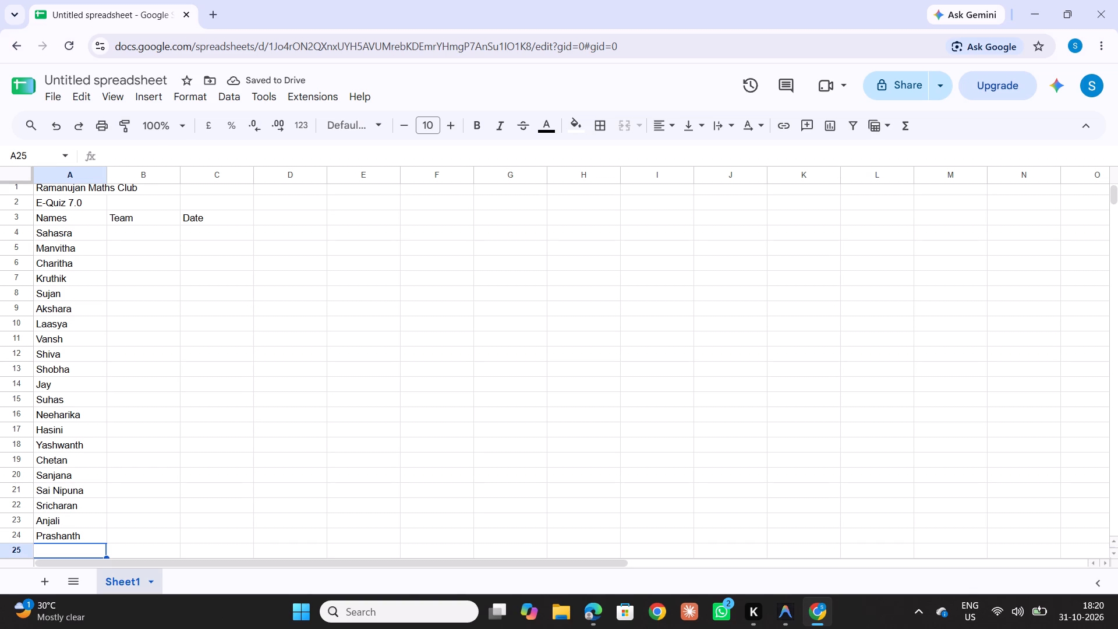
{"action": "key", "text": "p"}
{"action": "type", "text": "riyal"}
{"action": "key", "text": "Return"}
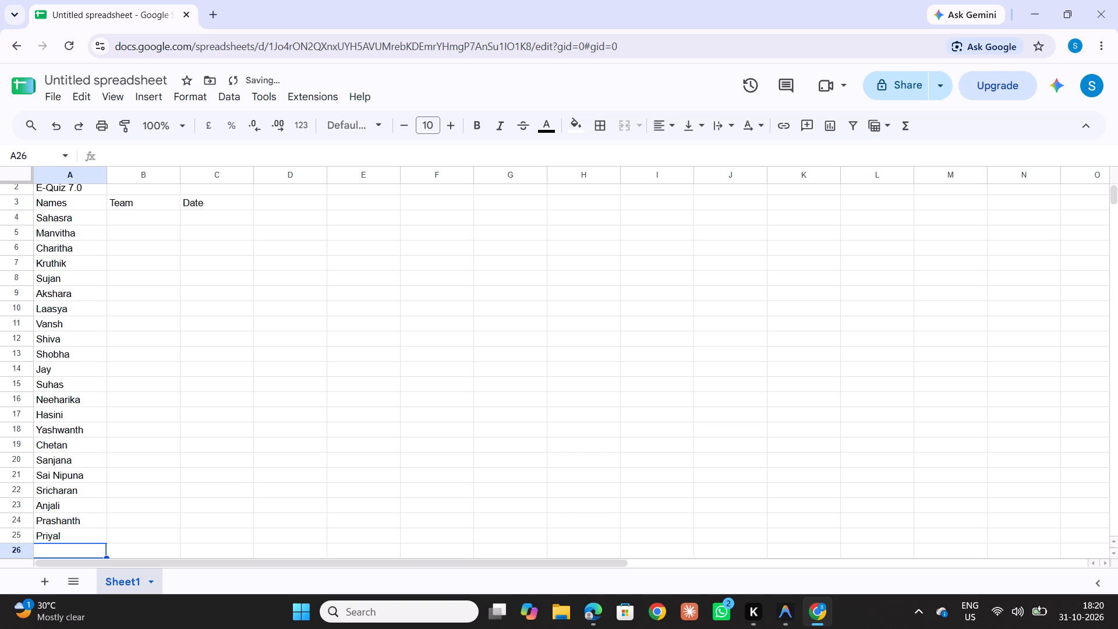
Complete the Names column with Sai Hamsini, Srinidhi, Amulya, Hansini and Vinuthna in cells A26 to A30.
{"action": "key", "text": "s"}
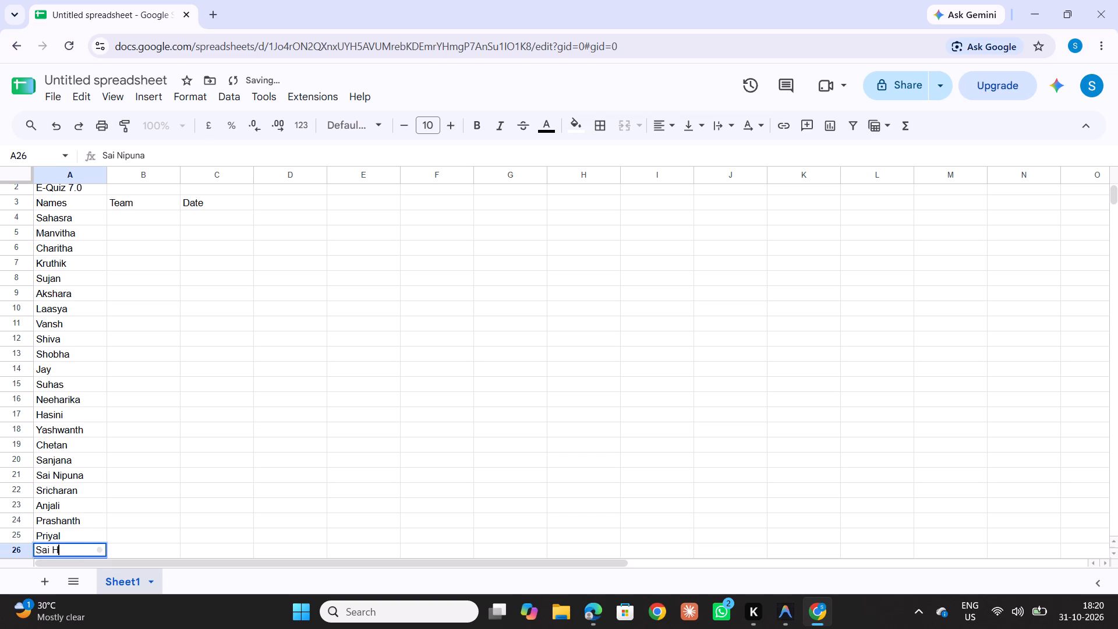
{"action": "type", "text": "amsini"}
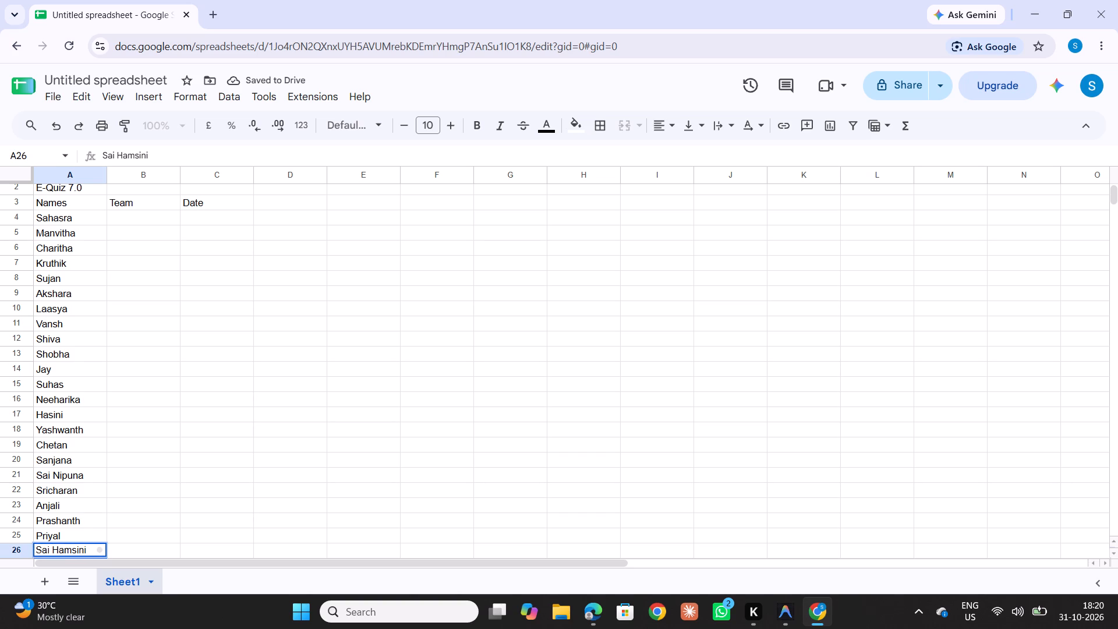
{"action": "key", "text": "Return"}
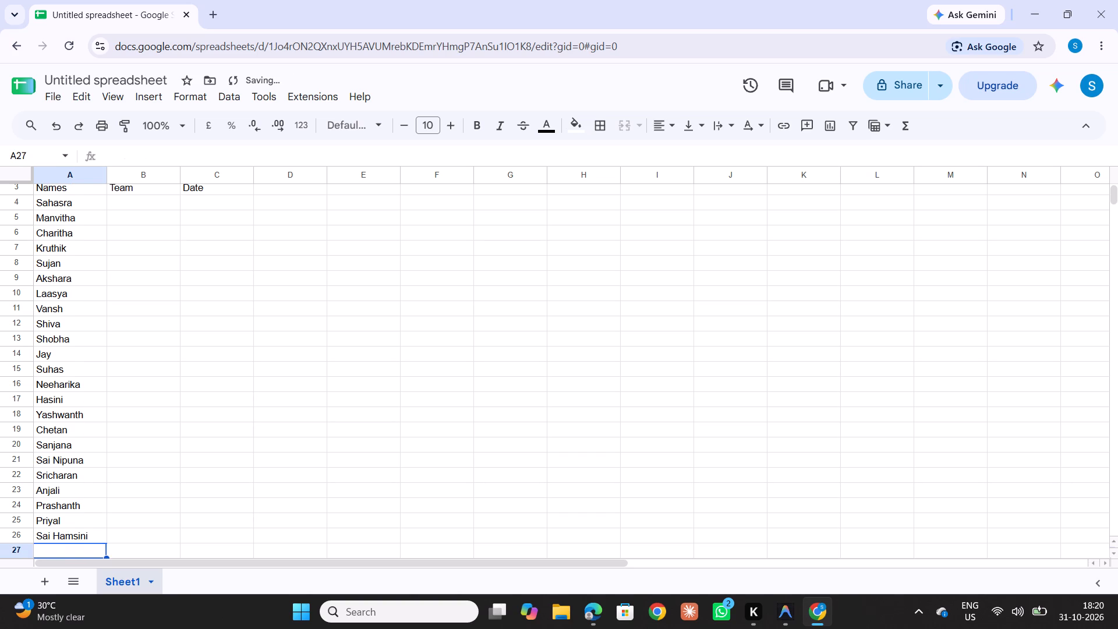
{"action": "type", "text": "rinidhi"}
{"action": "key", "text": "Return"}
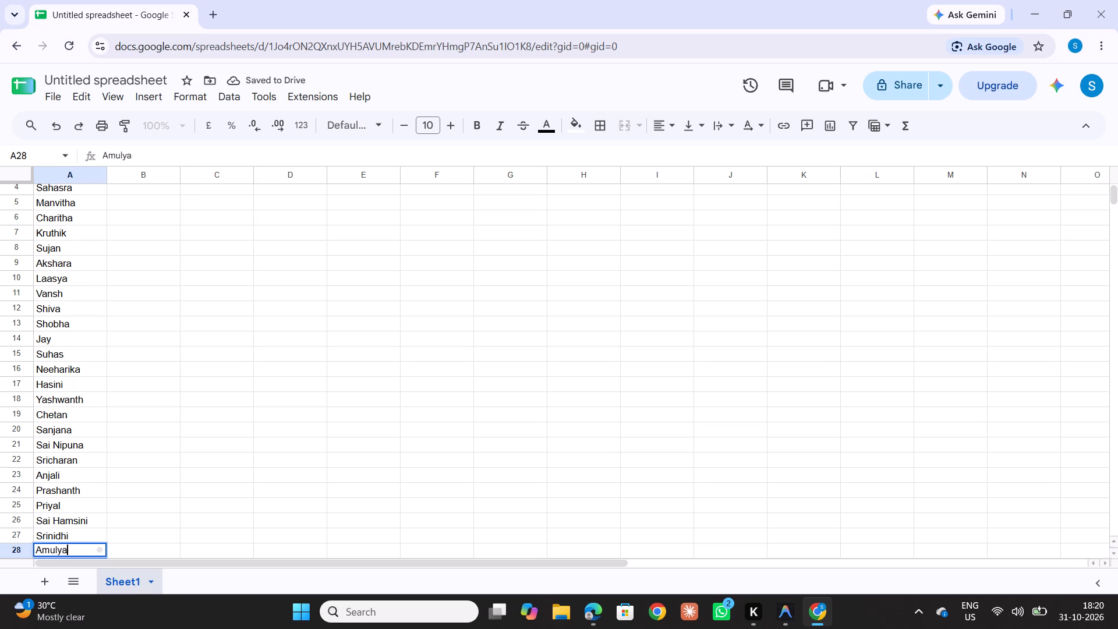
{"action": "key", "text": "Return"}
{"action": "key", "text": "h"}
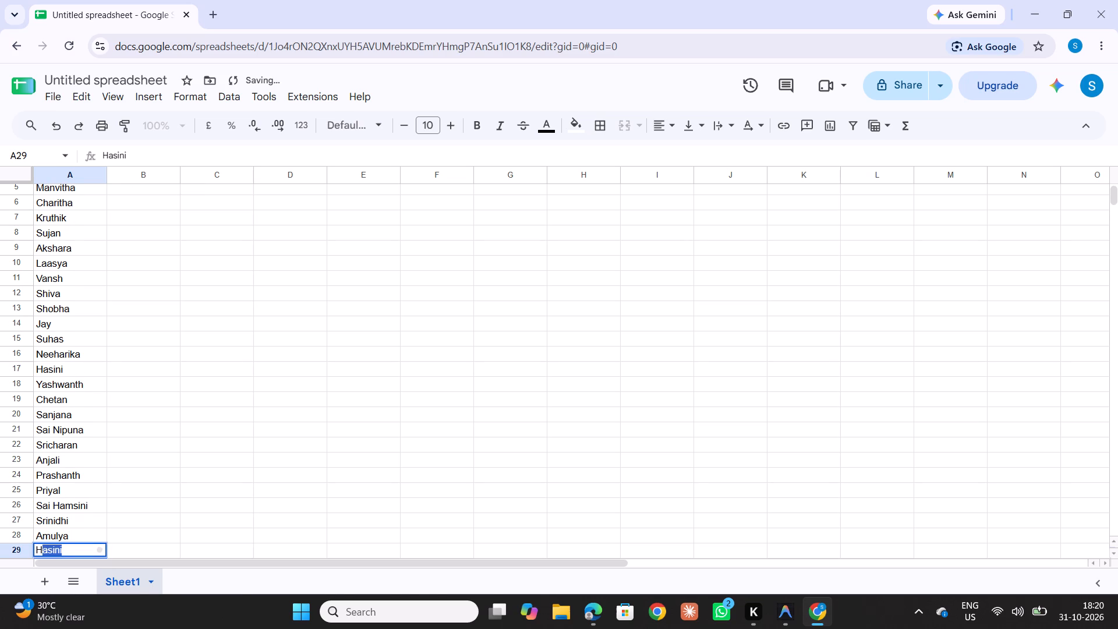
{"action": "type", "text": "ansini"}
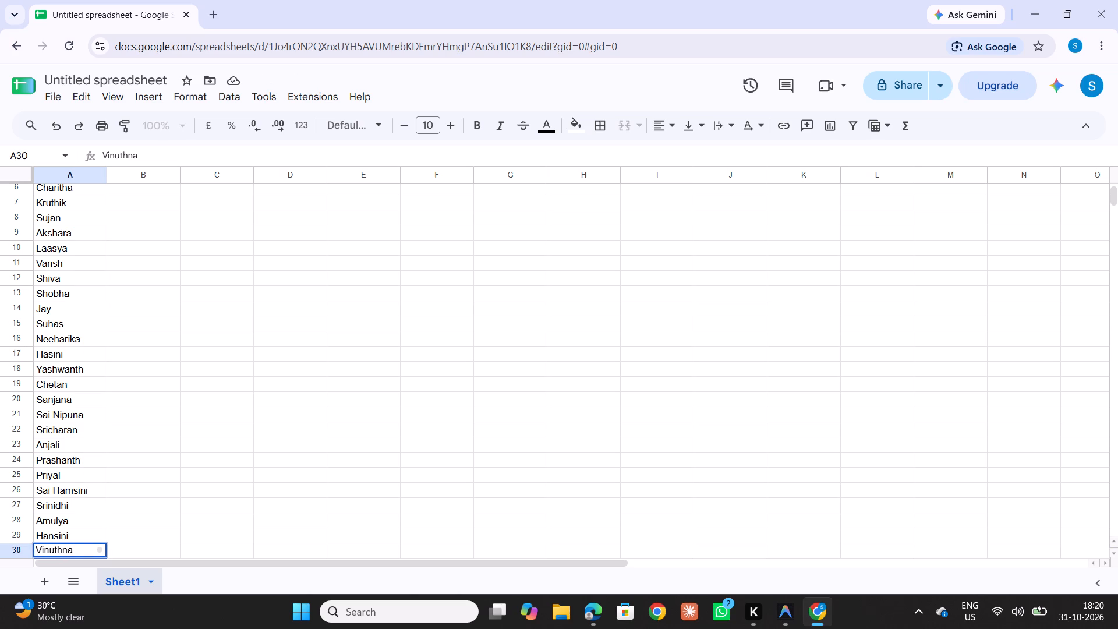
Merge cells A1 to C1 into a single cell holding the title "Ramanujan Maths Club".
{"action": "scroll", "coordinate": [121, 272], "scroll_direction": "up", "scroll_amount": 4}
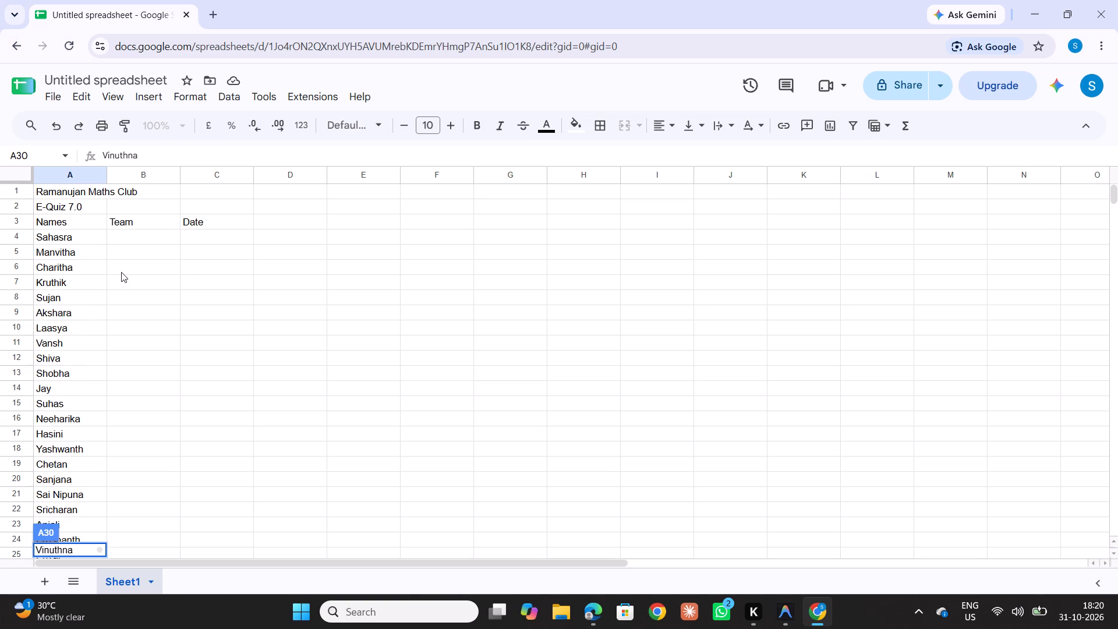
{"action": "left_click", "coordinate": [153, 187]}
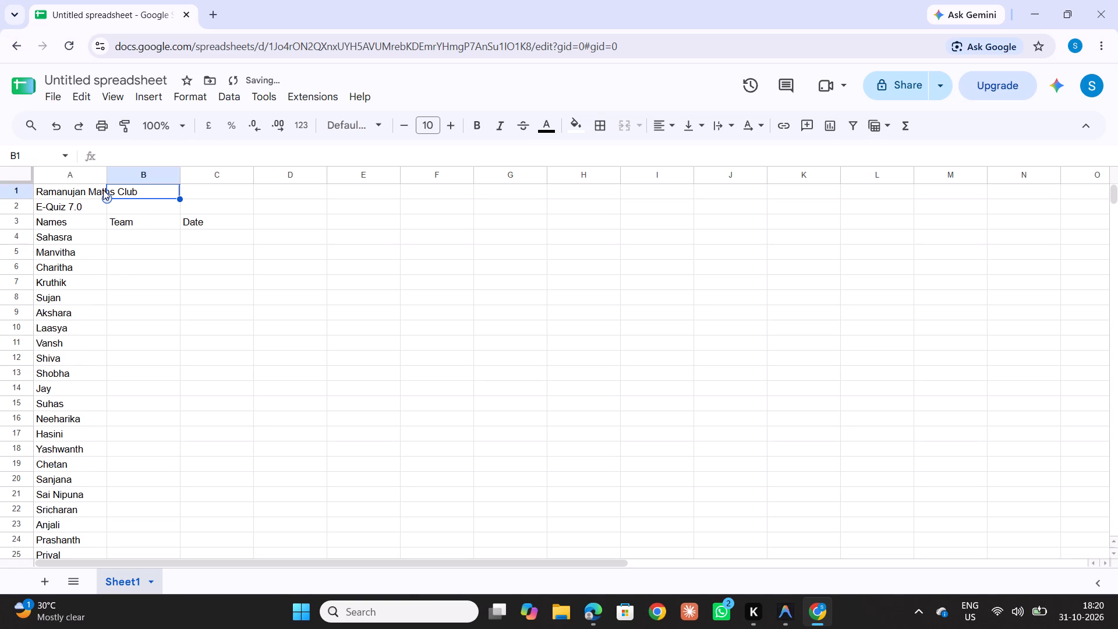
{"action": "left_click", "coordinate": [84, 189]}
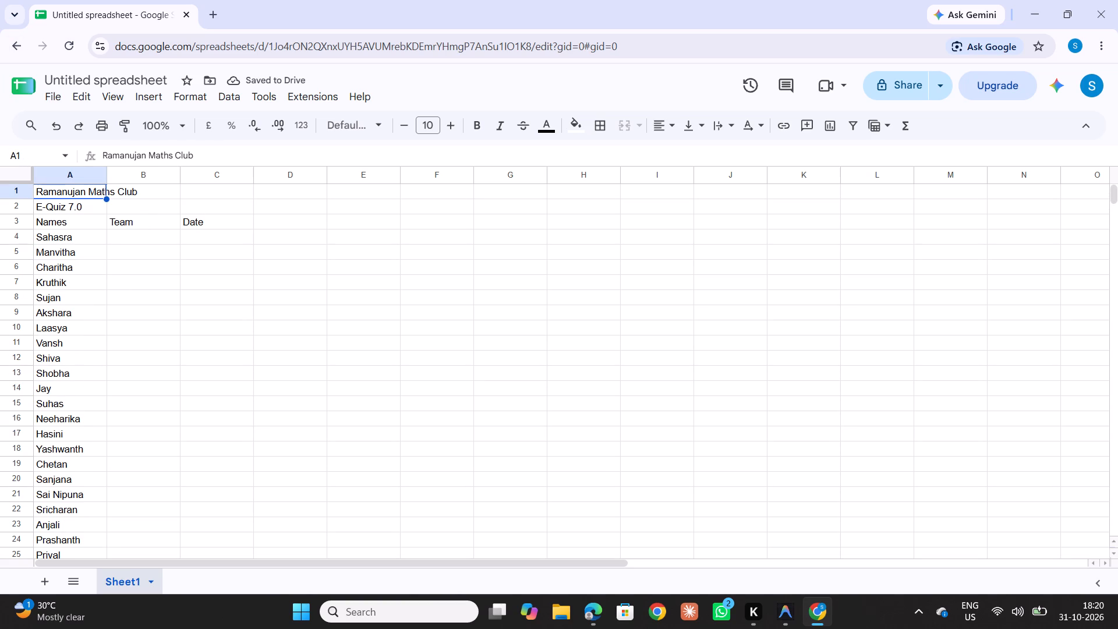
{"action": "left_click_drag", "start_coordinate": [105, 196], "coordinate": [233, 193]}
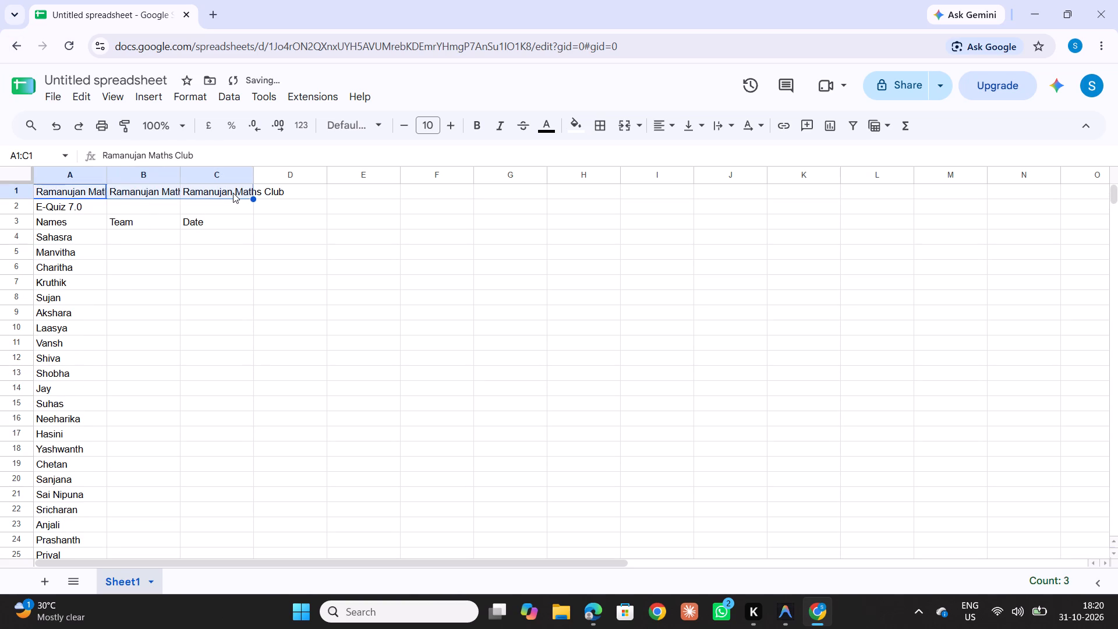
{"action": "left_click", "coordinate": [154, 100]}
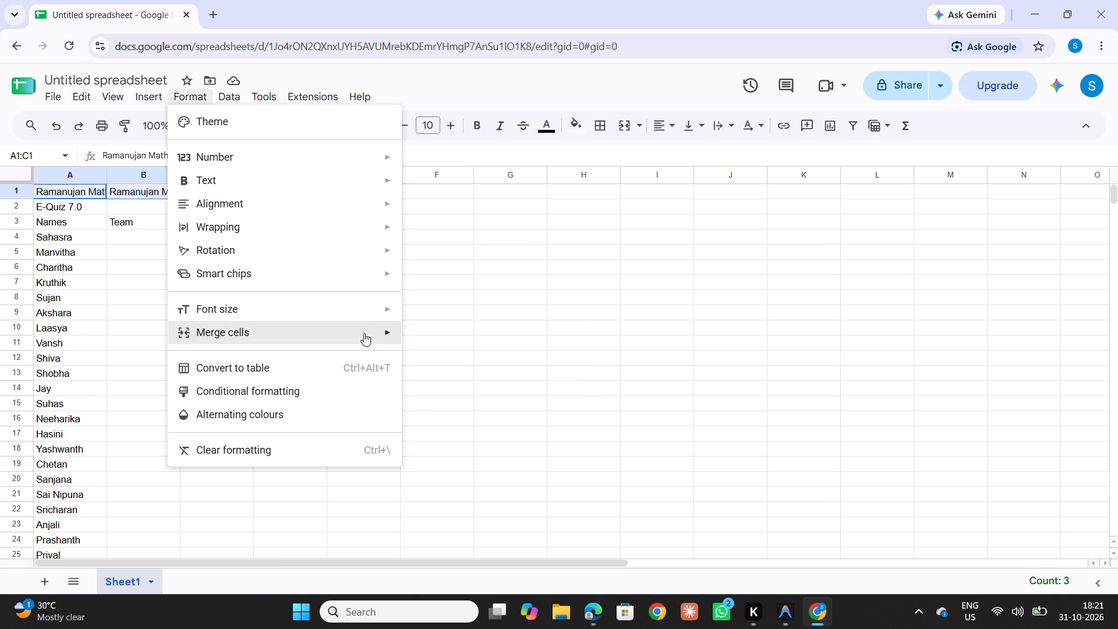
{"action": "left_click", "coordinate": [458, 332]}
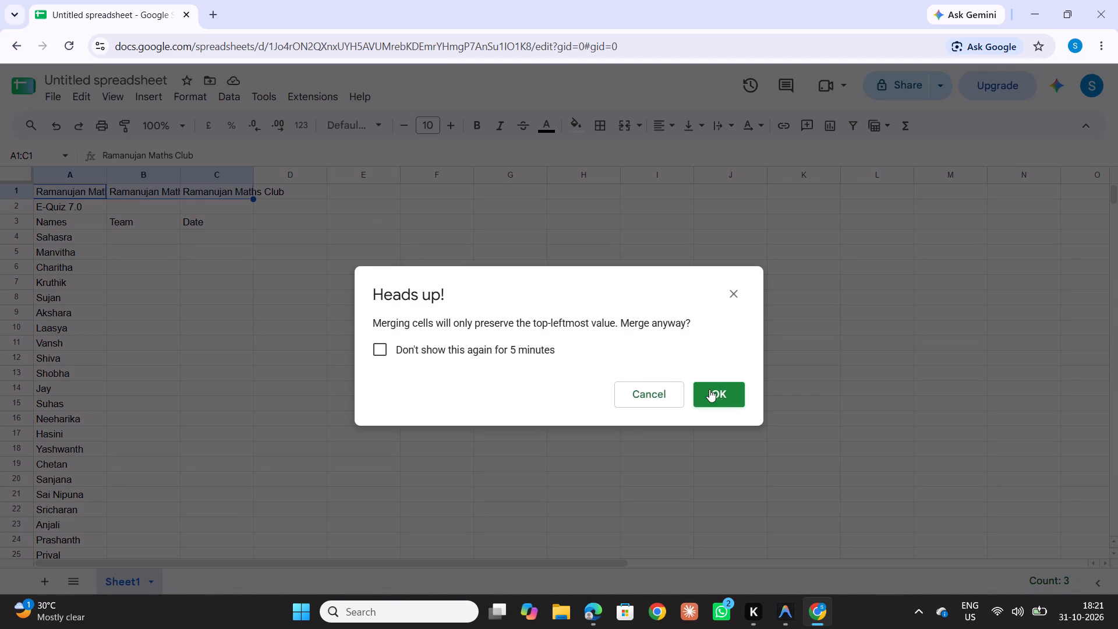
{"action": "left_click", "coordinate": [727, 395]}
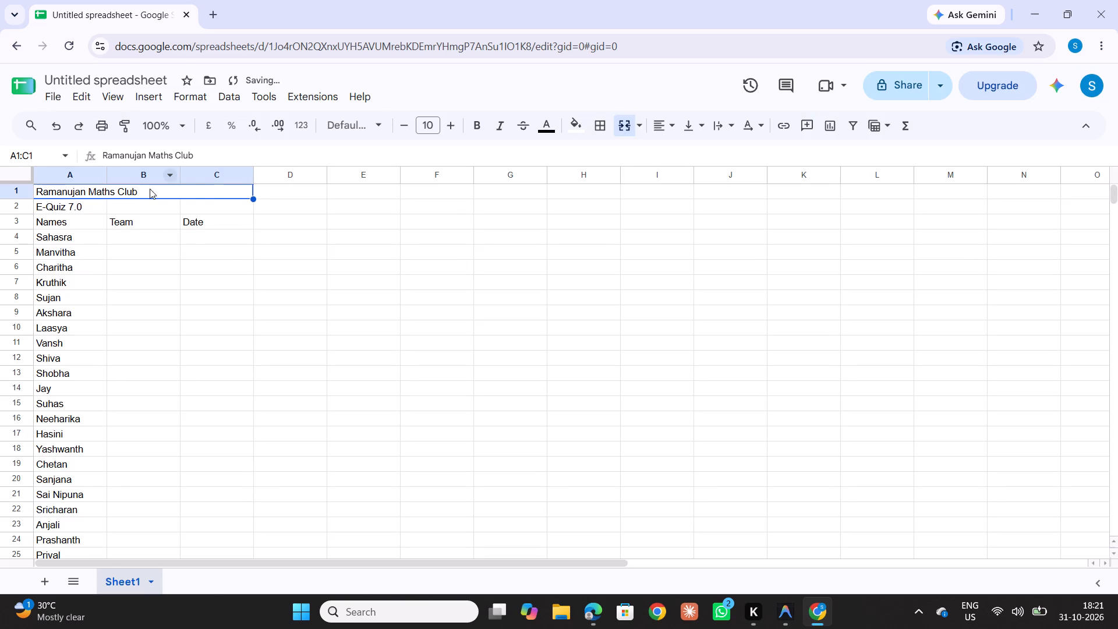
Centre the title text horizontally in the merged cell A1:C1.
{"action": "left_click", "coordinate": [676, 121]}
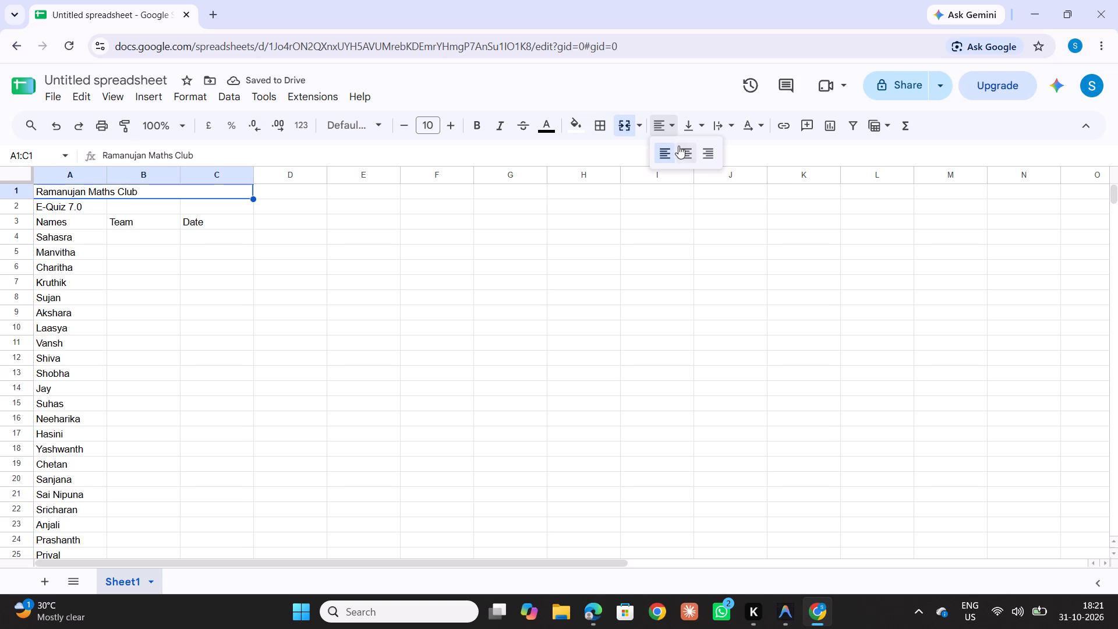
{"action": "left_click", "coordinate": [682, 150]}
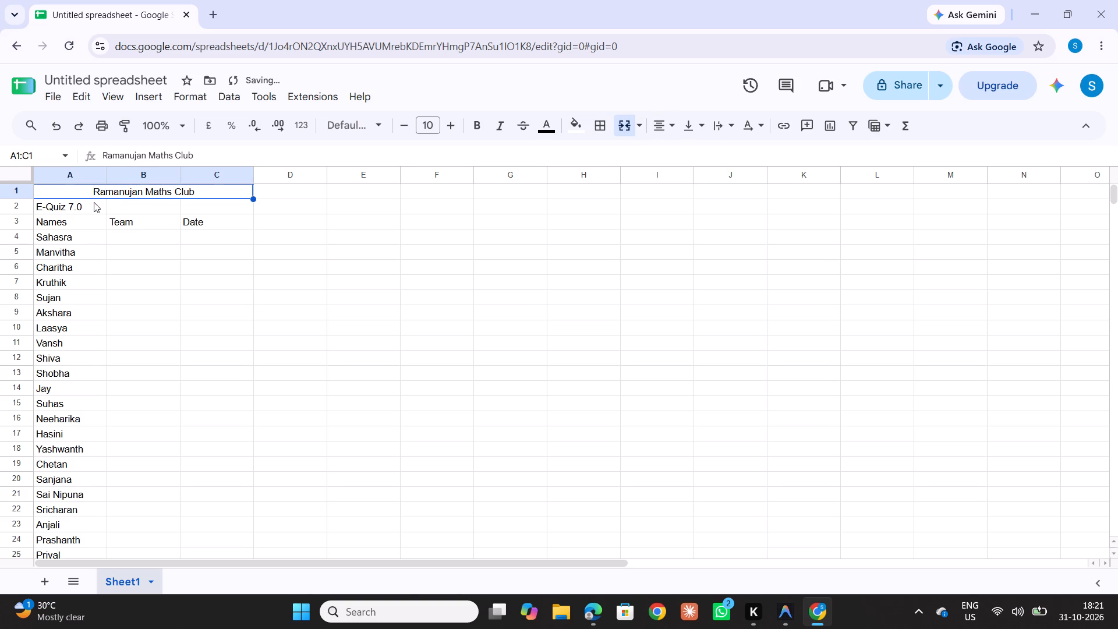
Merge cells A2 to C2 into a single cell that keeps only the heading "E-Quiz 7.0".
{"action": "left_click", "coordinate": [94, 202]}
{"action": "left_click_drag", "start_coordinate": [107, 213], "coordinate": [243, 216]}
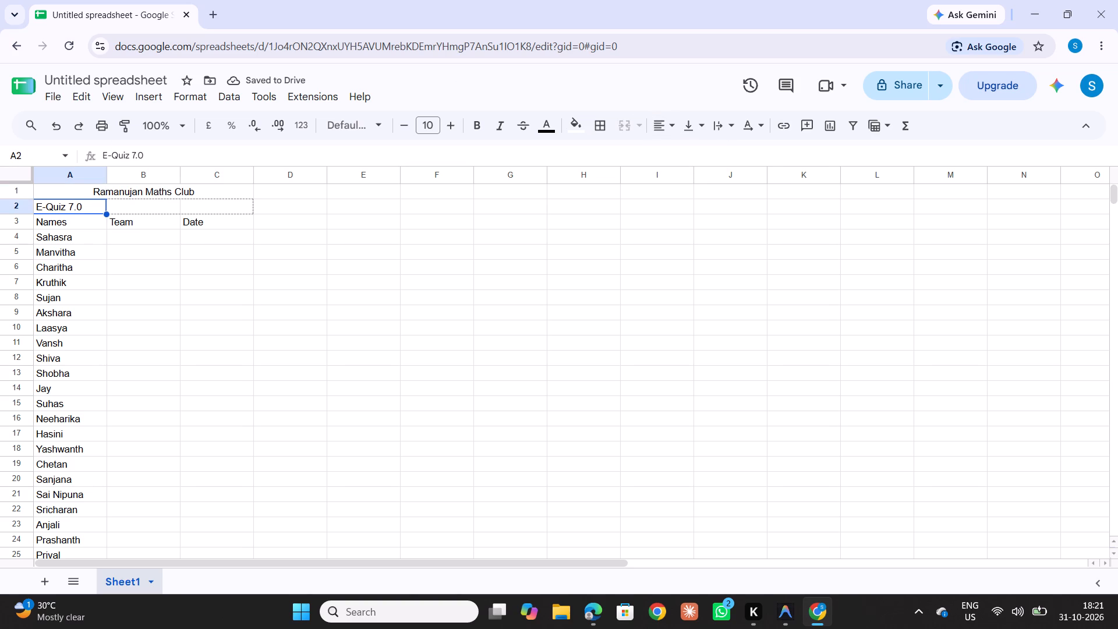
{"action": "left_click_drag", "start_coordinate": [243, 216], "coordinate": [243, 217]}
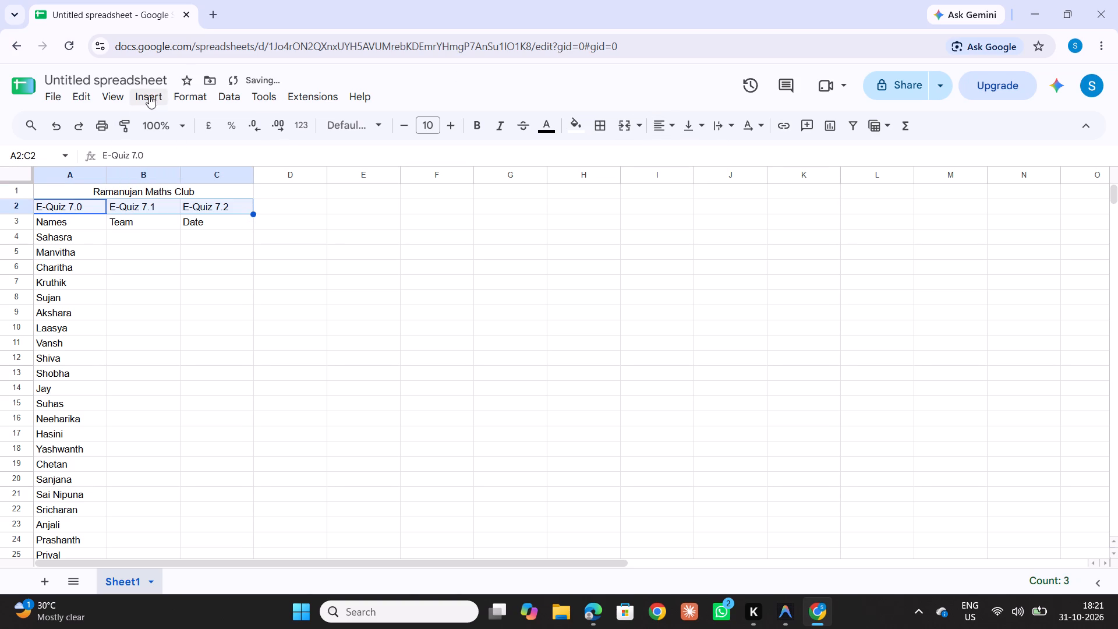
{"action": "left_click", "coordinate": [188, 93]}
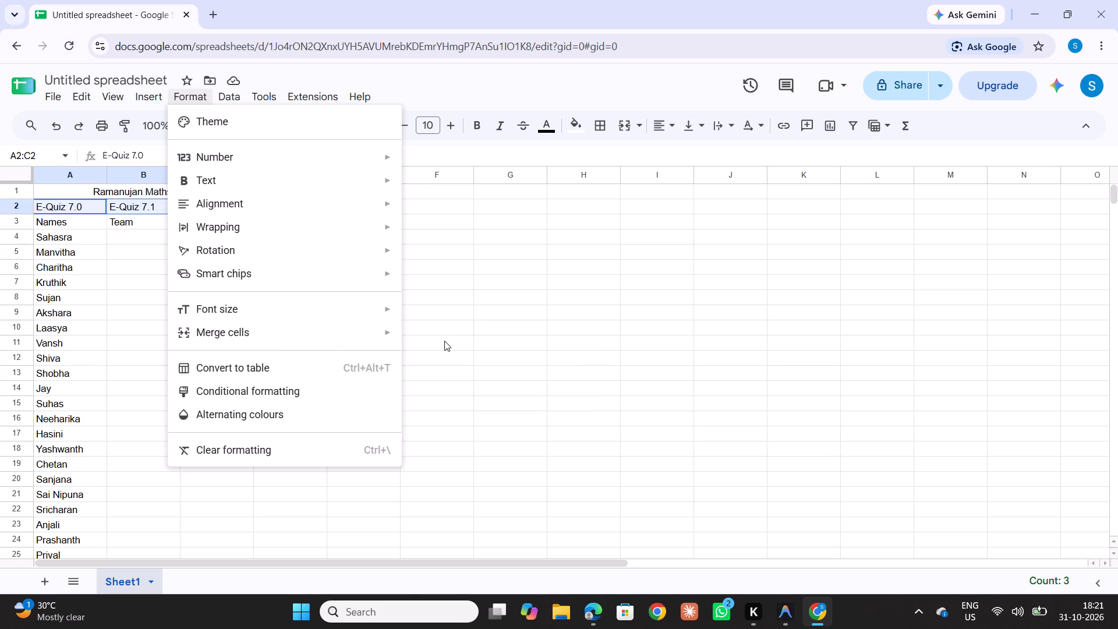
{"action": "left_click", "coordinate": [459, 334]}
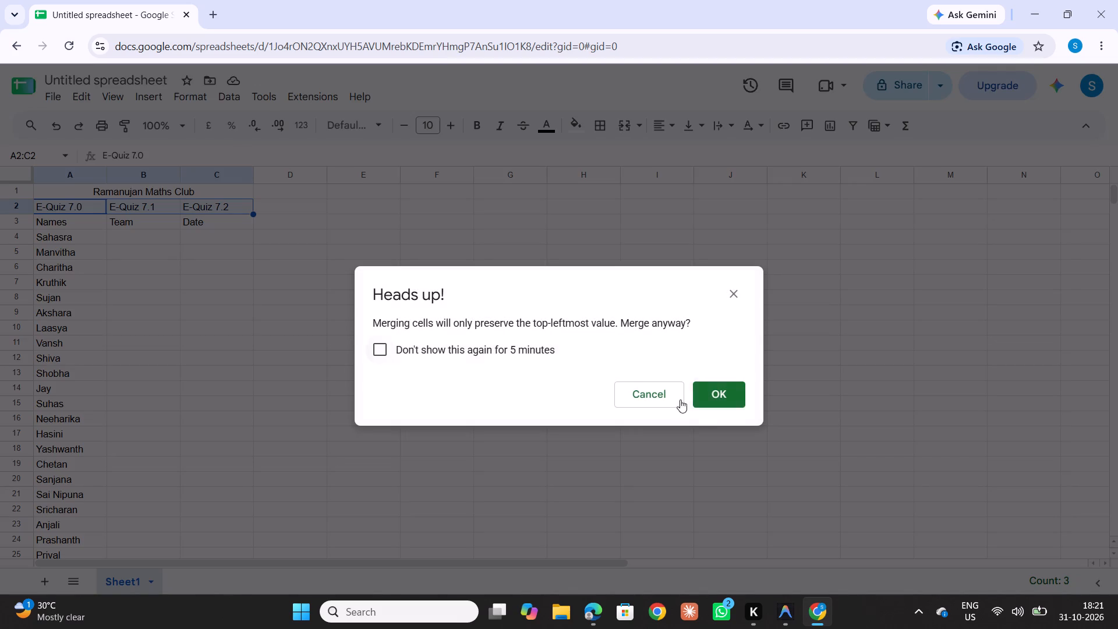
{"action": "left_click", "coordinate": [709, 402]}
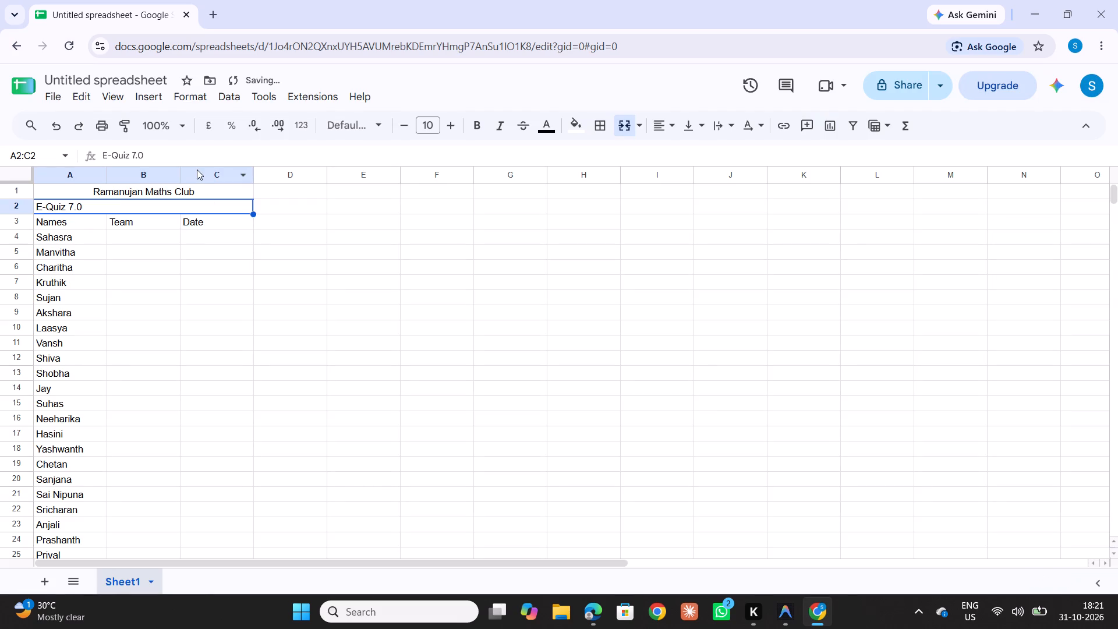
Centre the "E-Quiz 7.0" heading horizontally in the merged cell A2:C2.
{"action": "left_click", "coordinate": [661, 126]}
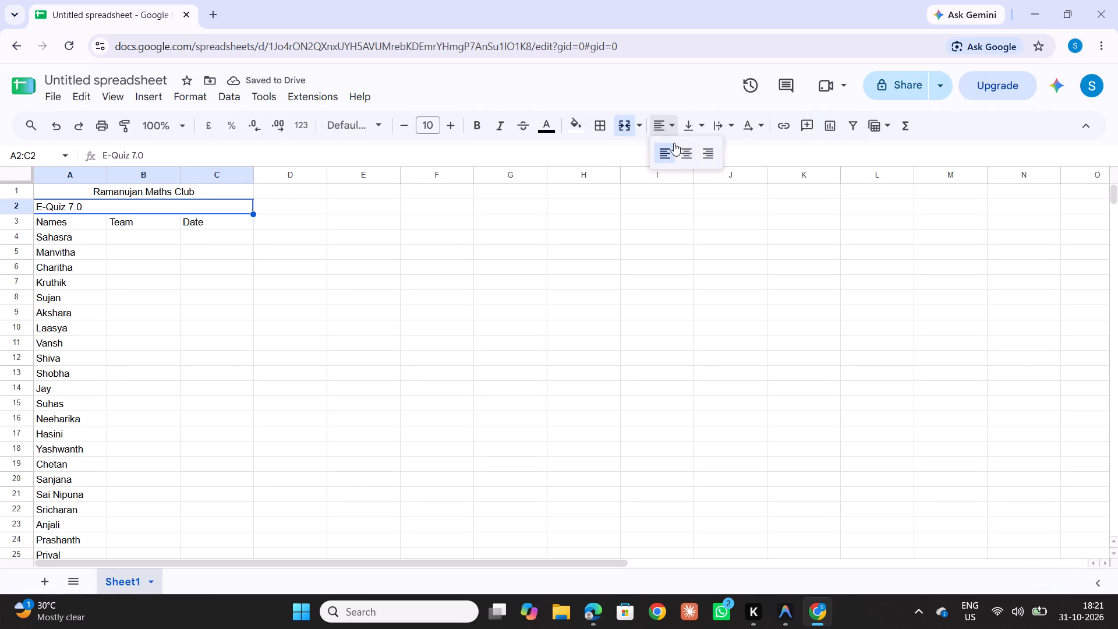
{"action": "left_click", "coordinate": [692, 149]}
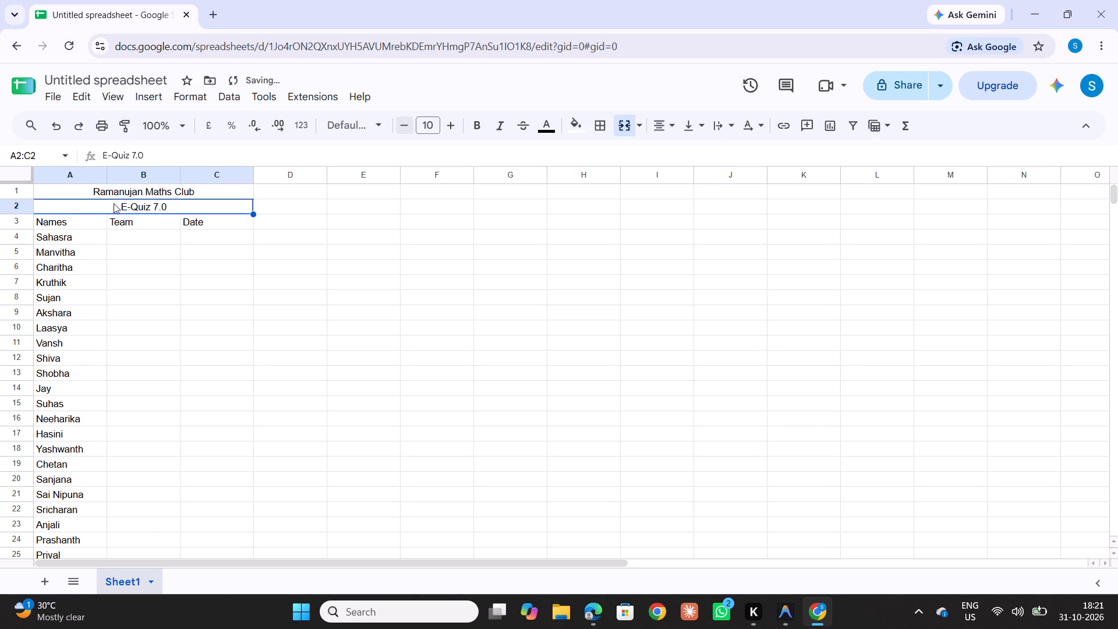
Make the two title rows and the Names, Team and Date headers in A1:C3 bold.
{"action": "left_click", "coordinate": [76, 189]}
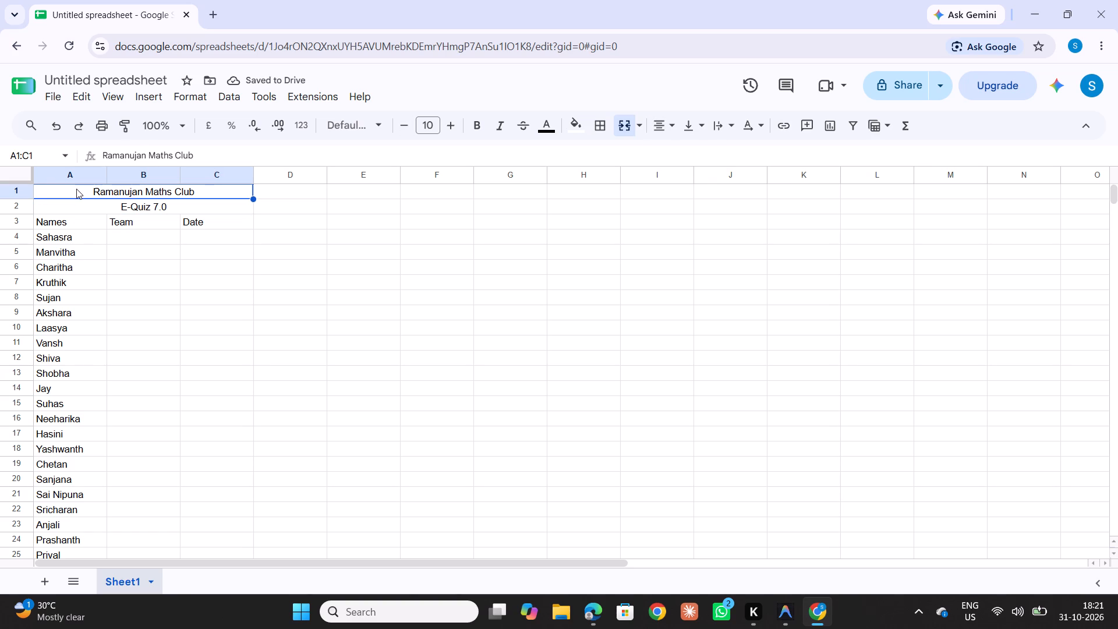
{"action": "key", "text": "shift+Down"}
{"action": "key", "text": "shift+Down"}
{"action": "key", "text": "ctrl+b"}
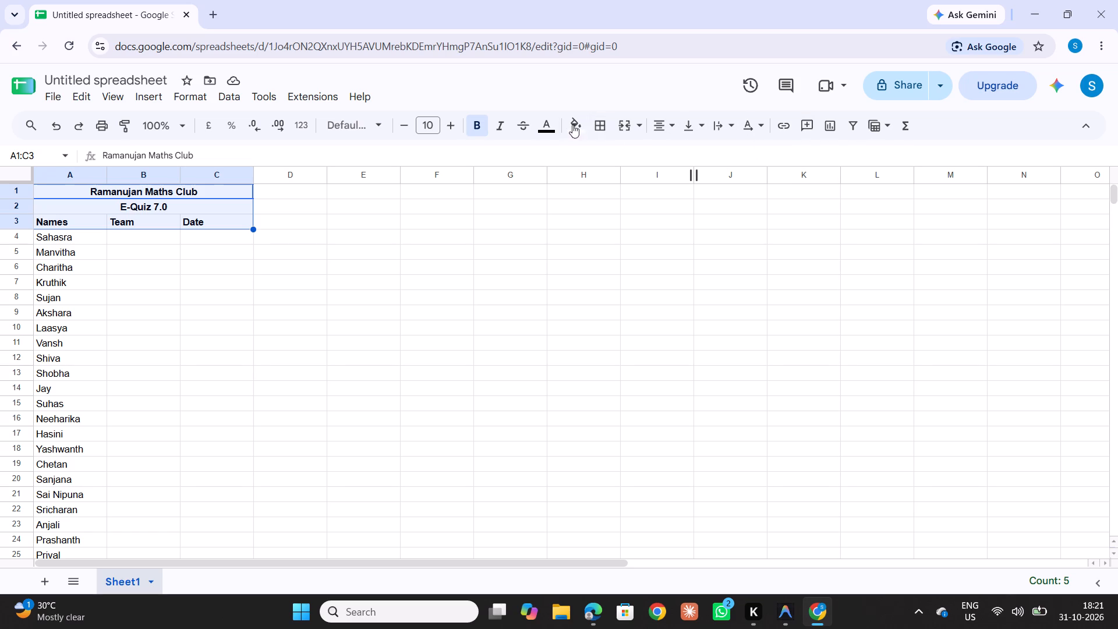
Apply all borders to the title and header cells A1:C3.
{"action": "left_click", "coordinate": [600, 130]}
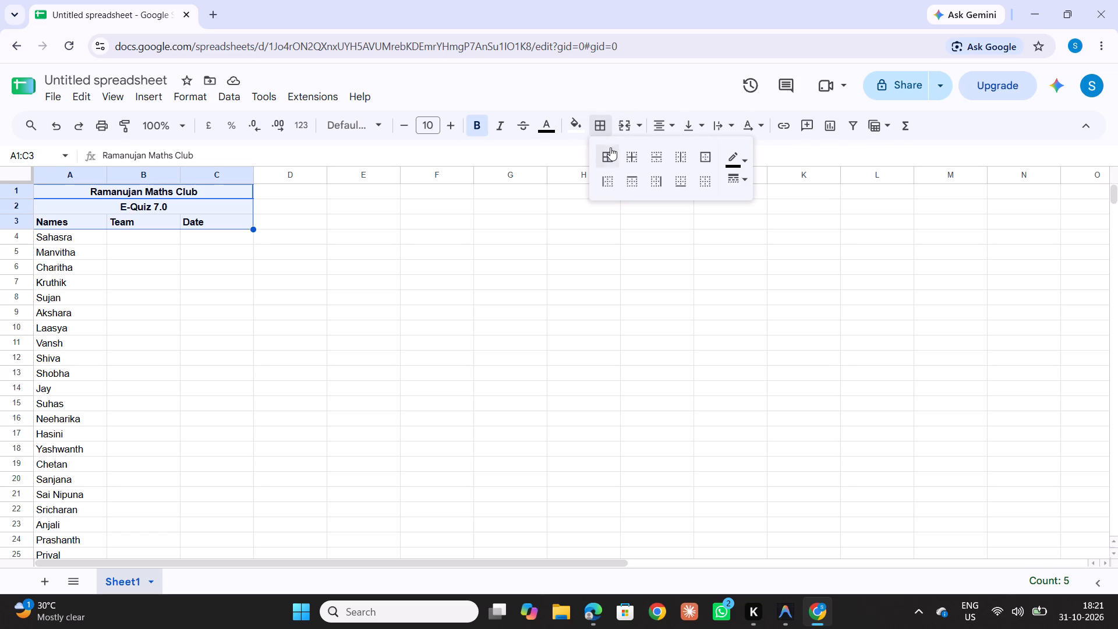
{"action": "left_click", "coordinate": [608, 159]}
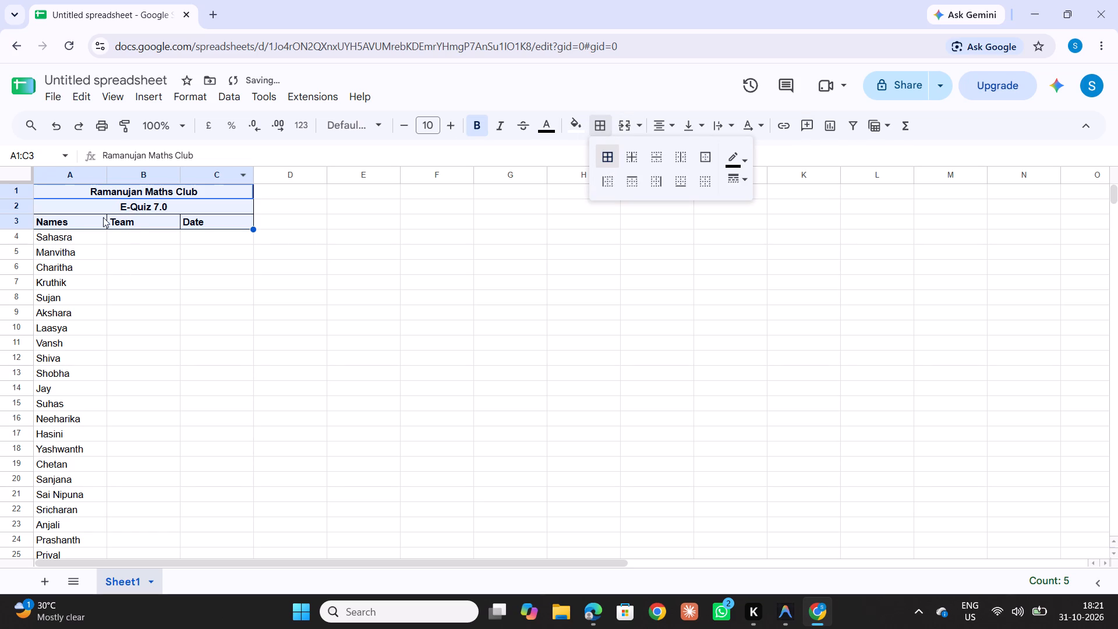
Enter the team "Events" in cell B4 and fill it down to B9, from Sahasra to Akshara.
{"action": "left_click", "coordinate": [95, 238]}
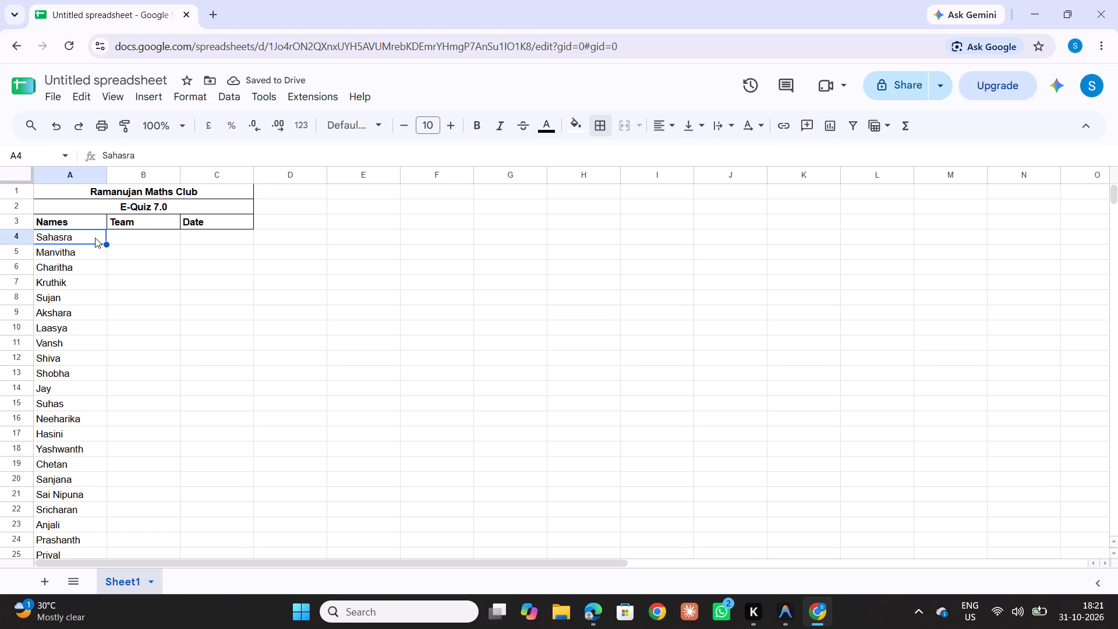
{"action": "key", "text": "e"}
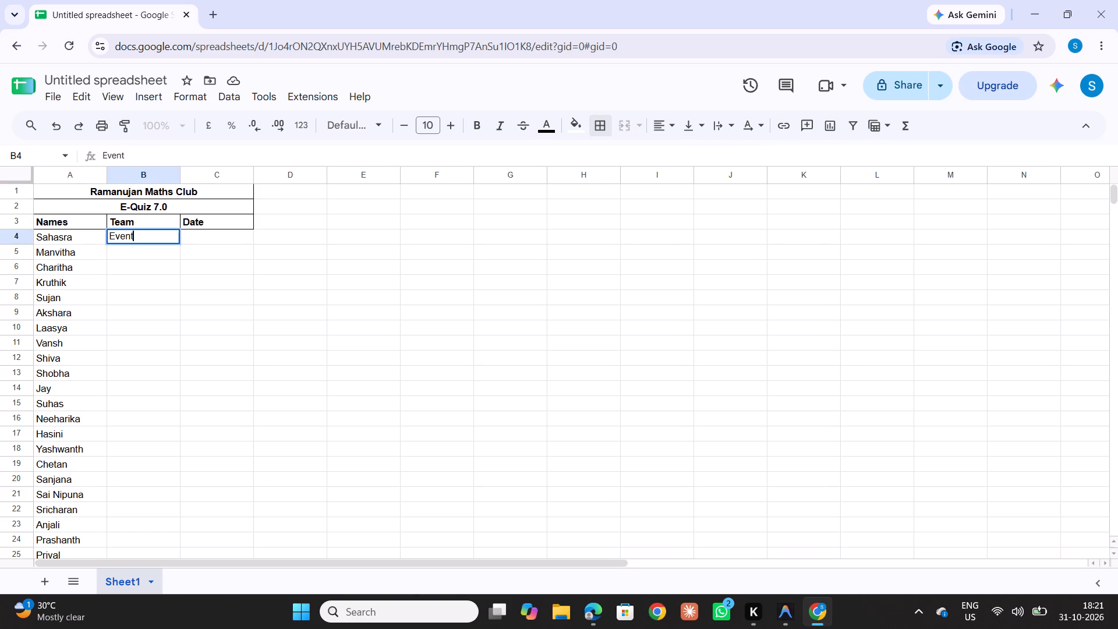
{"action": "key", "text": "s"}
{"action": "left_click", "coordinate": [200, 243]}
{"action": "left_click", "coordinate": [162, 240]}
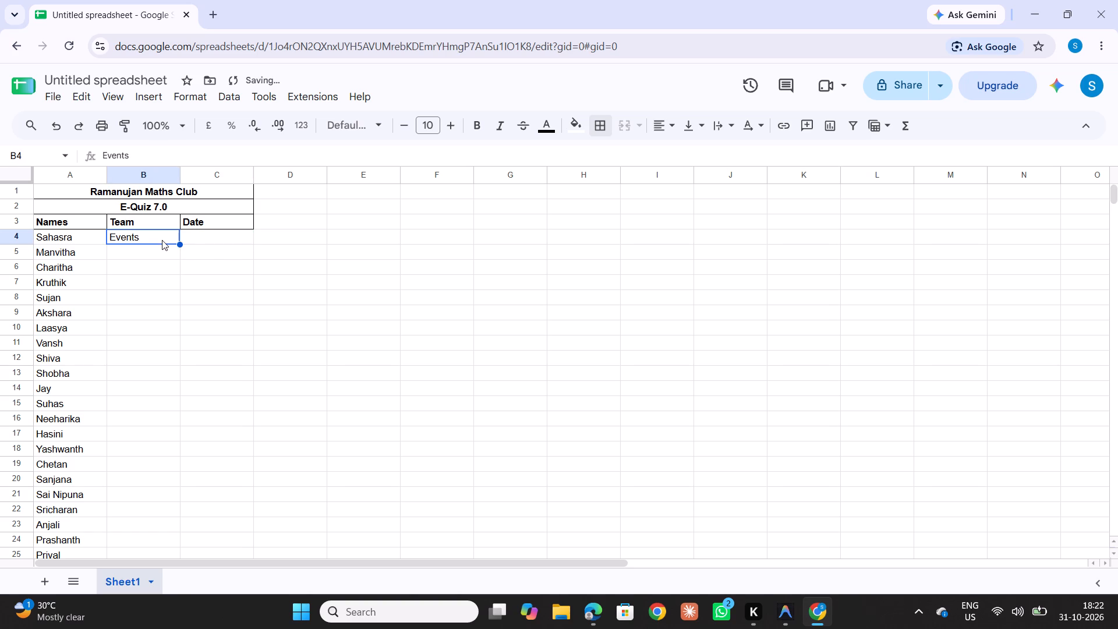
{"action": "left_click_drag", "start_coordinate": [180, 245], "coordinate": [176, 298]}
{"action": "left_click_drag", "start_coordinate": [176, 298], "coordinate": [175, 315]}
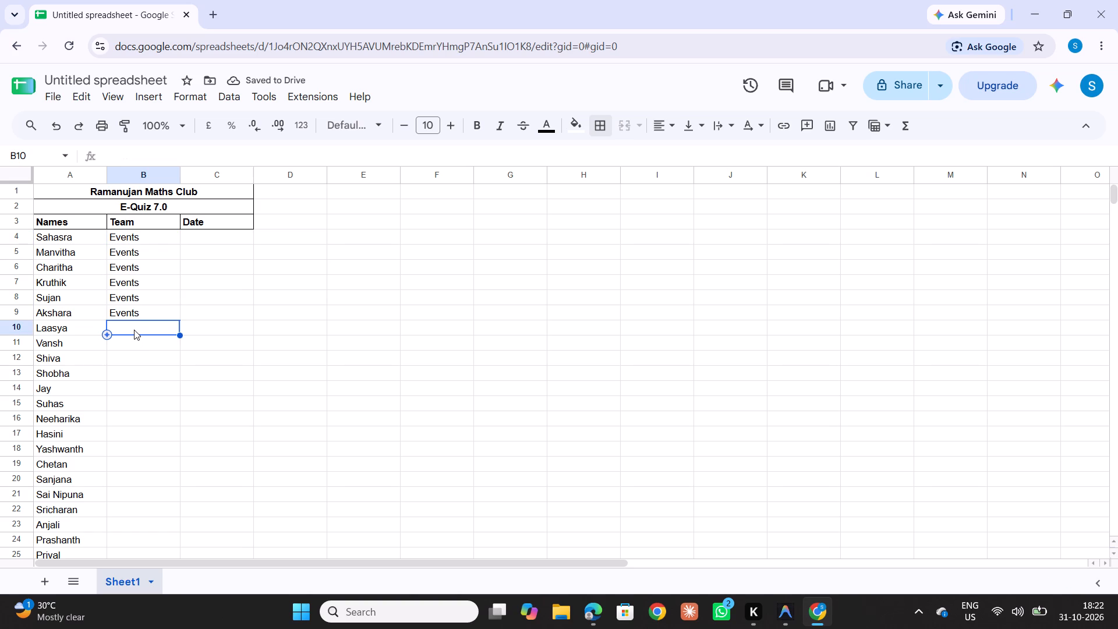
Enter the team "Content" in cell B10 and fill it down to B15, from Laasya to Suhas.
{"action": "key", "text": "c"}
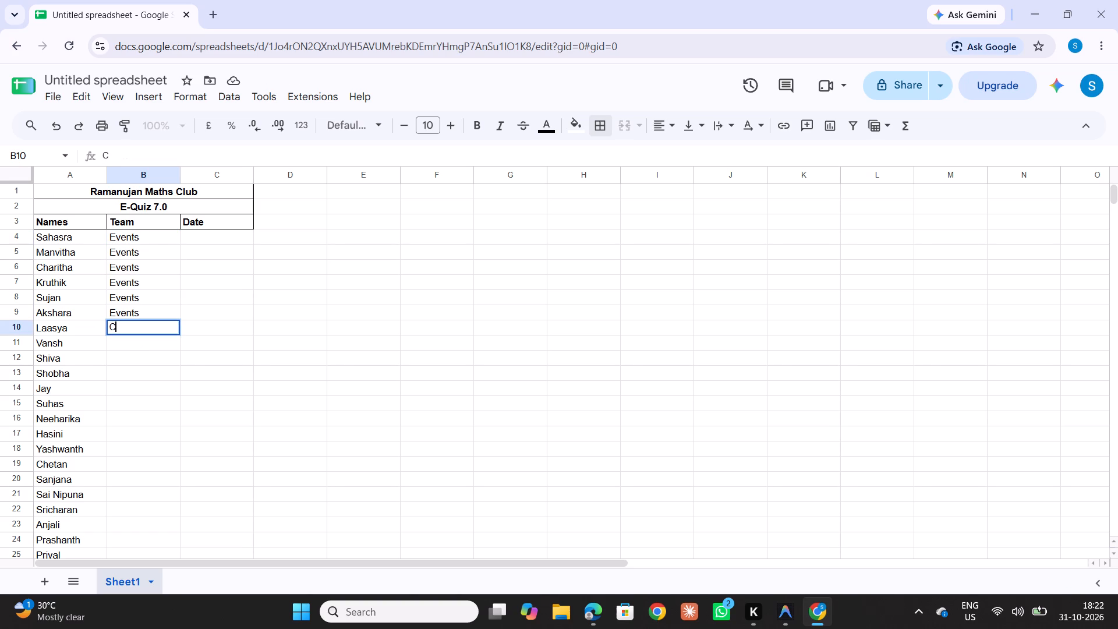
{"action": "type", "text": "ontent"}
{"action": "left_click", "coordinate": [141, 344]}
{"action": "left_click", "coordinate": [164, 326]}
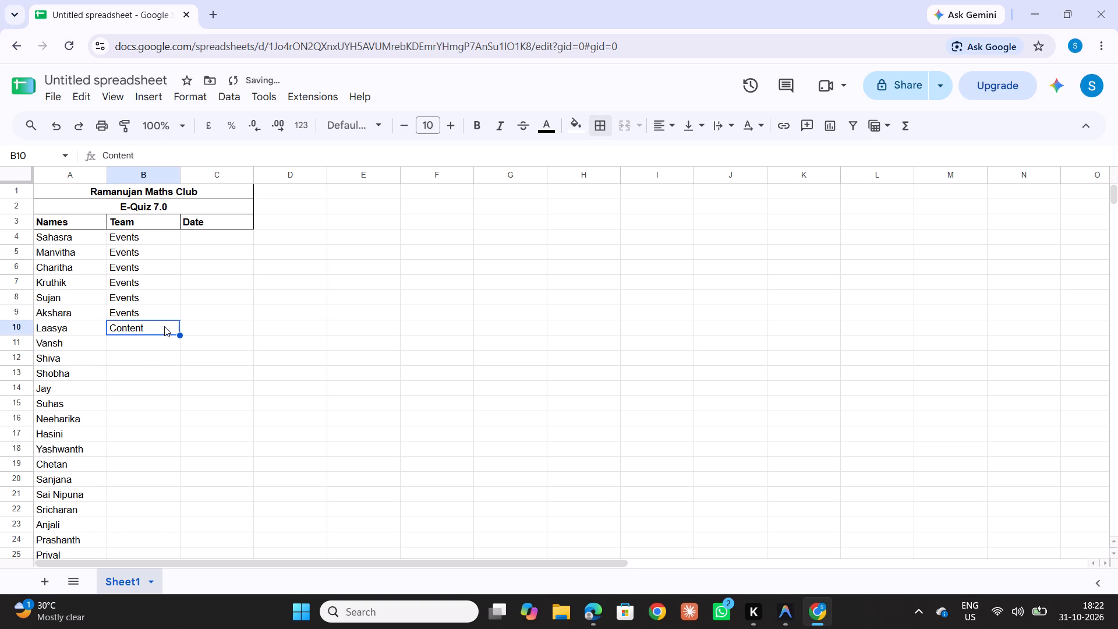
{"action": "left_click_drag", "start_coordinate": [181, 334], "coordinate": [174, 374]}
{"action": "left_click_drag", "start_coordinate": [174, 374], "coordinate": [169, 401]}
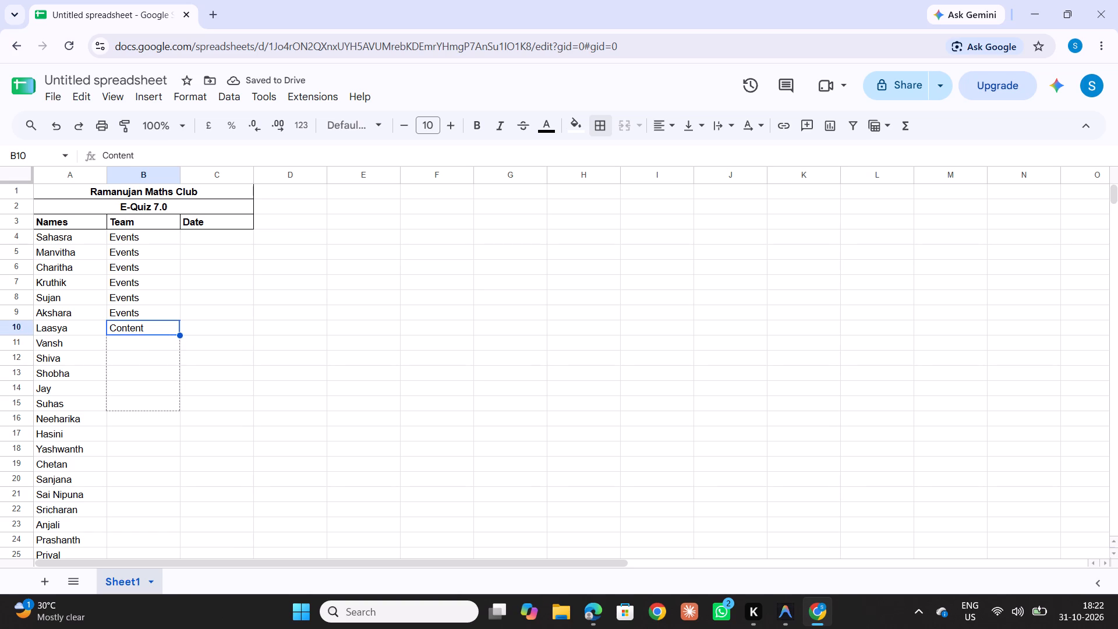
{"action": "left_click_drag", "start_coordinate": [169, 401], "coordinate": [169, 402]}
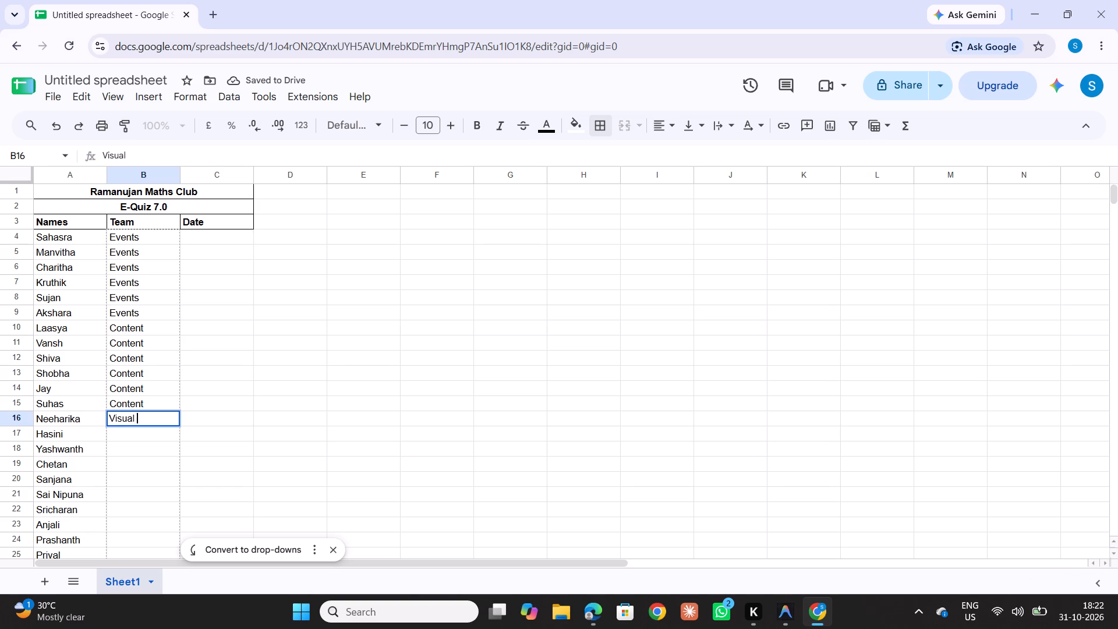
Enter the team "Visual Media & Design" in cell B16 and fill it down to B21, from Neeharika to Sai Nipuna.
{"action": "type", "text": "edia"}
{"action": "key", "text": "Left"}
{"action": "key", "text": "Right"}
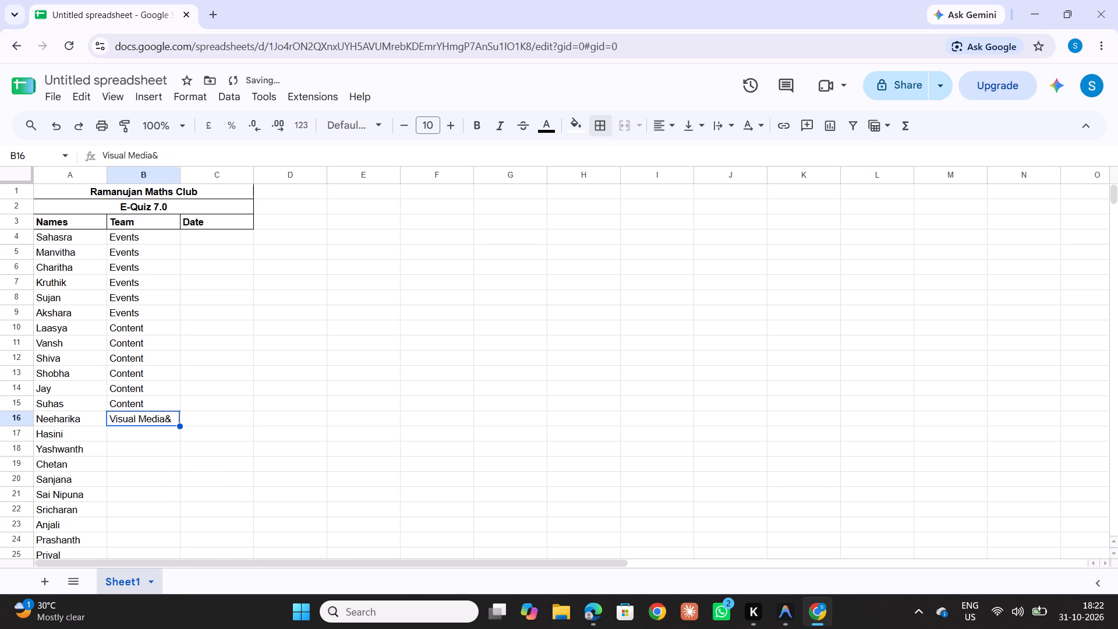
{"action": "double_click", "coordinate": [164, 416]}
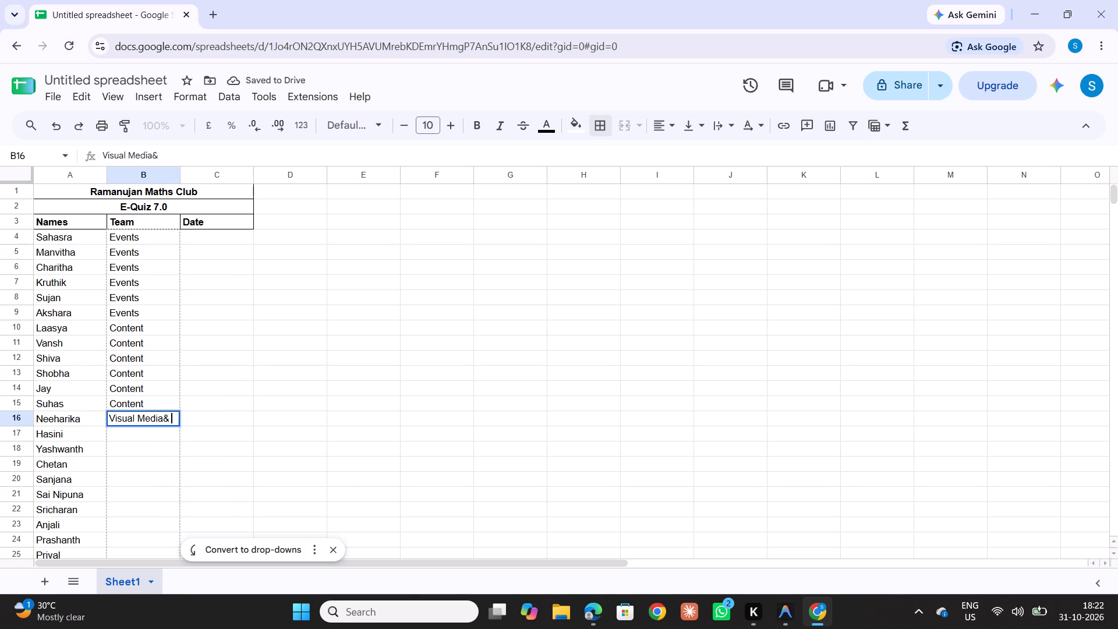
{"action": "key", "text": "Left"}
{"action": "key", "text": "Left"}
{"action": "key", "text": "space"}
{"action": "key", "text": "Right"}
{"action": "key", "text": "Right"}
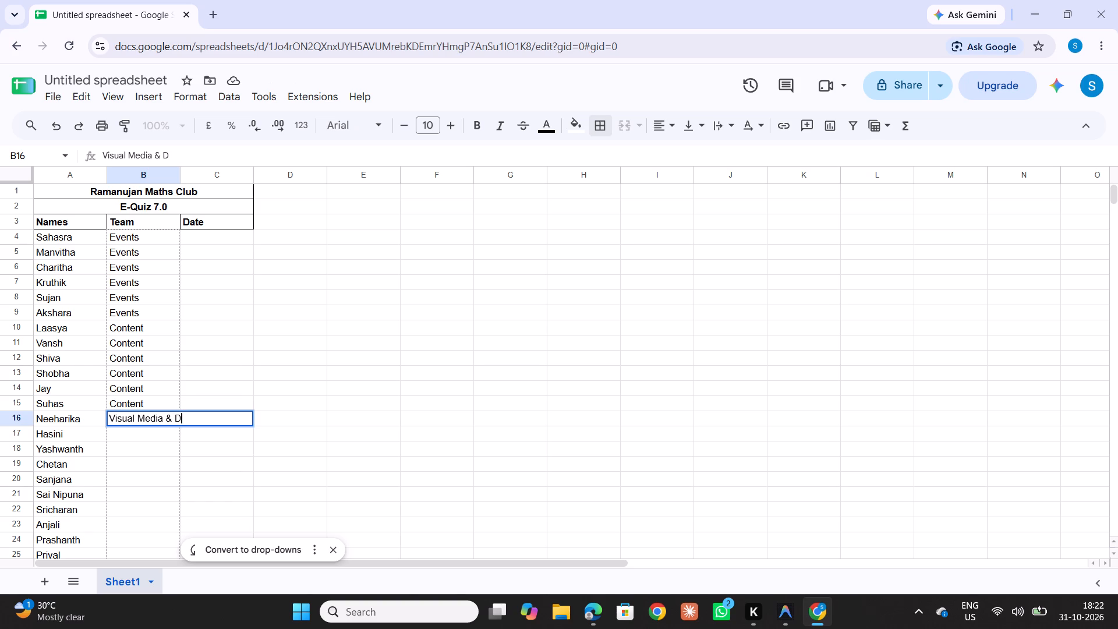
{"action": "type", "text": "esign"}
{"action": "left_click", "coordinate": [160, 435]}
{"action": "left_click", "coordinate": [166, 420]}
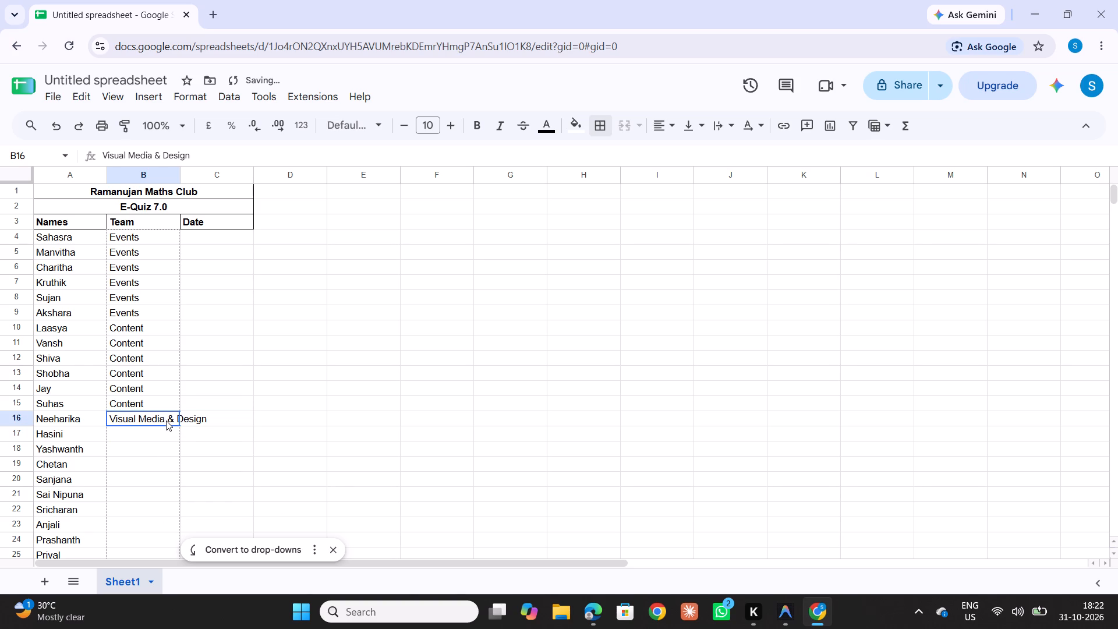
{"action": "left_click_drag", "start_coordinate": [179, 425], "coordinate": [173, 464]}
{"action": "left_click_drag", "start_coordinate": [173, 464], "coordinate": [169, 490]}
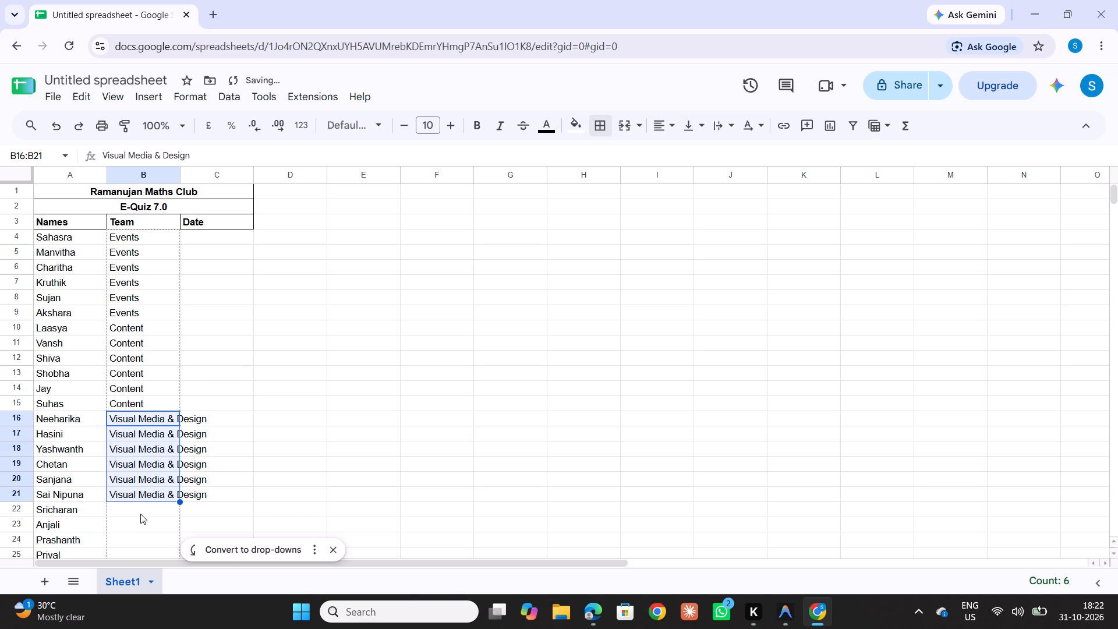
Enter the team "PR & Social Media" in cell B22 and fill it down to B27, from Sricharan to Srinidhi.
{"action": "type", "text": "PR"}
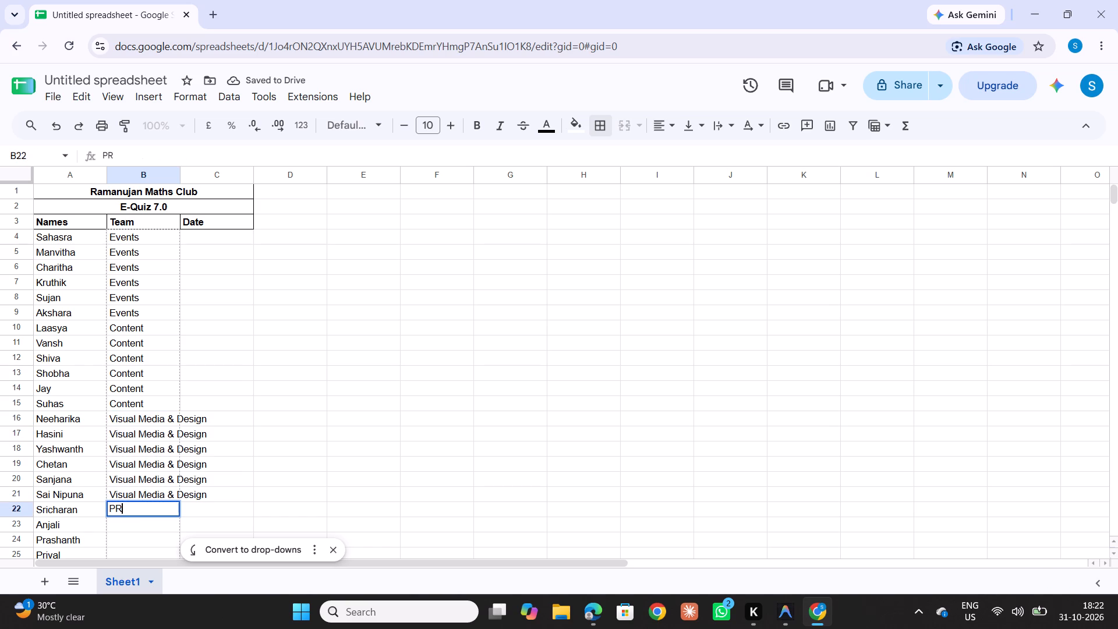
{"action": "key", "text": "space"}
{"action": "type", "text": "& S"}
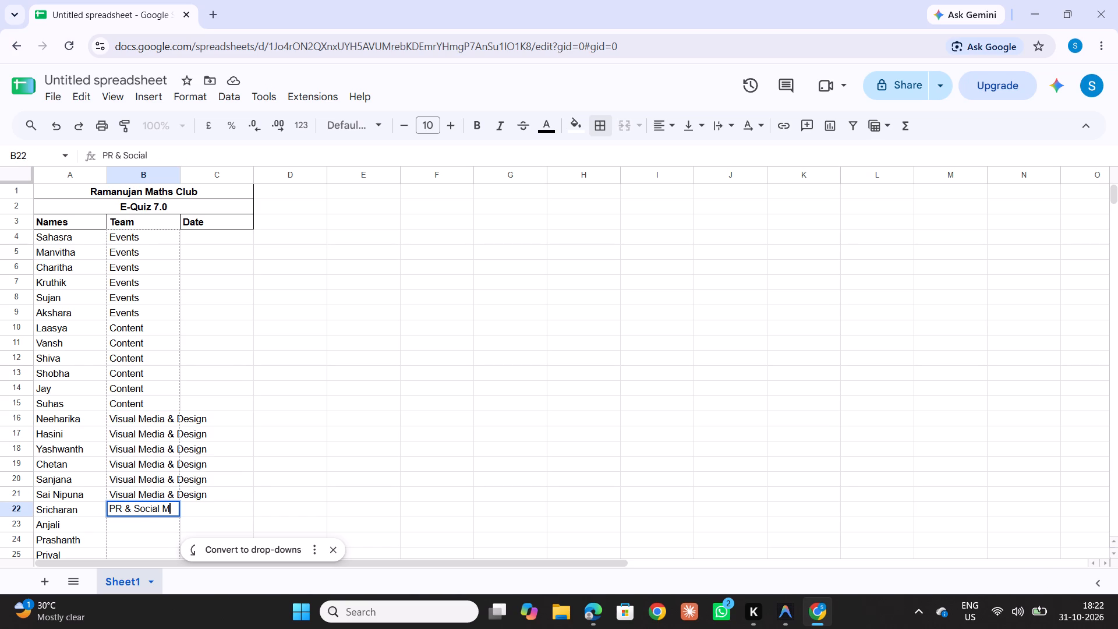
{"action": "type", "text": "edia"}
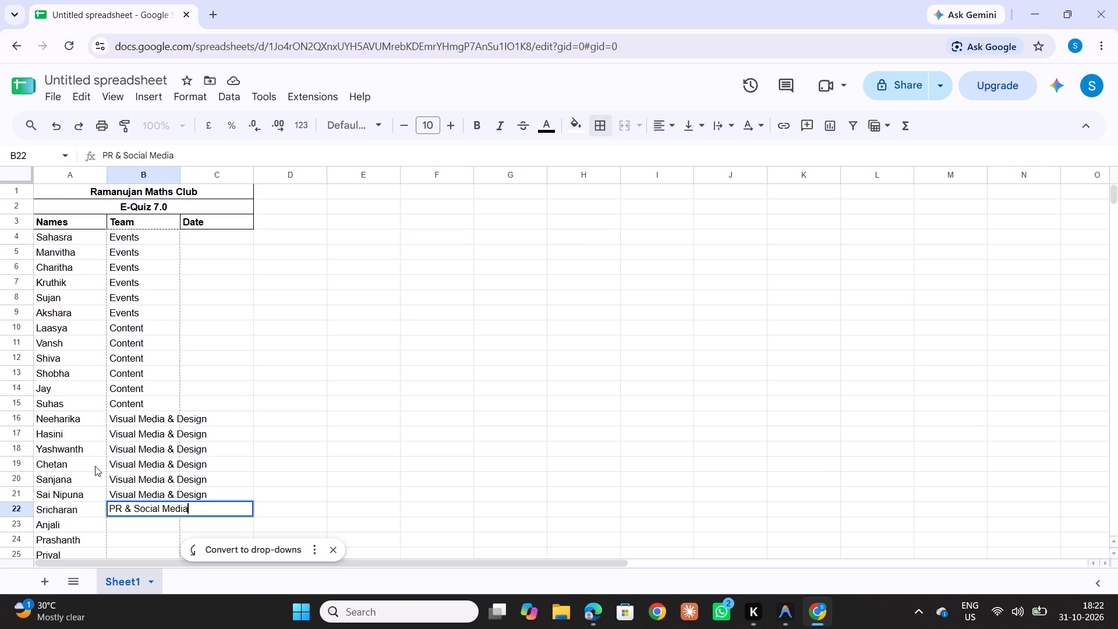
{"action": "scroll", "coordinate": [95, 466], "scroll_direction": "down", "scroll_amount": 2}
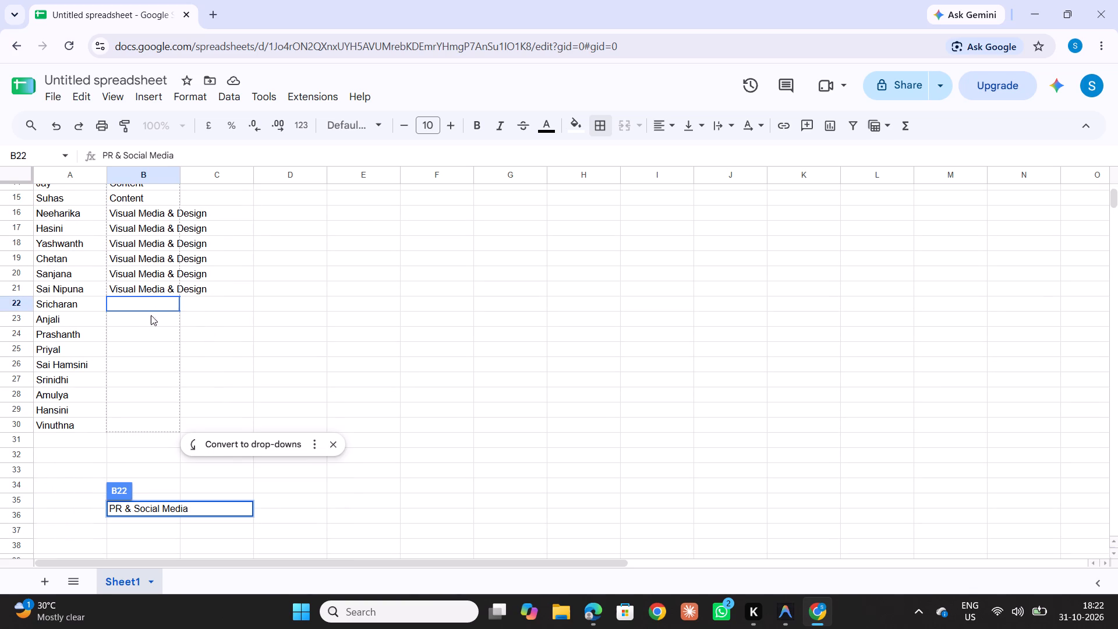
{"action": "left_click", "coordinate": [155, 314]}
{"action": "left_click", "coordinate": [173, 308]}
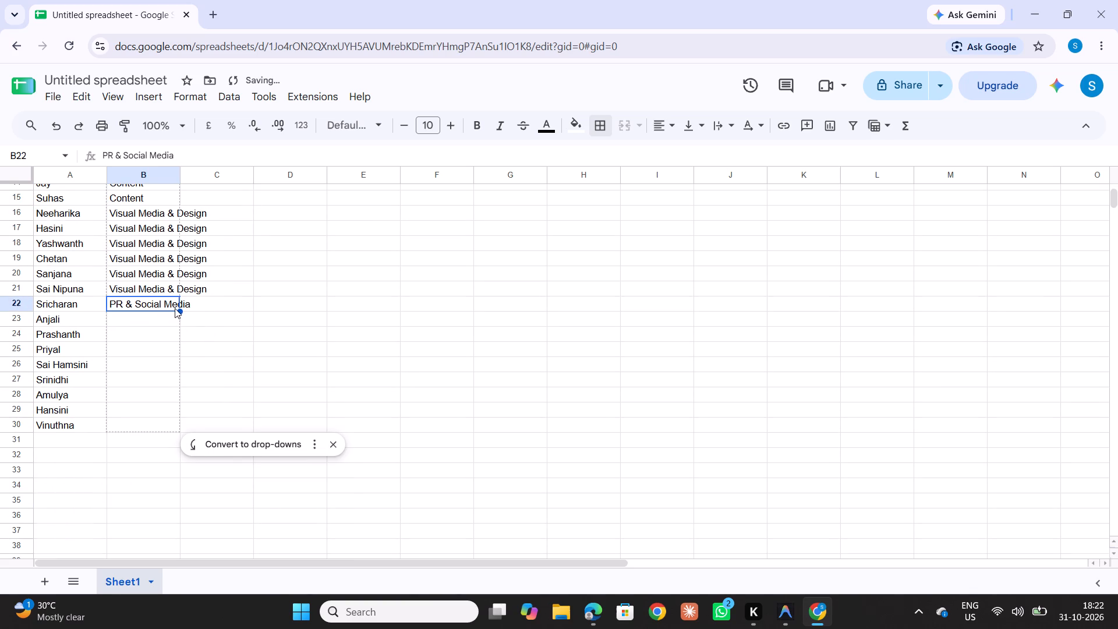
{"action": "left_click_drag", "start_coordinate": [181, 311], "coordinate": [170, 378]}
Enter the team "Technical" in cell B28 and fill it down to B30, from Amulya to Vinuthna.
{"action": "left_click", "coordinate": [143, 401]}
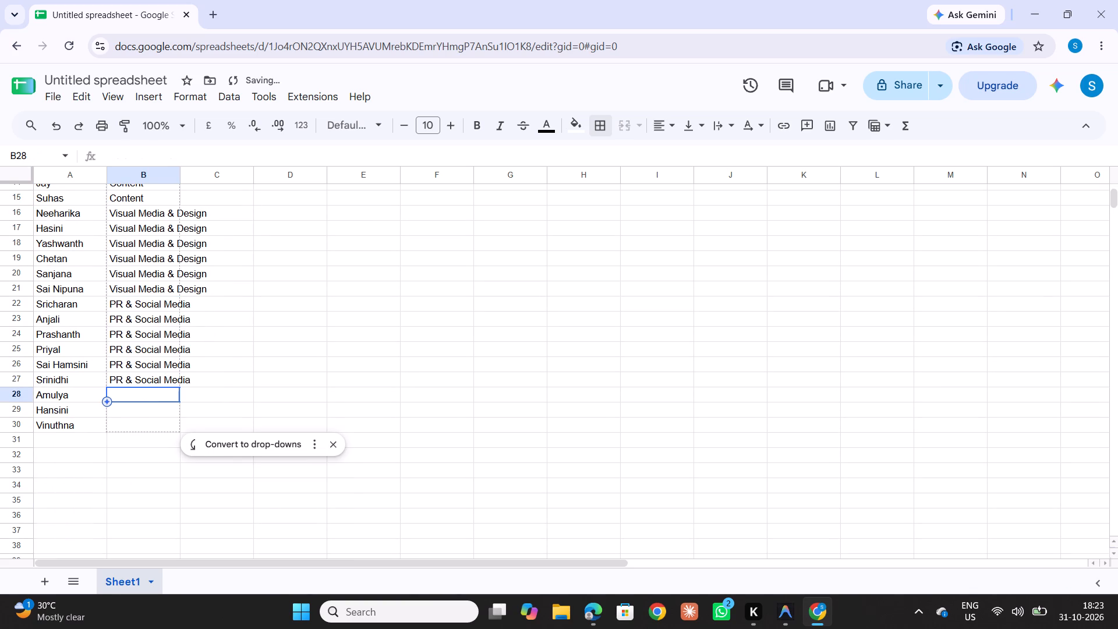
{"action": "type", "text": "echni"}
{"action": "type", "text": "cal"}
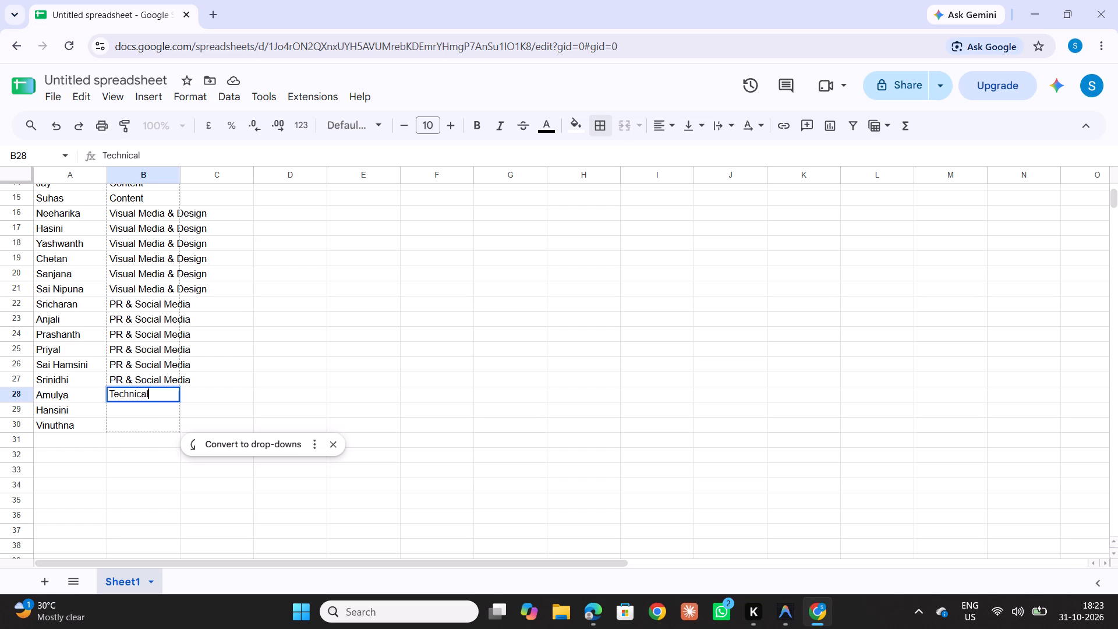
{"action": "left_click", "coordinate": [159, 414]}
{"action": "left_click", "coordinate": [172, 397]}
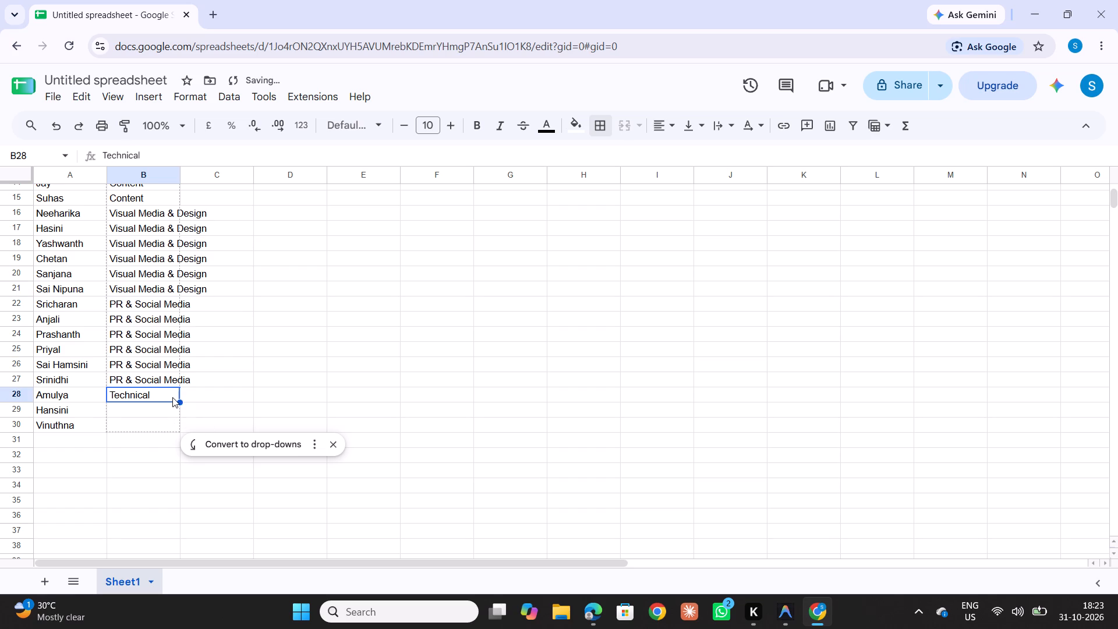
{"action": "left_click_drag", "start_coordinate": [181, 402], "coordinate": [178, 423]}
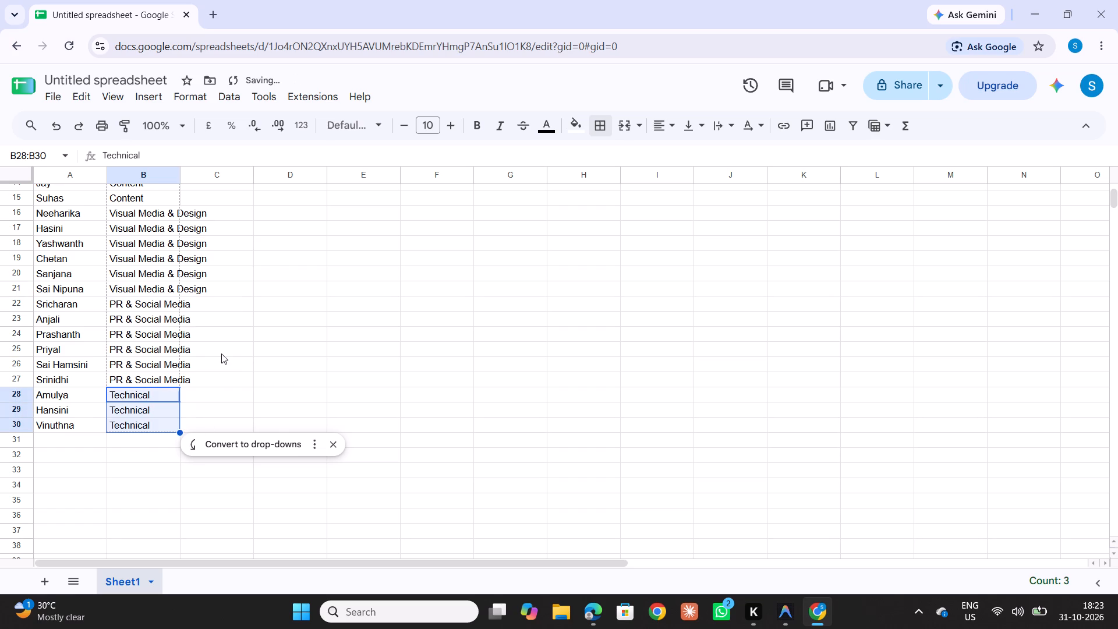
Widen the Team column B enough to fit the text "Visual Media & Design" within its cells.
{"action": "scroll", "coordinate": [222, 352], "scroll_direction": "up", "scroll_amount": 5}
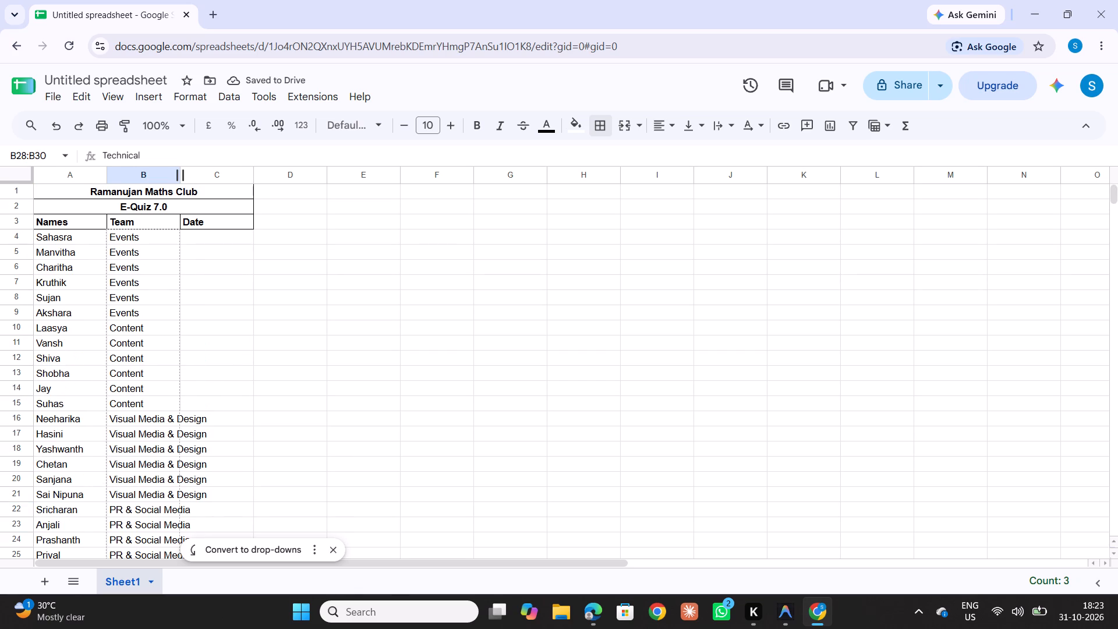
{"action": "left_click_drag", "start_coordinate": [181, 176], "coordinate": [218, 180]}
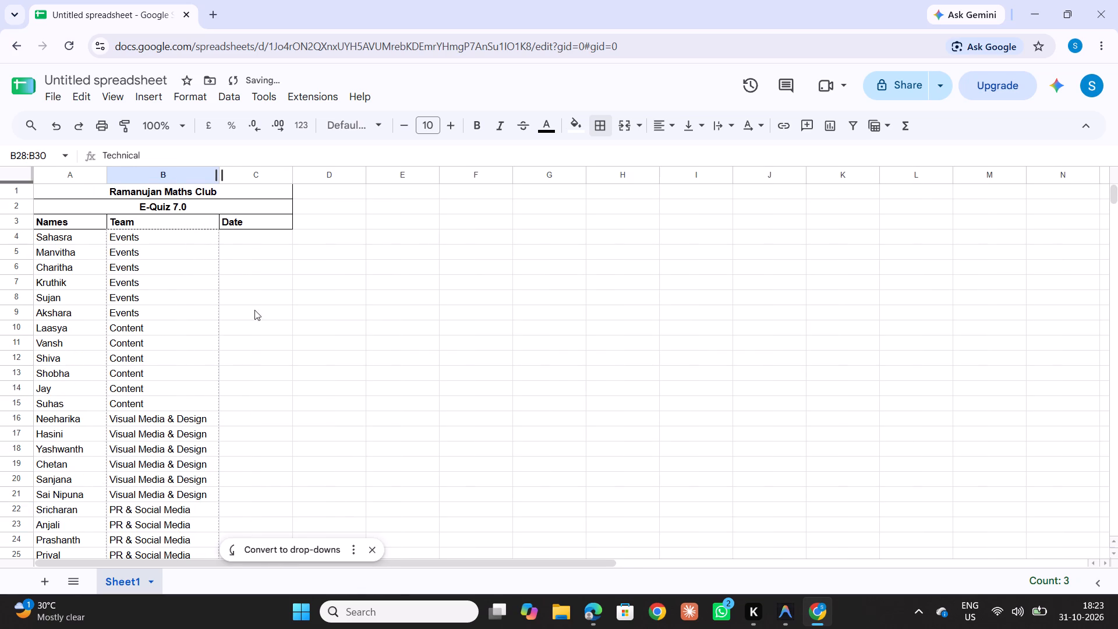
Centre-align the whole roster horizontally, from the title row through the last name, cells A1:C30.
{"action": "left_click", "coordinate": [76, 192]}
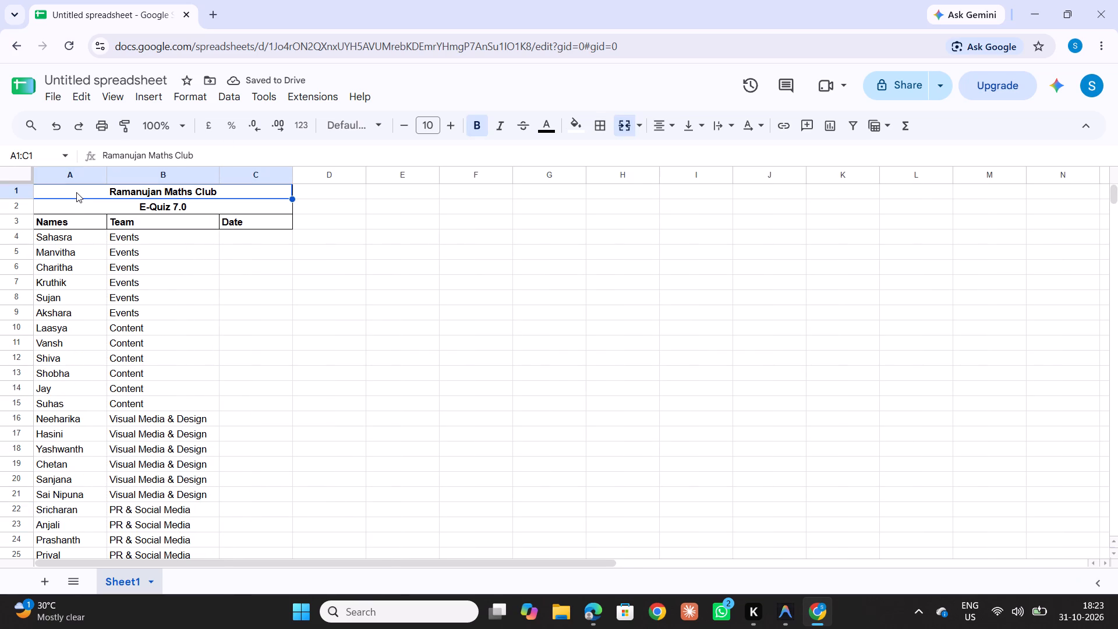
{"action": "key", "text": "shift+Down"}
{"action": "key", "text": "shift+Down"}
{"action": "key", "text": "shift+Down"}
{"action": "key", "text": "shift+Down"}
{"action": "key", "text": "shift+Down"}
{"action": "key", "text": "shift+Down"}
{"action": "key", "text": "shift+Down"}
{"action": "key", "text": "shift+Down"}
{"action": "key", "text": "shift+Down"}
{"action": "key", "text": "shift+Down"}
{"action": "key", "text": "shift+Down"}
{"action": "key", "text": "shift+Down"}
{"action": "key", "text": "shift+Down"}
{"action": "key", "text": "shift+Down"}
{"action": "key", "text": "shift+Down"}
{"action": "key", "text": "shift+Down"}
{"action": "key", "text": "shift+Down"}
{"action": "key", "text": "shift+Down"}
{"action": "key", "text": "shift+Down"}
{"action": "key", "text": "shift+Down"}
{"action": "key", "text": "shift+Down"}
{"action": "key", "text": "shift+Down"}
{"action": "key", "text": "shift+Down"}
{"action": "key", "text": "shift+Down"}
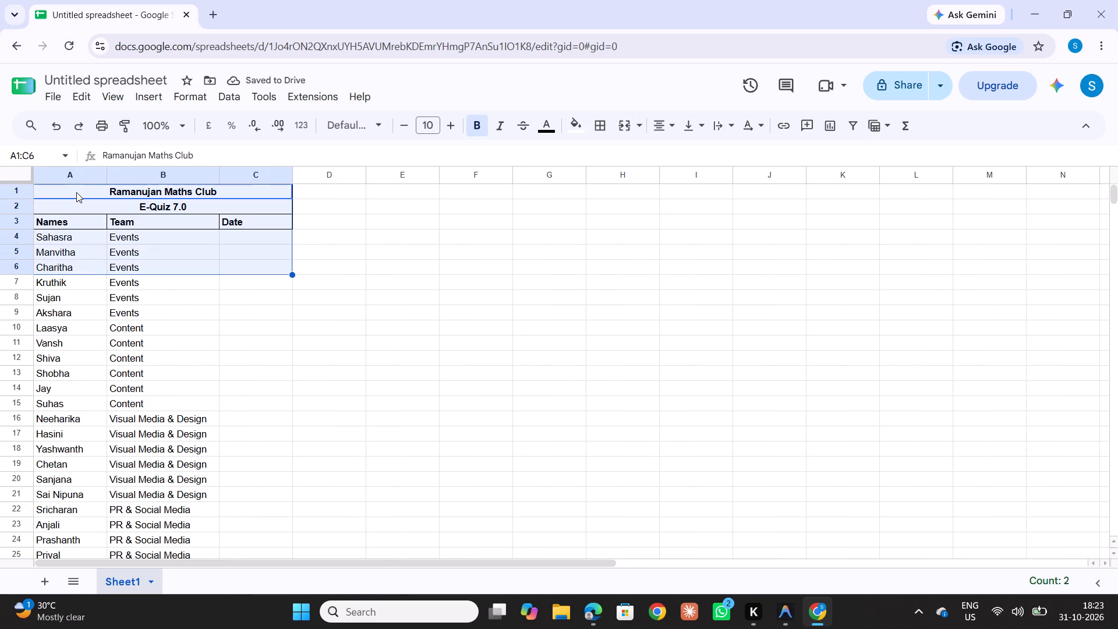
{"action": "key", "text": "shift+Down"}
{"action": "key", "text": "shift+Down"}
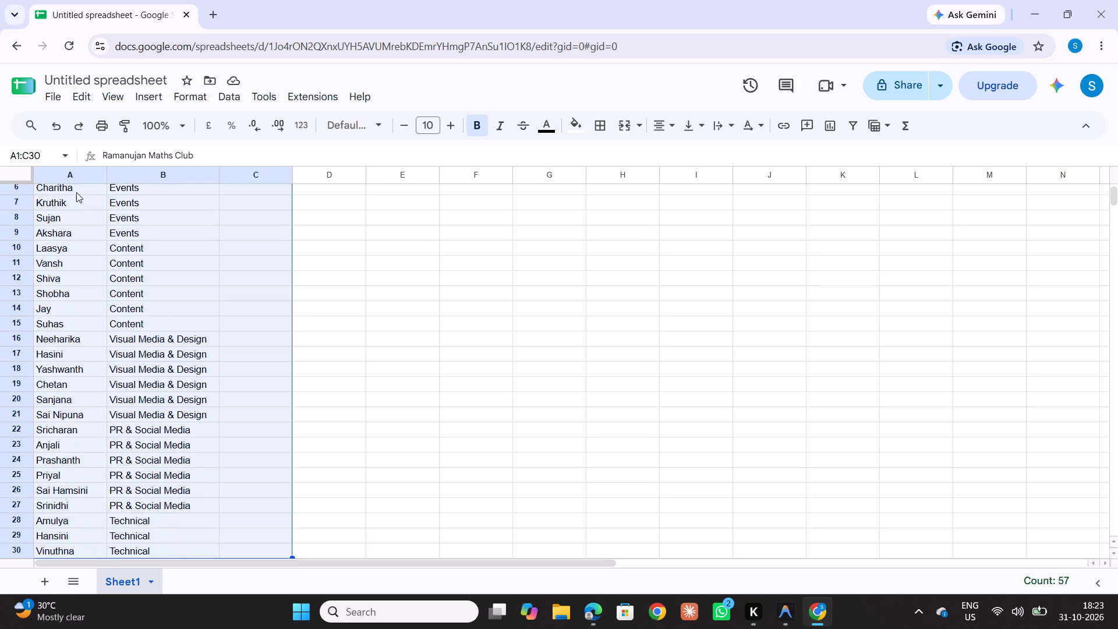
{"action": "key", "text": "shift+Down"}
{"action": "key", "text": "shift+Up"}
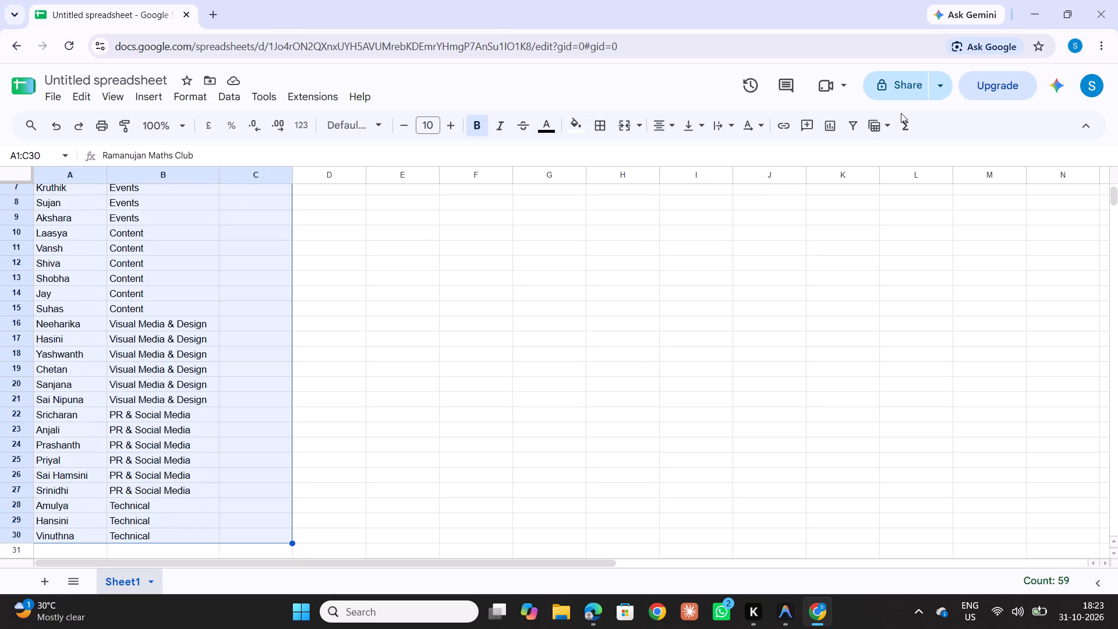
{"action": "left_click", "coordinate": [674, 119]}
{"action": "left_click", "coordinate": [683, 151]}
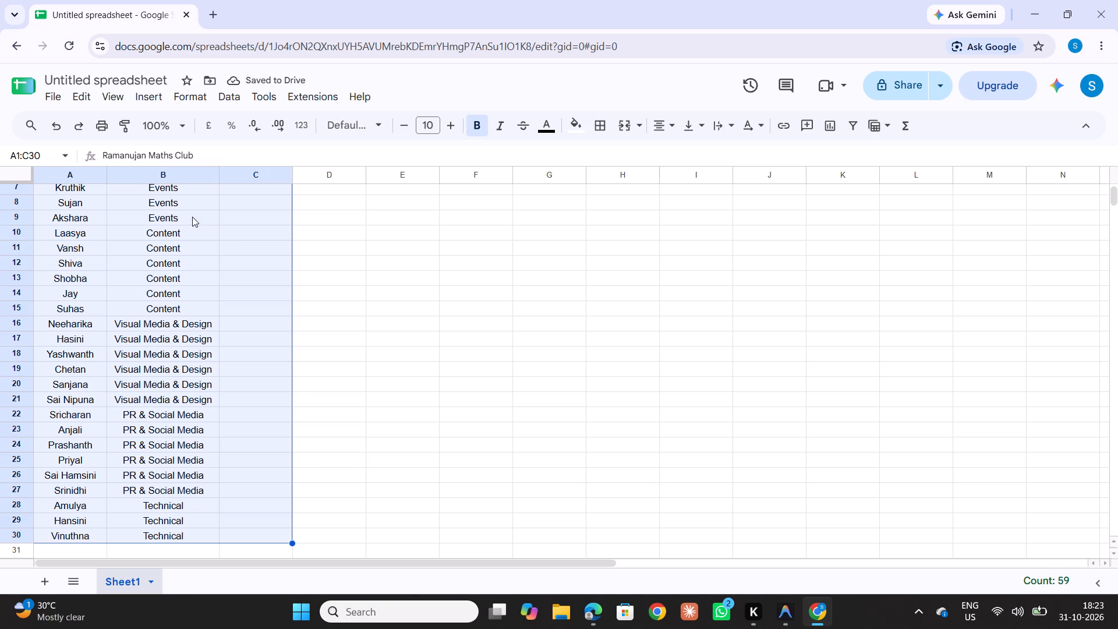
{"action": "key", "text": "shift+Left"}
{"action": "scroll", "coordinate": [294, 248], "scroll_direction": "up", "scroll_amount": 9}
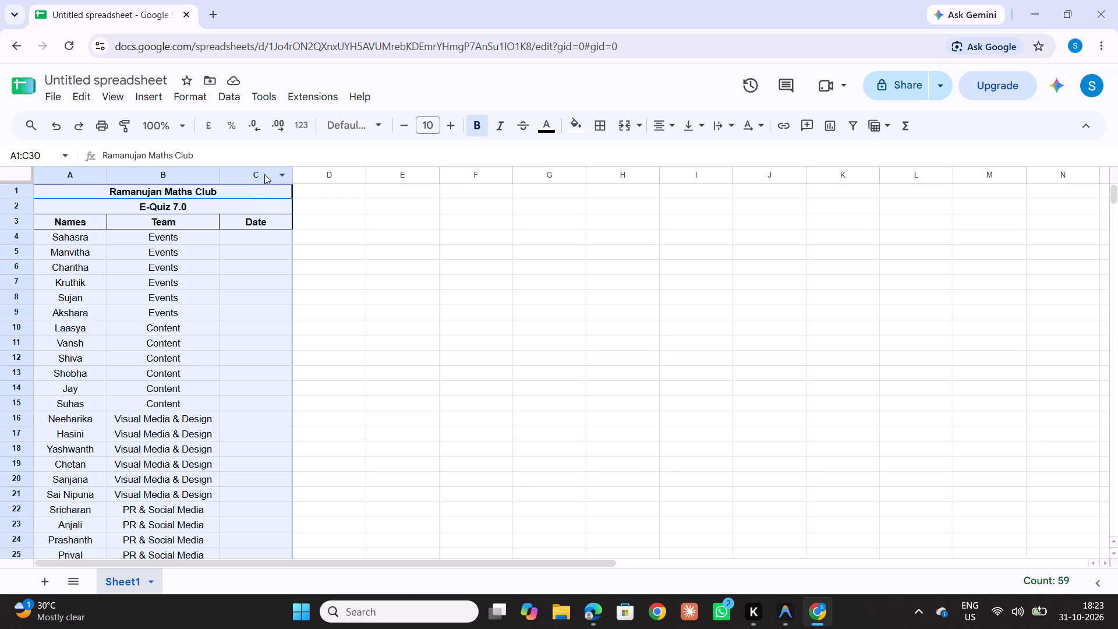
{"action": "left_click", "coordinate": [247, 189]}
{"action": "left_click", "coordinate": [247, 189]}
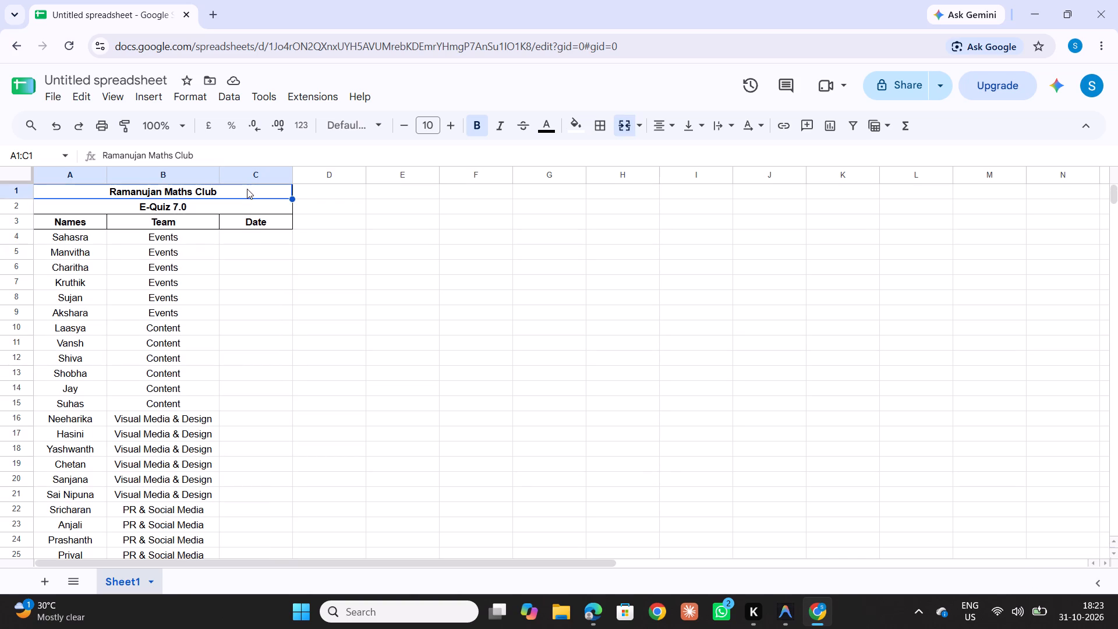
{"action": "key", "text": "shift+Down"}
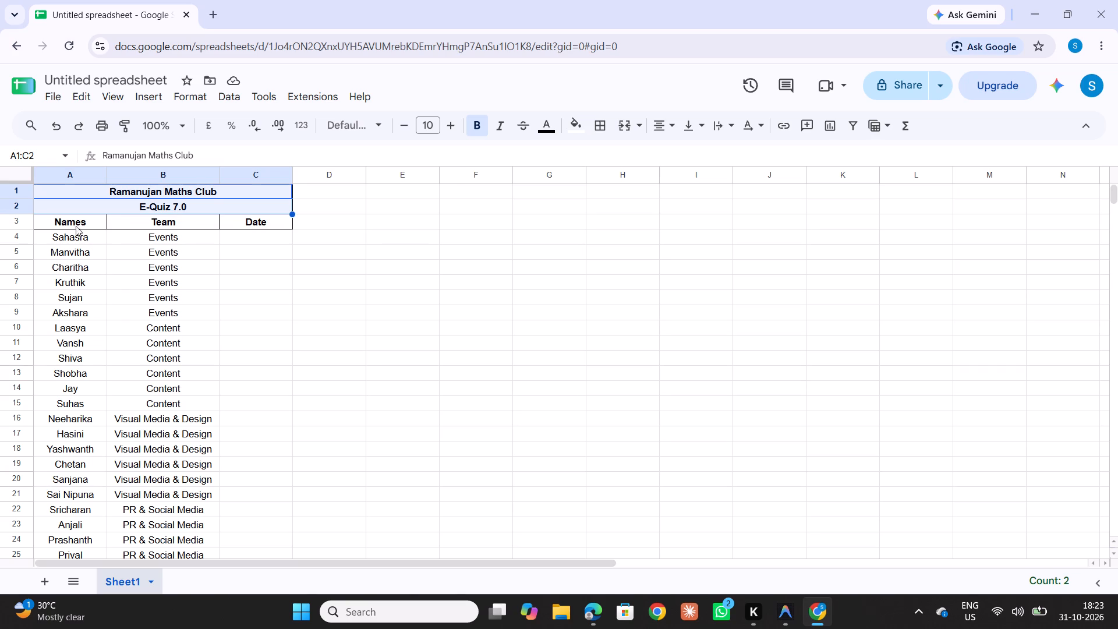
Make all the names and teams in cells A4:B30 bold.
{"action": "left_click", "coordinate": [75, 234]}
{"action": "key", "text": "shift+Right"}
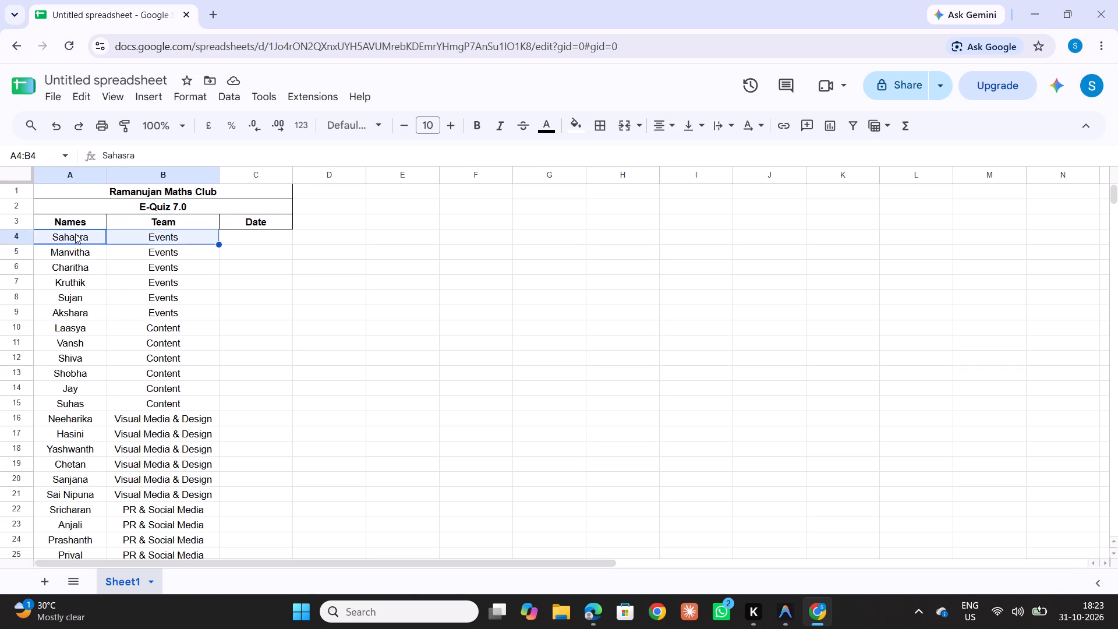
{"action": "key", "text": "shift+Down"}
{"action": "key", "text": "shift+Down"}
{"action": "key", "text": "shift+Down"}
{"action": "key", "text": "shift+Down"}
{"action": "key", "text": "shift+Down"}
{"action": "key", "text": "shift+Down"}
{"action": "key", "text": "shift+Down"}
{"action": "key", "text": "shift+Down"}
{"action": "key", "text": "shift+Down"}
{"action": "key", "text": "shift+Down"}
{"action": "key", "text": "shift+Down"}
{"action": "key", "text": "shift+Down"}
{"action": "key", "text": "shift+Down"}
{"action": "key", "text": "shift+Down"}
{"action": "key", "text": "shift+Down"}
{"action": "key", "text": "shift+Down"}
{"action": "key", "text": "shift+Down"}
{"action": "key", "text": "shift+Down"}
{"action": "key", "text": "shift+Down"}
{"action": "key", "text": "shift+Down"}
{"action": "key", "text": "shift+Up"}
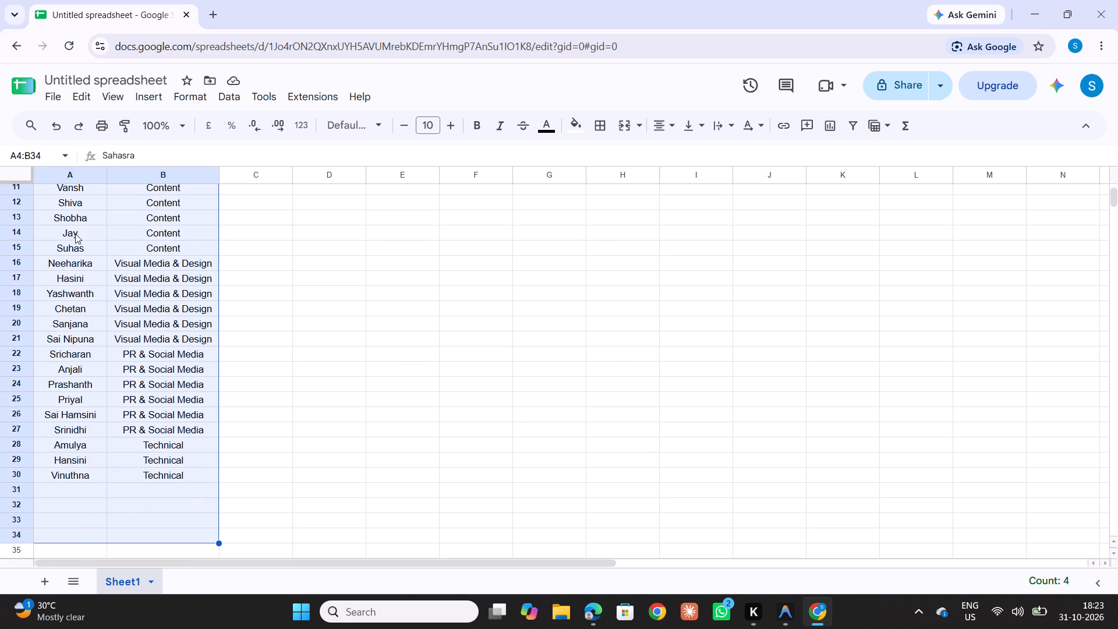
{"action": "key", "text": "shift+Up"}
{"action": "key", "text": "shift+Up"}
{"action": "key", "text": "shift+Up"}
{"action": "key", "text": "shift+Up"}
{"action": "key", "text": "ctrl+b"}
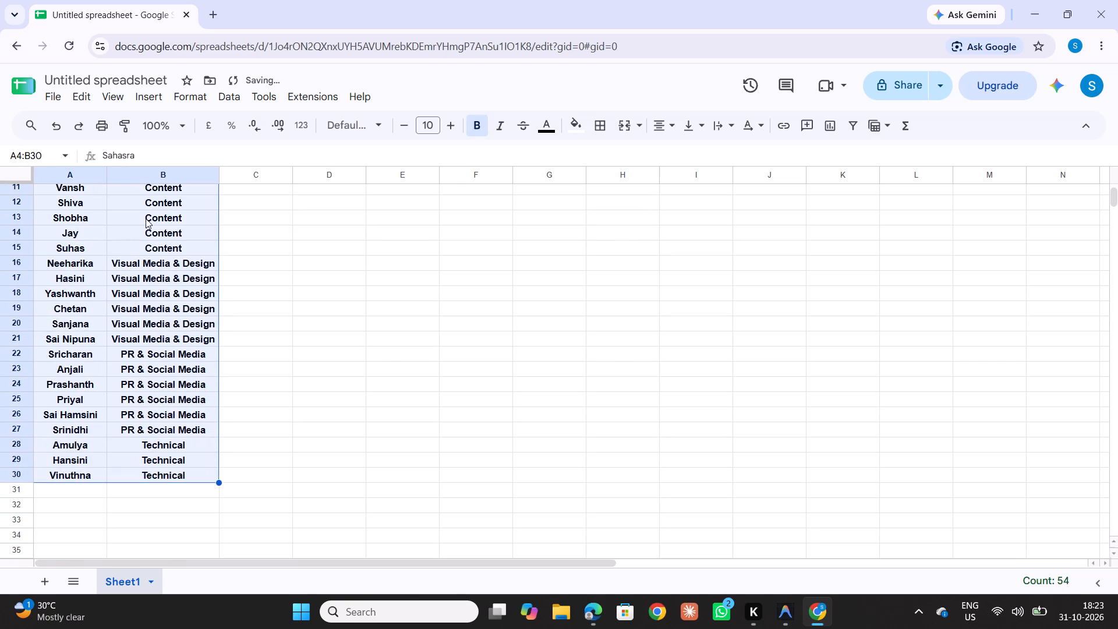
Insert one blank row above row 4, between the column headings and the first name.
{"action": "scroll", "coordinate": [312, 328], "scroll_direction": "up", "scroll_amount": 5}
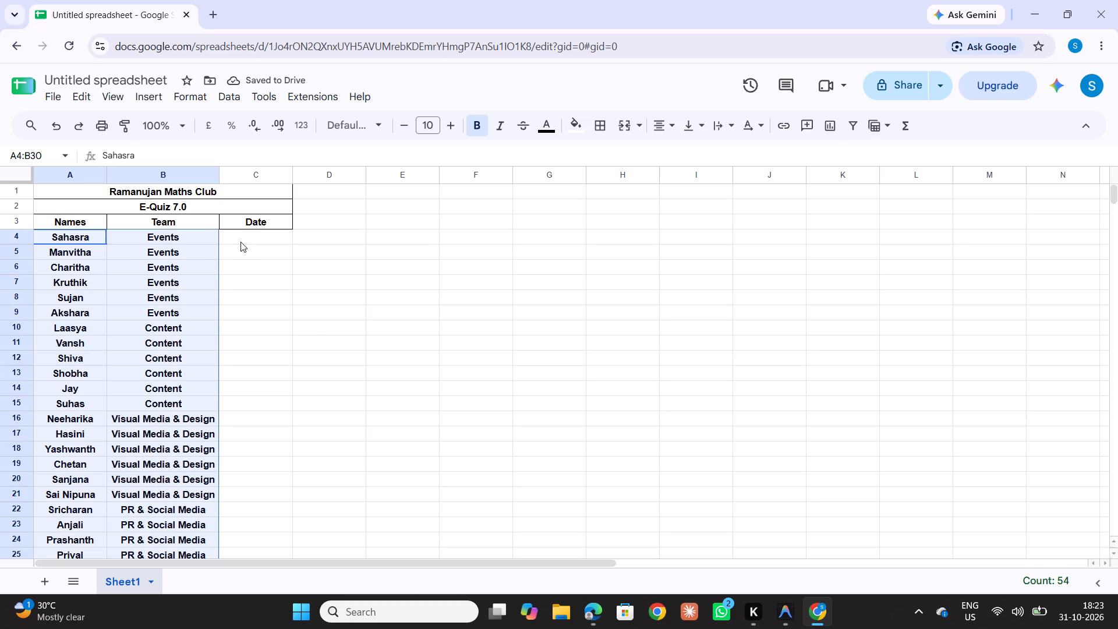
{"action": "left_click", "coordinate": [240, 242]}
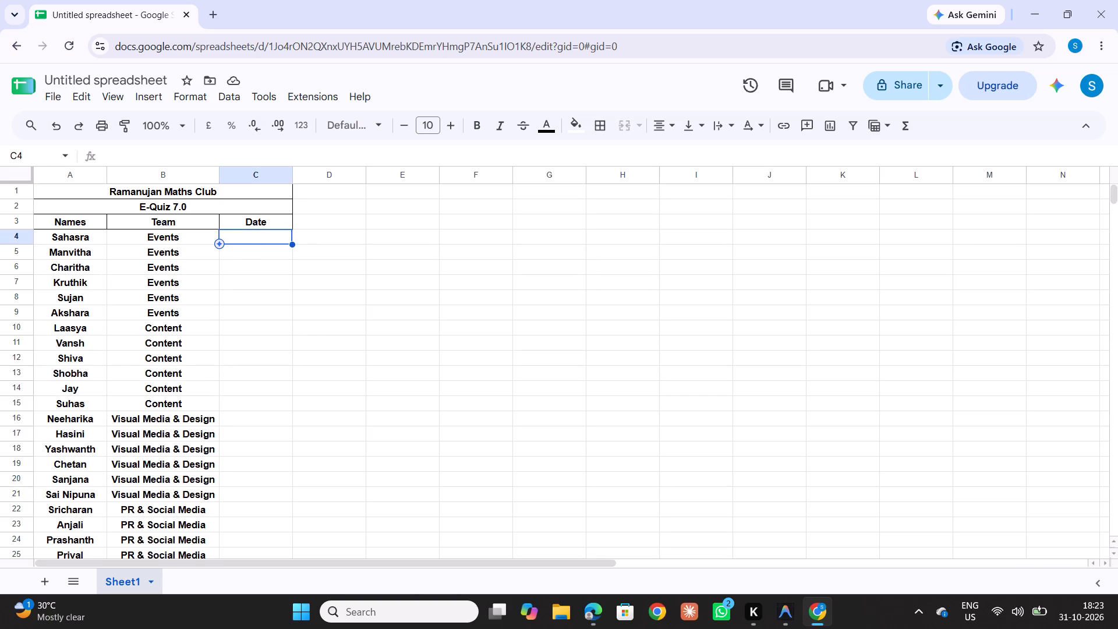
{"action": "right_click", "coordinate": [236, 238]}
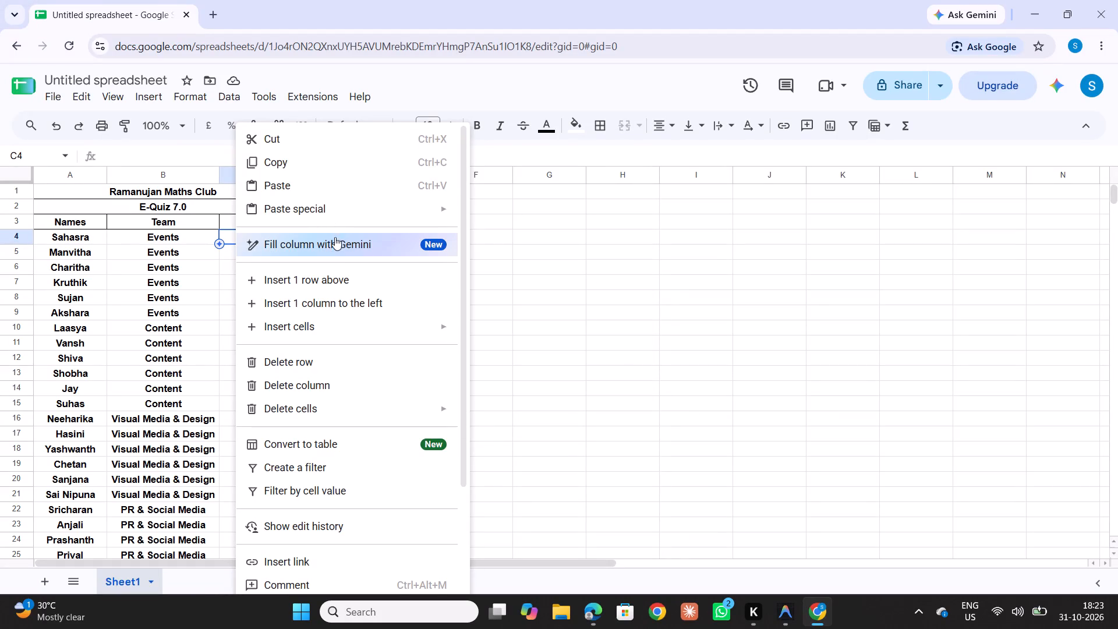
{"action": "left_click", "coordinate": [351, 279]}
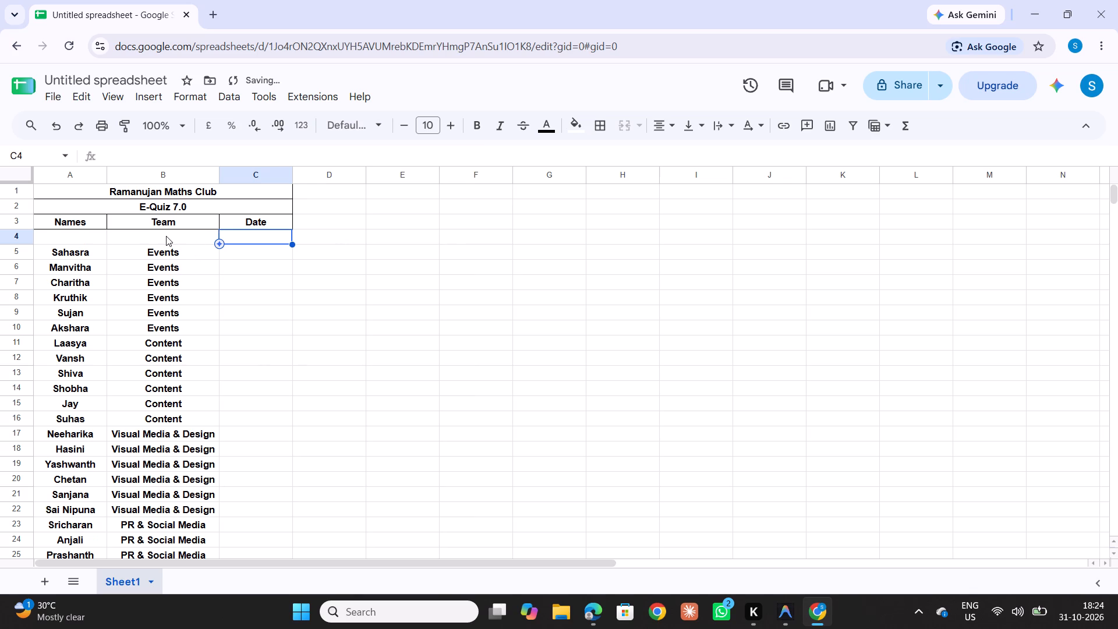
Fill the "Names" heading down into A4 and merge cells A3:A4 into one heading cell.
{"action": "left_click", "coordinate": [93, 219]}
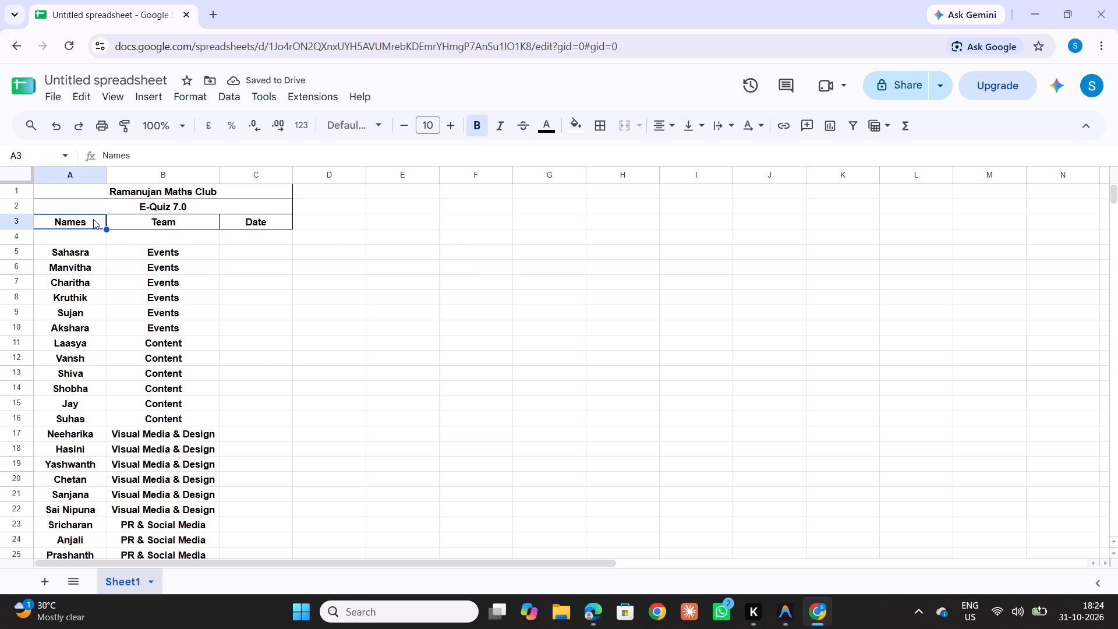
{"action": "left_click", "coordinate": [105, 228]}
{"action": "left_click_drag", "start_coordinate": [105, 229], "coordinate": [102, 242]}
{"action": "left_click_drag", "start_coordinate": [102, 242], "coordinate": [102, 244]}
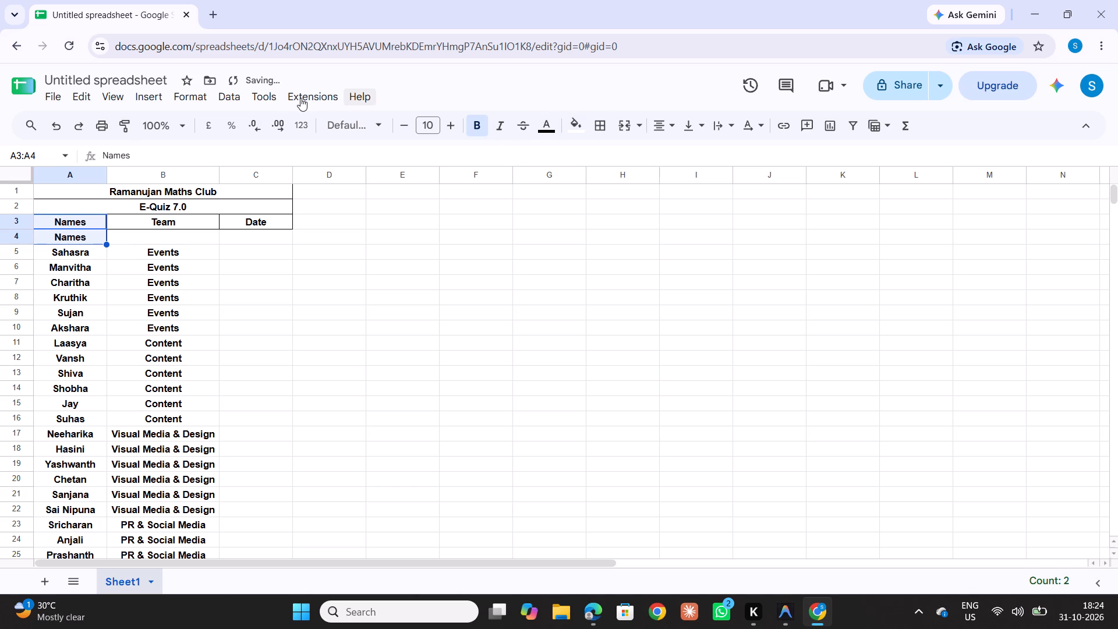
{"action": "left_click", "coordinate": [194, 94]}
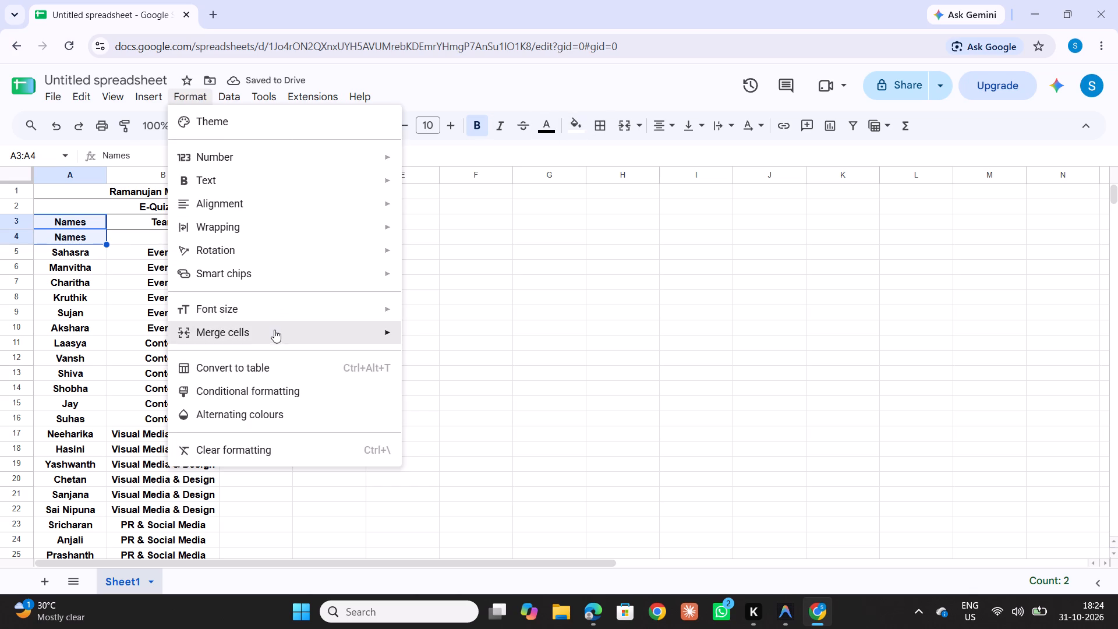
{"action": "left_click", "coordinate": [452, 335]}
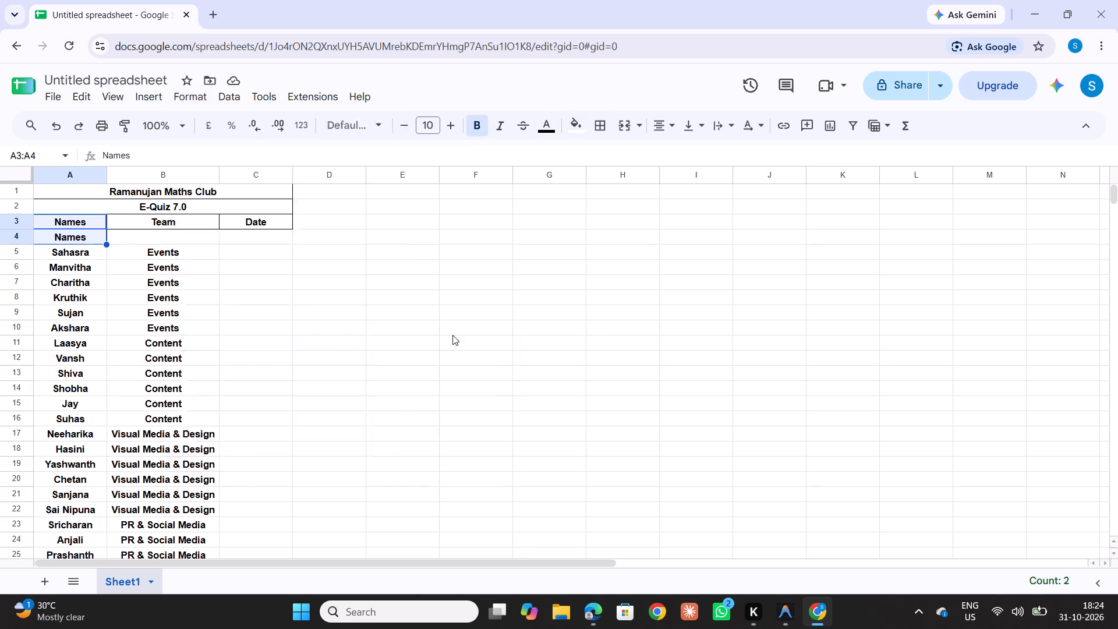
{"action": "left_click", "coordinate": [702, 393]}
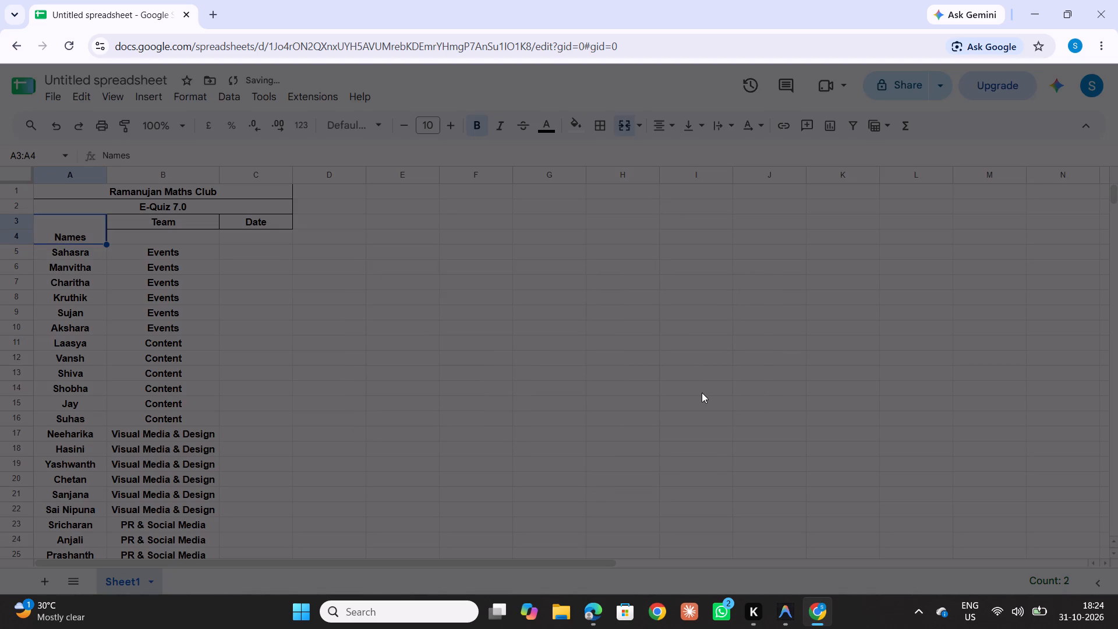
Fill the "Team" heading down into B4 and merge cells B3:B4 into one heading cell.
{"action": "left_click", "coordinate": [212, 220]}
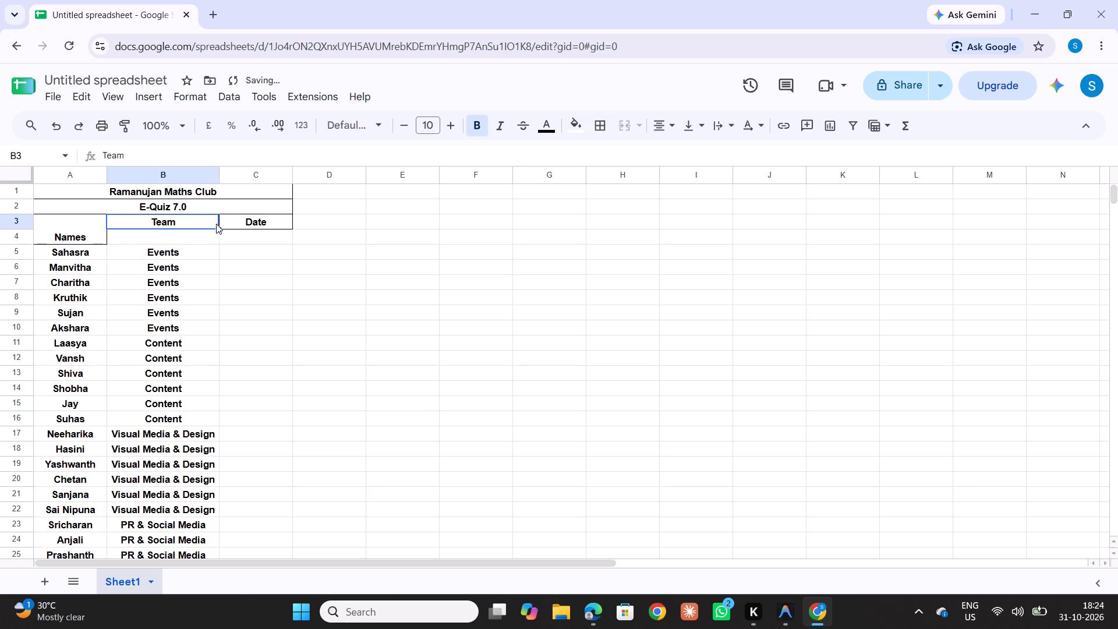
{"action": "left_click_drag", "start_coordinate": [219, 229], "coordinate": [218, 240]}
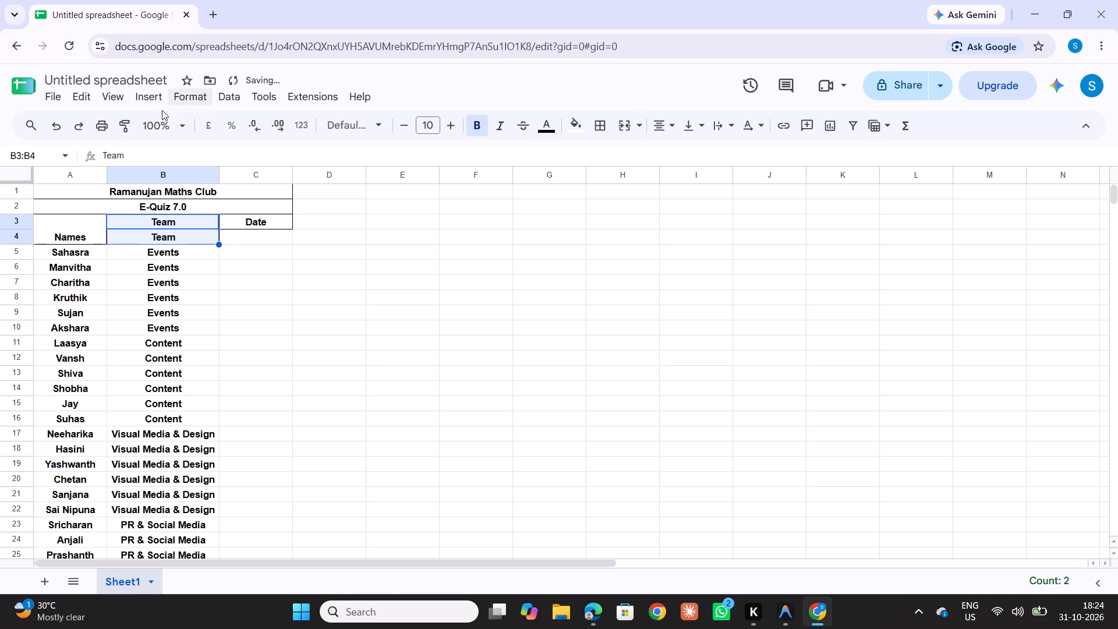
{"action": "left_click", "coordinate": [199, 97]}
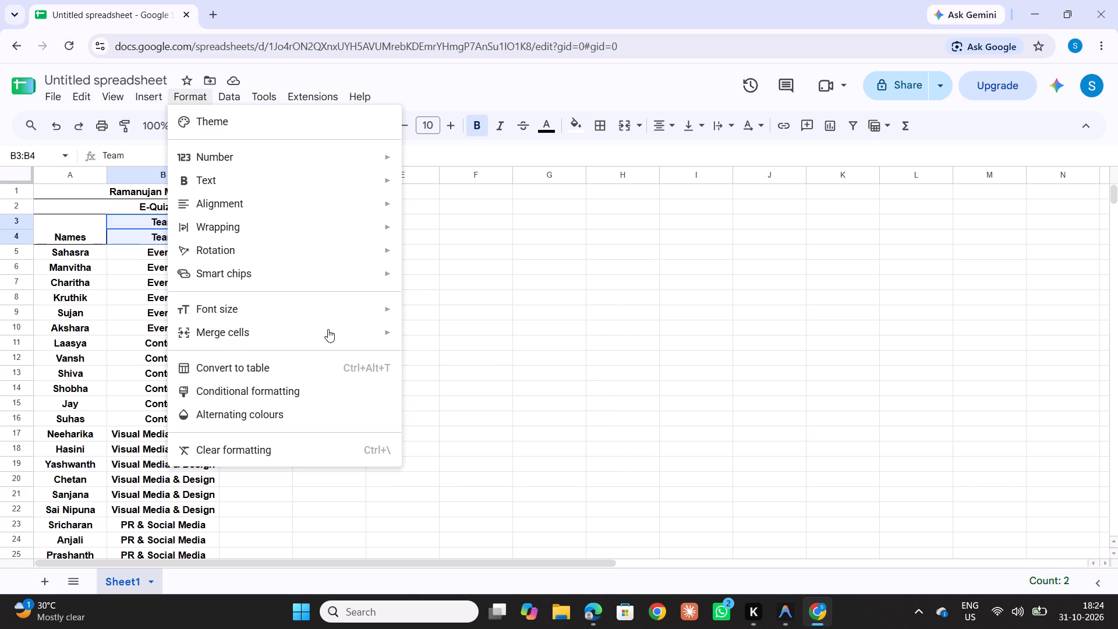
{"action": "left_click", "coordinate": [491, 330]}
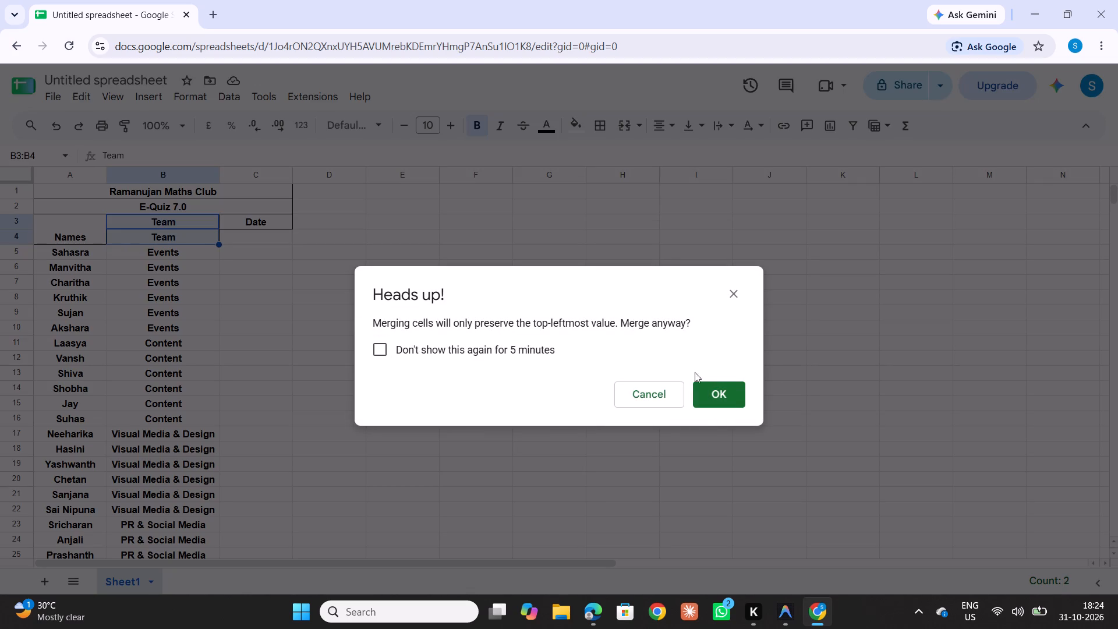
{"action": "left_click", "coordinate": [713, 394]}
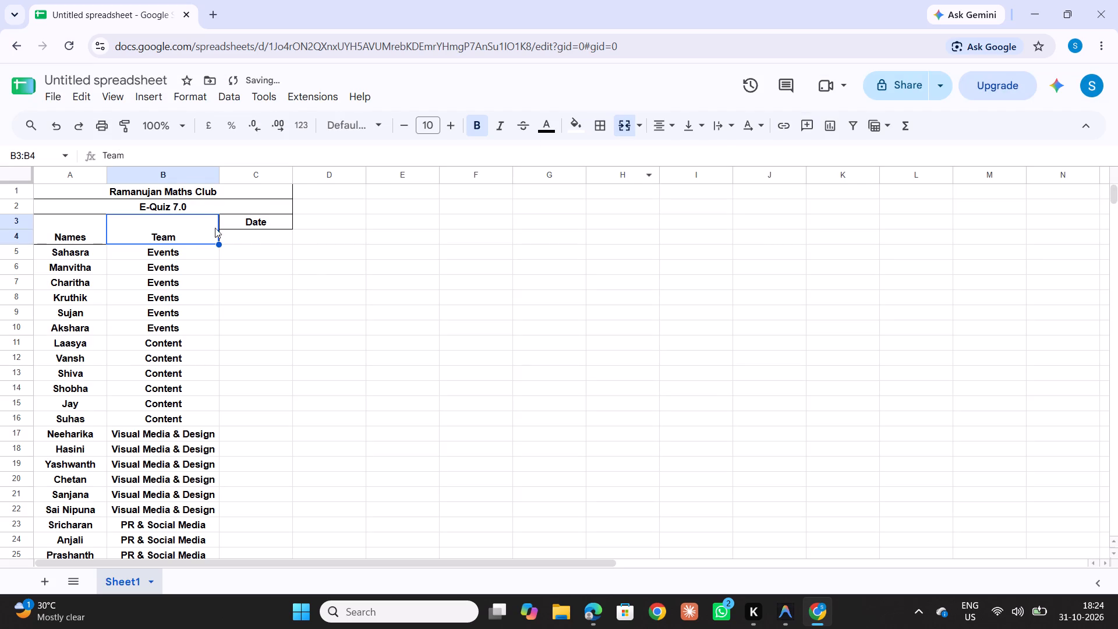
Vertically centre the merged "Names" and "Team" headings in cells A3:B4.
{"action": "left_click", "coordinate": [82, 226]}
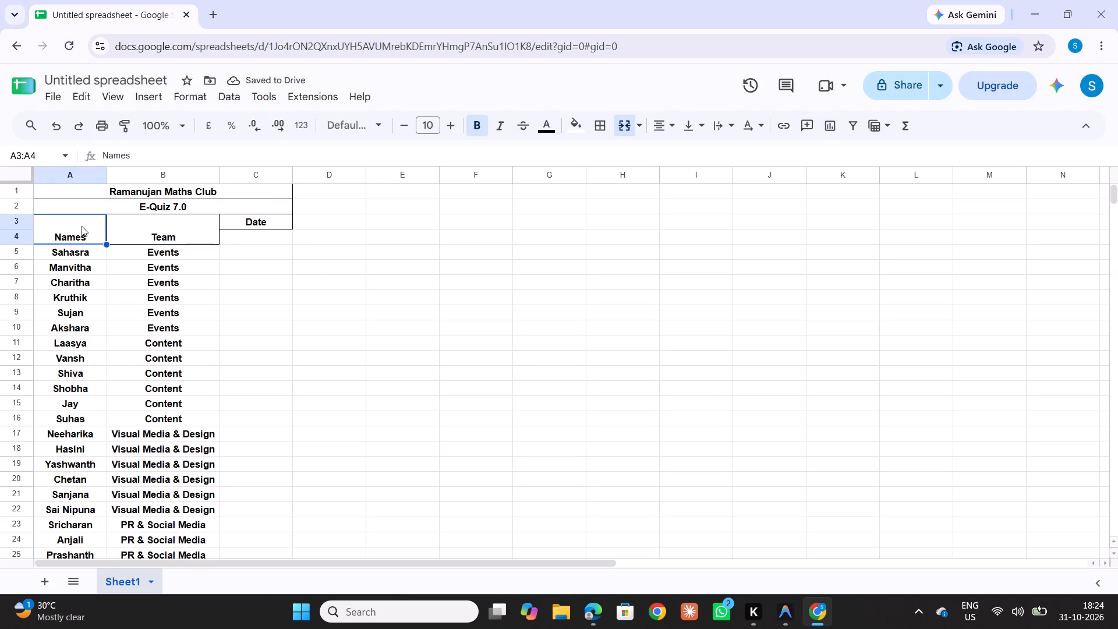
{"action": "key", "text": "shift+Right"}
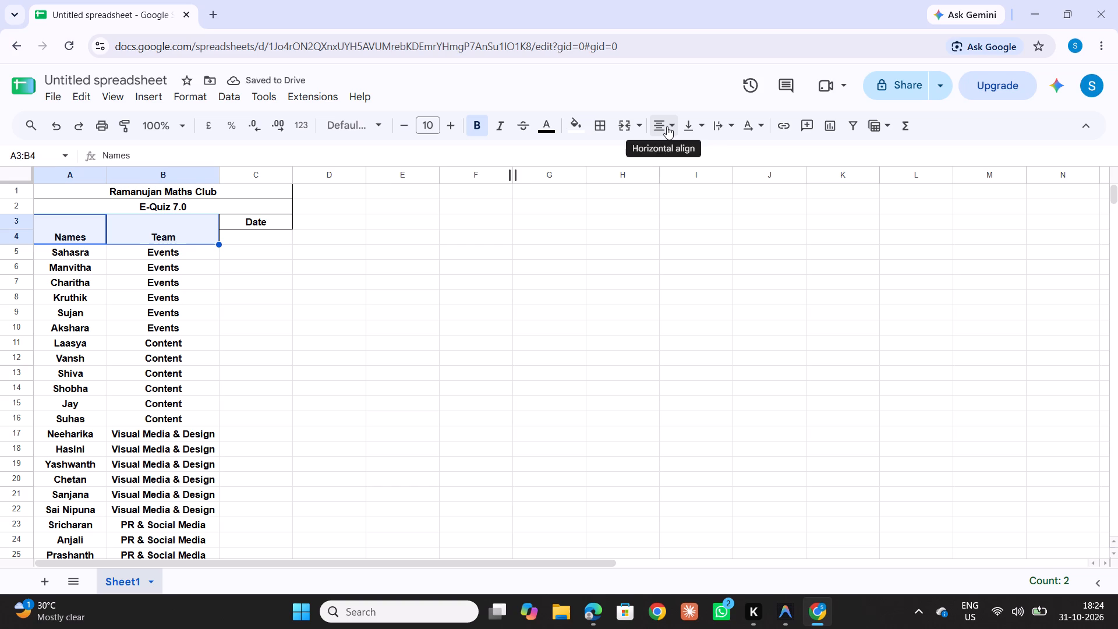
{"action": "left_click", "coordinate": [667, 126]}
{"action": "left_click", "coordinate": [688, 126]}
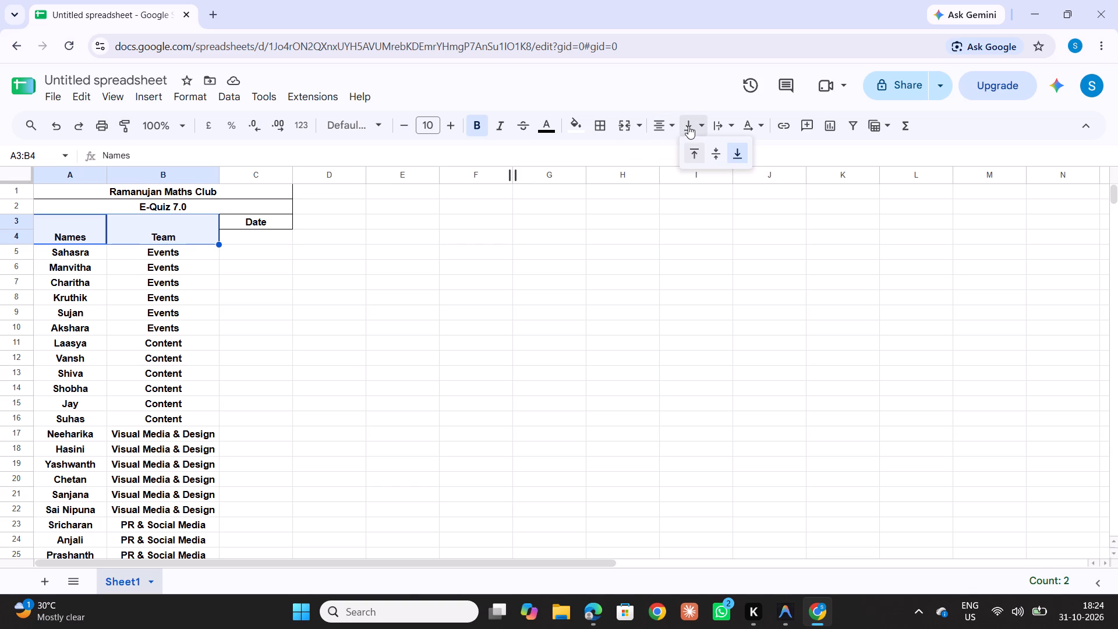
{"action": "left_click", "coordinate": [720, 159]}
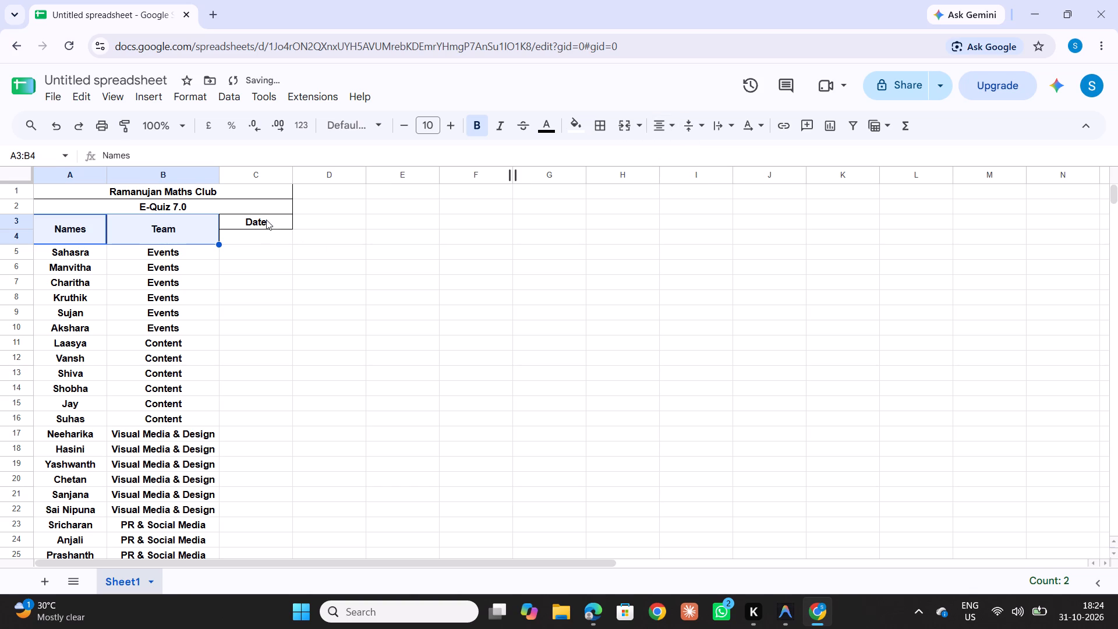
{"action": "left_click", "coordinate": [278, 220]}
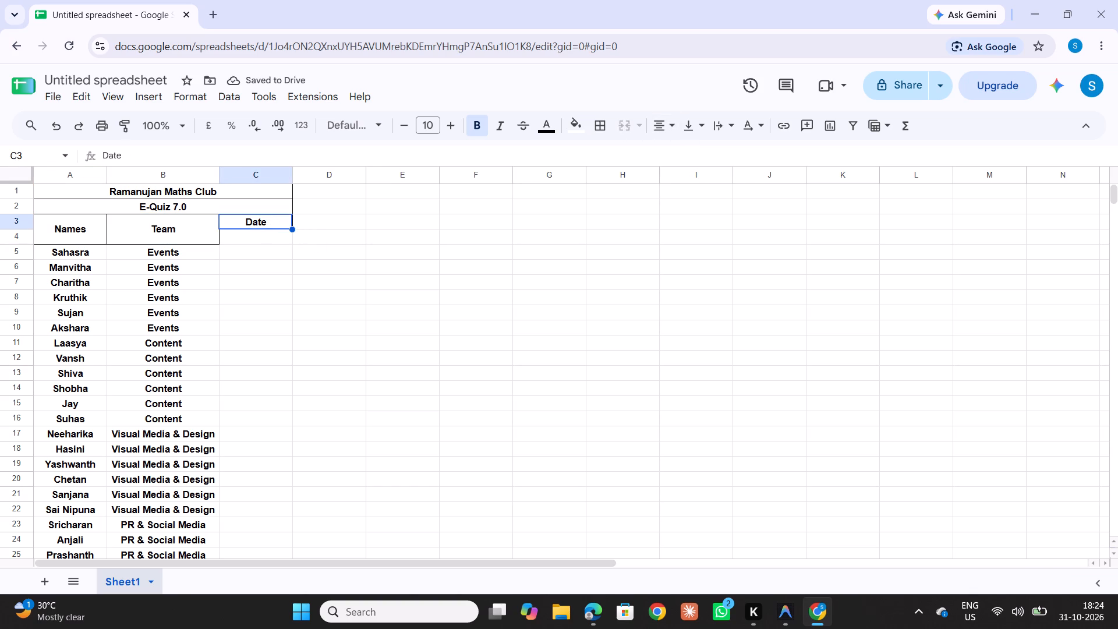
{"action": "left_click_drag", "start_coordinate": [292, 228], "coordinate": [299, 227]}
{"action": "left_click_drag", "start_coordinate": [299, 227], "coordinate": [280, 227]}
Enter the date 31-10-2026 in cell C4, under the "Date" heading.
{"action": "left_click", "coordinate": [275, 233]}
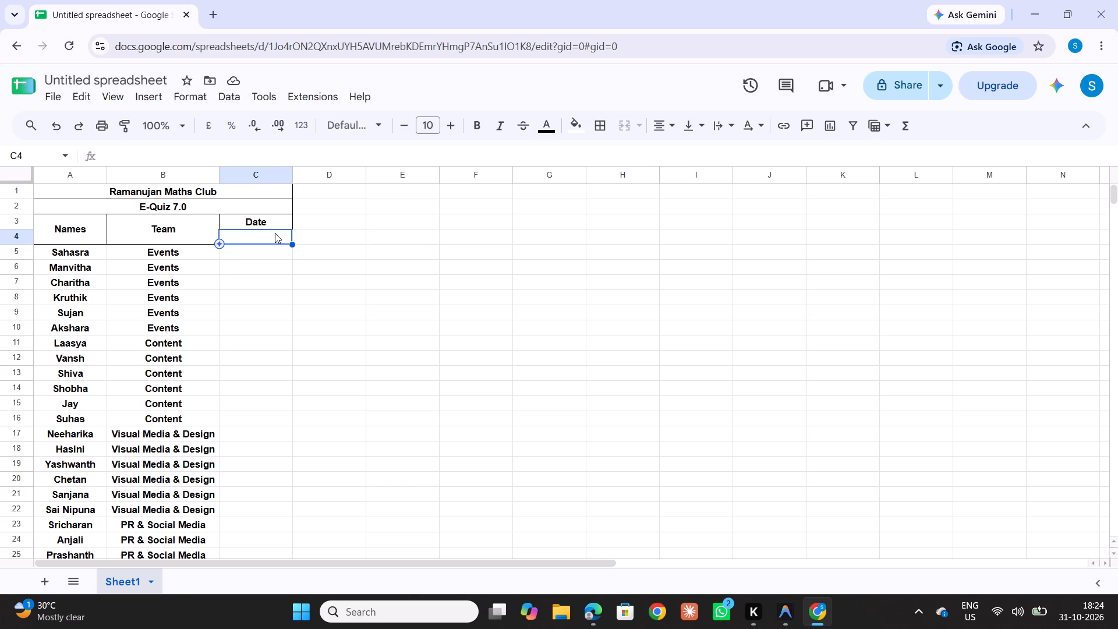
{"action": "type", "text": "31"}
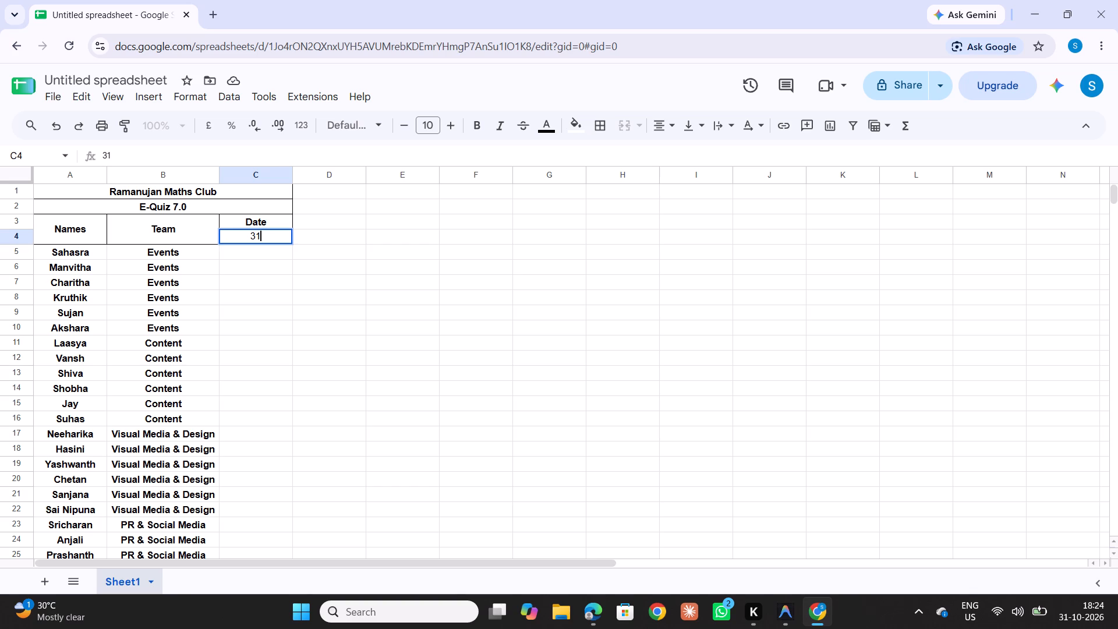
{"action": "type", "text": "-10-2026"}
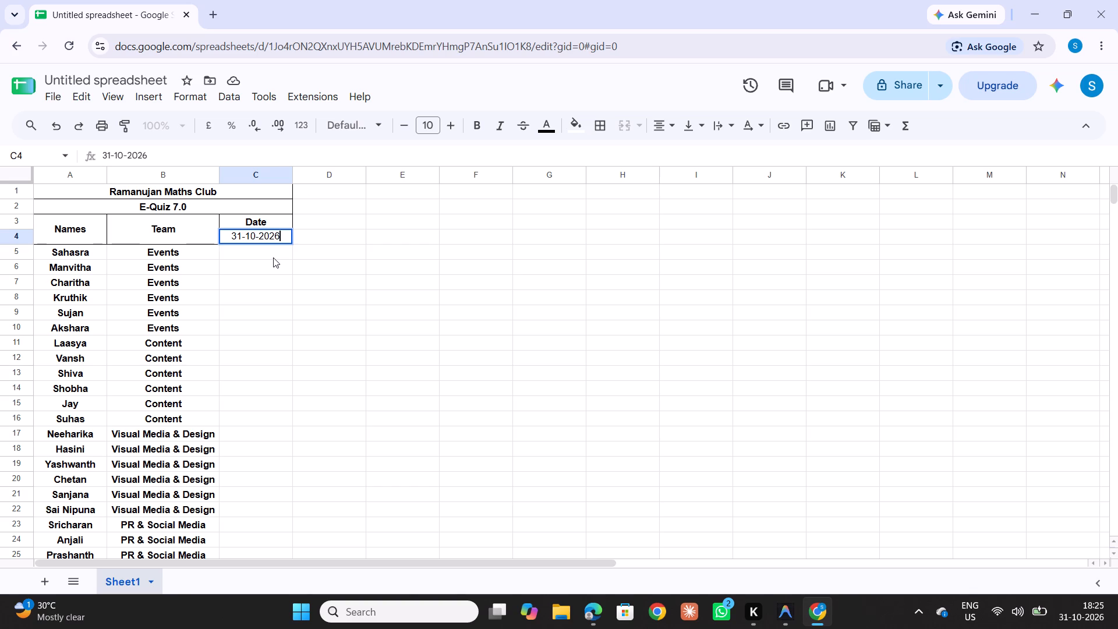
{"action": "left_click", "coordinate": [274, 258]}
{"action": "left_click", "coordinate": [284, 245]}
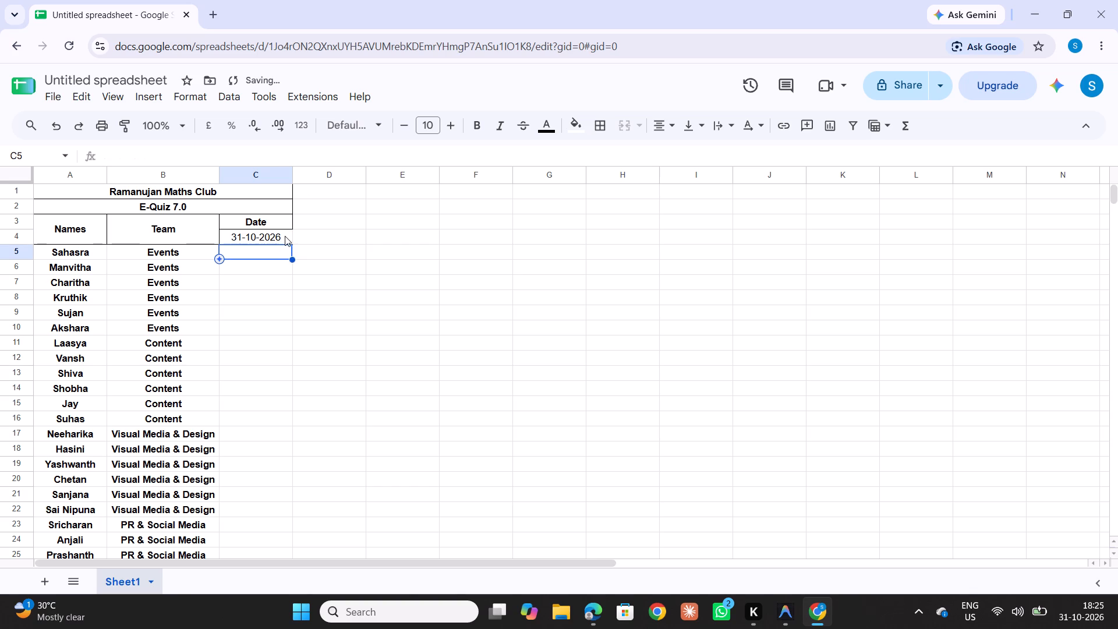
Fill the date in C4 across row 4 to I4 as consecutive days through 6-11-2026.
{"action": "left_click", "coordinate": [285, 236]}
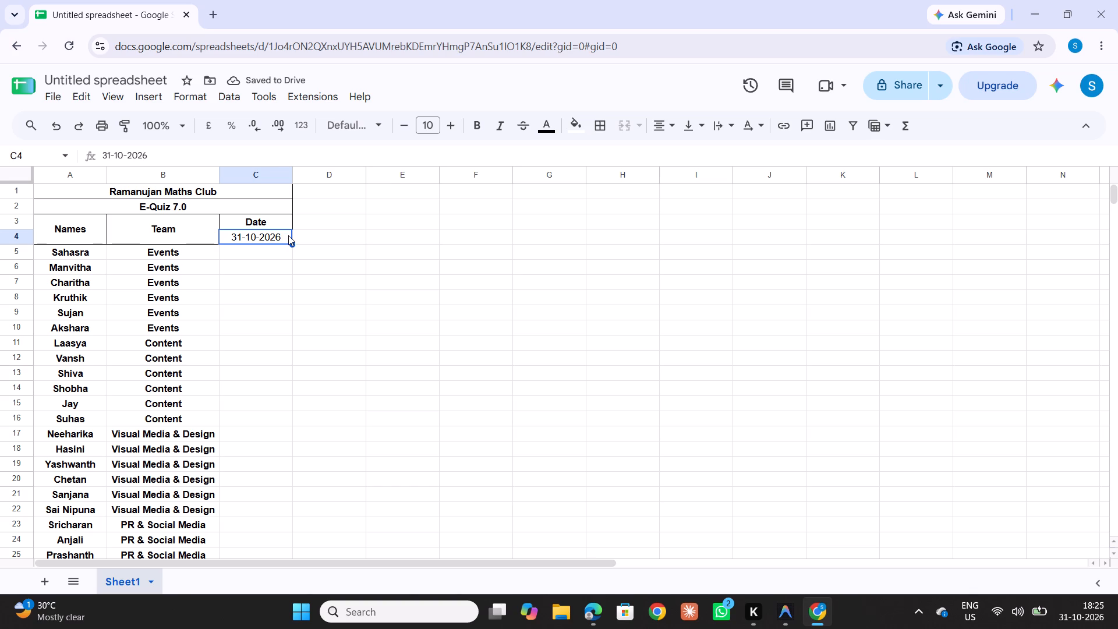
{"action": "left_click_drag", "start_coordinate": [292, 243], "coordinate": [341, 241]}
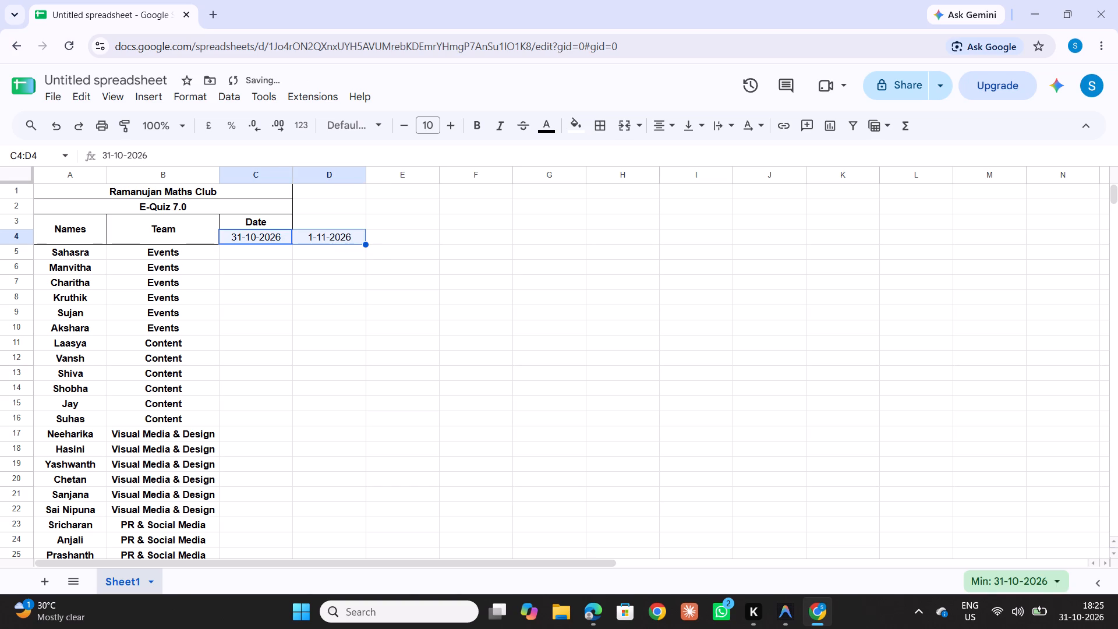
{"action": "left_click_drag", "start_coordinate": [366, 244], "coordinate": [473, 242]}
{"action": "left_click_drag", "start_coordinate": [473, 242], "coordinate": [582, 243]}
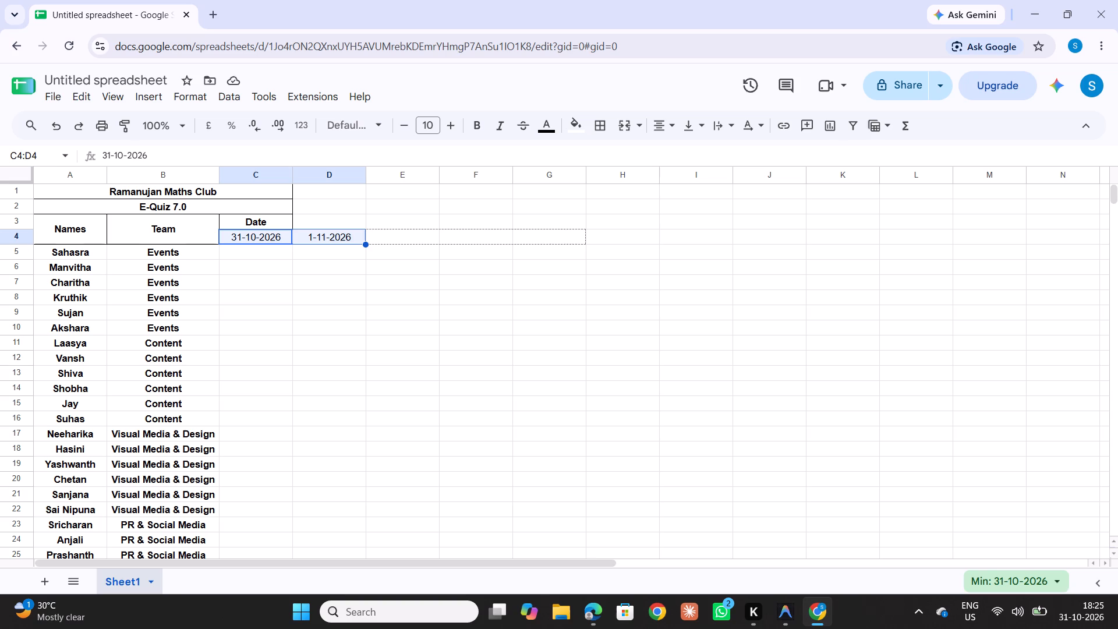
{"action": "left_click_drag", "start_coordinate": [582, 243], "coordinate": [677, 244]}
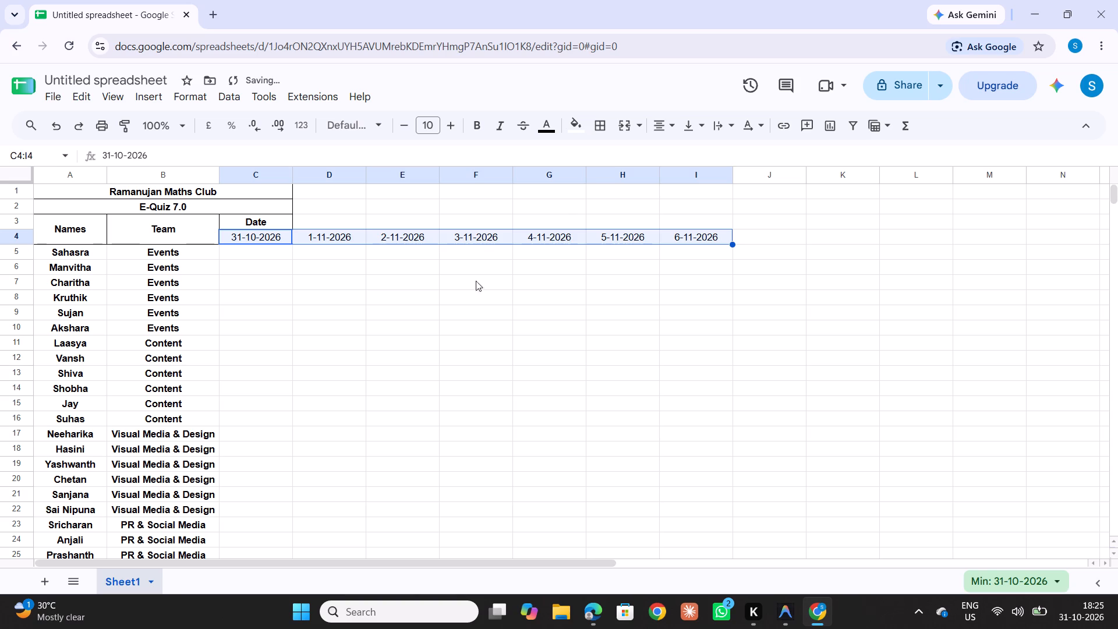
Extend the "Ramanujan Maths Club" title across to column I and merge A1:I1 into one cell.
{"action": "left_click", "coordinate": [253, 189]}
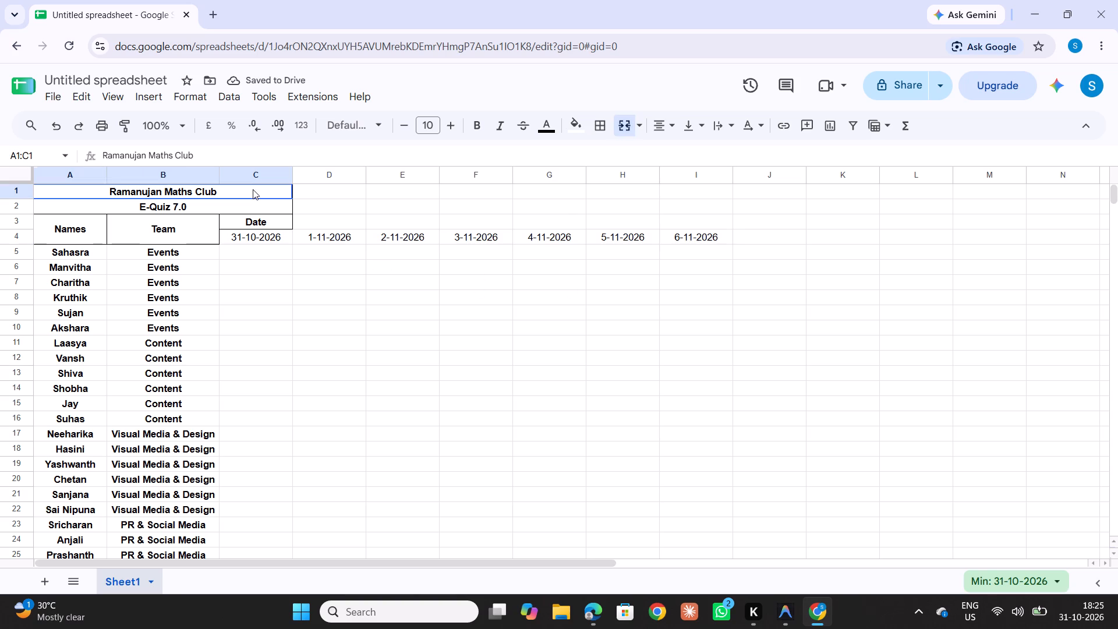
{"action": "left_click_drag", "start_coordinate": [293, 200], "coordinate": [569, 195]}
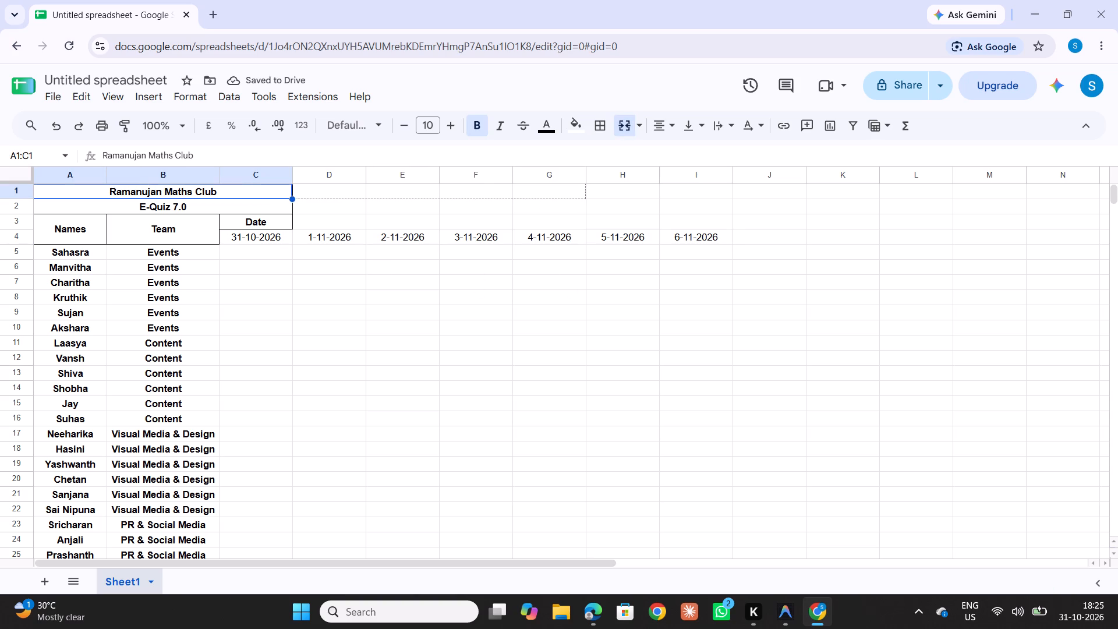
{"action": "left_click_drag", "start_coordinate": [569, 195], "coordinate": [710, 202]}
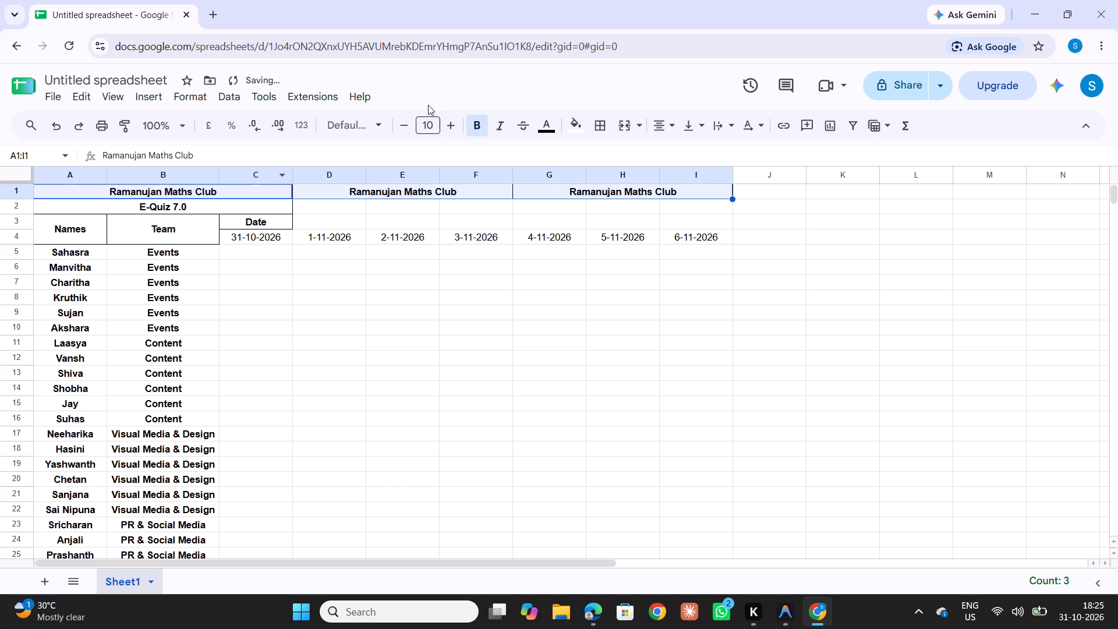
{"action": "left_click", "coordinate": [200, 96]}
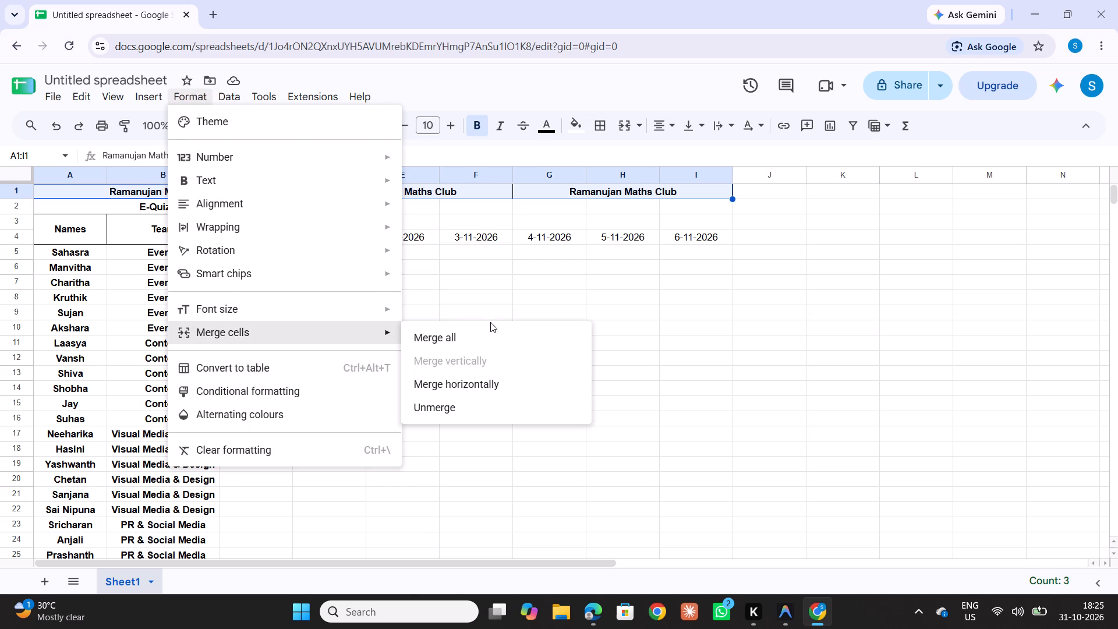
{"action": "left_click", "coordinate": [452, 344]}
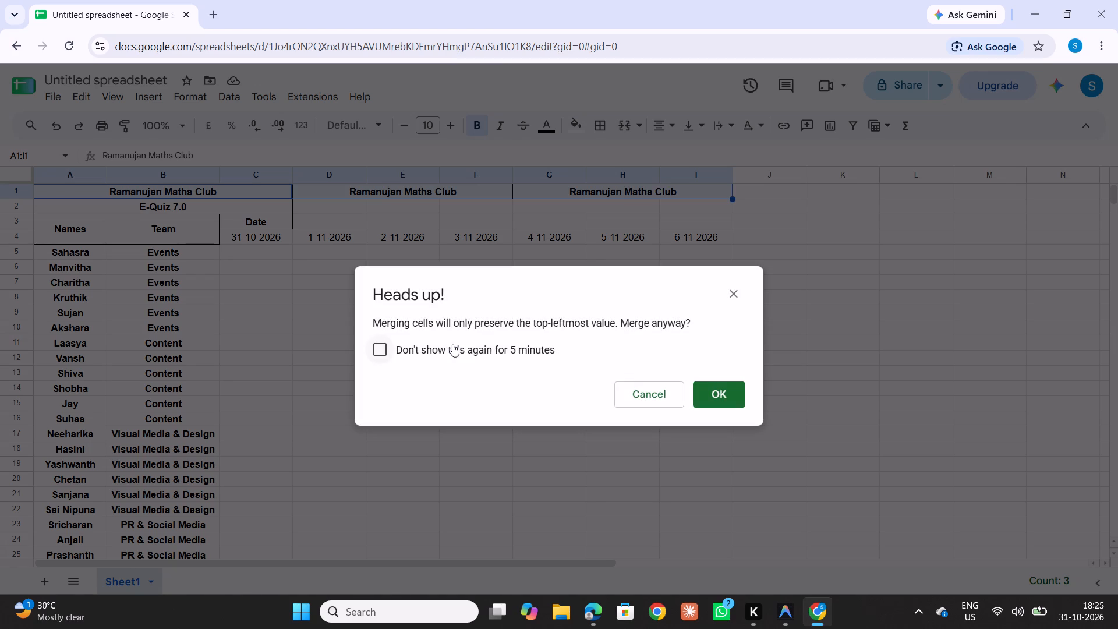
{"action": "left_click", "coordinate": [718, 395]}
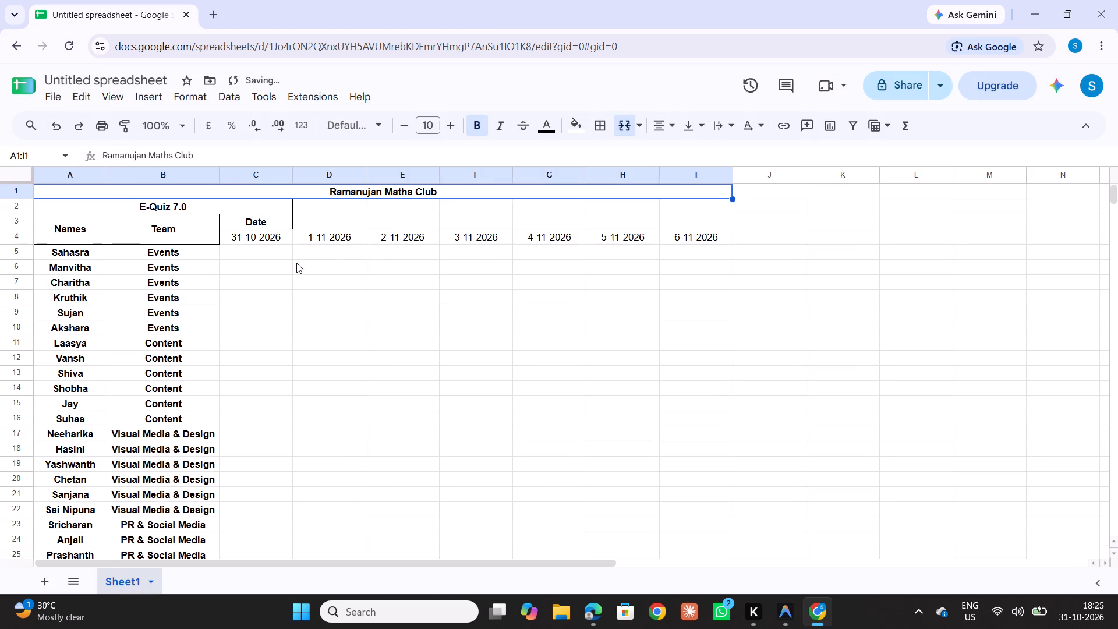
Extend the "E-Quiz 7.0" title across to column I and merge A2:I2 into one cell.
{"action": "left_click", "coordinate": [273, 203]}
{"action": "left_click_drag", "start_coordinate": [292, 213], "coordinate": [688, 225]}
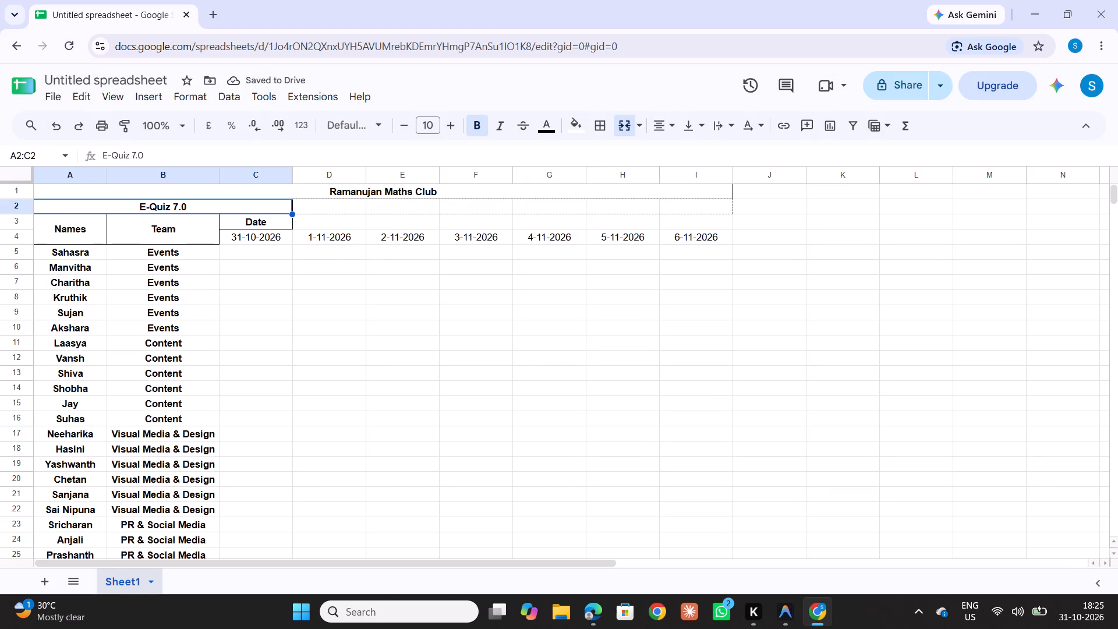
{"action": "left_click_drag", "start_coordinate": [688, 225], "coordinate": [697, 217]}
{"action": "left_click_drag", "start_coordinate": [697, 217], "coordinate": [702, 216]}
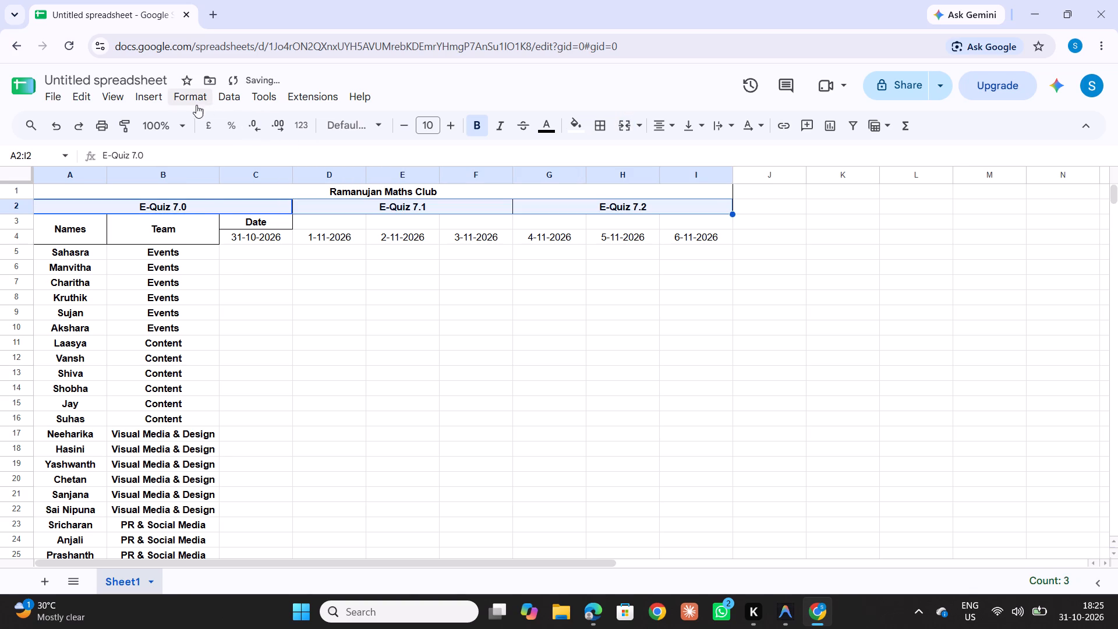
{"action": "left_click", "coordinate": [189, 101]}
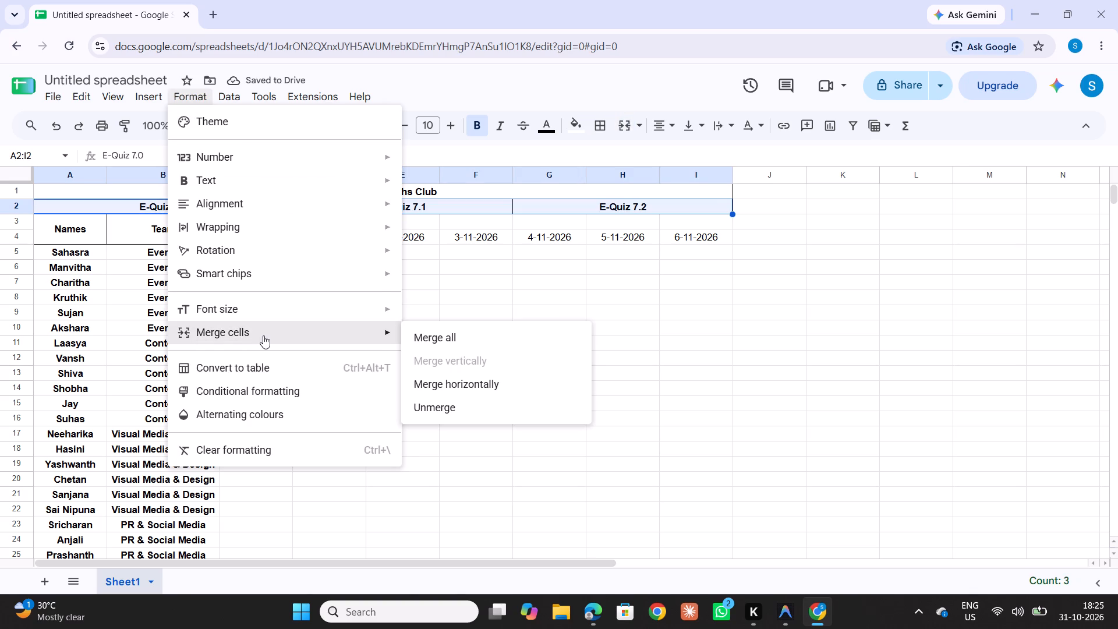
{"action": "left_click", "coordinate": [468, 338]}
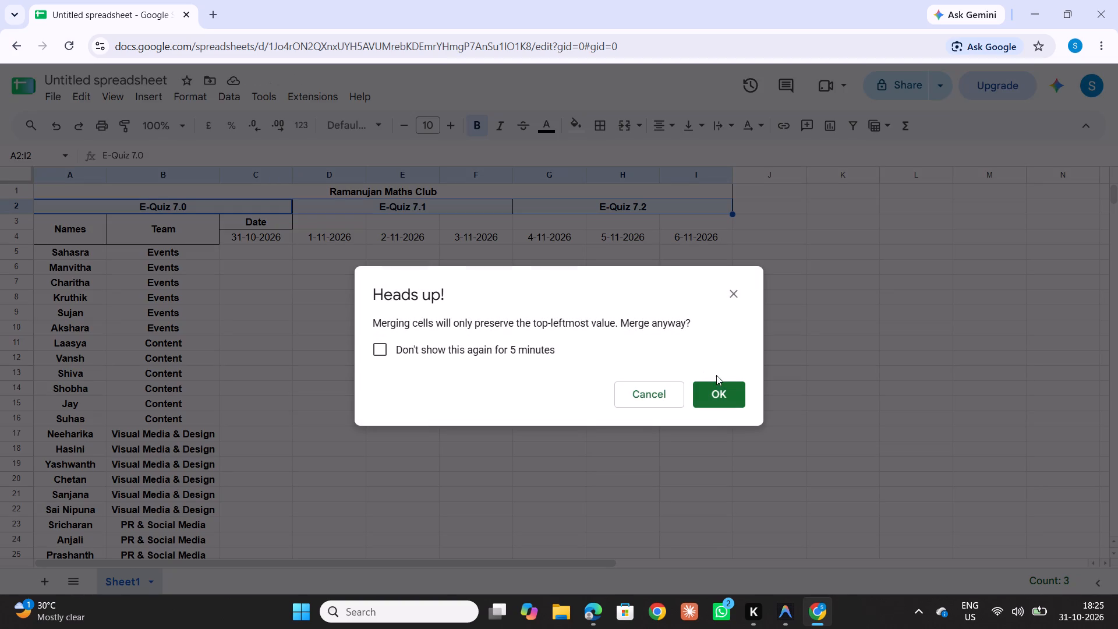
{"action": "left_click", "coordinate": [717, 391]}
Extend the "Date" heading across row 3 to column I and merge C3:I3 into one cell.
{"action": "left_click", "coordinate": [289, 223]}
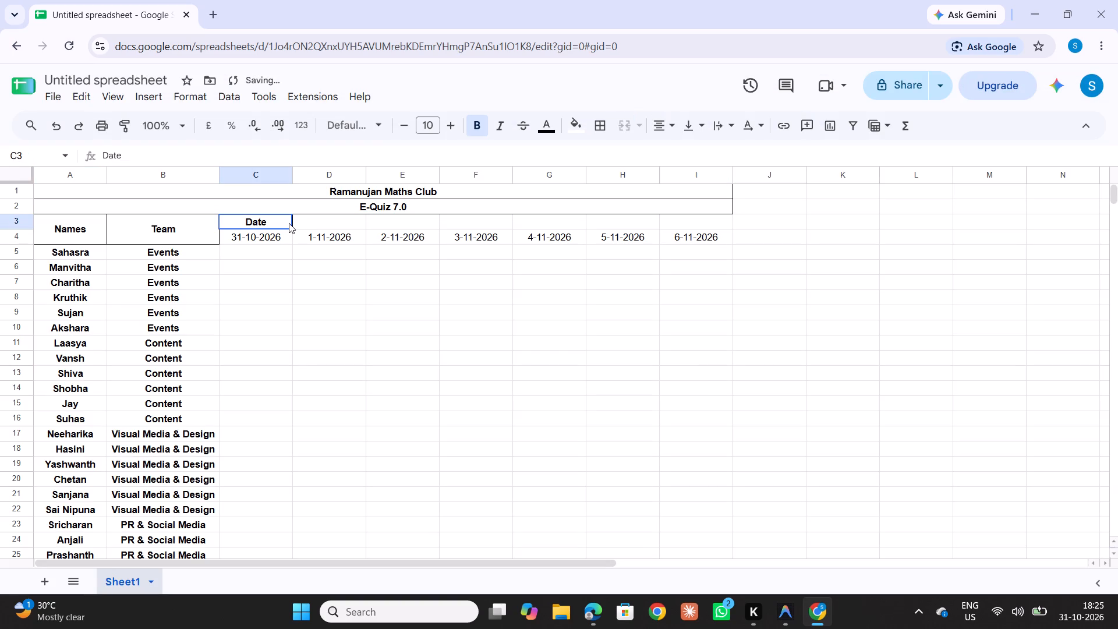
{"action": "left_click_drag", "start_coordinate": [293, 229], "coordinate": [566, 228]}
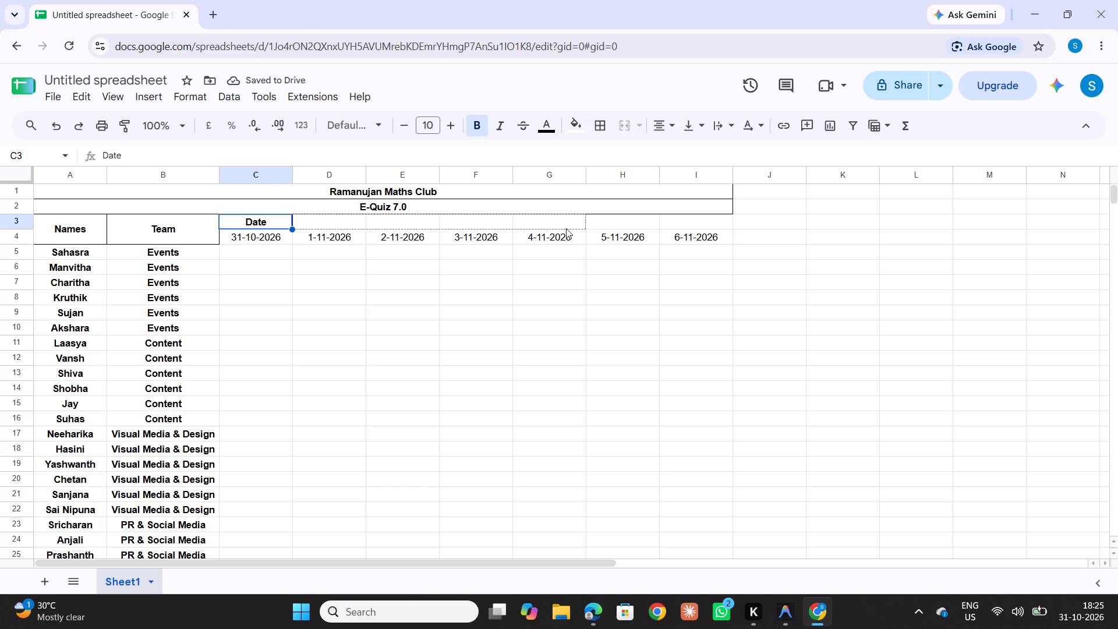
{"action": "left_click_drag", "start_coordinate": [566, 228], "coordinate": [695, 225]}
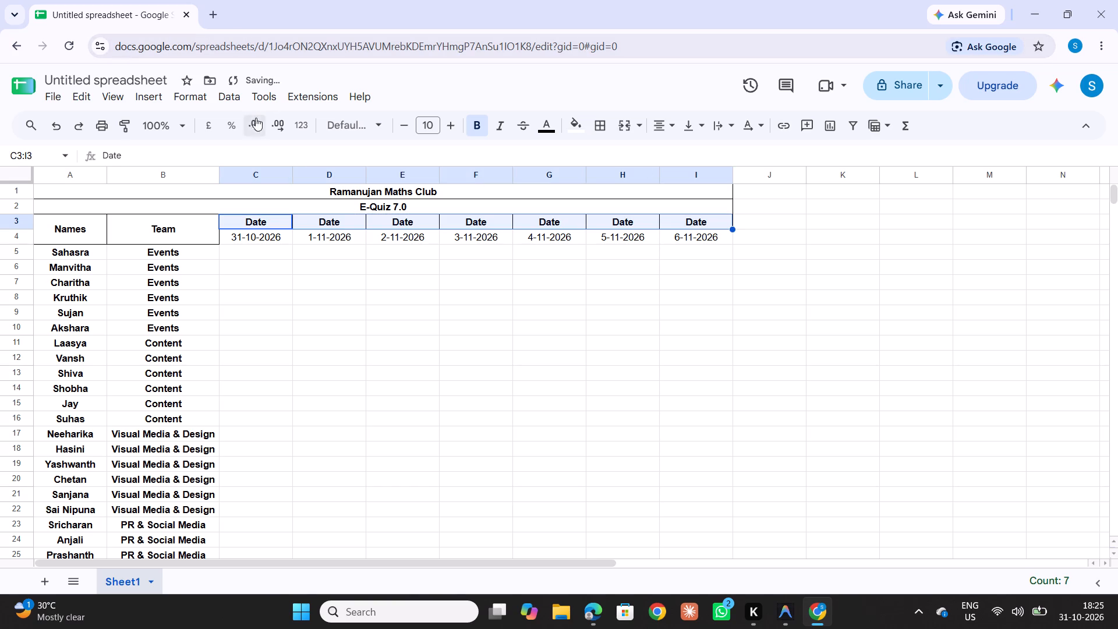
{"action": "left_click", "coordinate": [177, 98]}
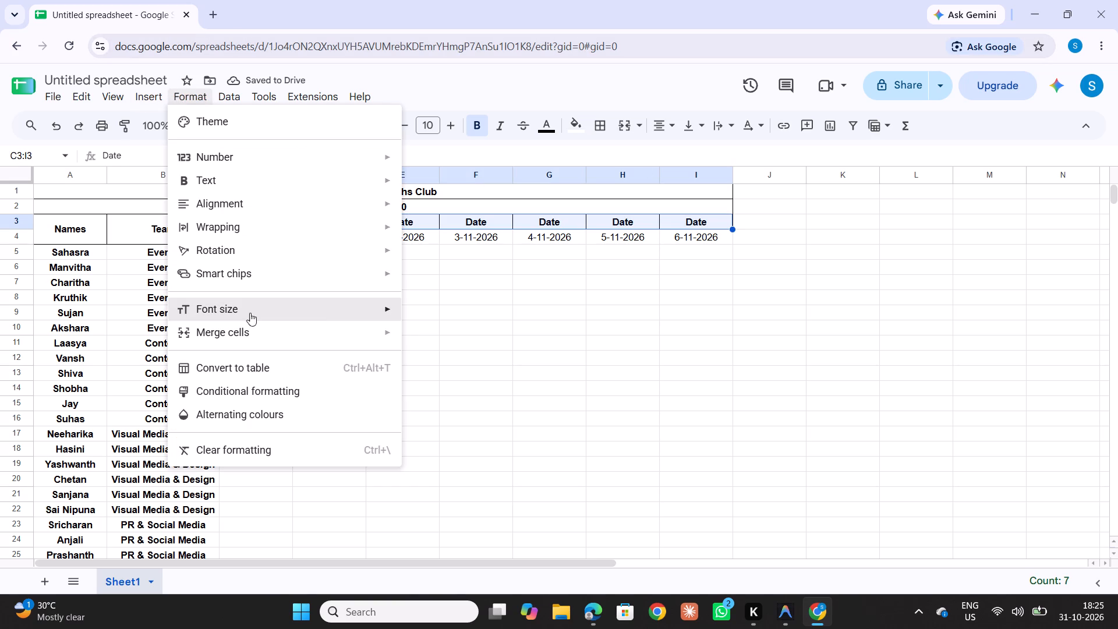
{"action": "left_click", "coordinate": [429, 337]}
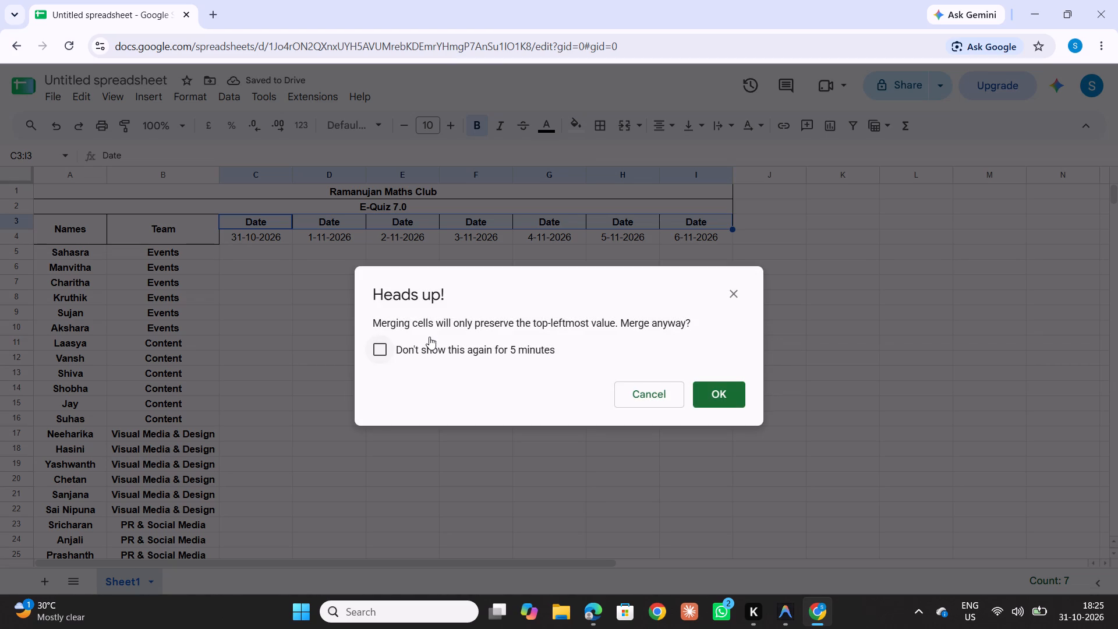
{"action": "left_click", "coordinate": [712, 381]}
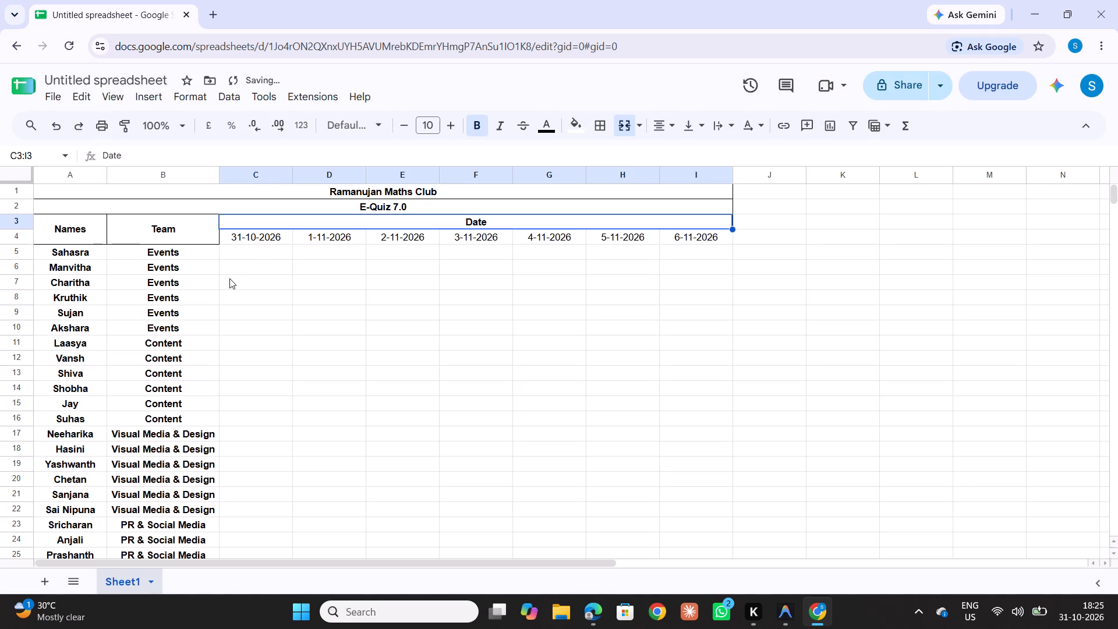
Apply all borders to the whole roster range A1:I31, from the club title down to the last listed name.
{"action": "left_click", "coordinate": [271, 240]}
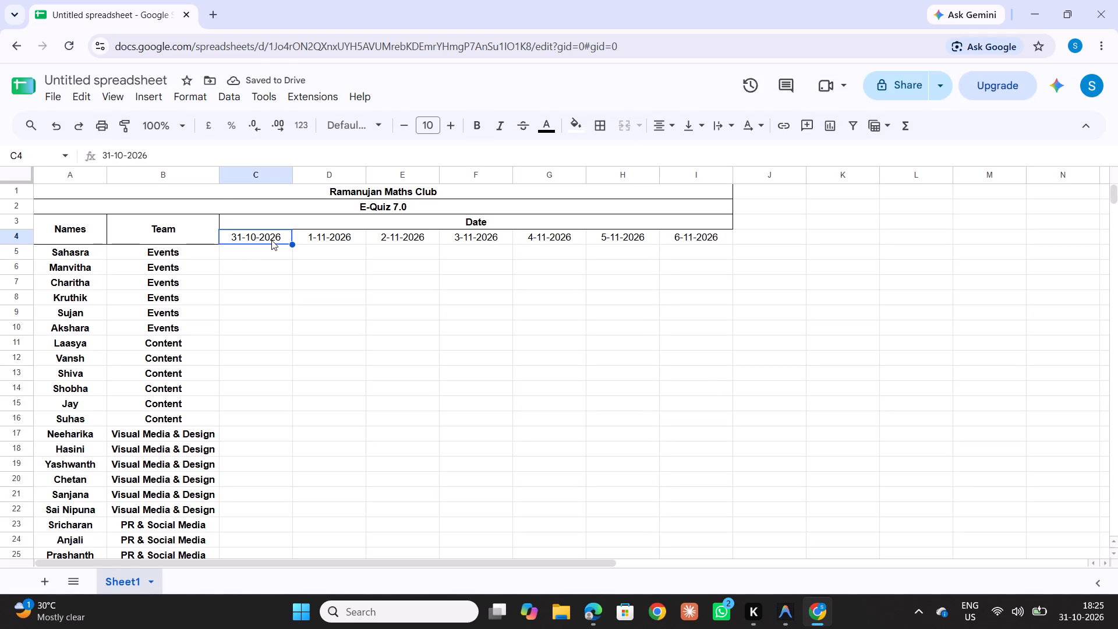
{"action": "left_click", "coordinate": [222, 188]}
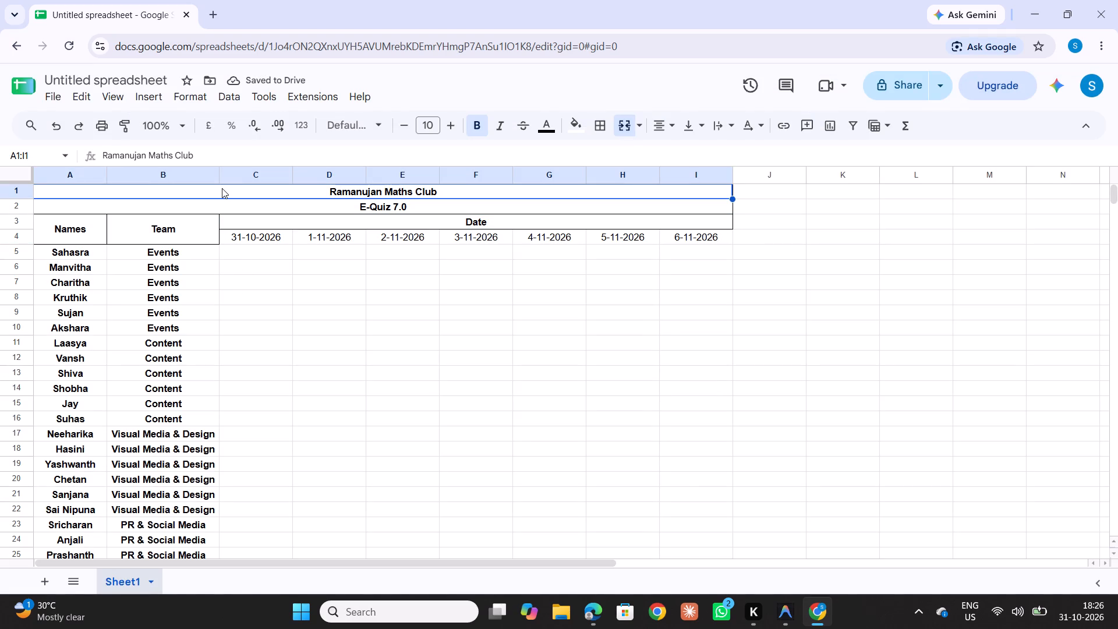
{"action": "key", "text": "shift+Down"}
{"action": "key", "text": "shift+Down"}
{"action": "key", "text": "shift+Down"}
{"action": "key", "text": "shift+Down"}
{"action": "key", "text": "shift+Down"}
{"action": "key", "text": "shift+Down"}
{"action": "key", "text": "shift+Down"}
{"action": "key", "text": "shift+Down"}
{"action": "key", "text": "shift+Down"}
{"action": "key", "text": "shift+Down"}
{"action": "key", "text": "shift+Down"}
{"action": "key", "text": "shift+Down"}
{"action": "key", "text": "shift+Down"}
{"action": "key", "text": "shift+Down"}
{"action": "key", "text": "shift+Down"}
{"action": "key", "text": "shift+Down"}
{"action": "key", "text": "shift+Down"}
{"action": "key", "text": "shift+Down"}
{"action": "key", "text": "shift+Down"}
{"action": "key", "text": "shift+Down"}
{"action": "key", "text": "shift+Down"}
{"action": "key", "text": "shift+Down"}
{"action": "key", "text": "shift+Down"}
{"action": "key", "text": "shift+Down"}
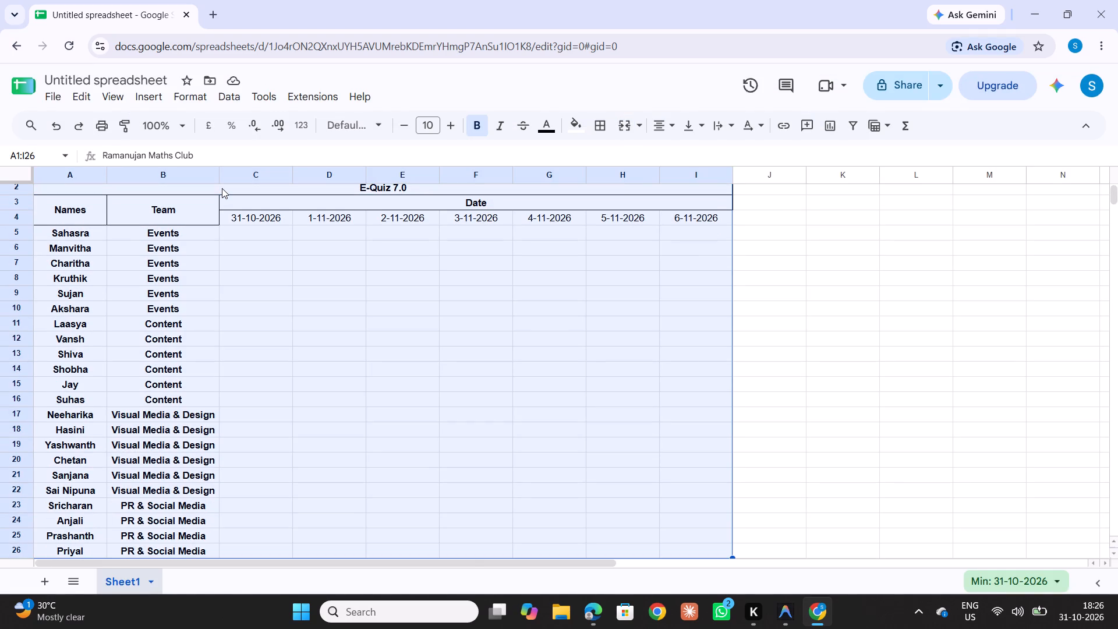
{"action": "key", "text": "shift+Down"}
{"action": "key", "text": "shift+Down"}
{"action": "key", "text": "shift+Down"}
{"action": "key", "text": "shift+Down"}
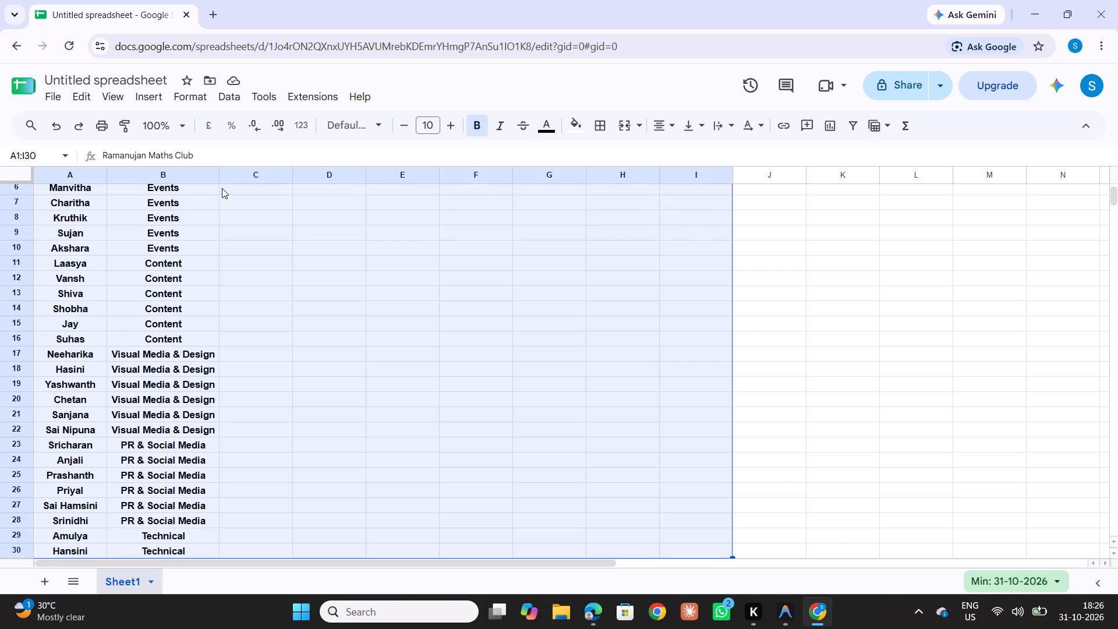
{"action": "key", "text": "shift+Down"}
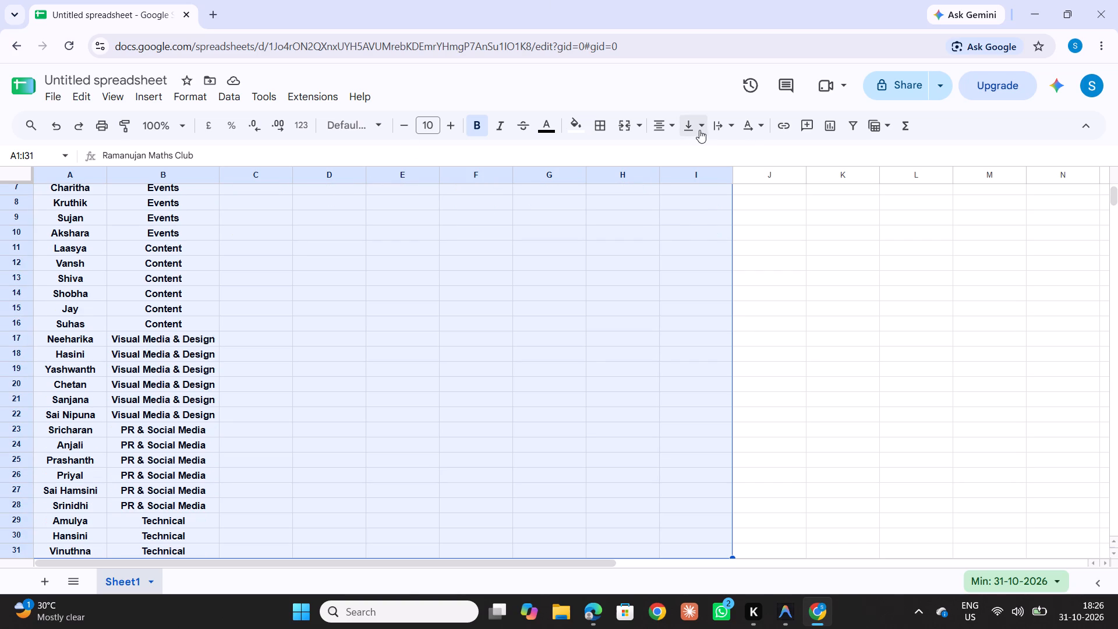
{"action": "left_click", "coordinate": [599, 123]}
{"action": "left_click", "coordinate": [607, 156]}
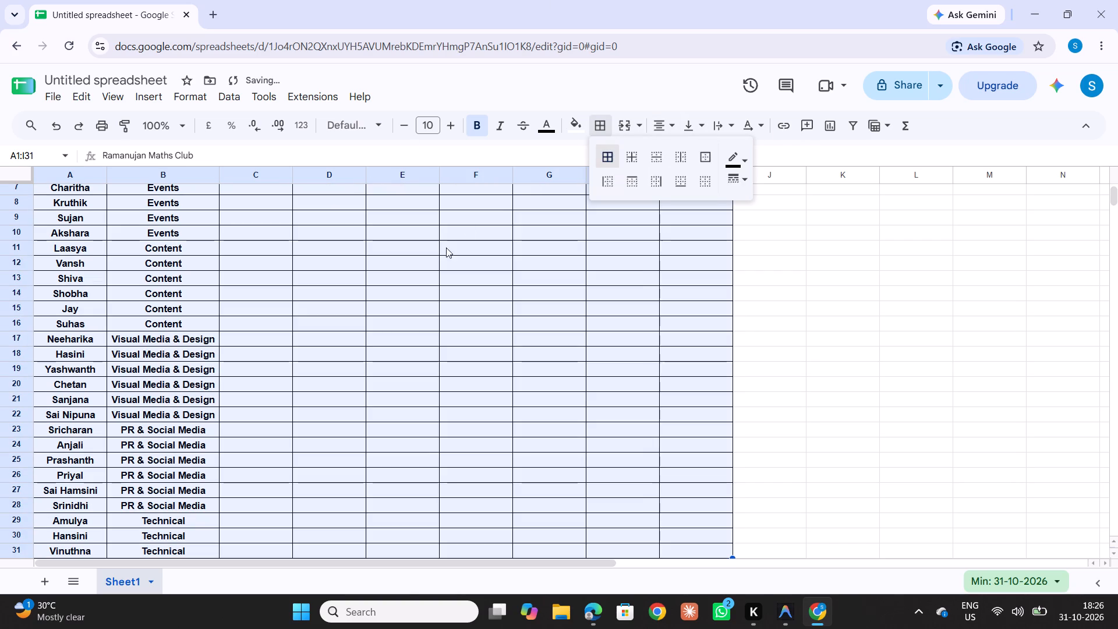
{"action": "left_click", "coordinate": [334, 259]}
{"action": "scroll", "coordinate": [251, 265], "scroll_direction": "up", "scroll_amount": 6}
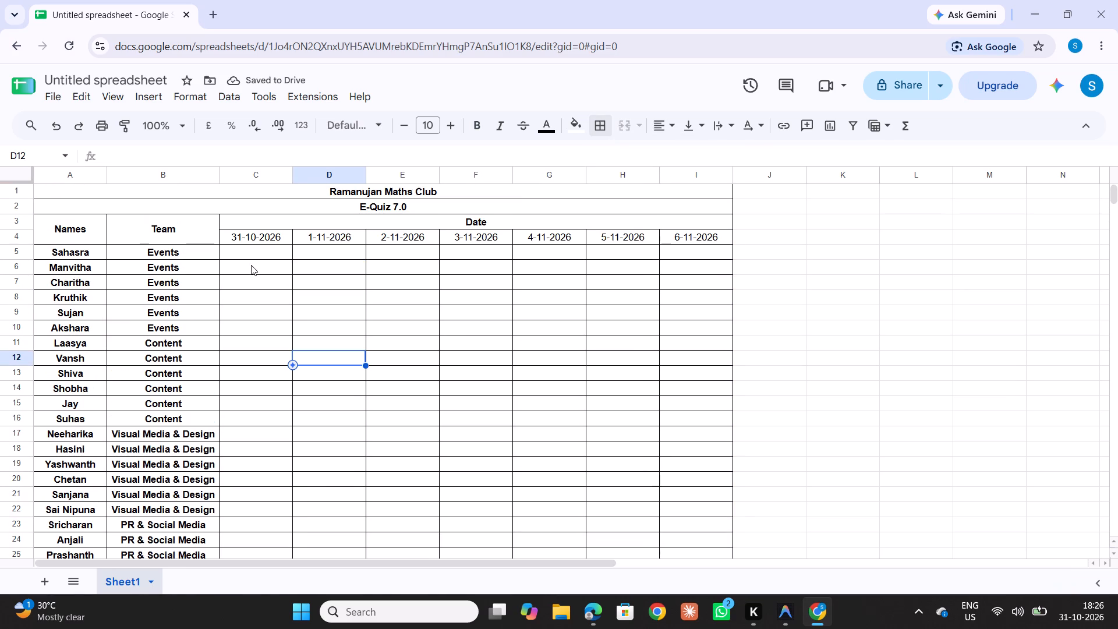
Insert one blank row above row 5, between the dates row and the first roster name.
{"action": "left_click", "coordinate": [266, 252]}
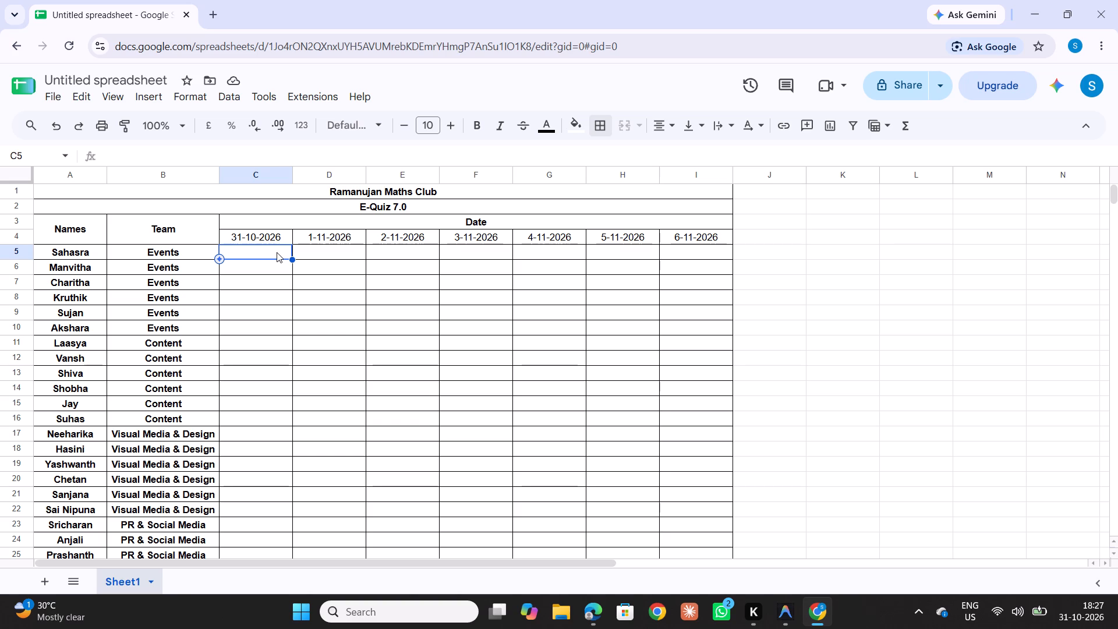
{"action": "left_click", "coordinate": [277, 252]}
{"action": "right_click", "coordinate": [277, 252]}
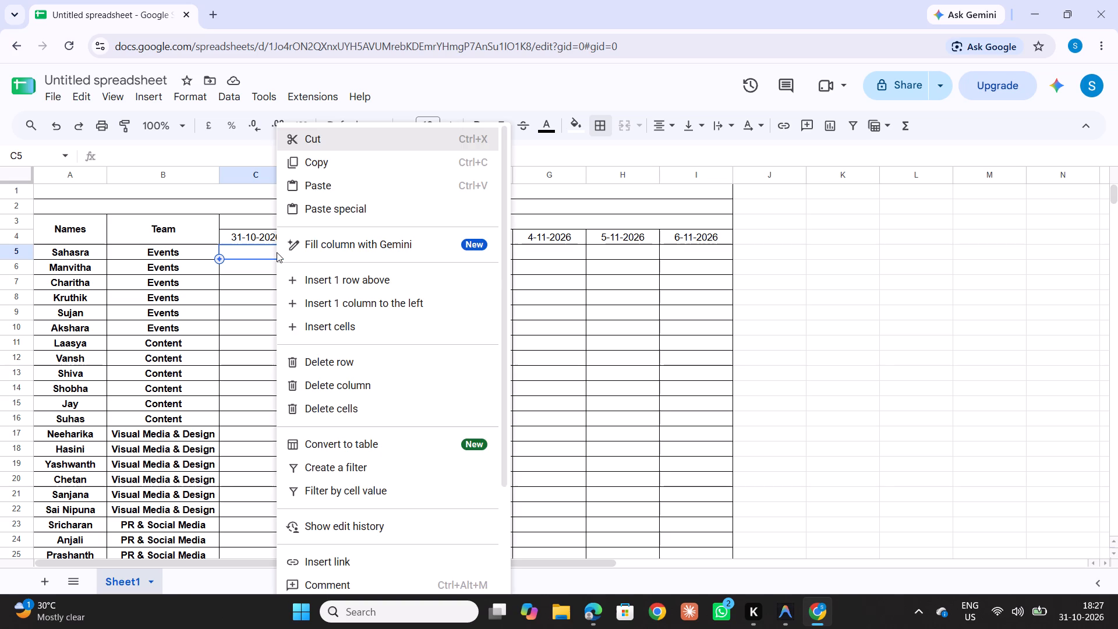
{"action": "left_click", "coordinate": [346, 275]}
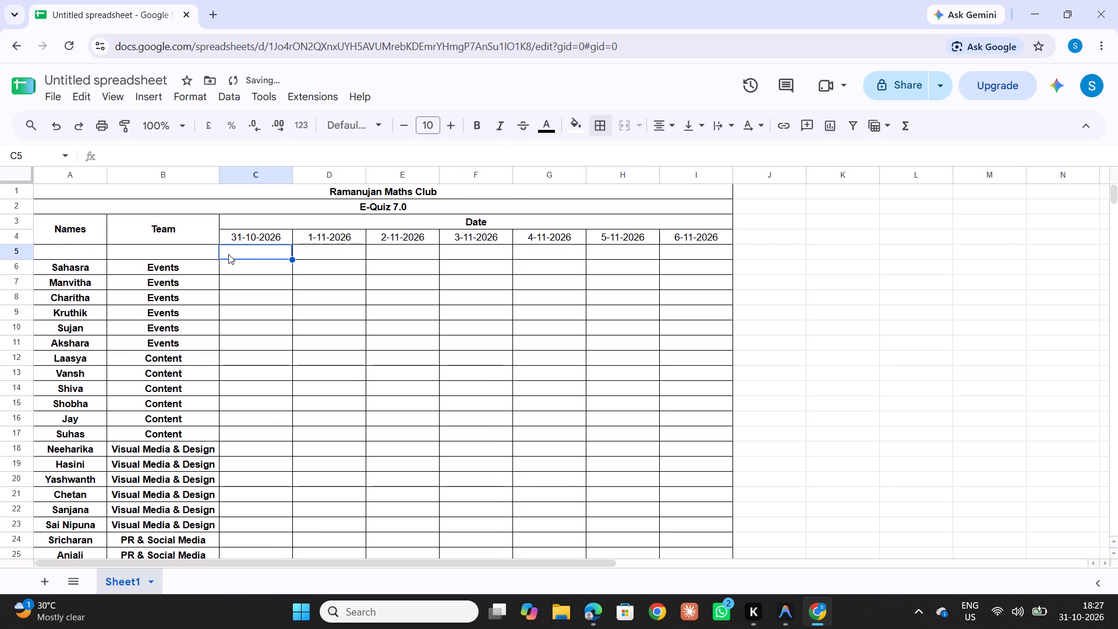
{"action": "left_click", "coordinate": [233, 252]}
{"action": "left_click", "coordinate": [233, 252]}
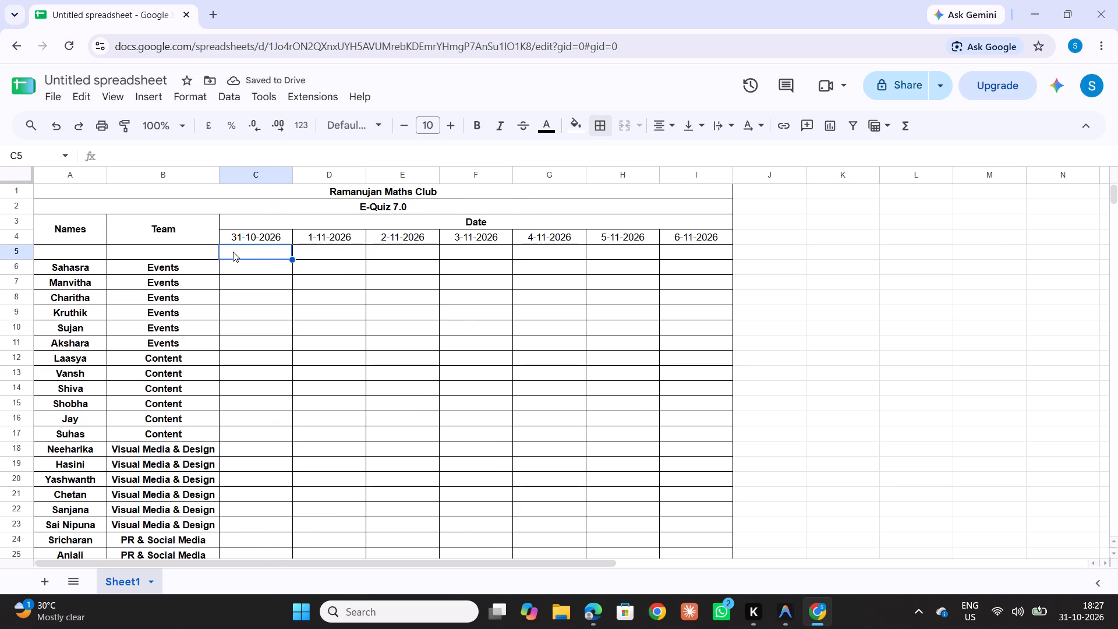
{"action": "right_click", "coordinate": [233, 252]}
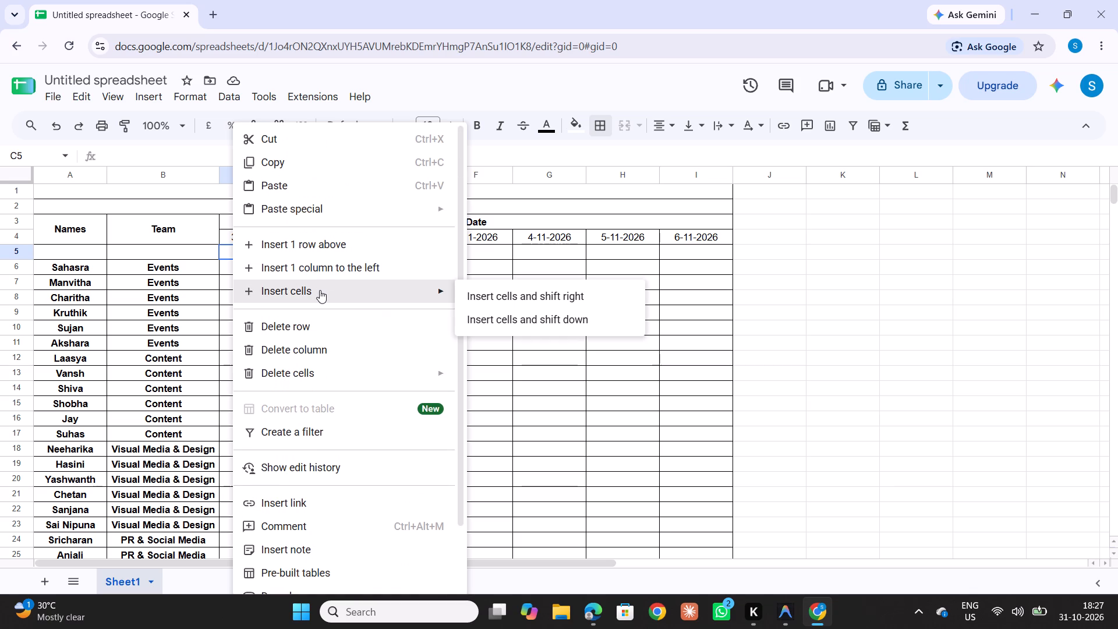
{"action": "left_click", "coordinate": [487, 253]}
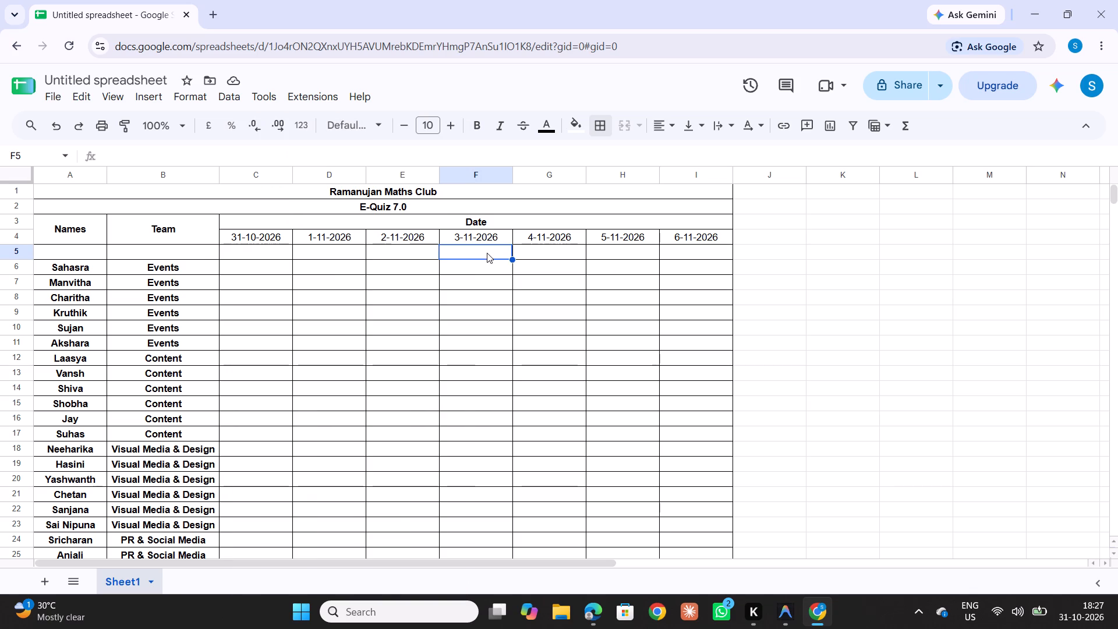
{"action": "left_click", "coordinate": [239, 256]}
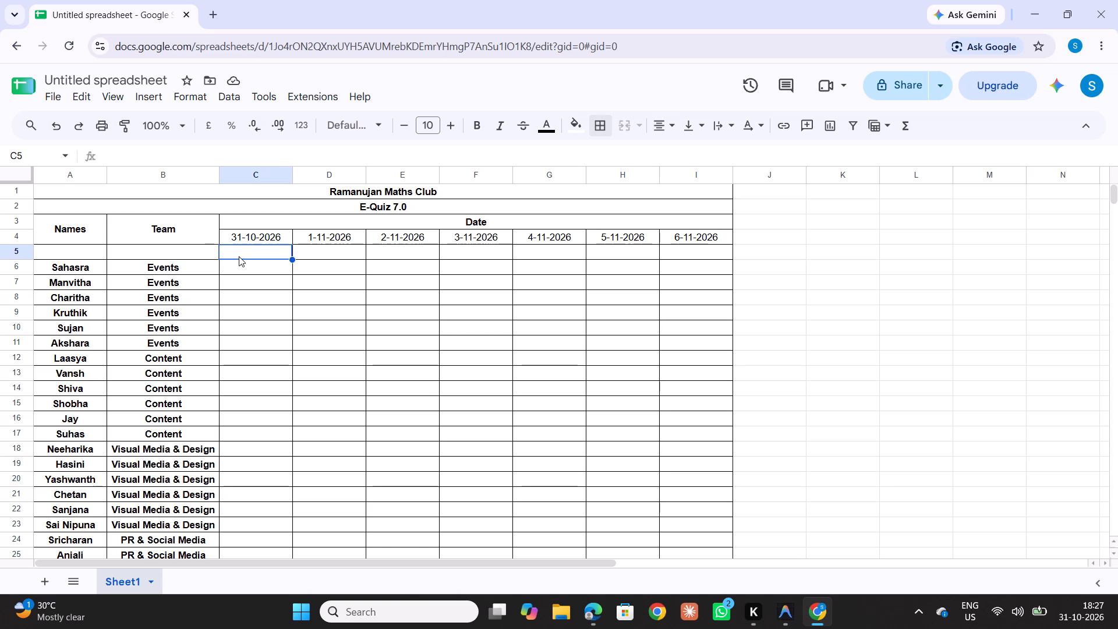
Merge C4:D4 into one cell, keeping the date 31-10-2026 as its value.
{"action": "left_click", "coordinate": [289, 240]}
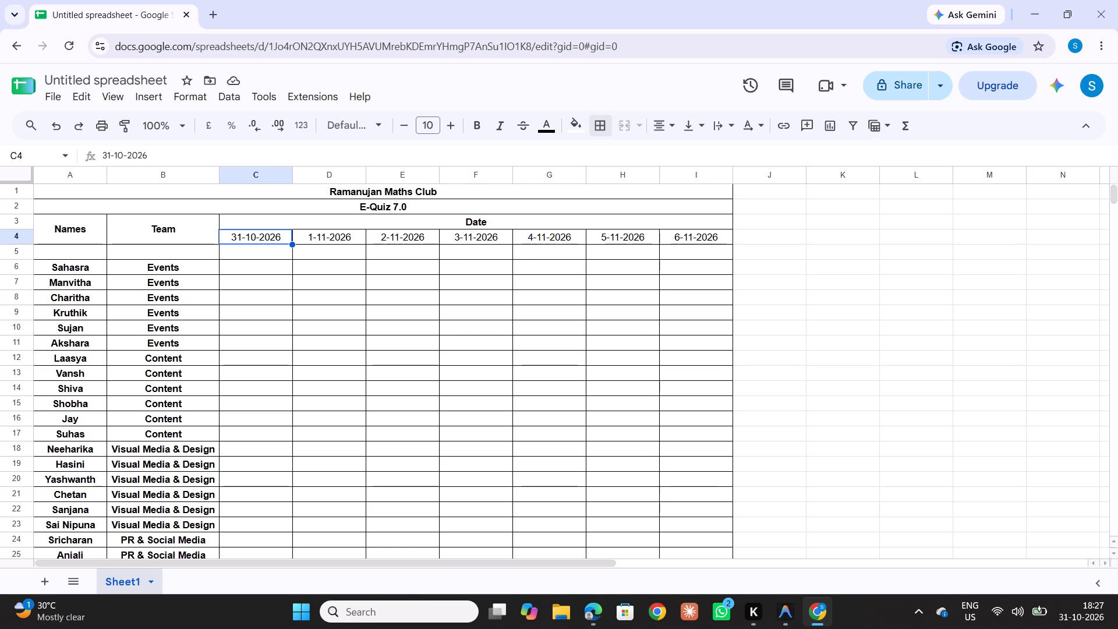
{"action": "left_click_drag", "start_coordinate": [292, 244], "coordinate": [339, 242]}
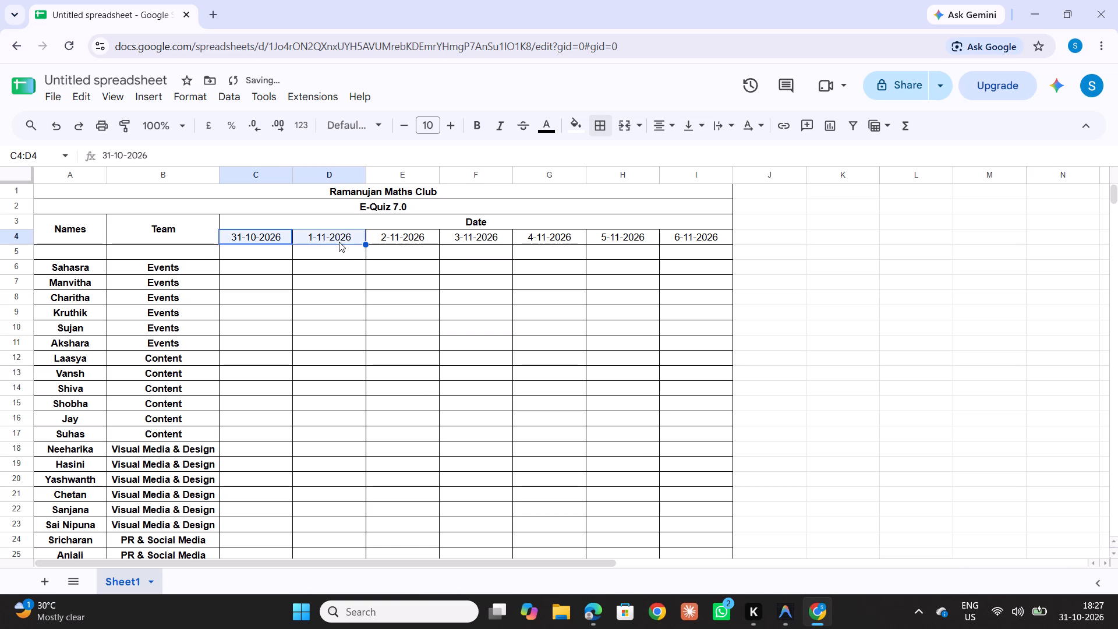
{"action": "left_click", "coordinate": [190, 97]}
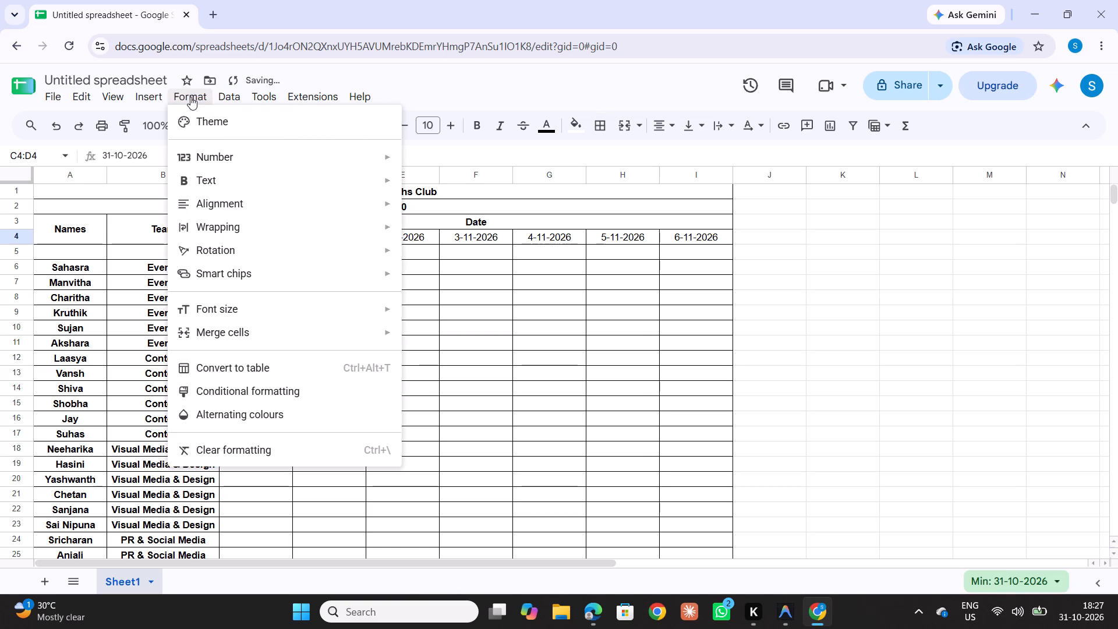
{"action": "left_click", "coordinate": [254, 323]}
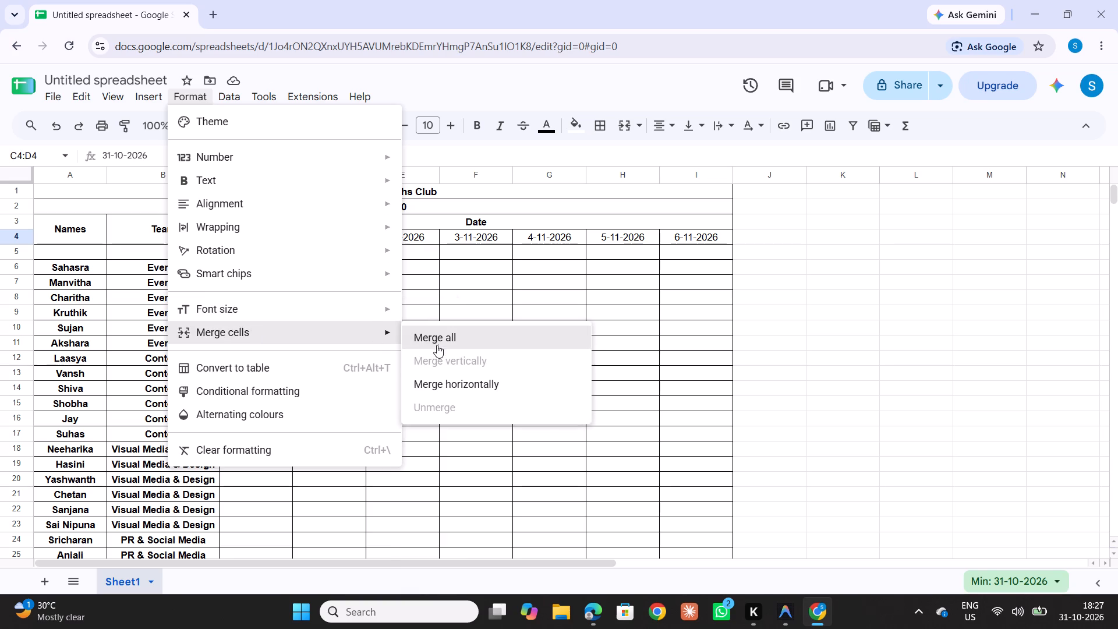
{"action": "left_click", "coordinate": [438, 343]}
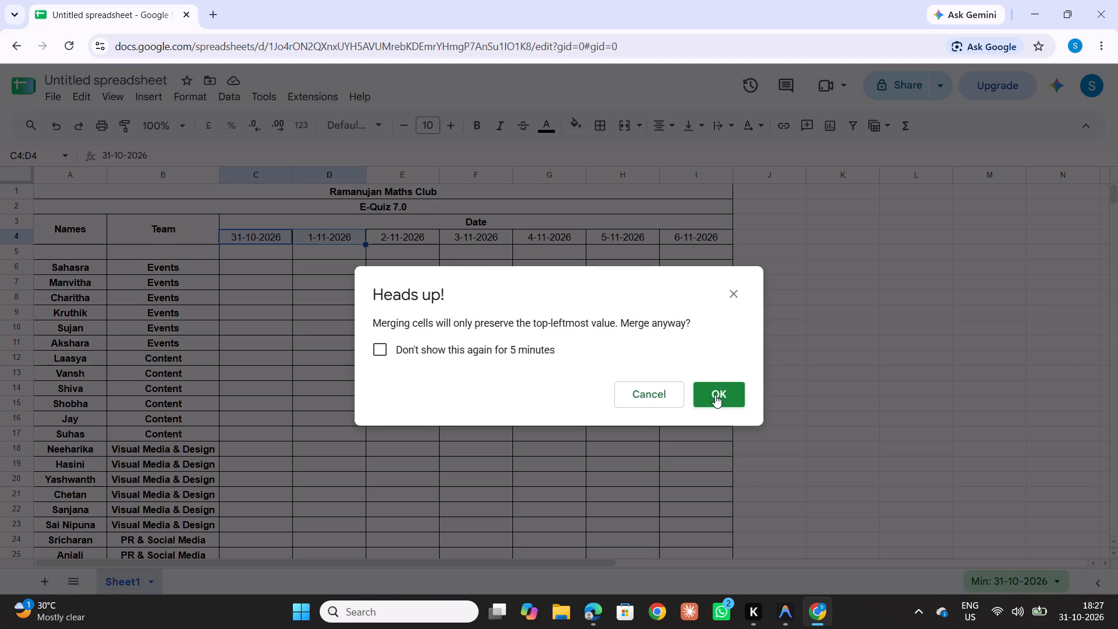
{"action": "left_click", "coordinate": [715, 395]}
Enter the subheading "Count" in cell C5, under the 31-10-2026 date.
{"action": "left_click", "coordinate": [279, 258]}
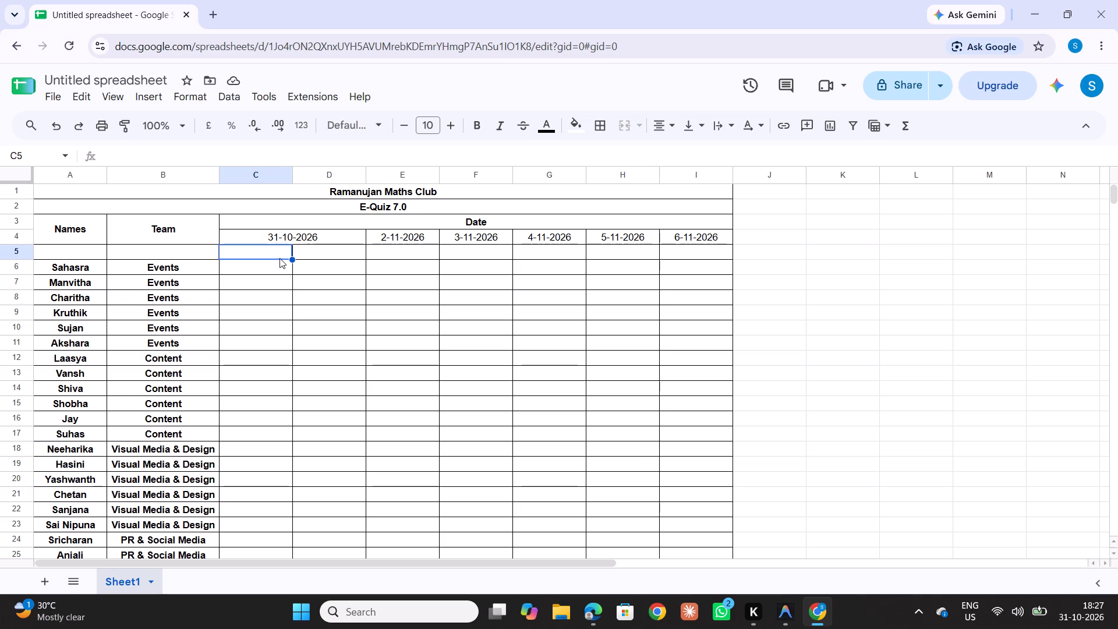
{"action": "key", "text": "c"}
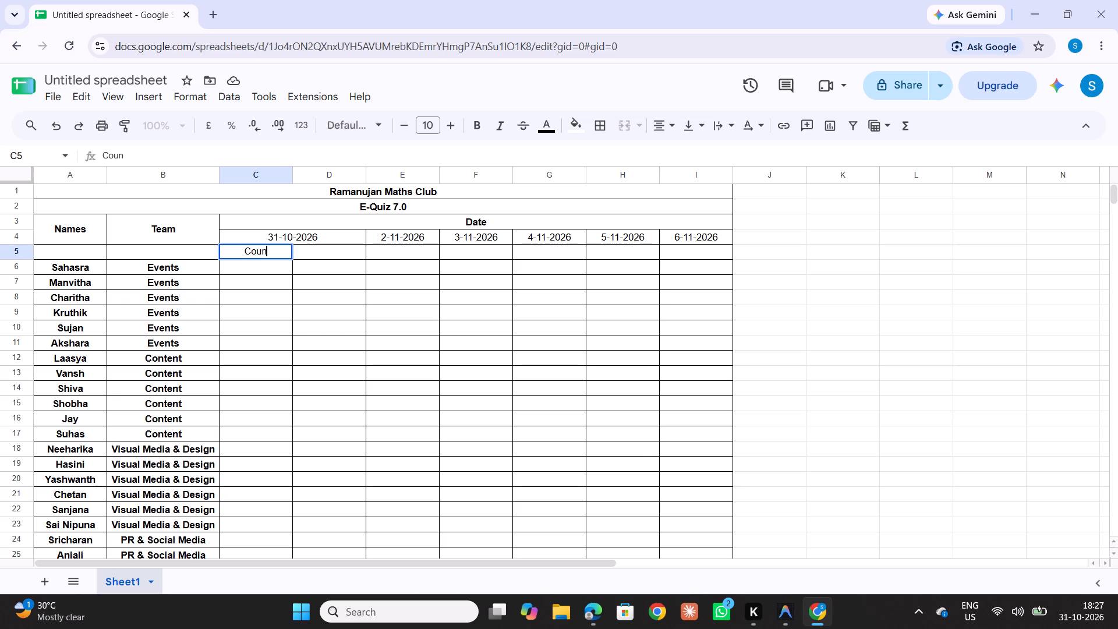
{"action": "left_click", "coordinate": [313, 252]}
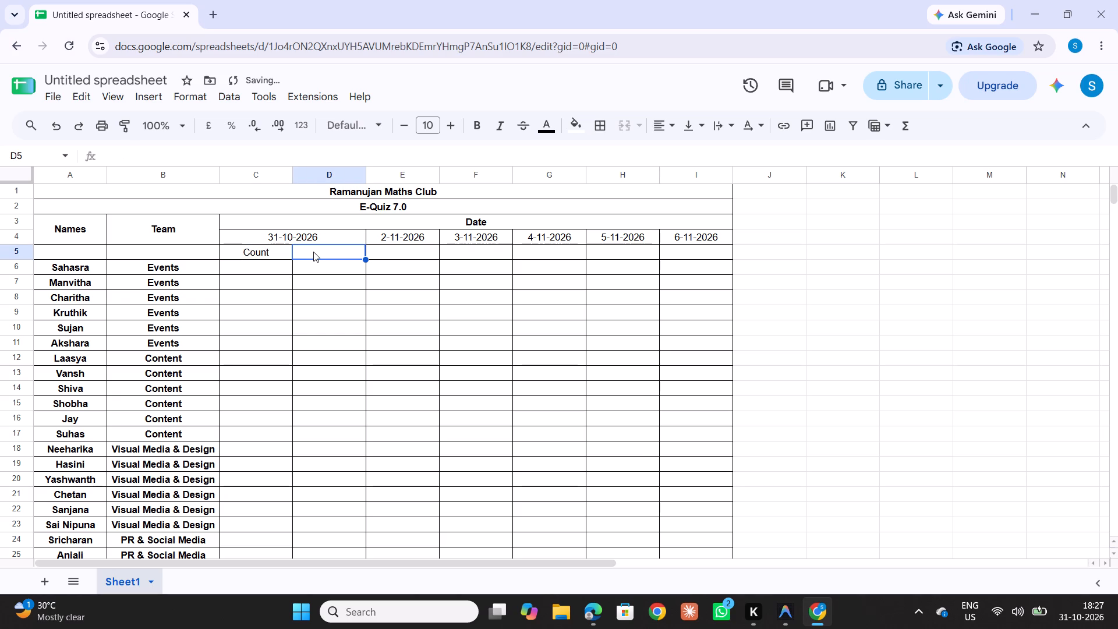
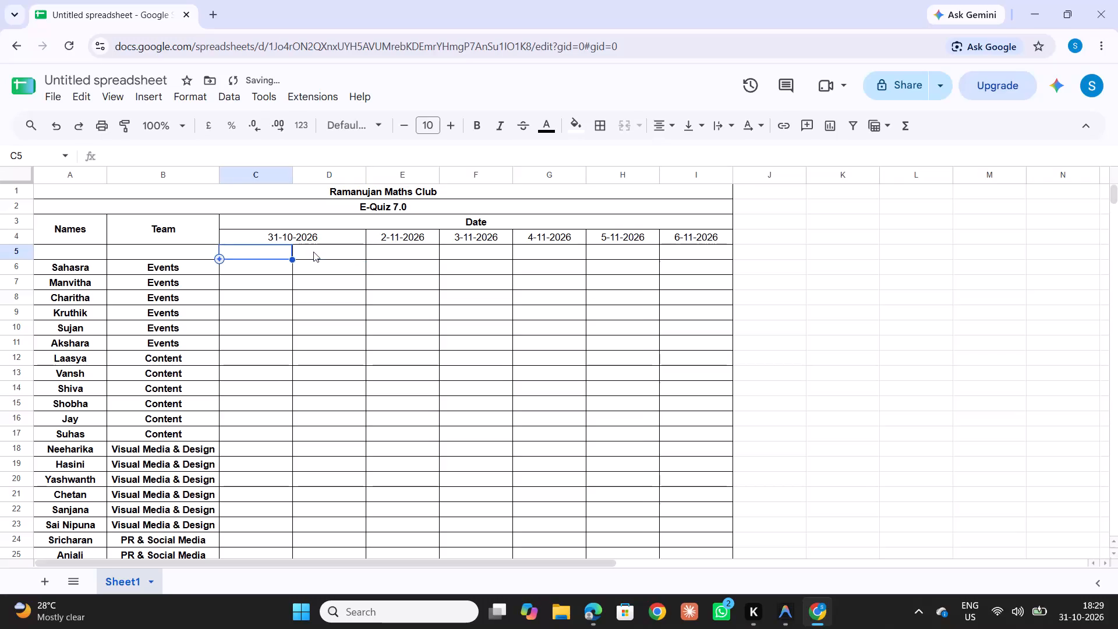
Undo the recent subheading edits, back through the C4:D4 merge and the blank row inserted above the first roster name.
{"action": "key", "text": "ctrl+z"}
{"action": "key", "text": "ctrl+z"}
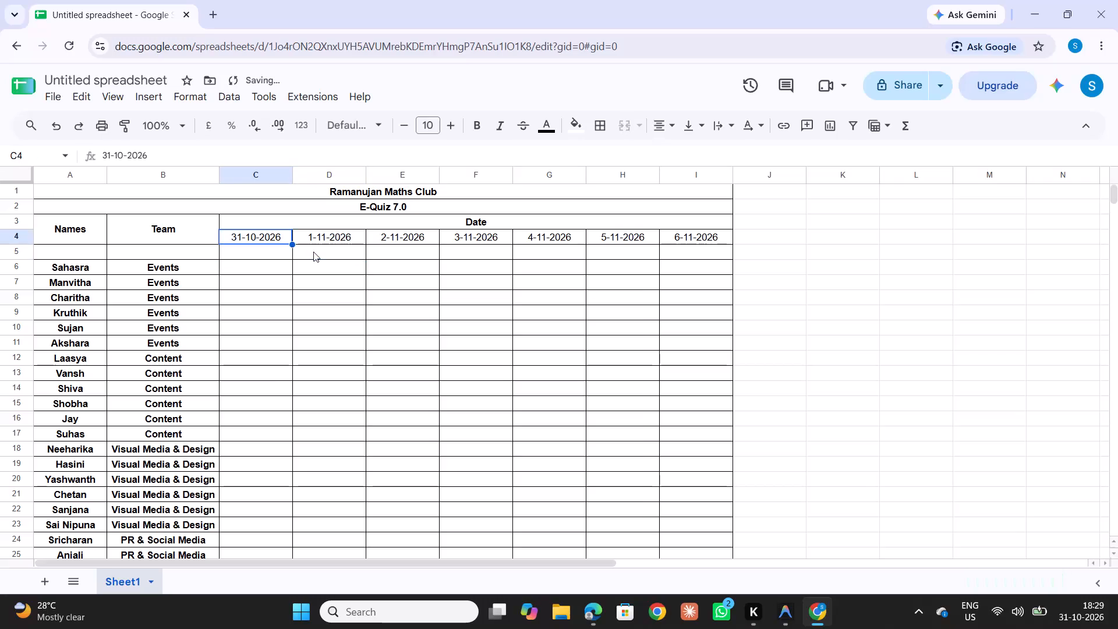
{"action": "key", "text": "ctrl+z"}
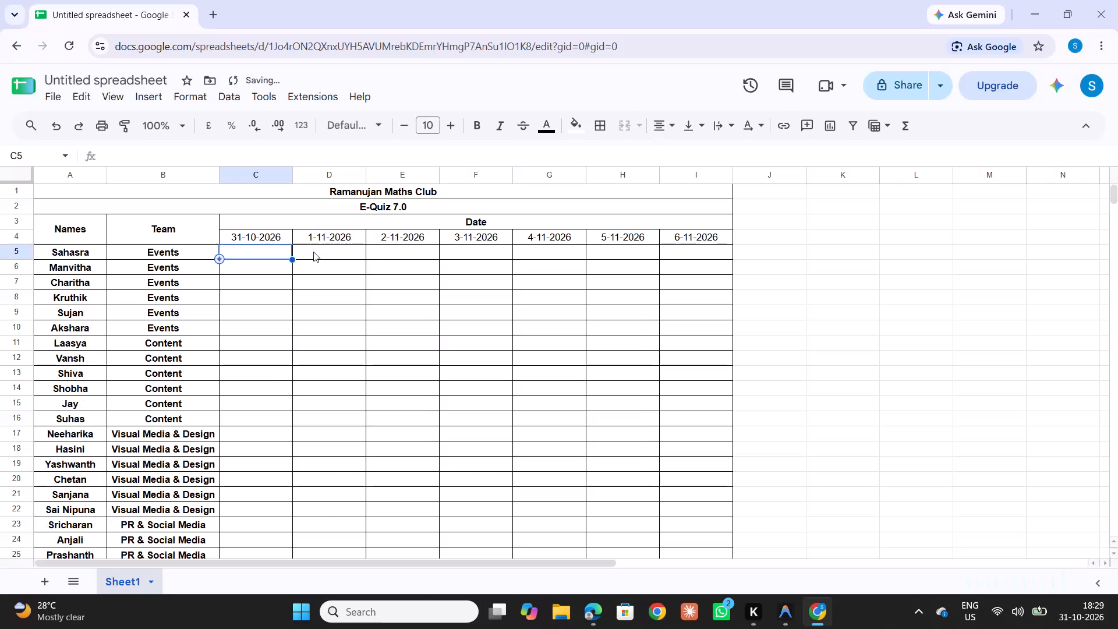
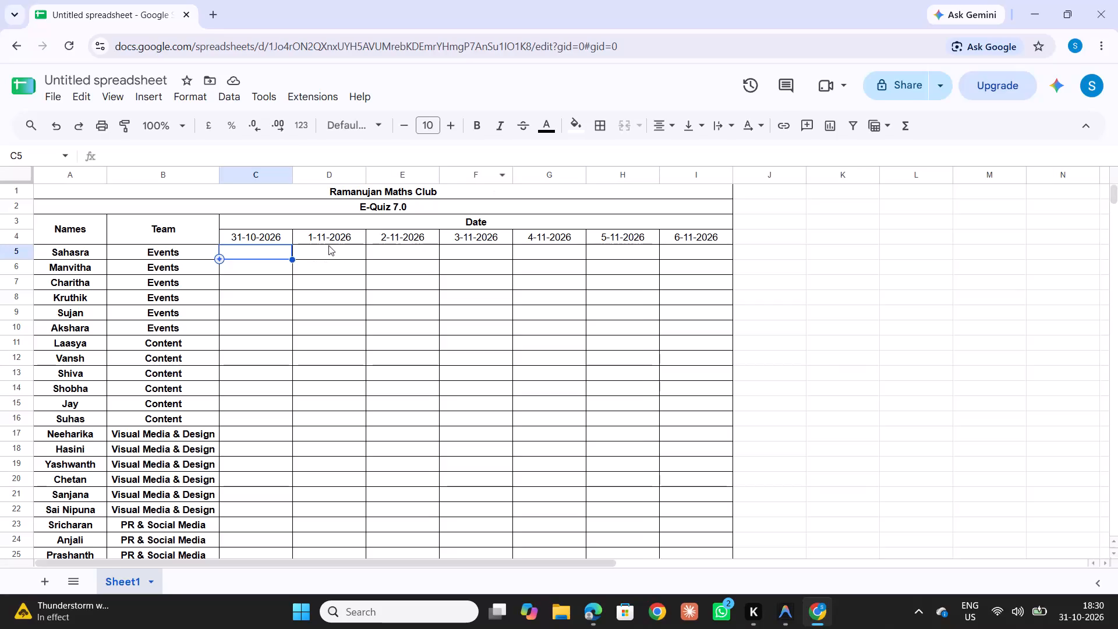
Insert a row above the first roster name and enter the subheadings Count in C5 and Proof in D5.
{"action": "right_click", "coordinate": [271, 252]}
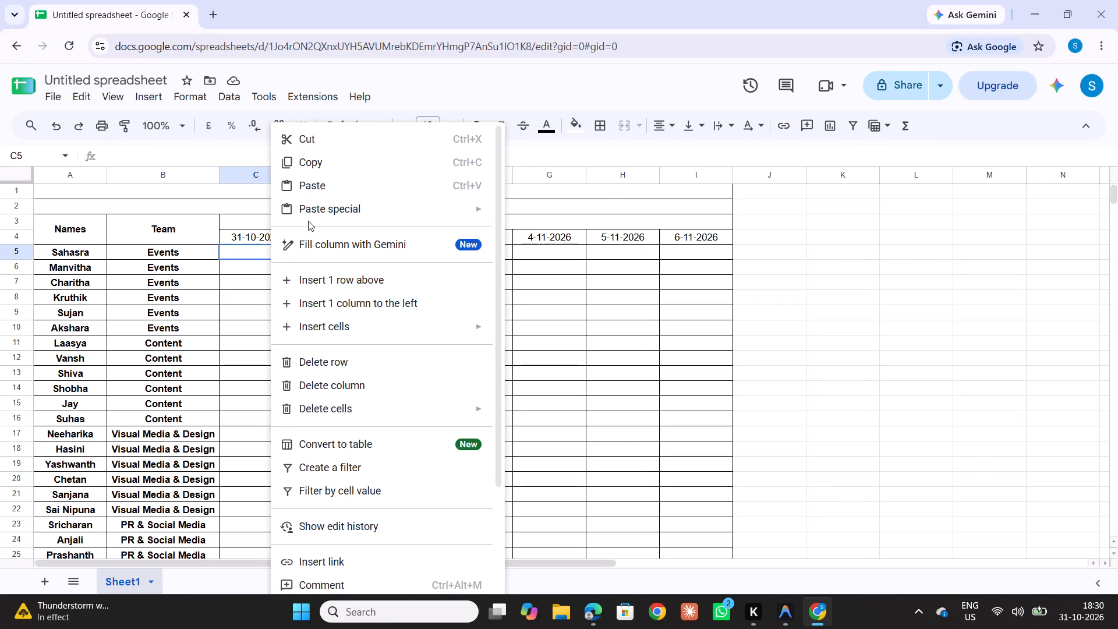
{"action": "left_click", "coordinate": [349, 277]}
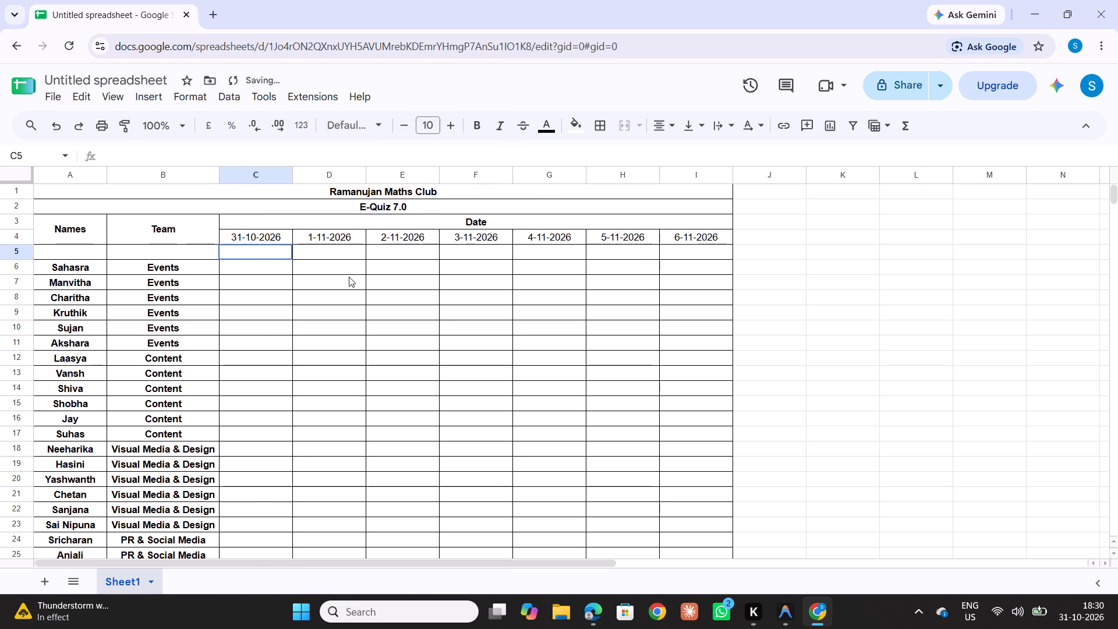
{"action": "key", "text": "c"}
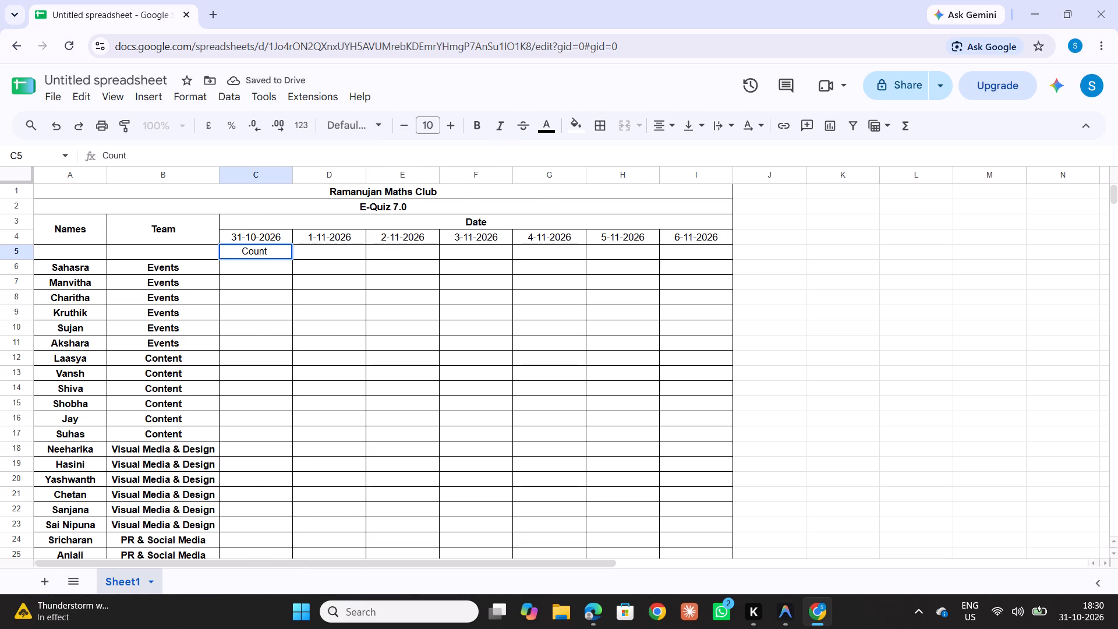
{"action": "key", "text": "Right"}
{"action": "type", "text": "roof"}
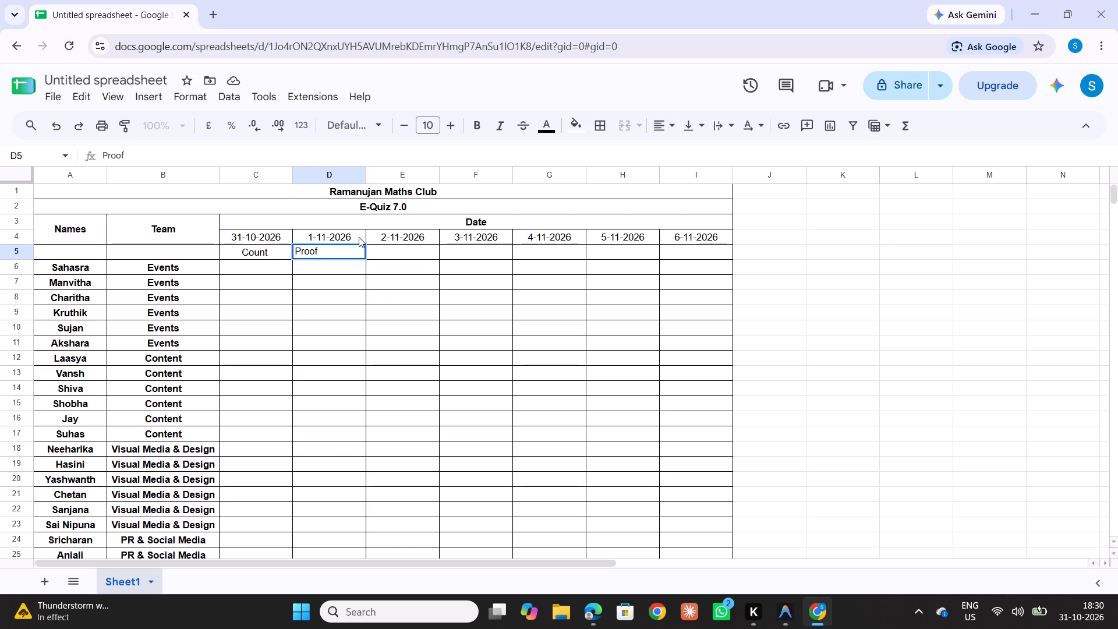
Merge C4:D4 into one cell for the date 31-10-2026, accepting the loss of the second date.
{"action": "left_click", "coordinate": [283, 236]}
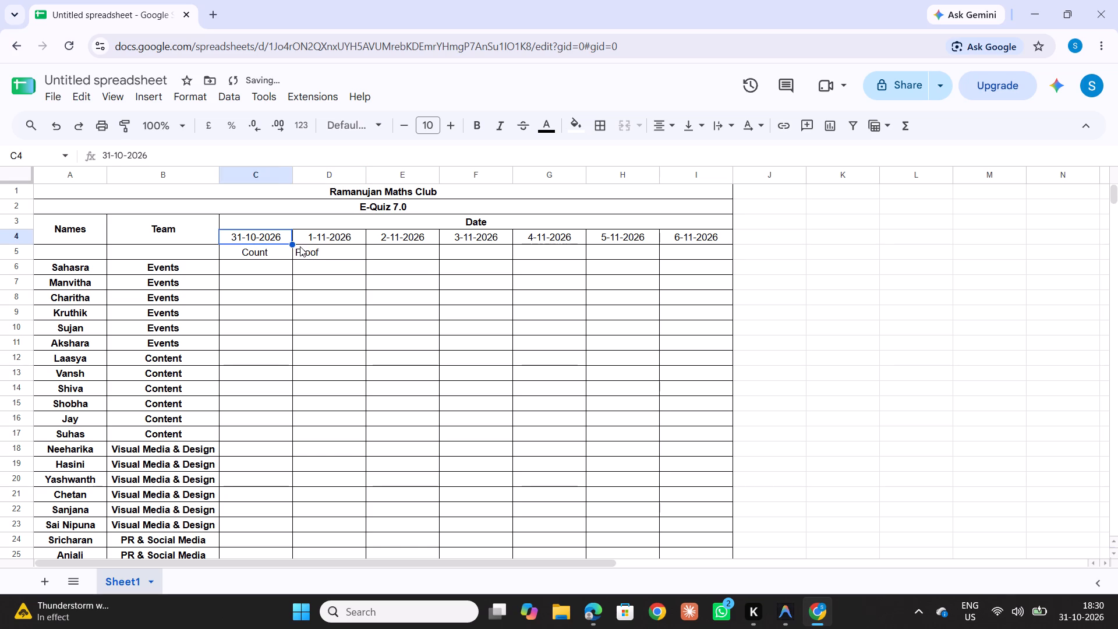
{"action": "left_click_drag", "start_coordinate": [293, 243], "coordinate": [358, 241]}
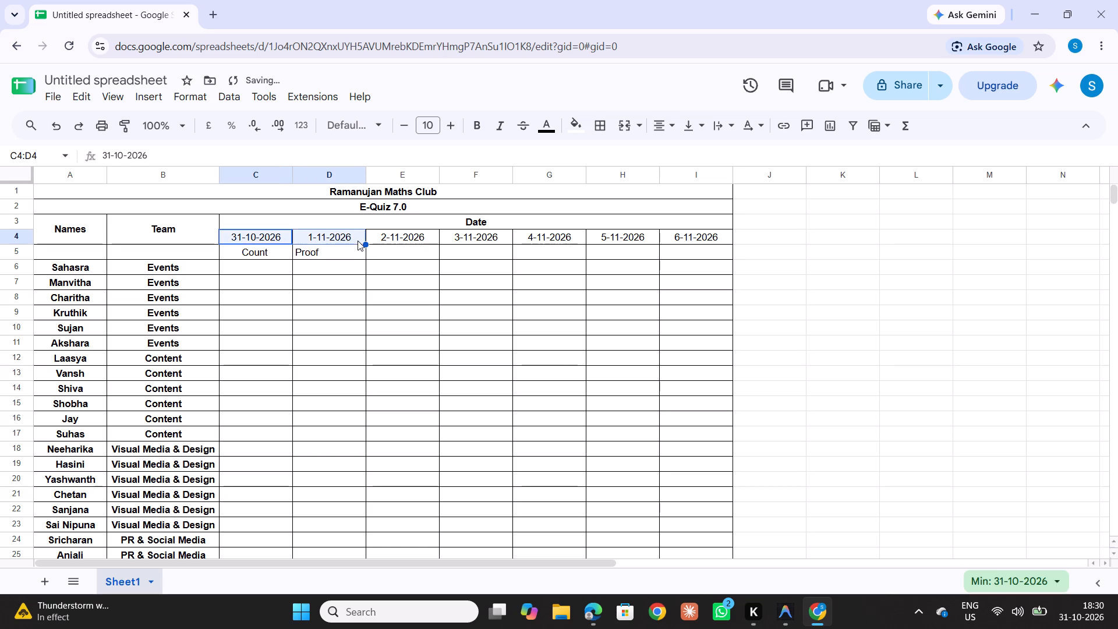
{"action": "left_click_drag", "start_coordinate": [178, 86], "coordinate": [181, 96]}
{"action": "left_click", "coordinate": [181, 96]}
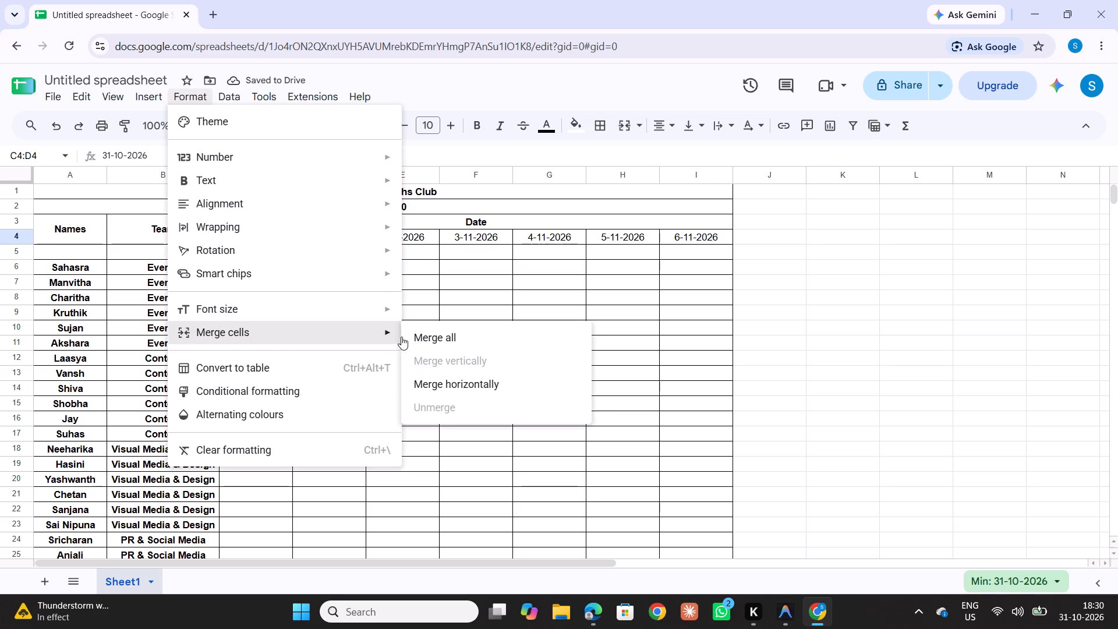
{"action": "left_click", "coordinate": [418, 337]}
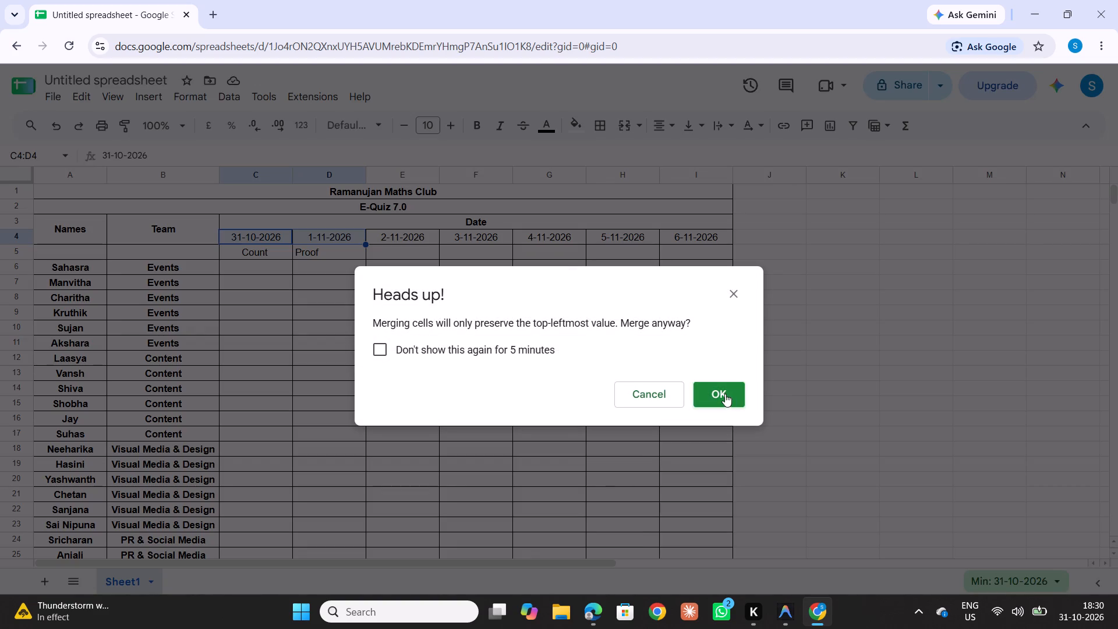
{"action": "left_click", "coordinate": [725, 394]}
Merge the date cells E4:F4 and then G4:H4 into two-column date headings, keeping only the first date of each pair.
{"action": "left_click", "coordinate": [419, 239]}
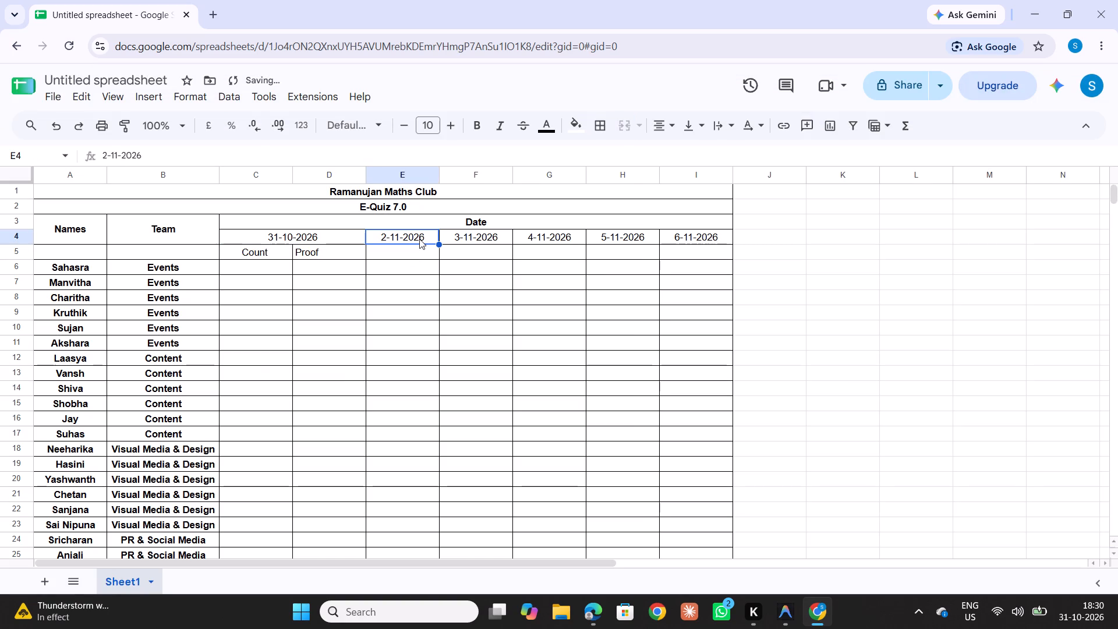
{"action": "left_click_drag", "start_coordinate": [440, 243], "coordinate": [485, 243]}
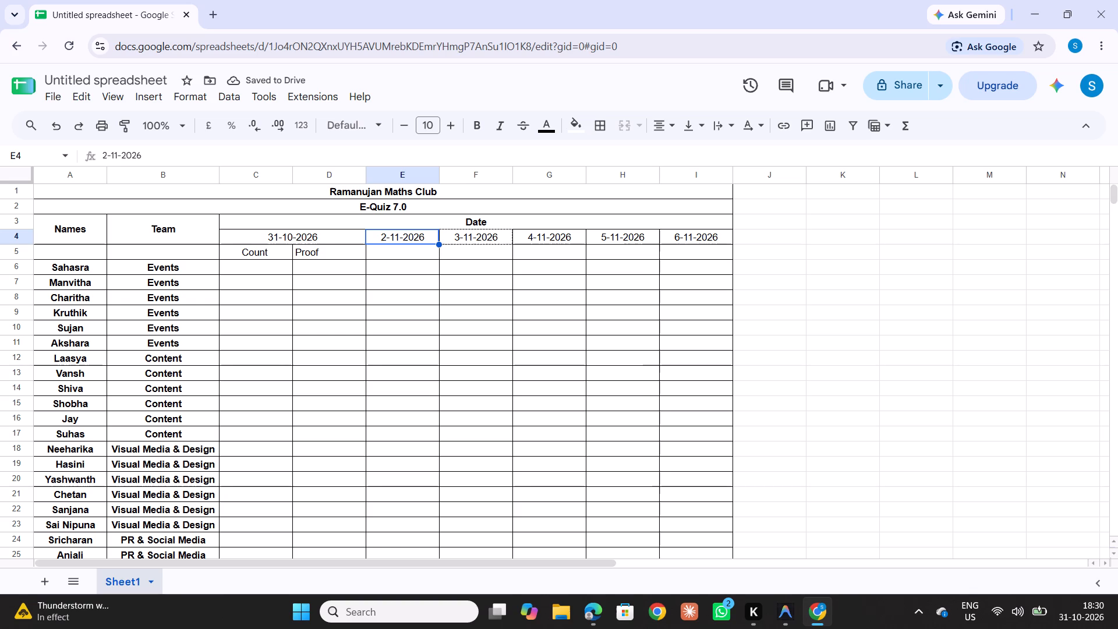
{"action": "left_click_drag", "start_coordinate": [485, 243], "coordinate": [489, 242]}
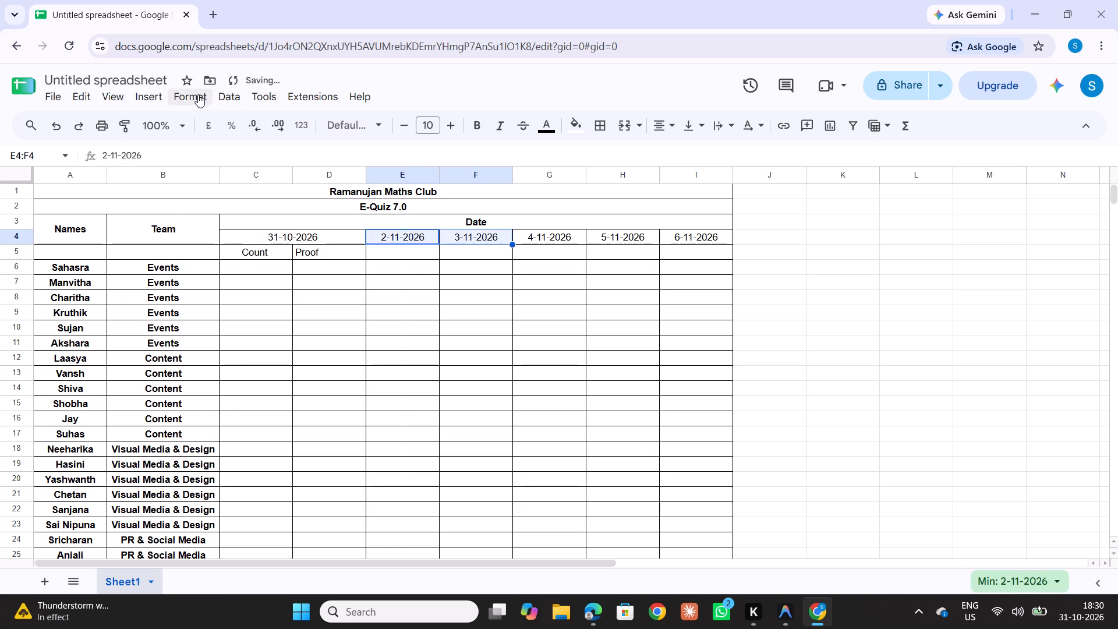
{"action": "left_click", "coordinate": [198, 94]}
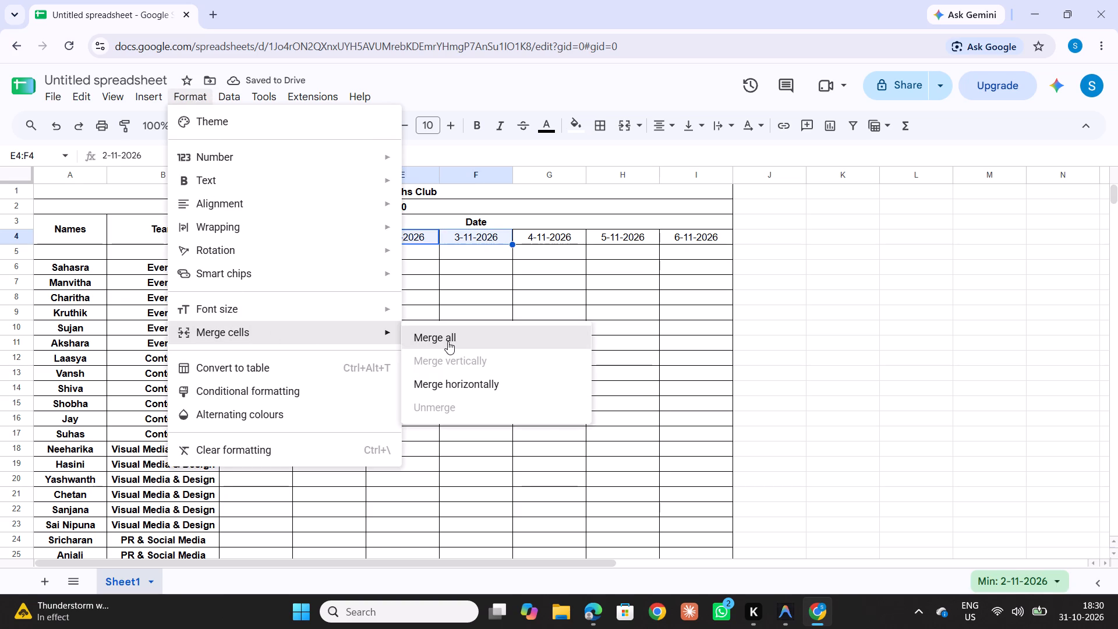
{"action": "left_click", "coordinate": [448, 341]}
{"action": "left_click", "coordinate": [719, 387]}
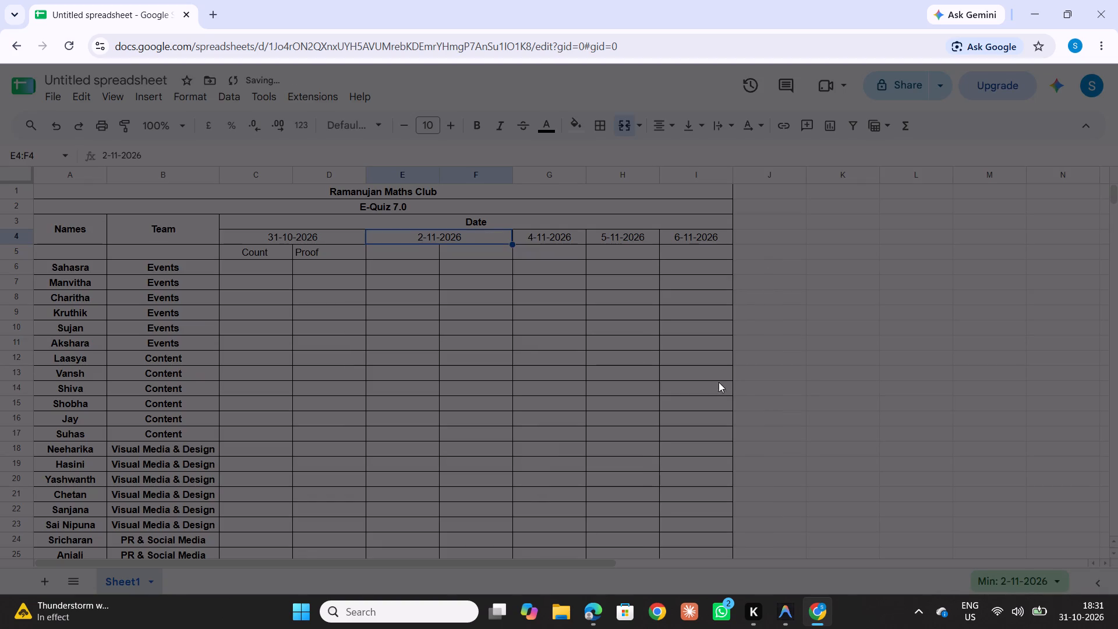
{"action": "left_click", "coordinate": [541, 242]}
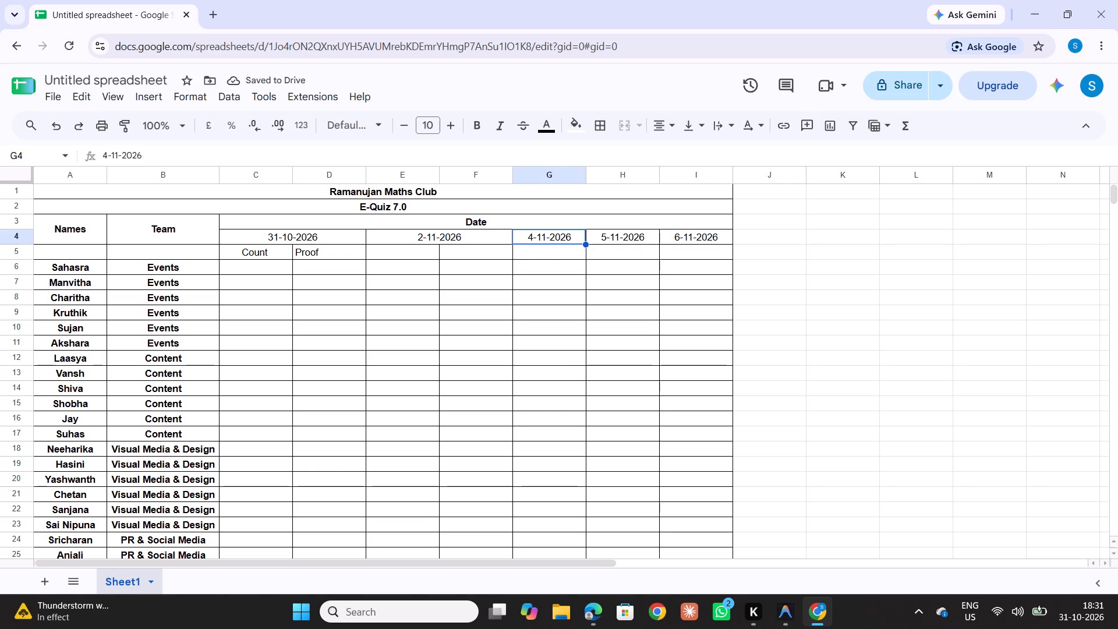
{"action": "left_click_drag", "start_coordinate": [588, 243], "coordinate": [622, 239]}
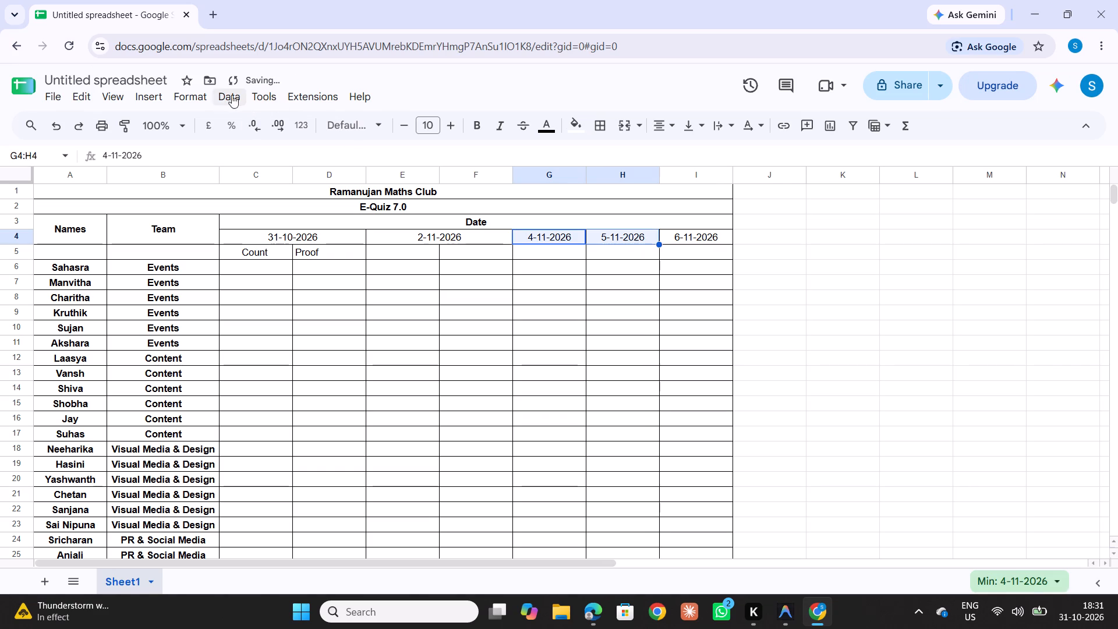
{"action": "left_click", "coordinate": [185, 95]}
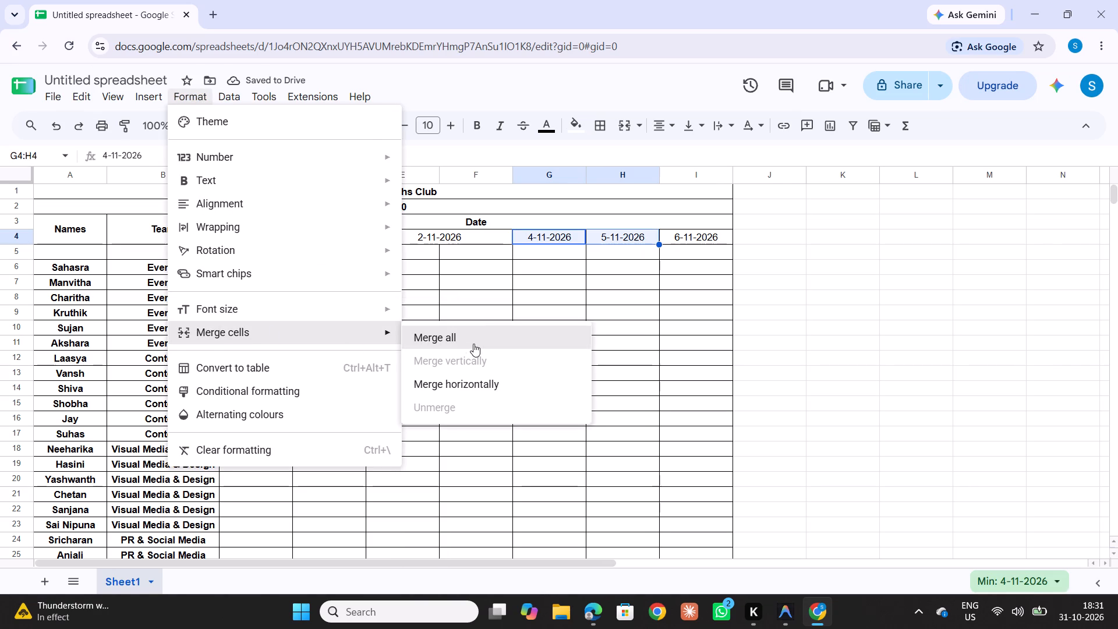
{"action": "left_click", "coordinate": [473, 344]}
{"action": "left_click", "coordinate": [712, 388]}
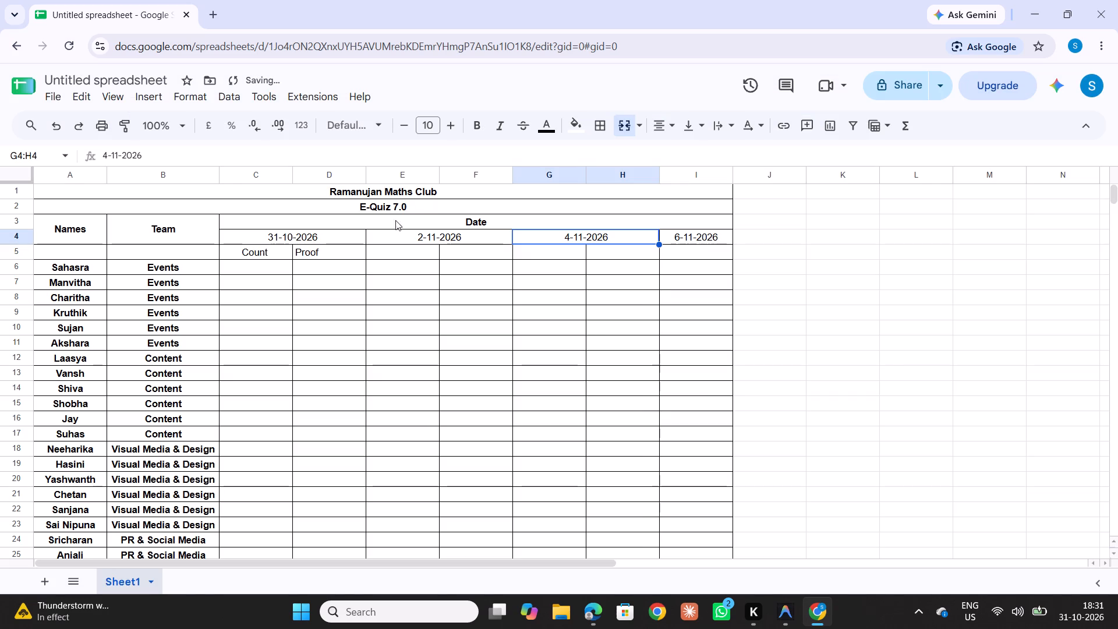
Extend the date series from I4 into J4 and merge I4:J4, keeping 6-11-2026.
{"action": "scroll", "coordinate": [614, 257], "scroll_direction": "left", "scroll_amount": 2}
{"action": "left_click", "coordinate": [560, 243]}
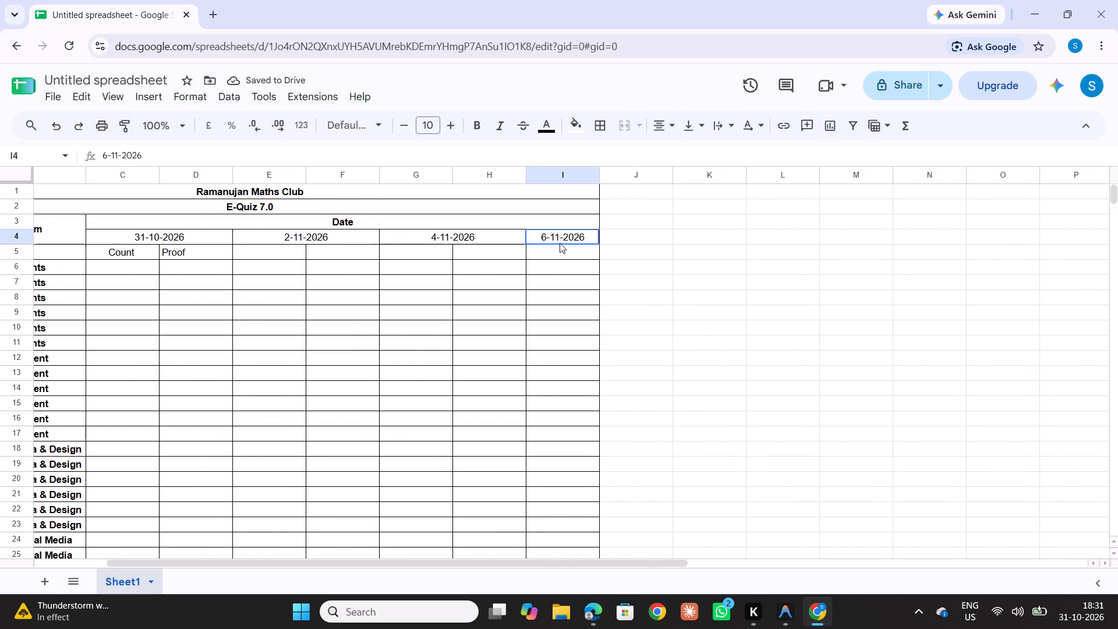
{"action": "left_click_drag", "start_coordinate": [596, 244], "coordinate": [639, 245]}
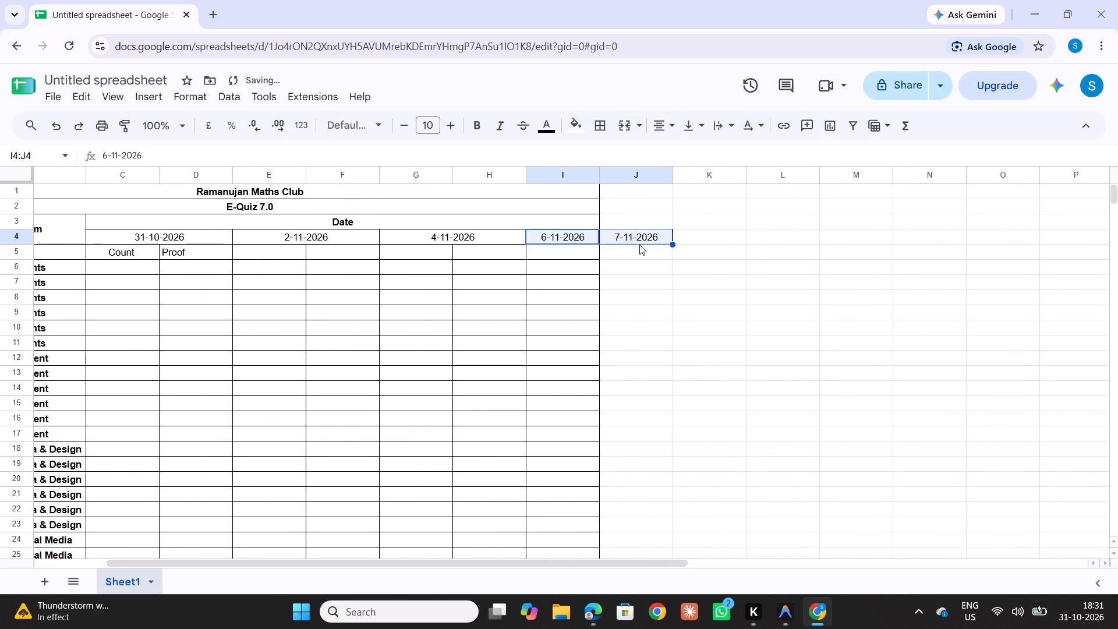
{"action": "left_click", "coordinate": [182, 95]}
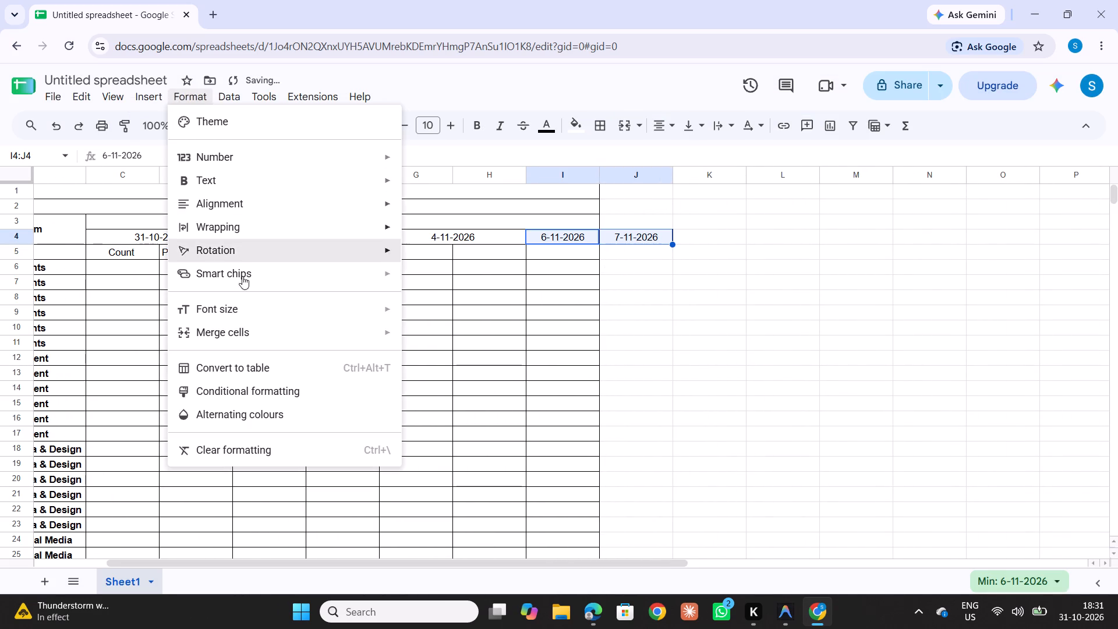
{"action": "left_click", "coordinate": [472, 335]}
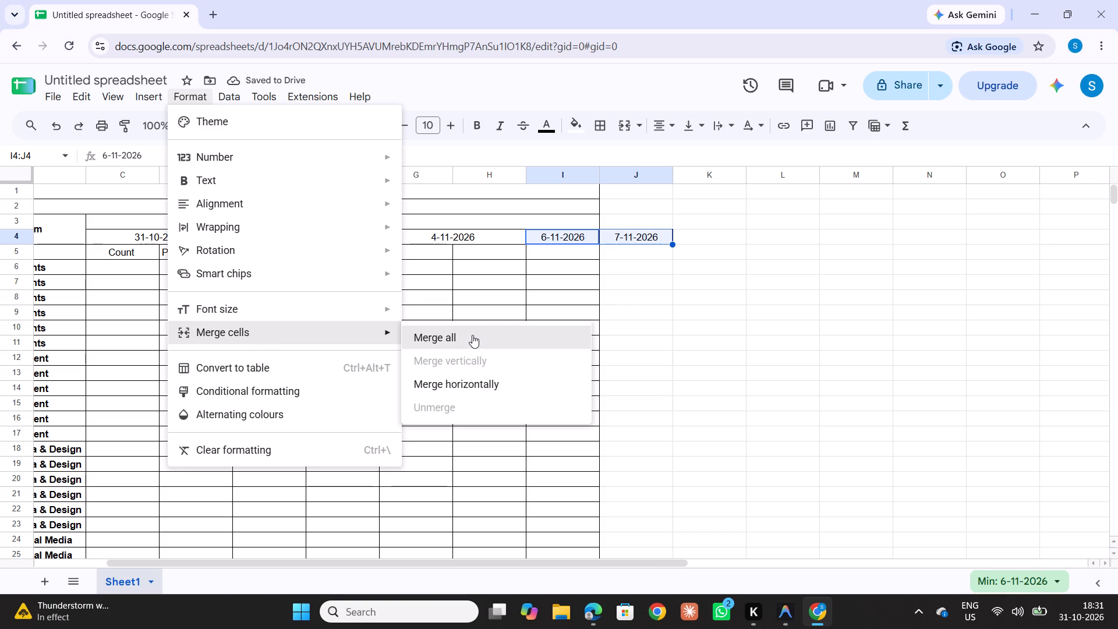
{"action": "left_click", "coordinate": [714, 392]}
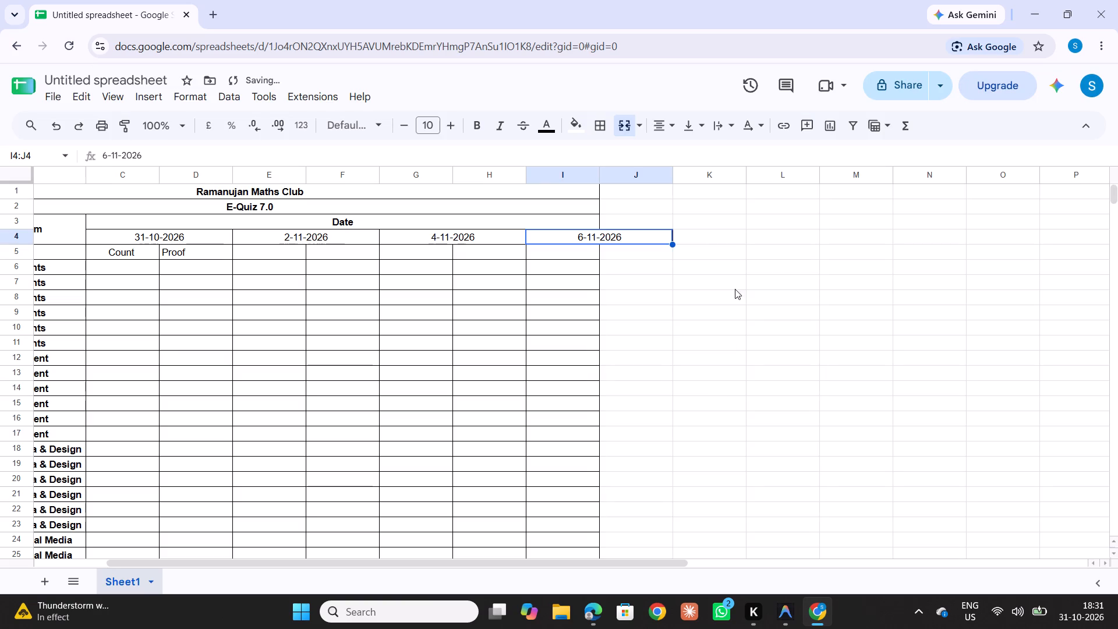
Merge the empty cell pairs K4:L4 and M4:N4 in the date row.
{"action": "left_click", "coordinate": [715, 241]}
{"action": "left_click_drag", "start_coordinate": [745, 244], "coordinate": [775, 240]}
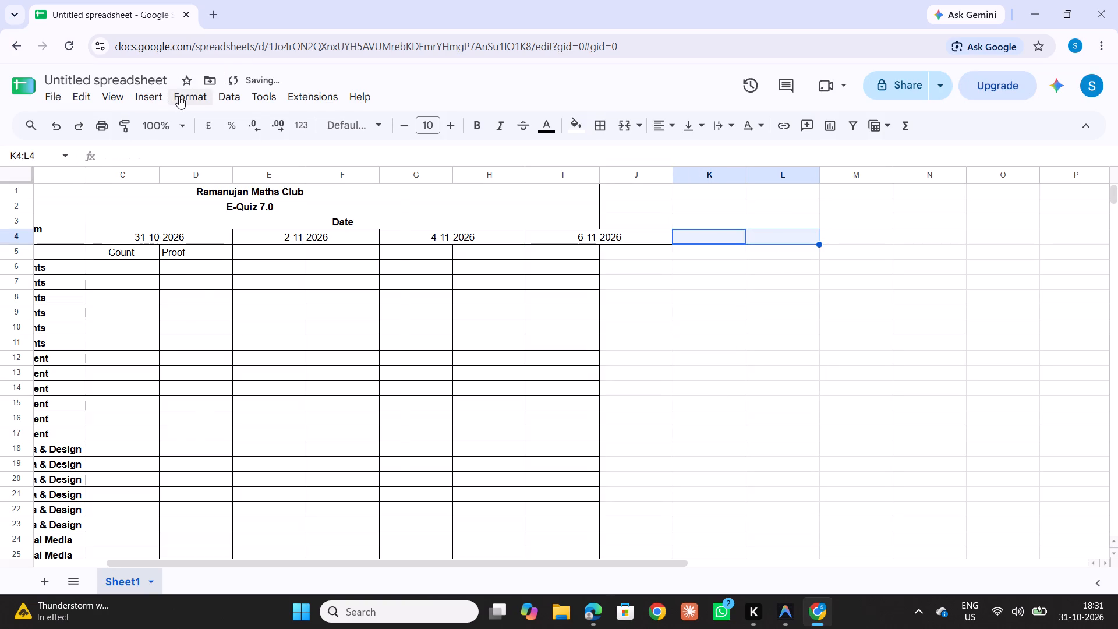
{"action": "left_click", "coordinate": [181, 96]}
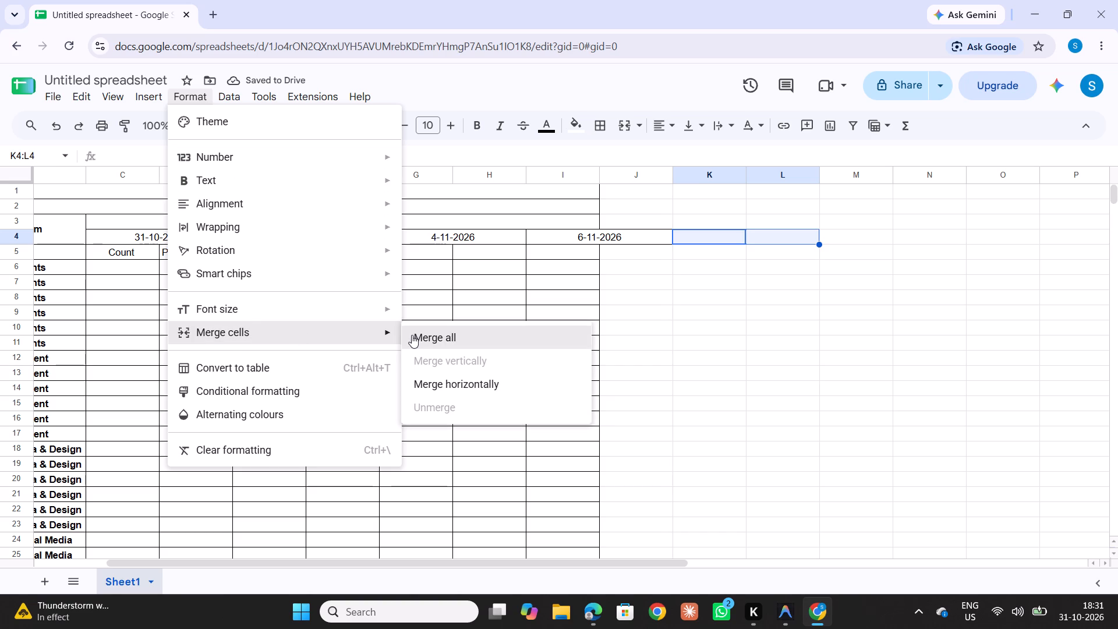
{"action": "left_click", "coordinate": [419, 336]}
{"action": "left_click", "coordinate": [847, 232]}
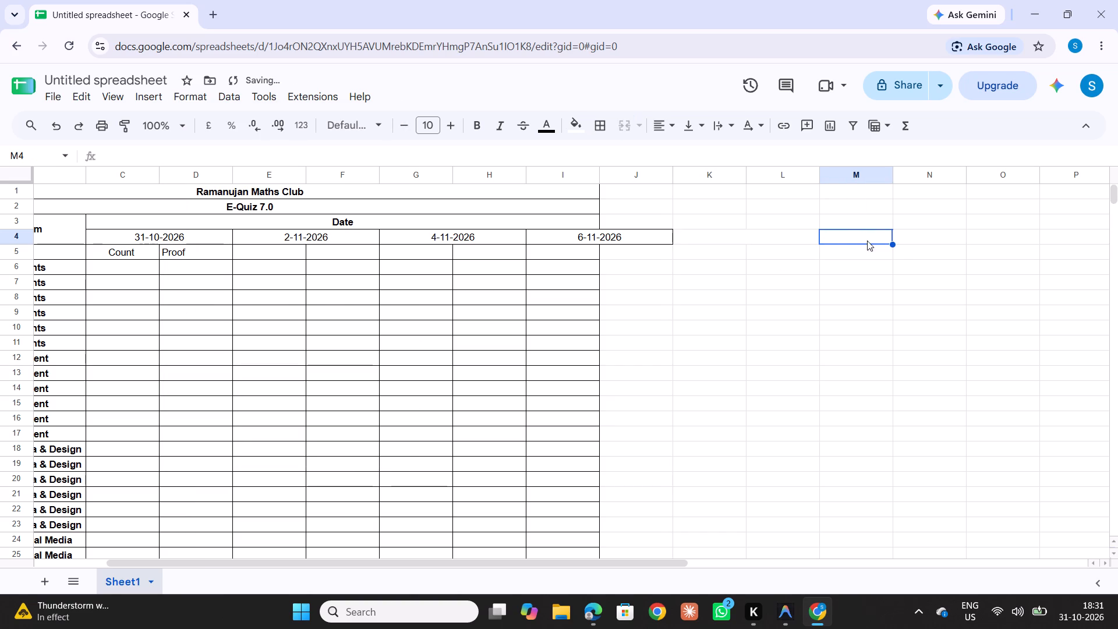
{"action": "left_click_drag", "start_coordinate": [892, 246], "coordinate": [926, 244]}
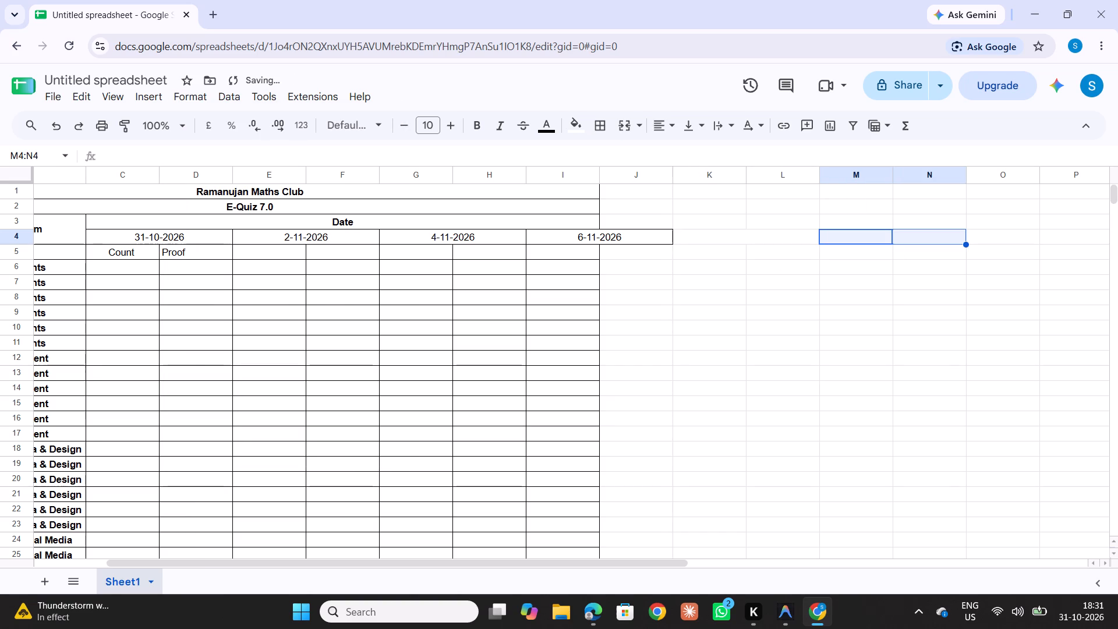
{"action": "left_click", "coordinate": [199, 99]}
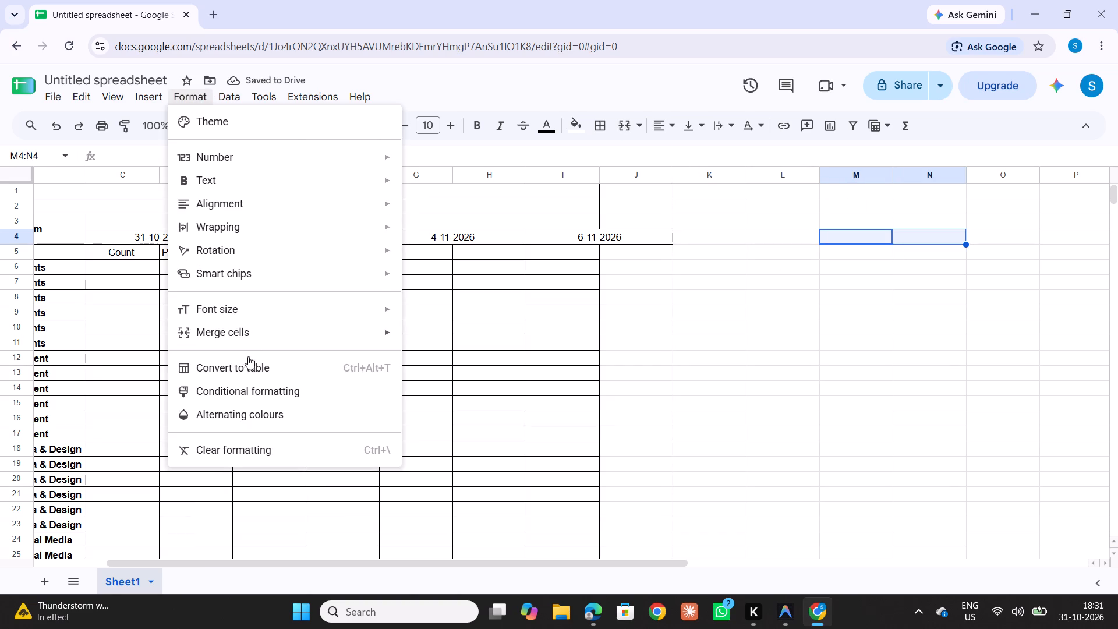
{"action": "left_click", "coordinate": [427, 341]}
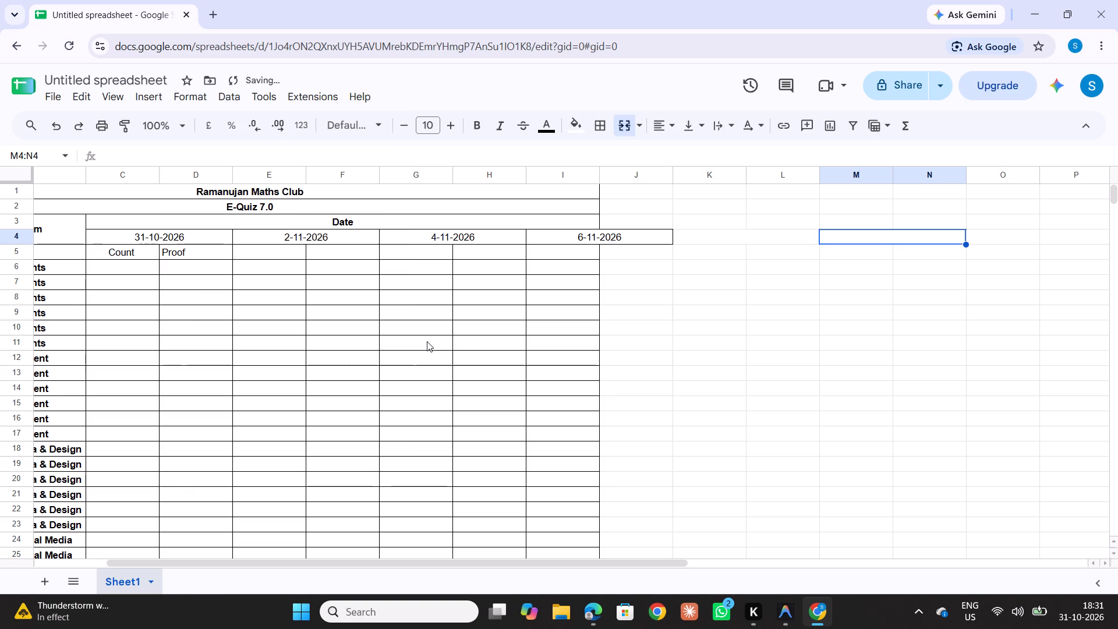
Merge the empty cells O4:P4 in the date row.
{"action": "left_click", "coordinate": [995, 233]}
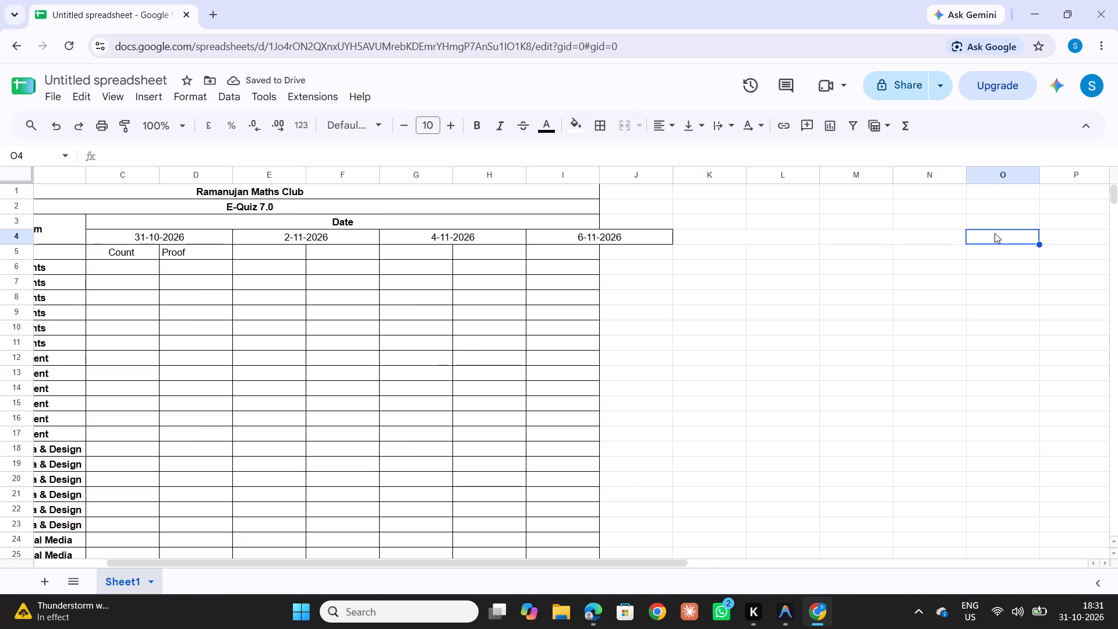
{"action": "scroll", "coordinate": [995, 233], "scroll_direction": "left", "scroll_amount": 4}
{"action": "left_click_drag", "start_coordinate": [767, 243], "coordinate": [794, 240]}
{"action": "left_click", "coordinate": [199, 94]}
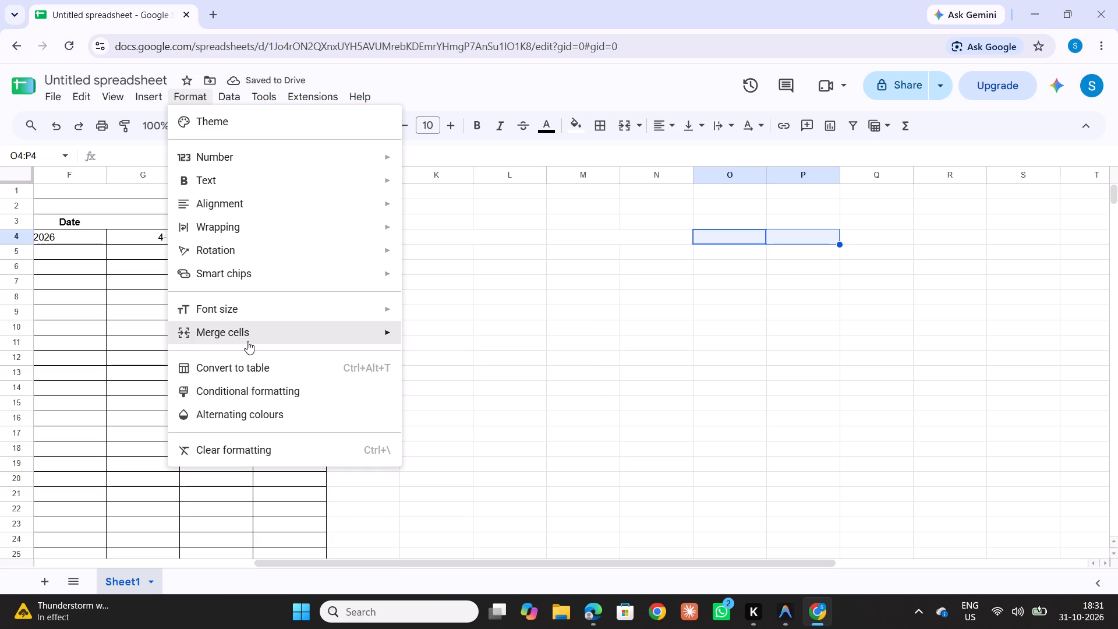
{"action": "left_click", "coordinate": [431, 333]}
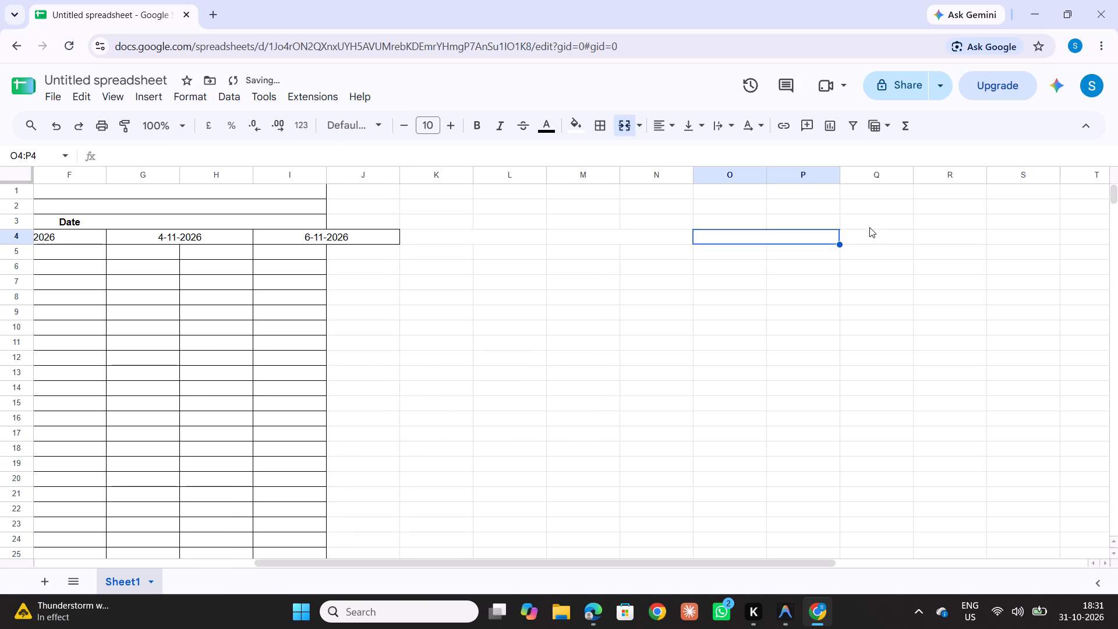
{"action": "left_click", "coordinate": [867, 232]}
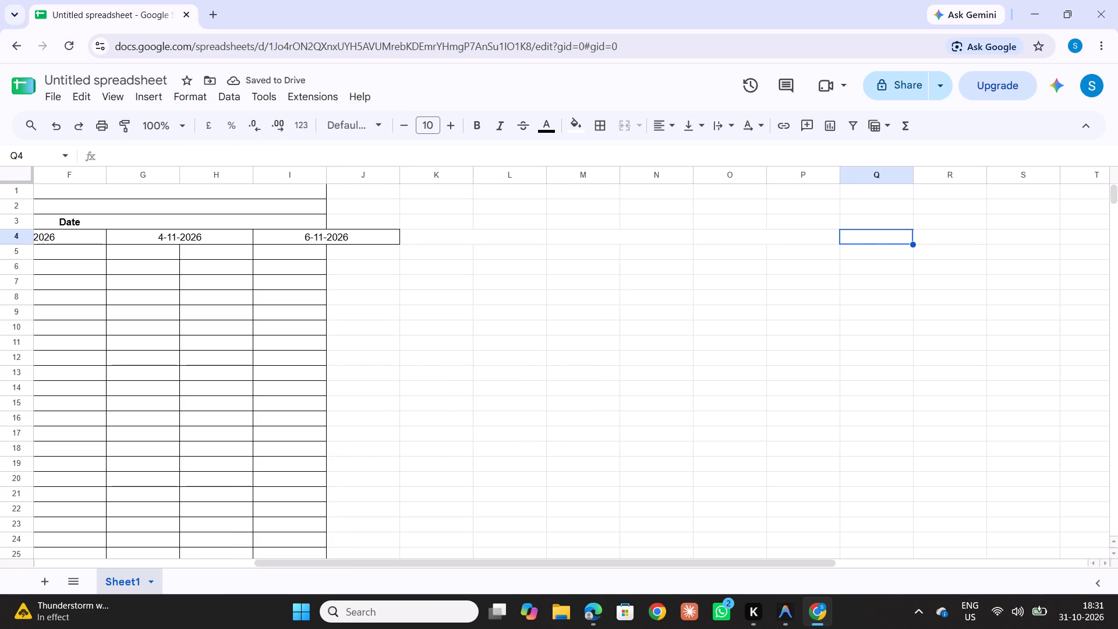
Fill the date series from merged cell C4:D4 across to P4, giving consecutive daily headings from 31-10-2026 through 6-11-2026.
{"action": "scroll", "coordinate": [326, 271], "scroll_direction": "right", "scroll_amount": 4}
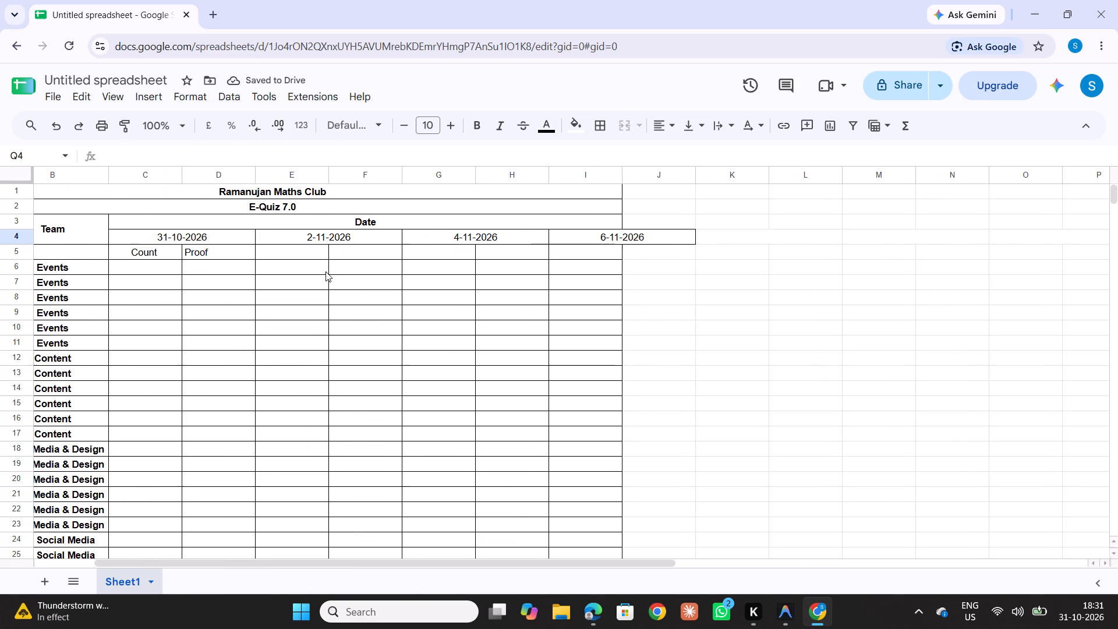
{"action": "left_click", "coordinate": [221, 235]}
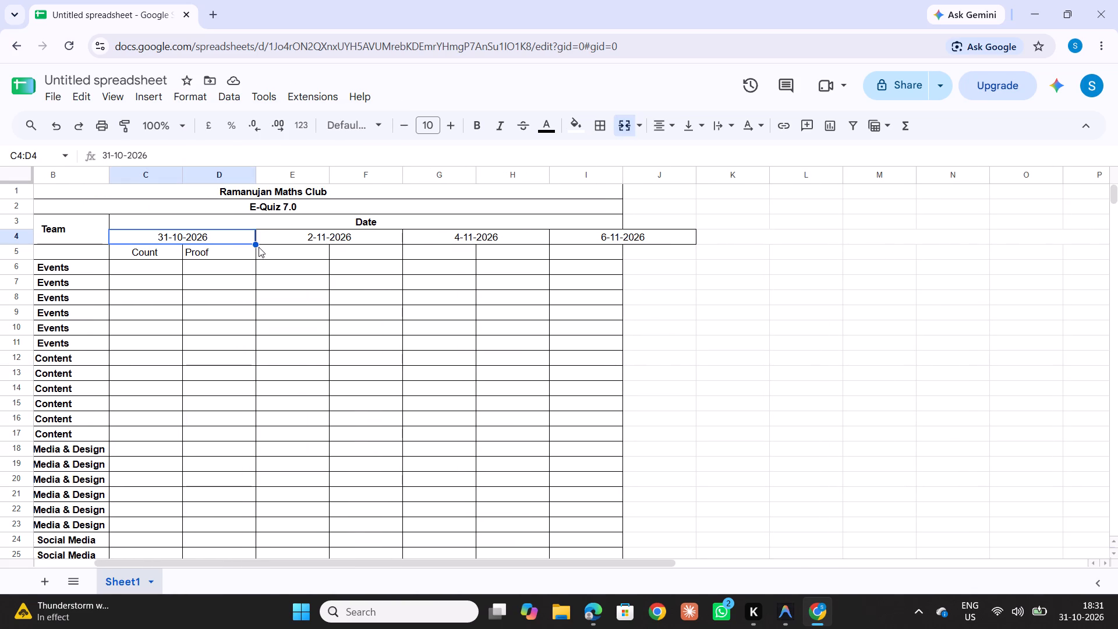
{"action": "left_click_drag", "start_coordinate": [254, 246], "coordinate": [837, 243]}
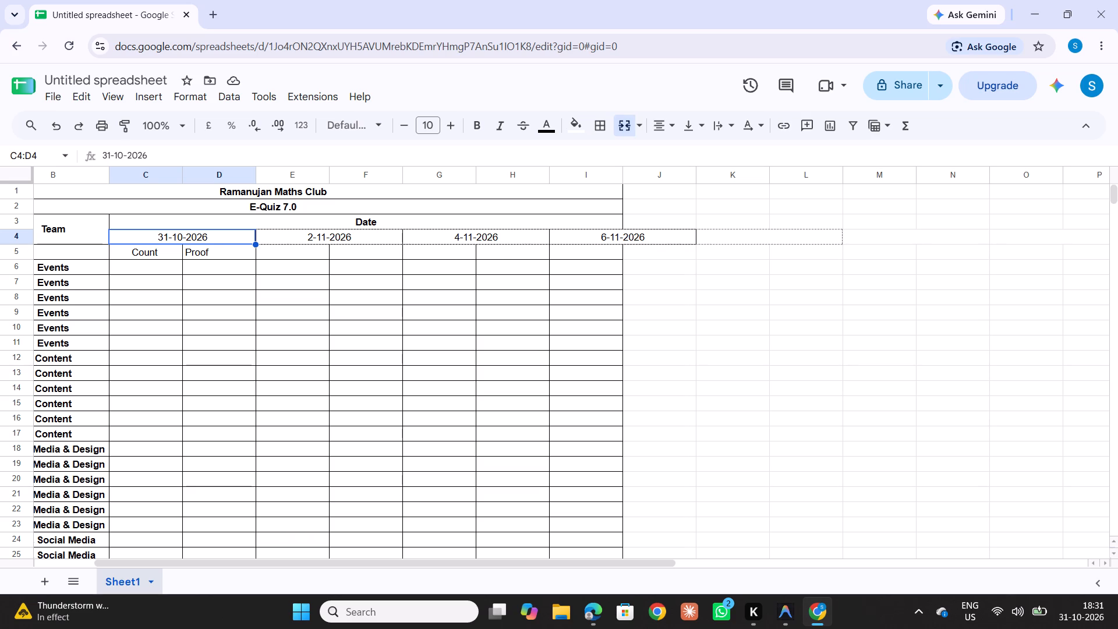
{"action": "left_click_drag", "start_coordinate": [837, 243], "coordinate": [1091, 240]}
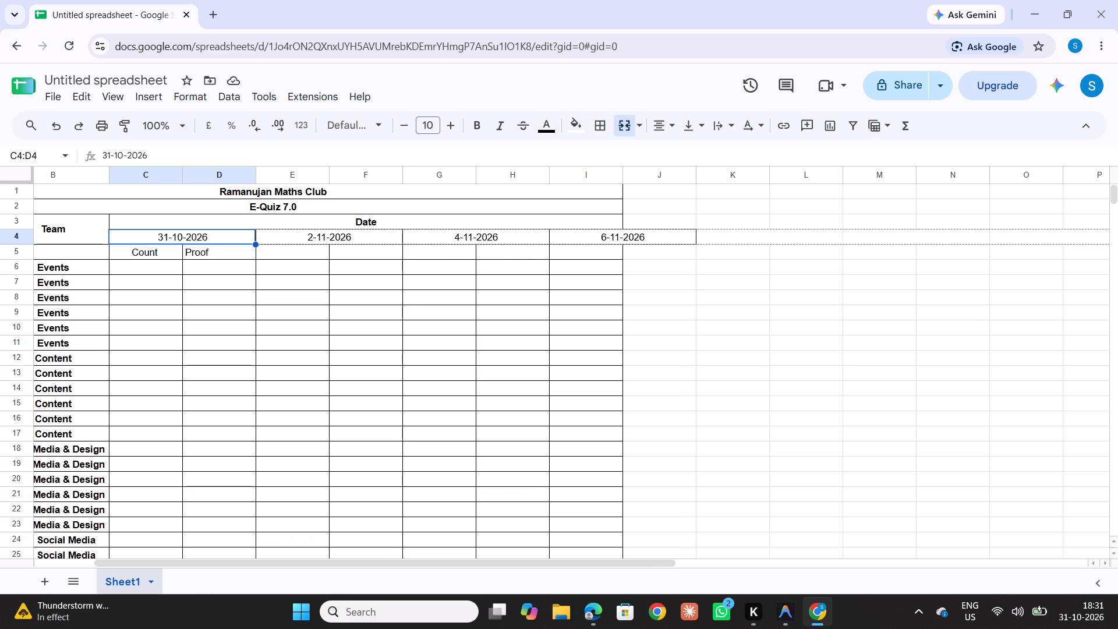
{"action": "left_click_drag", "start_coordinate": [1091, 240], "coordinate": [1117, 241]}
{"action": "scroll", "coordinate": [912, 287], "scroll_direction": "left", "scroll_amount": 3}
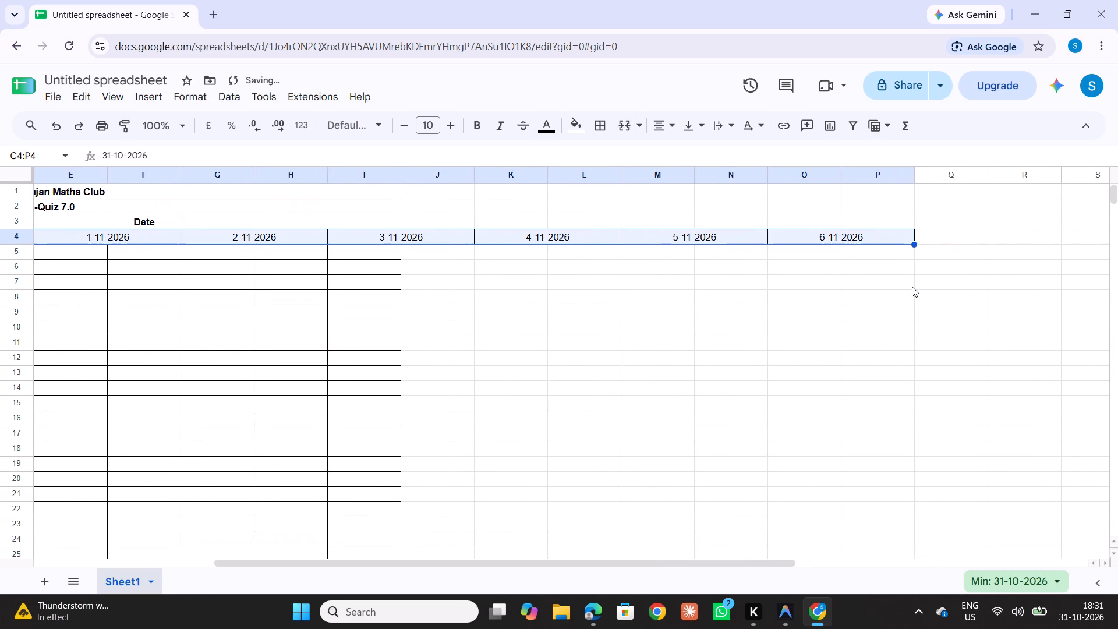
Enter the subheadings Count and Proof in E5:H5, one pair under each of 1-11-2026 and 2-11-2026.
{"action": "scroll", "coordinate": [242, 280], "scroll_direction": "right", "scroll_amount": 5}
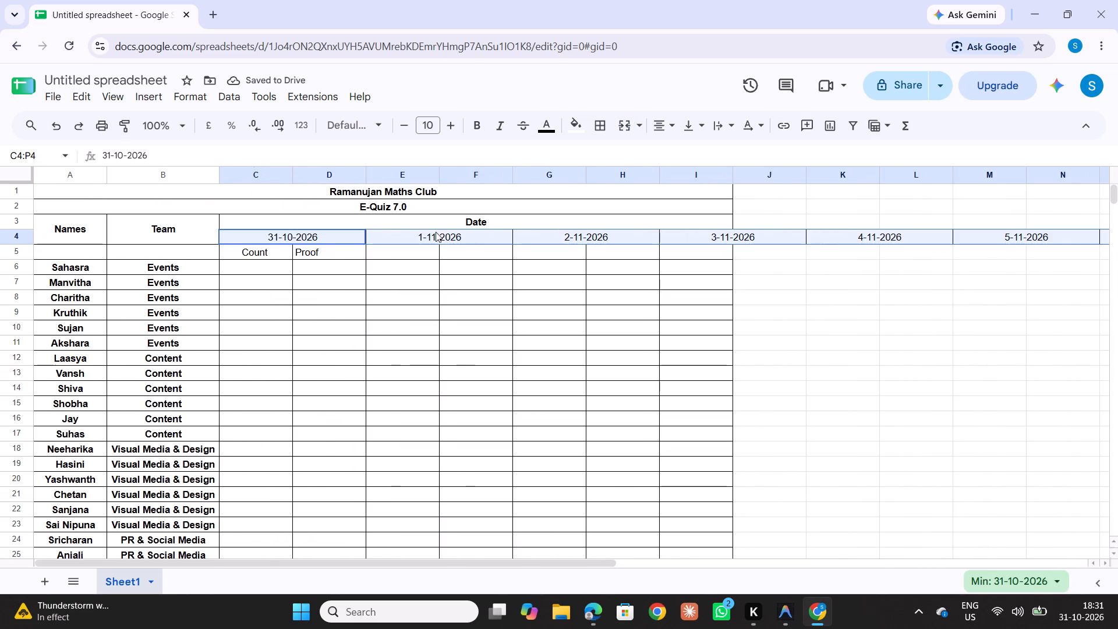
{"action": "left_click", "coordinate": [417, 246]}
{"action": "left_click", "coordinate": [402, 249]}
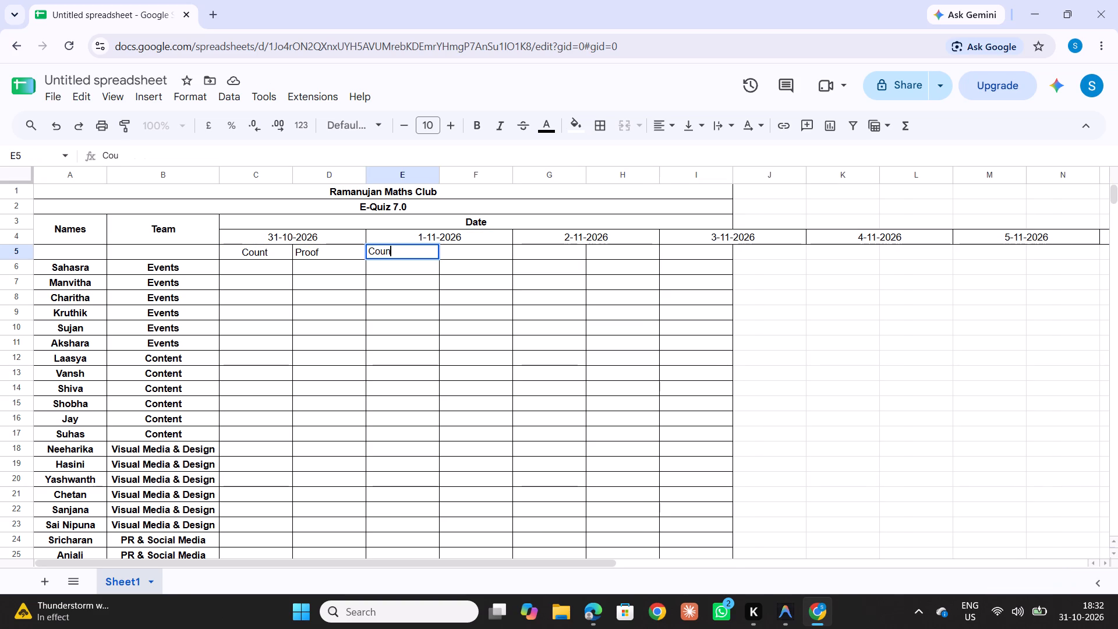
{"action": "key", "text": "Right"}
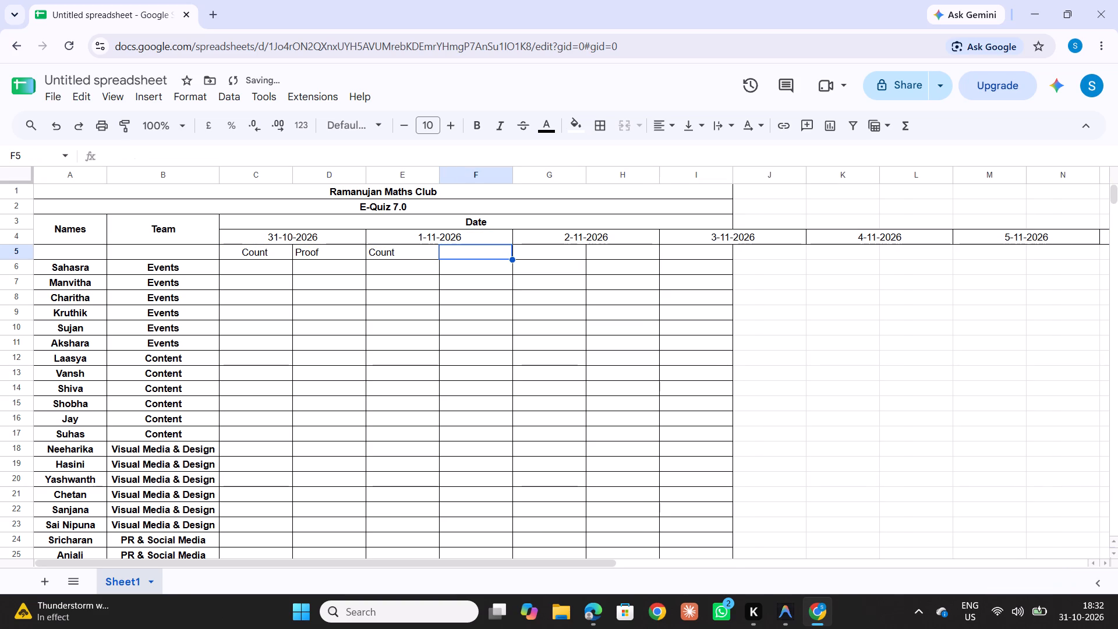
{"action": "type", "text": "roof"}
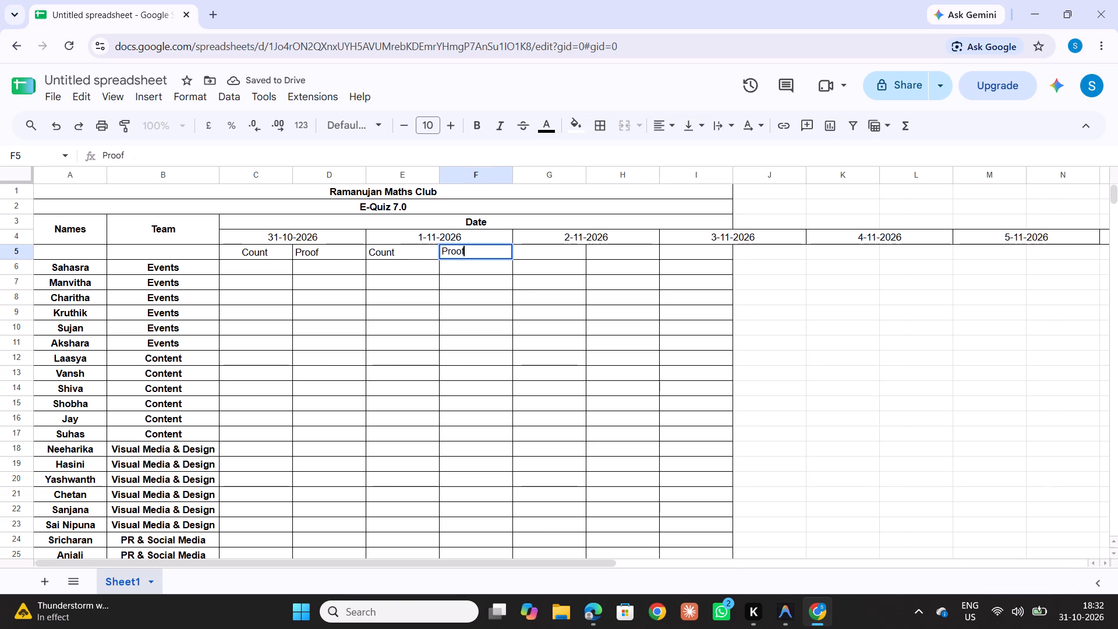
{"action": "key", "text": "Right"}
{"action": "key", "text": "c"}
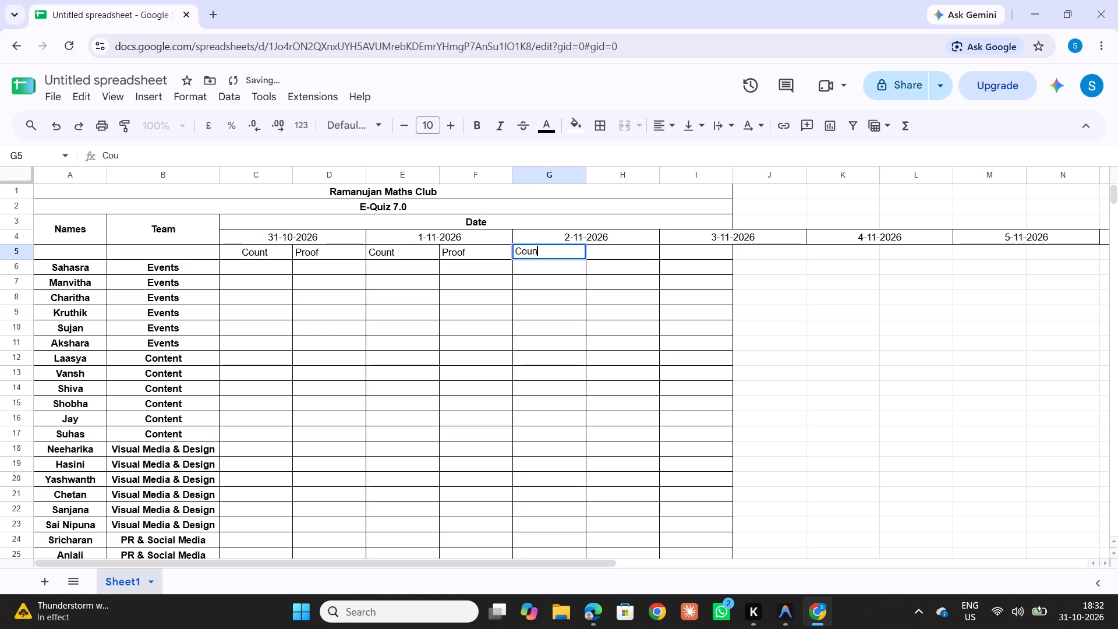
{"action": "key", "text": "Right"}
{"action": "type", "text": "roof"}
{"action": "key", "text": "Right"}
Enter the subheadings Count and Proof in I5:L5, one pair under each of 3-11-2026 and 4-11-2026.
{"action": "key", "text": "c"}
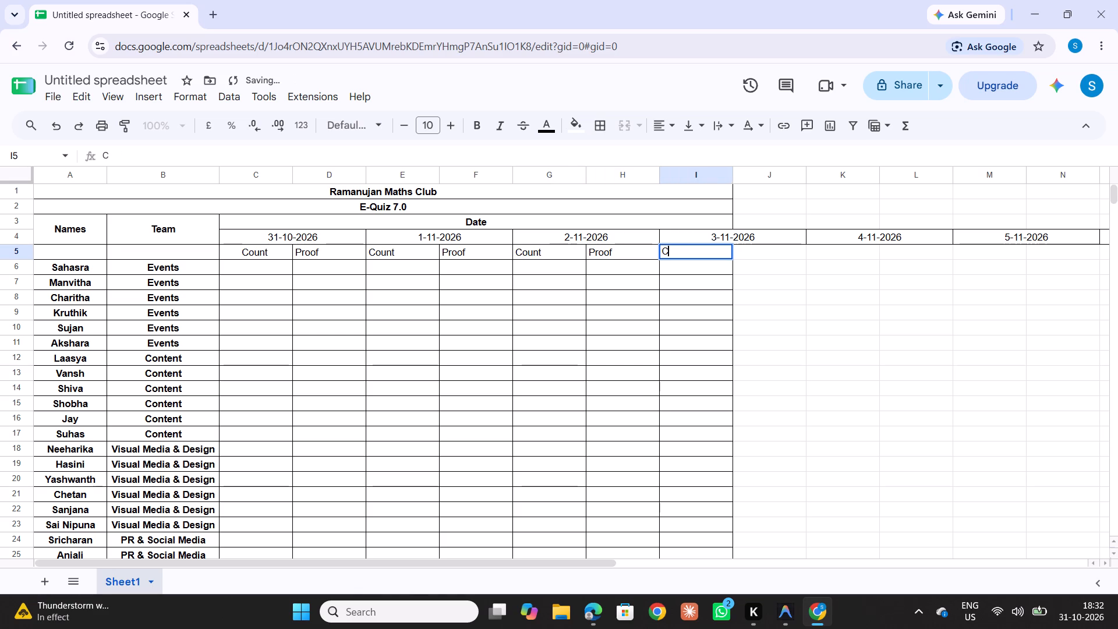
{"action": "key", "text": "Right"}
{"action": "key", "text": "p"}
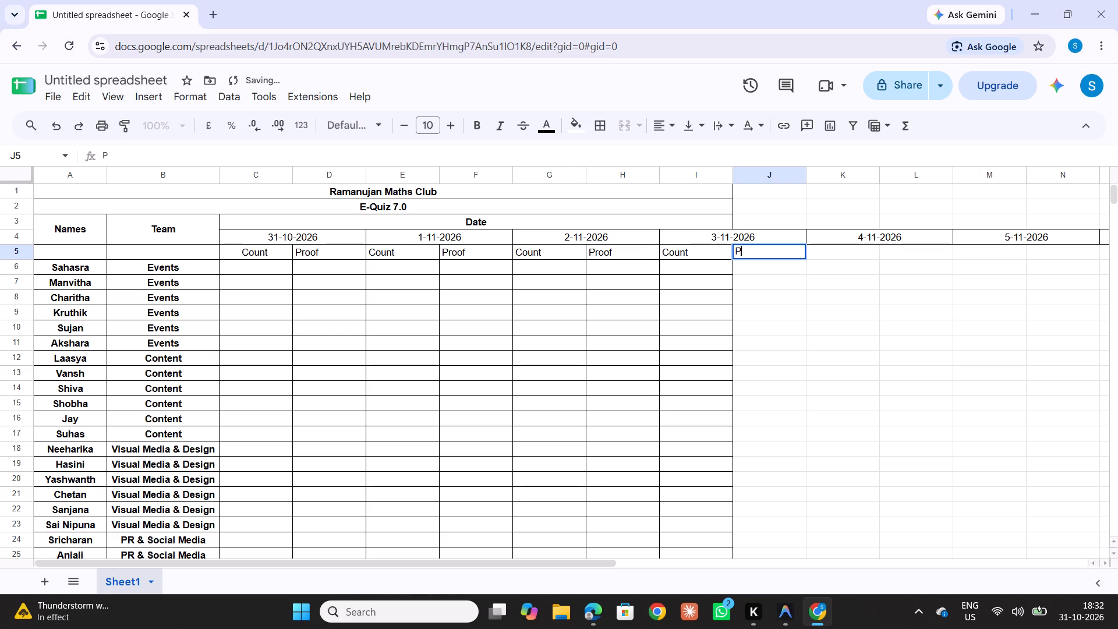
{"action": "type", "text": "roof"}
{"action": "key", "text": "Right"}
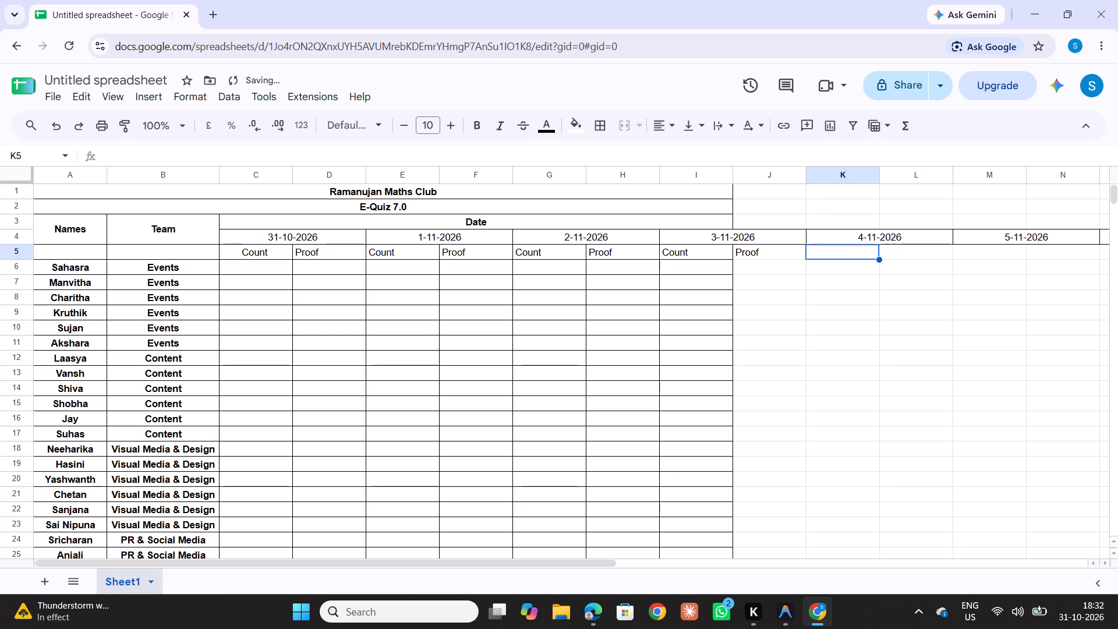
{"action": "key", "text": "c"}
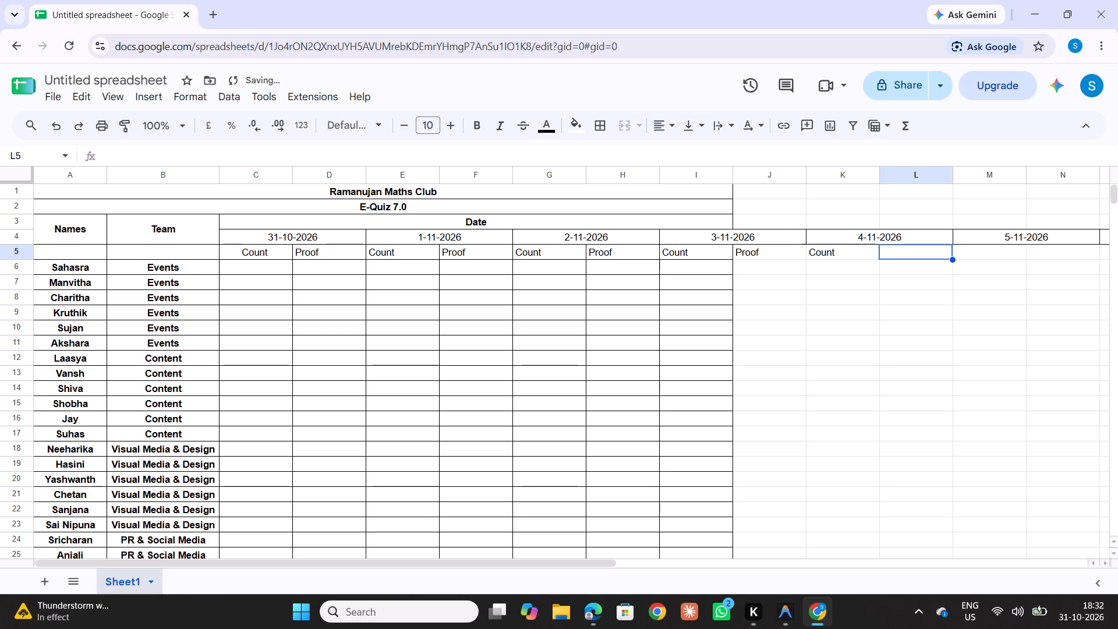
{"action": "key", "text": "c"}
{"action": "key", "text": "r"}
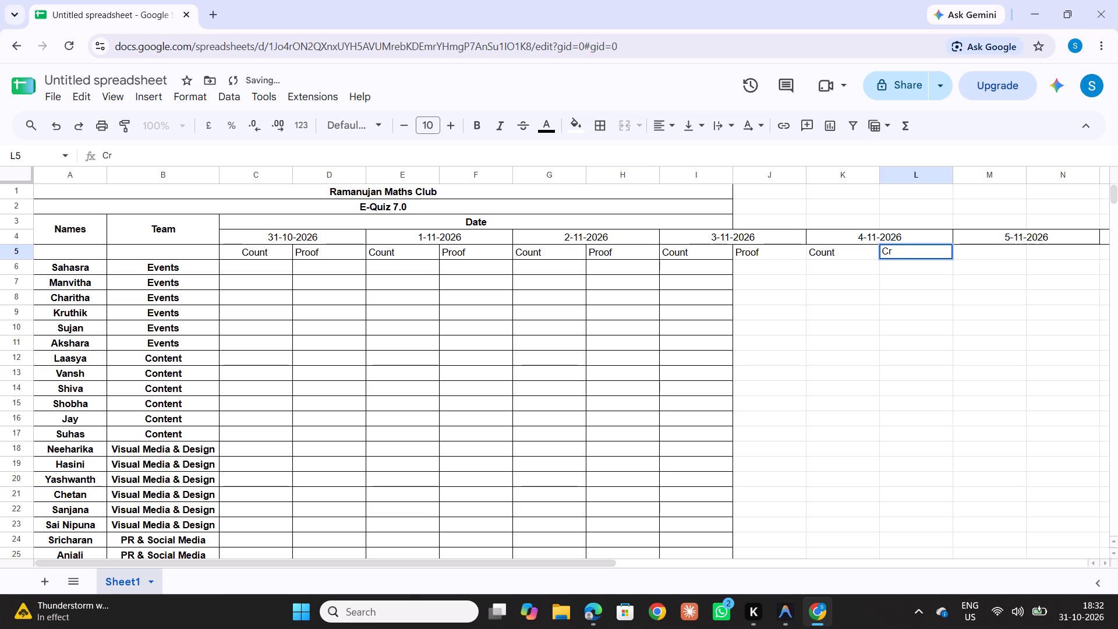
{"action": "key", "text": "BackSpace"}
{"action": "key", "text": "BackSpace"}
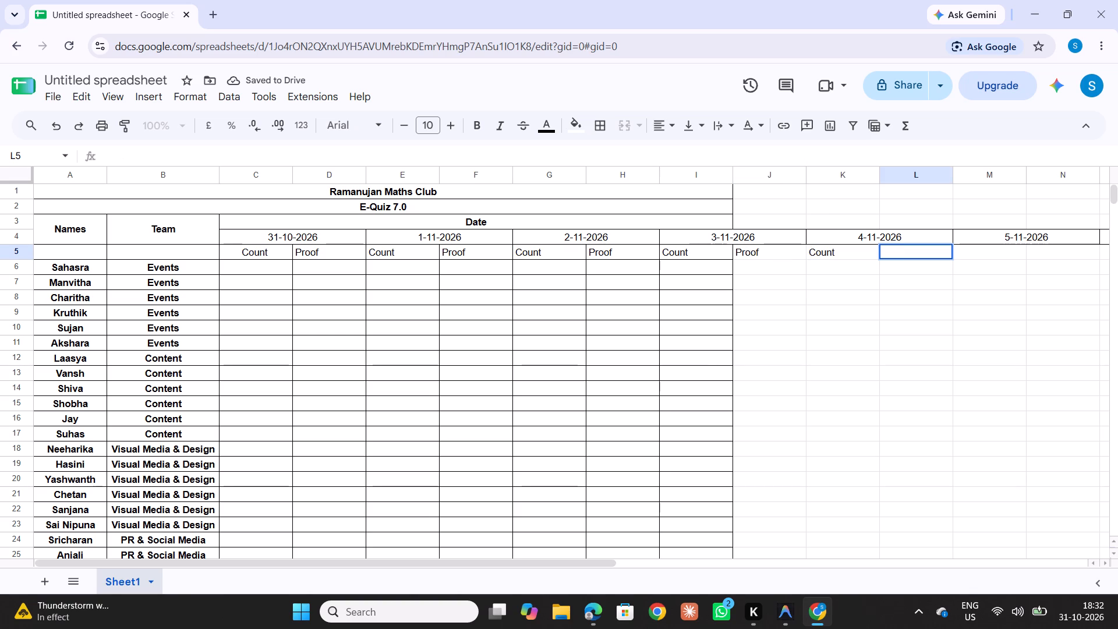
{"action": "type", "text": "roof"}
Enter the subheadings Count and Proof in M5:P5, one pair under each of 5-11-2026 and 6-11-2026.
{"action": "key", "text": "Right"}
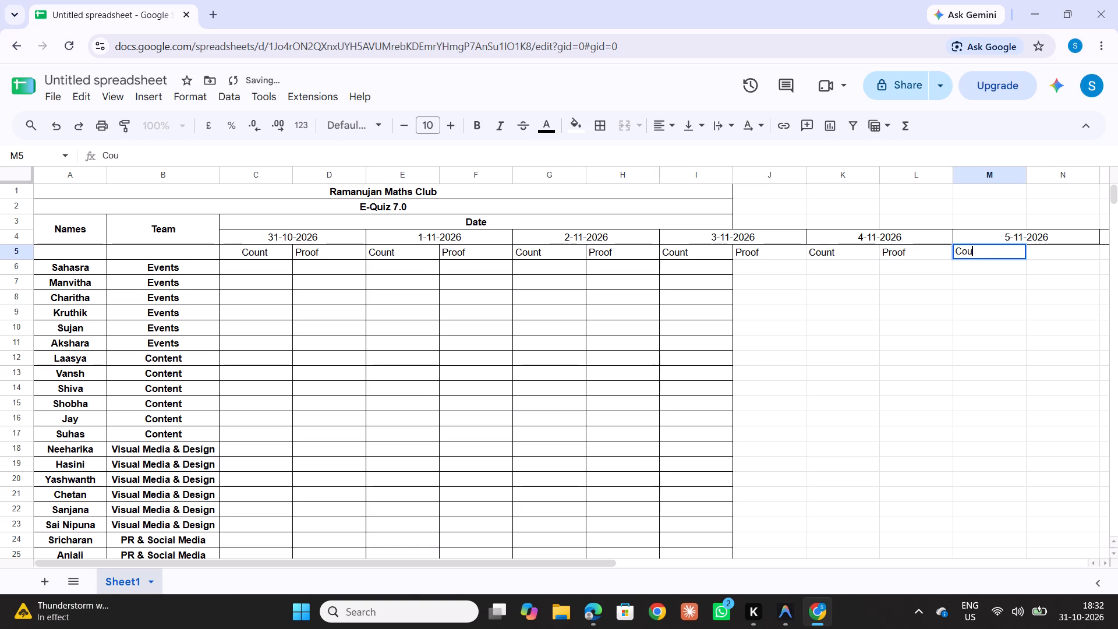
{"action": "key", "text": "Right"}
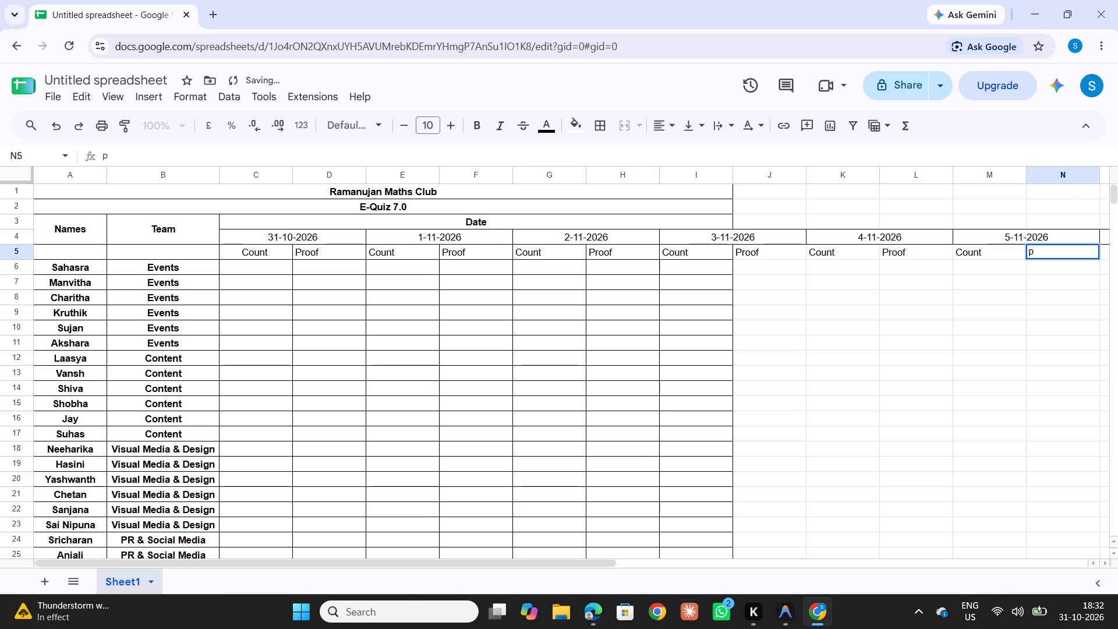
{"action": "key", "text": "BackSpace"}
{"action": "type", "text": "roof"}
{"action": "scroll", "coordinate": [402, 249], "scroll_direction": "left", "scroll_amount": 3}
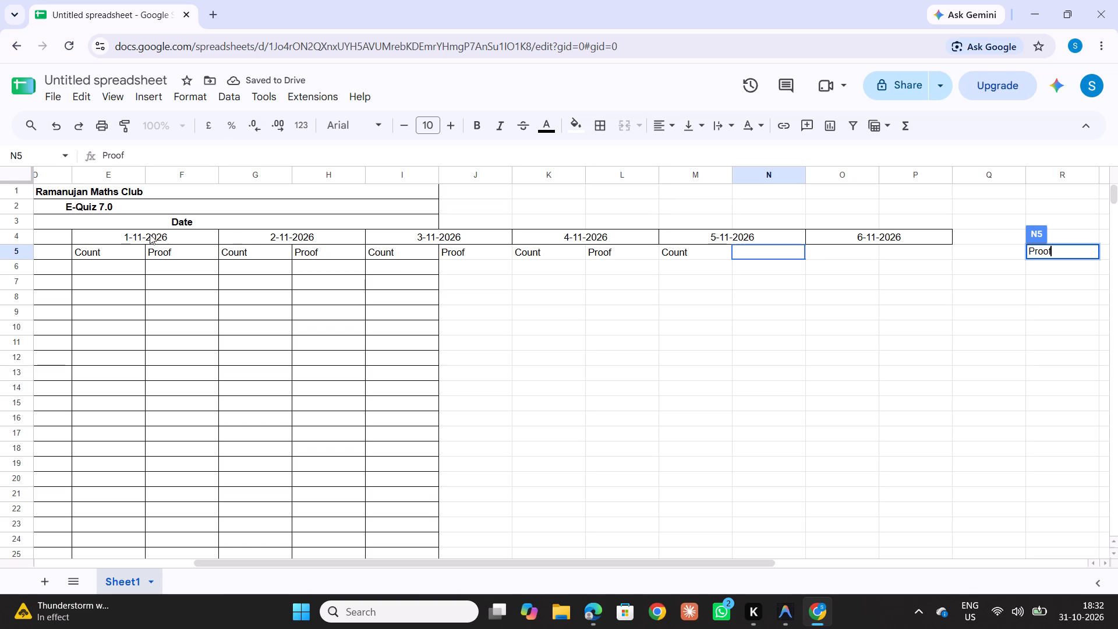
{"action": "key", "text": "c"}
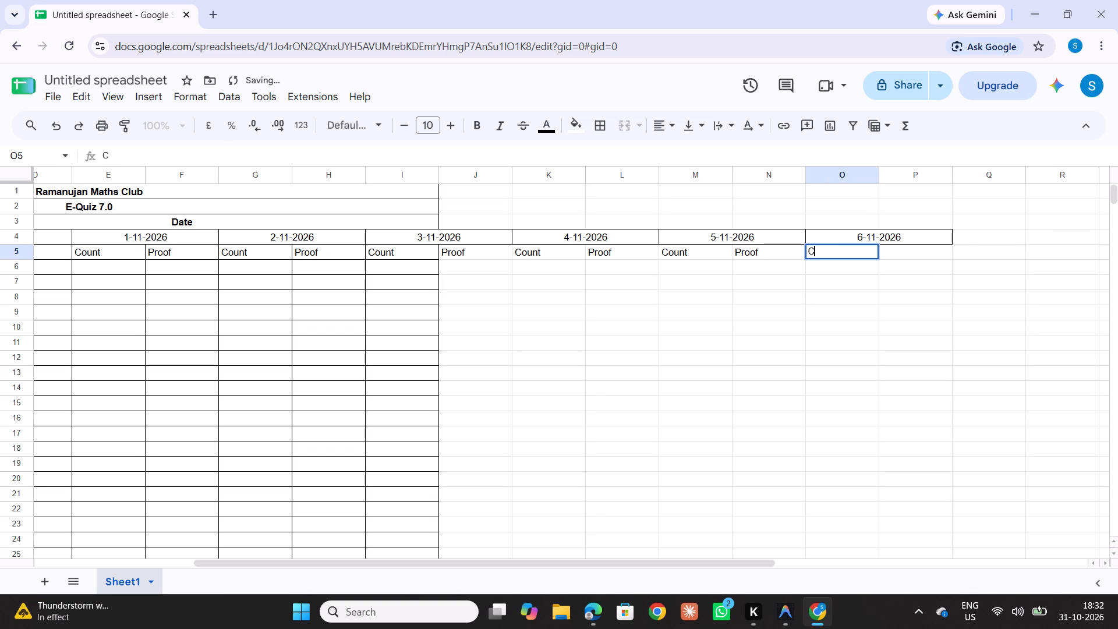
{"action": "key", "text": "Right"}
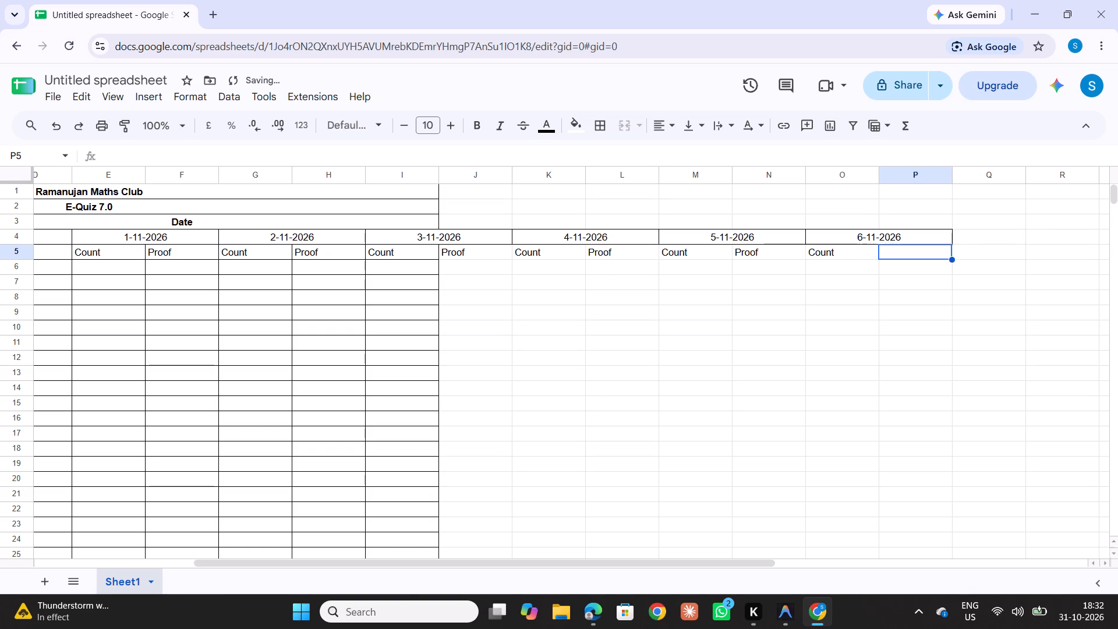
{"action": "type", "text": "roof"}
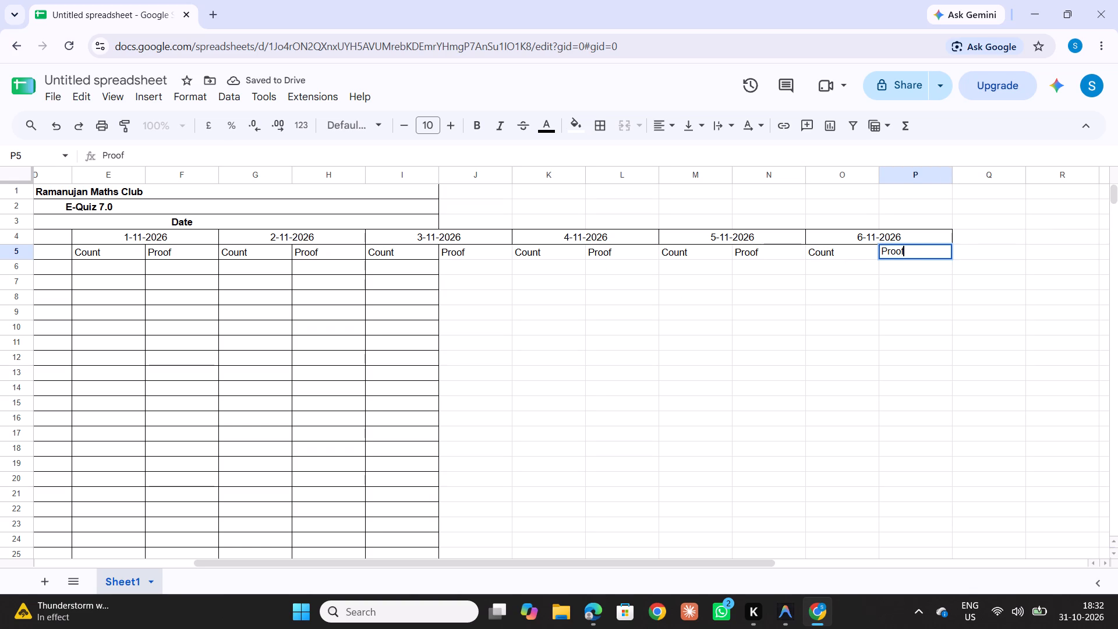
{"action": "left_click", "coordinate": [457, 250]}
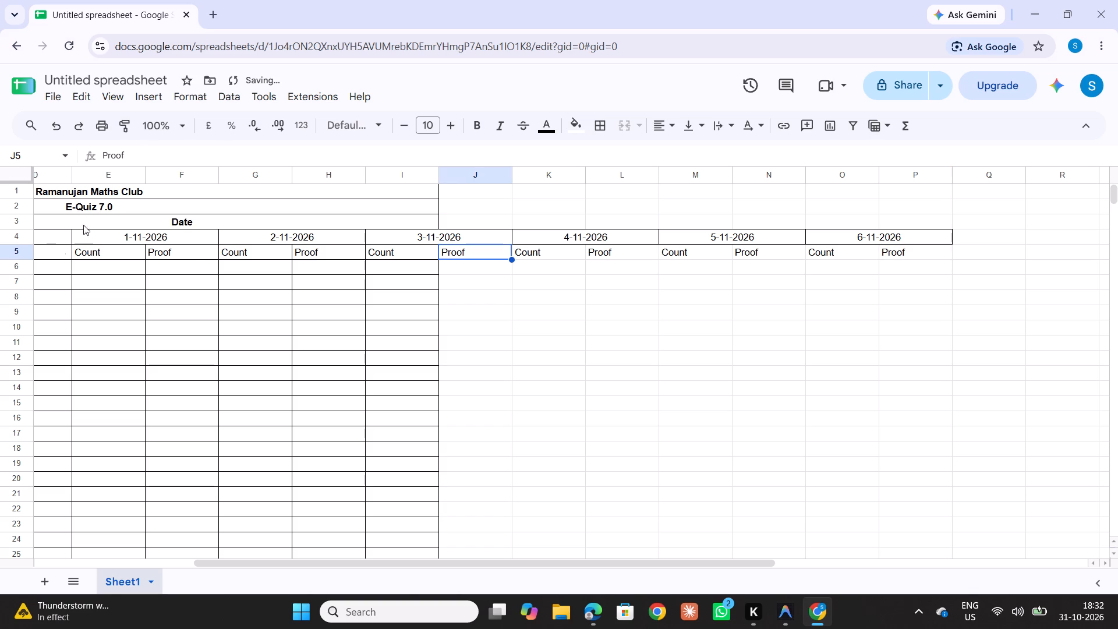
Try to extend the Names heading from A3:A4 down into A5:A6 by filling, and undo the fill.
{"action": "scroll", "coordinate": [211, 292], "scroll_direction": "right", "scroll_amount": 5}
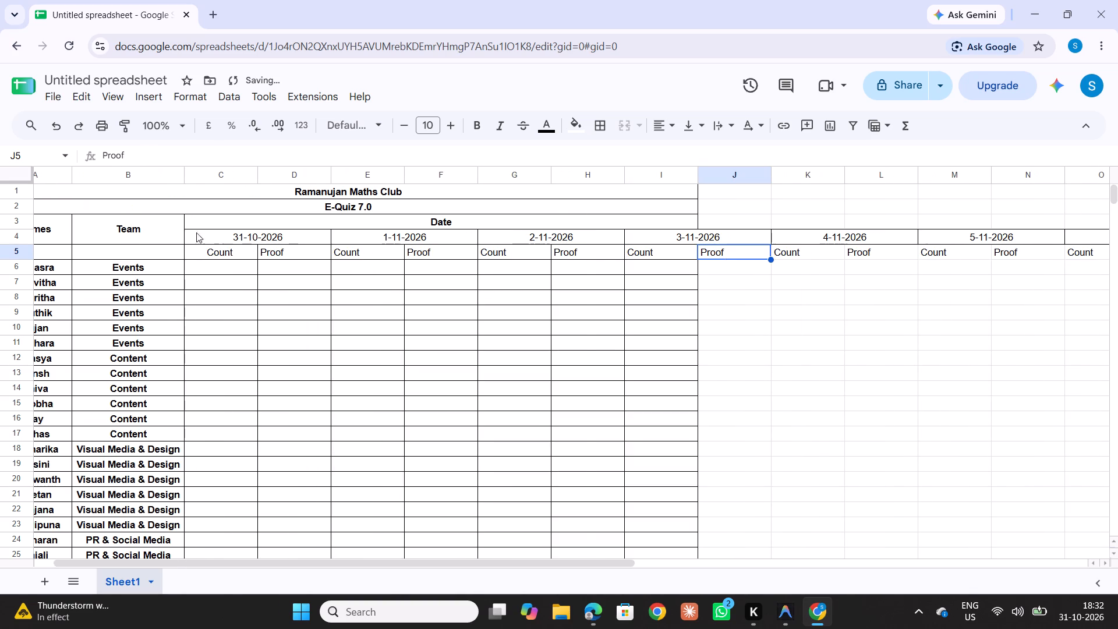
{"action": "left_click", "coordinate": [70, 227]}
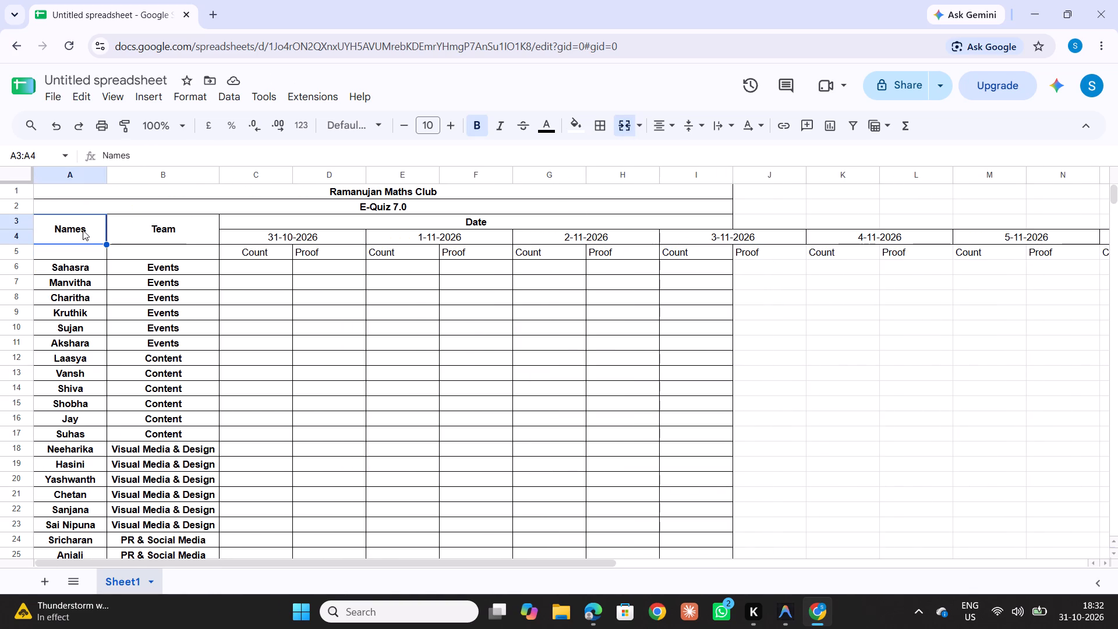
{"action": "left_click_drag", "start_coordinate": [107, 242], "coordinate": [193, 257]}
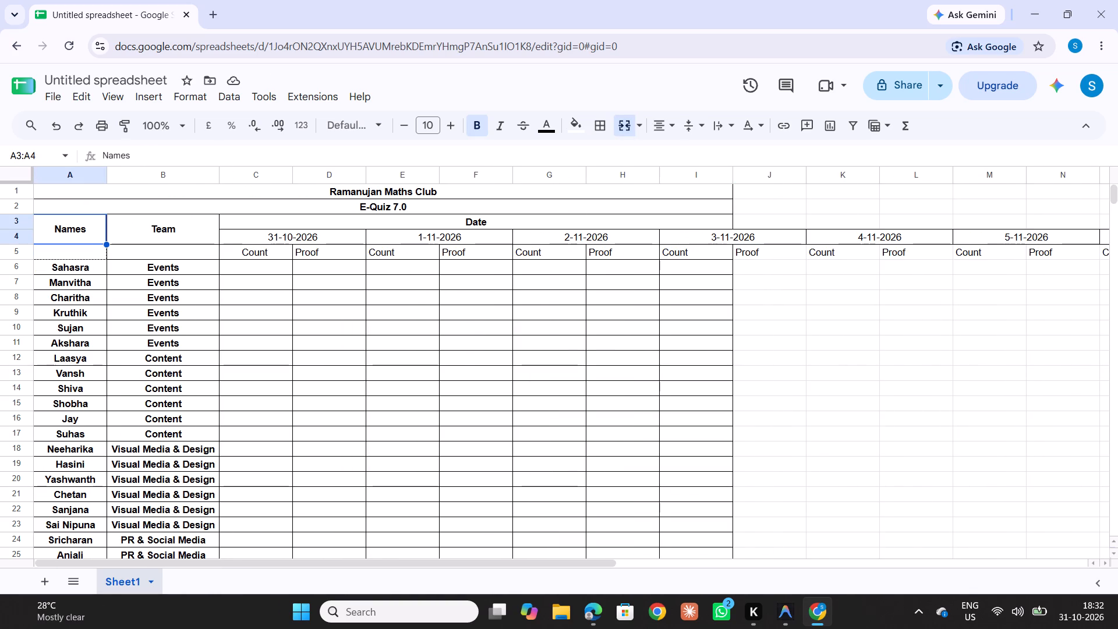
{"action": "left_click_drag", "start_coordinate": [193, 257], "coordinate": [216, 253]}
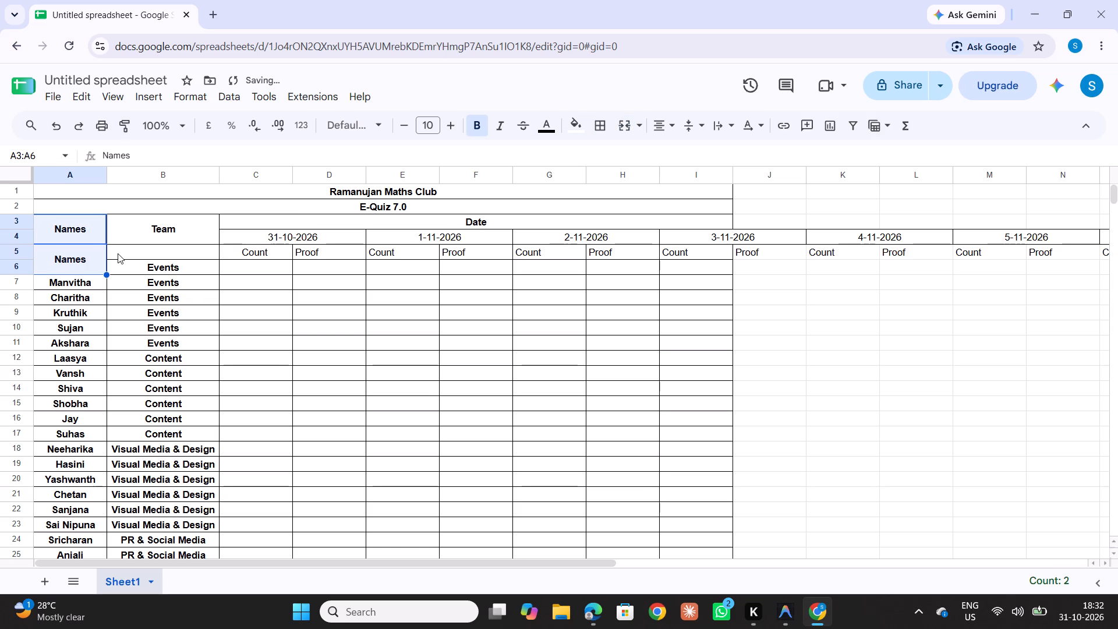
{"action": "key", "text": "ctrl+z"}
Fill the Names heading from A3:A4 across into the merged Team heading cell B3:B4.
{"action": "left_click_drag", "start_coordinate": [107, 244], "coordinate": [211, 233]}
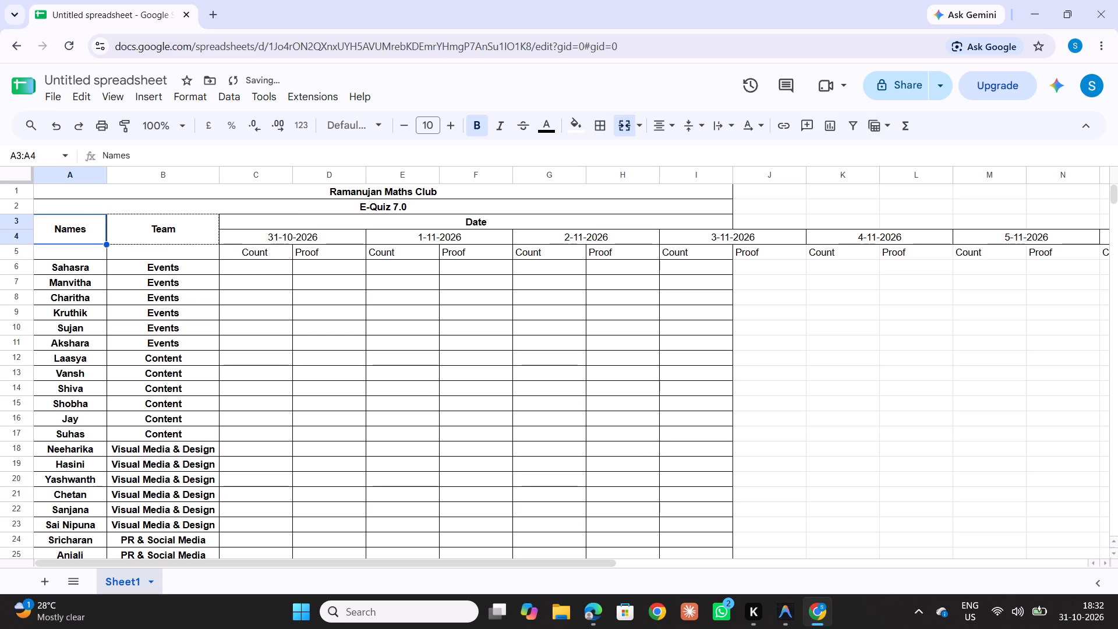
{"action": "left_click_drag", "start_coordinate": [211, 233], "coordinate": [211, 238]}
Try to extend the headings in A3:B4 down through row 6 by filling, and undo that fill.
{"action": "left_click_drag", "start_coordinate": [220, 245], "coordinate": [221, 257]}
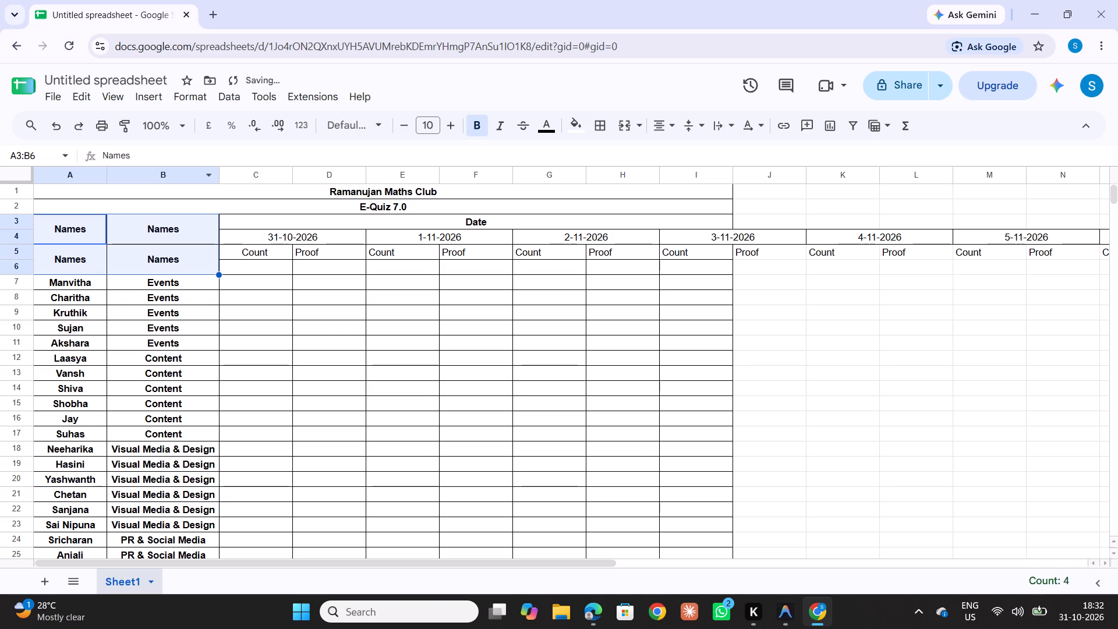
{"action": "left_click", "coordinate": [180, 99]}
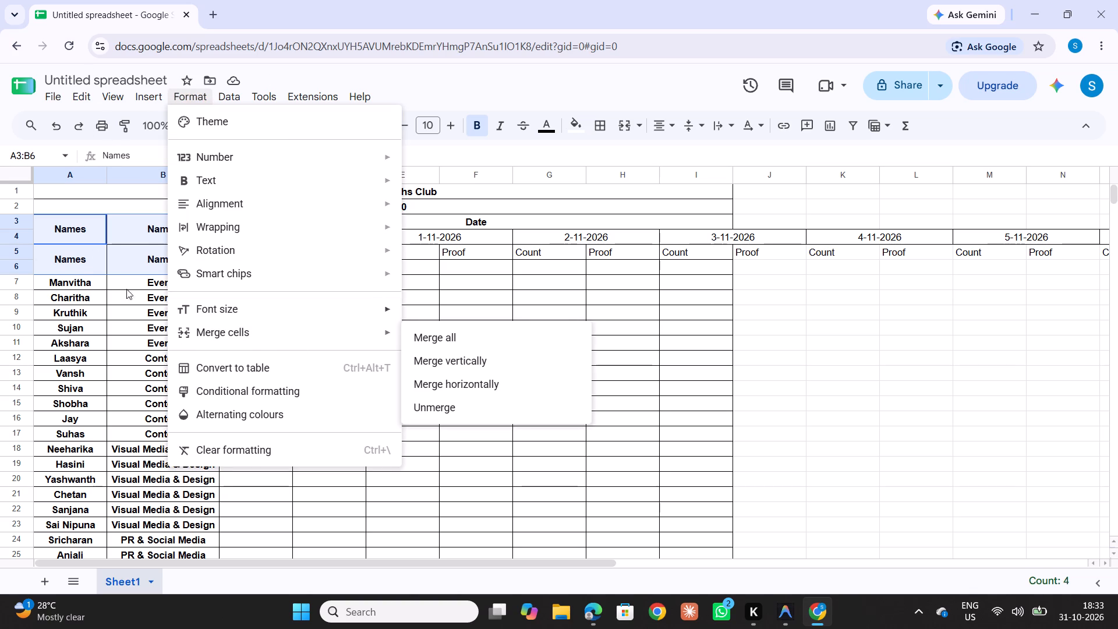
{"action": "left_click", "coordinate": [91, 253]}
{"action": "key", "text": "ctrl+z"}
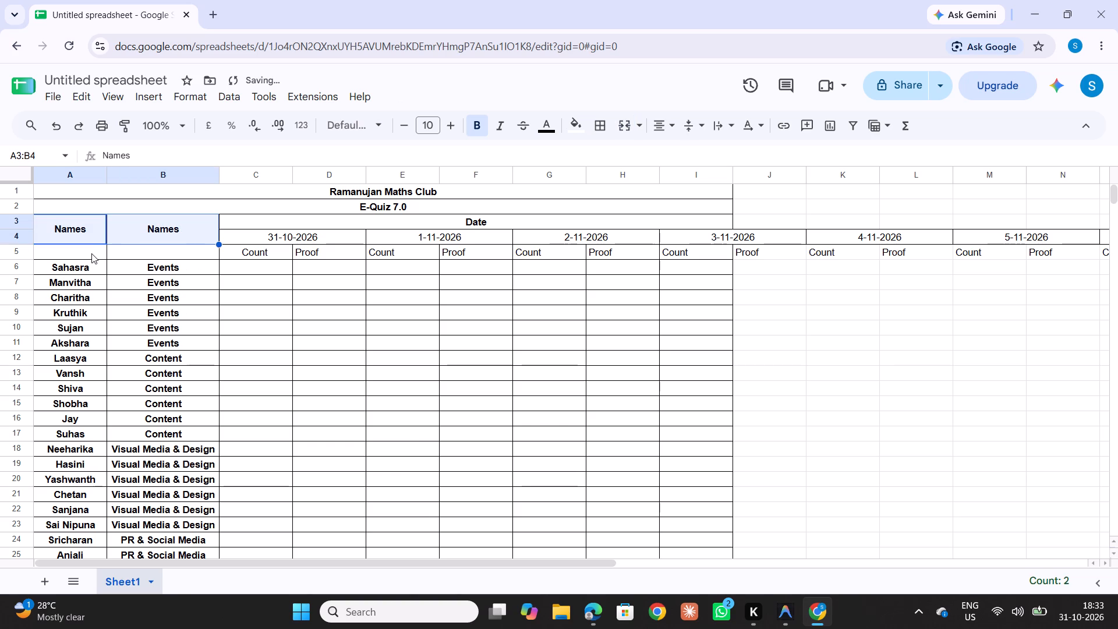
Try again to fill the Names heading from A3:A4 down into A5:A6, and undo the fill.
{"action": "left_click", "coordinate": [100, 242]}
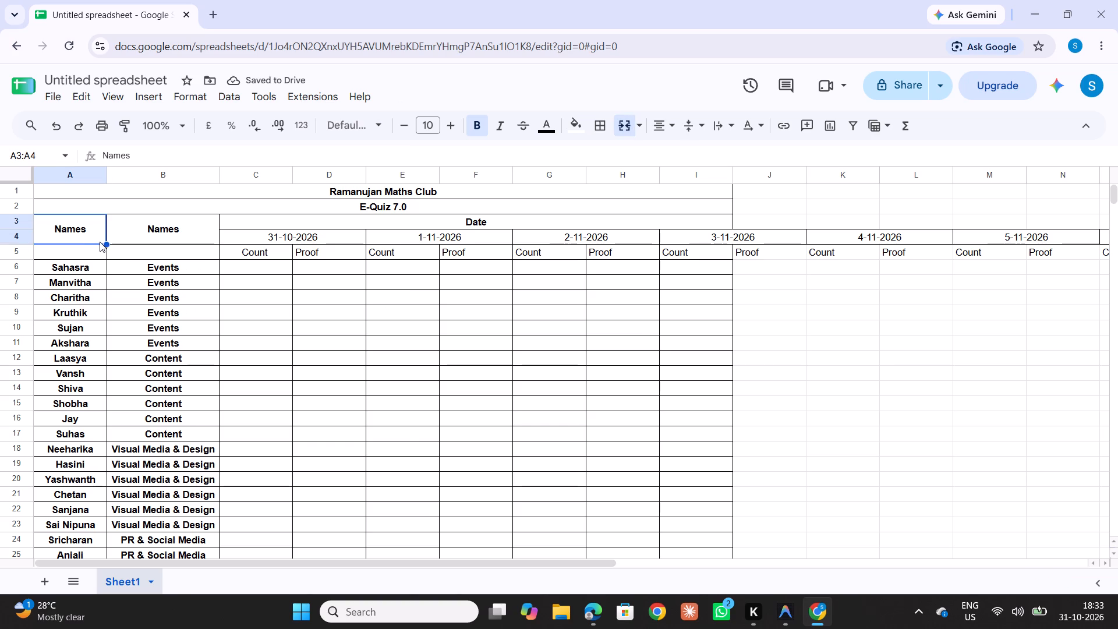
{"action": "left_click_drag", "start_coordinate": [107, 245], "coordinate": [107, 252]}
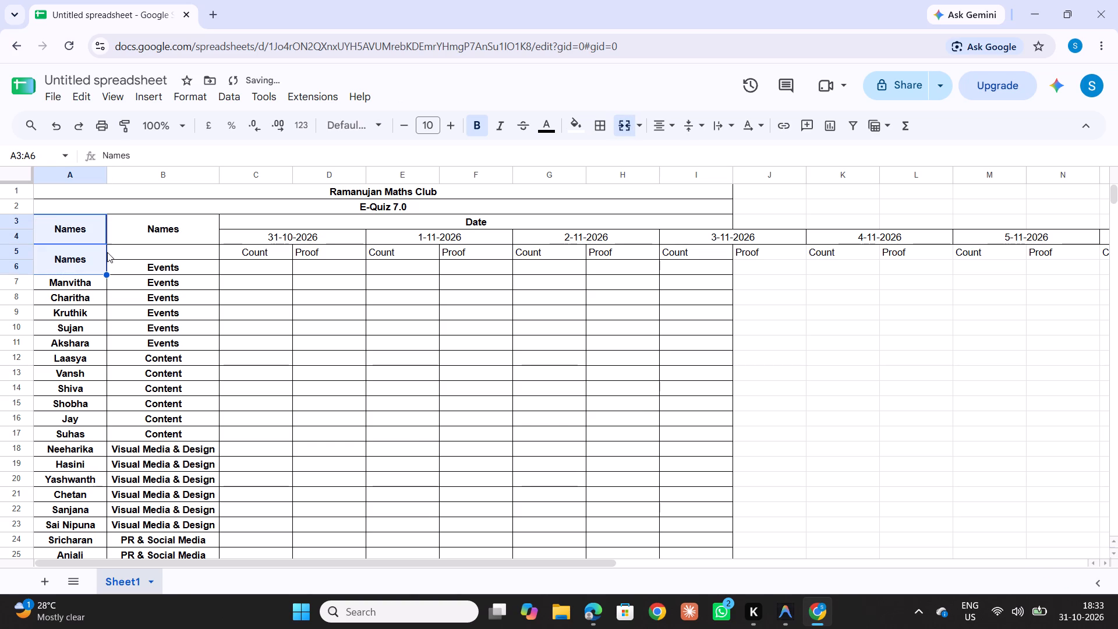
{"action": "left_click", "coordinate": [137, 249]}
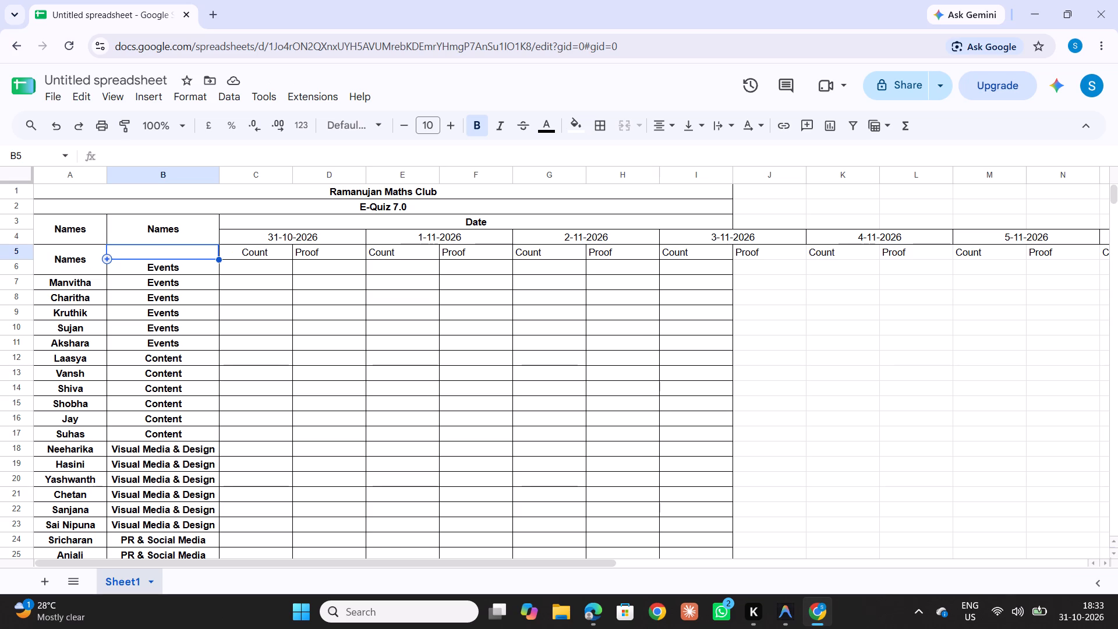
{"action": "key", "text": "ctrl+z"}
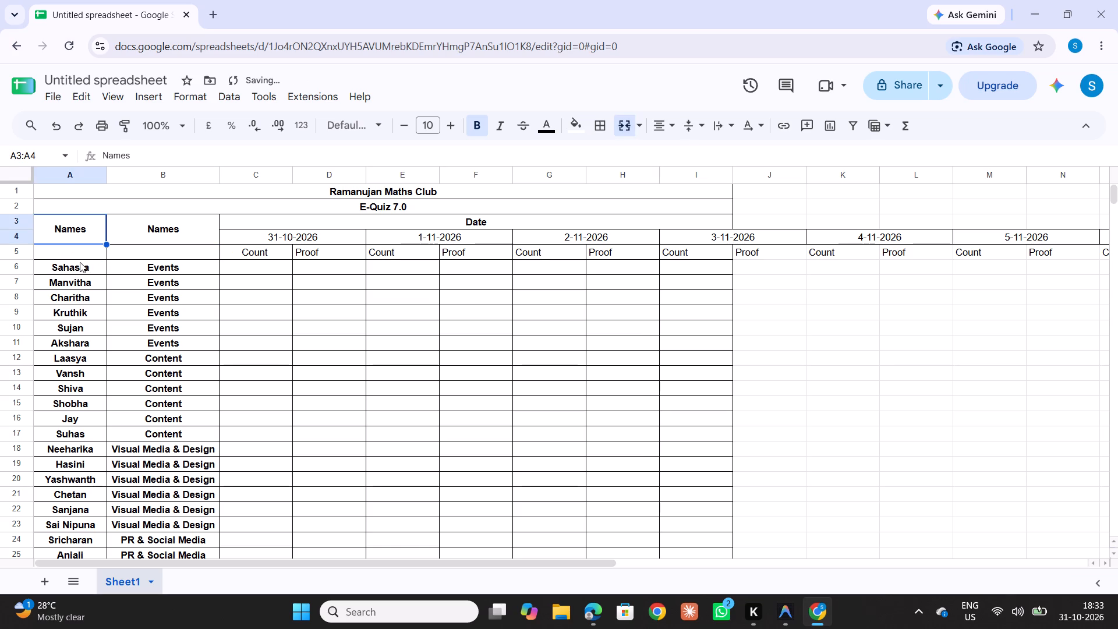
Fill the blank cell A5 up over the Names heading to A3, and merge A3:A5 into one cell.
{"action": "left_click", "coordinate": [91, 255]}
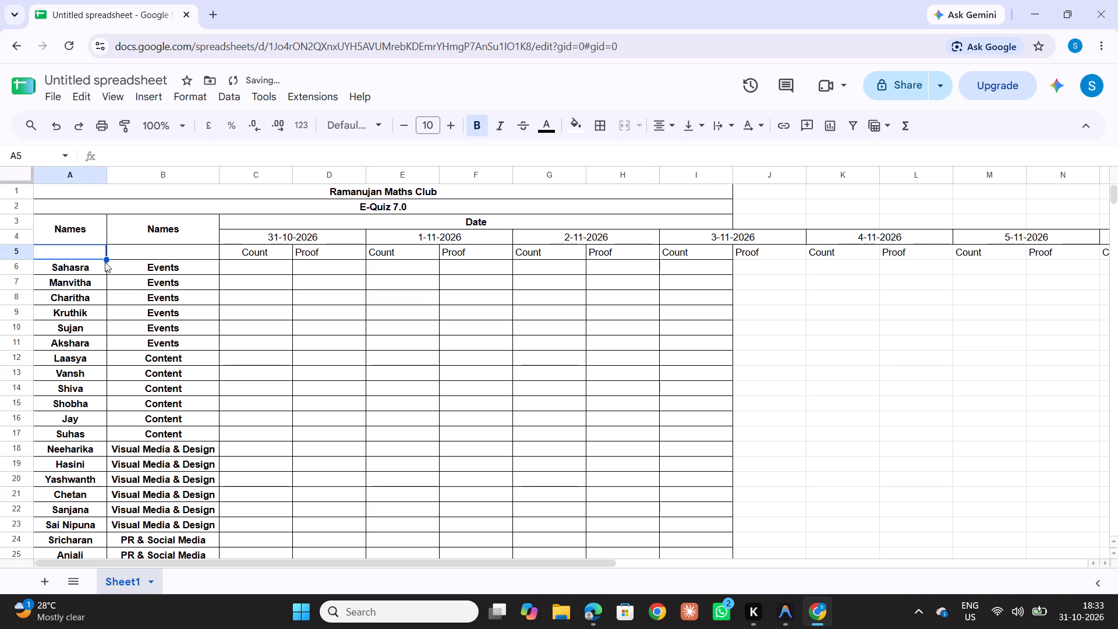
{"action": "left_click_drag", "start_coordinate": [105, 257], "coordinate": [107, 221]}
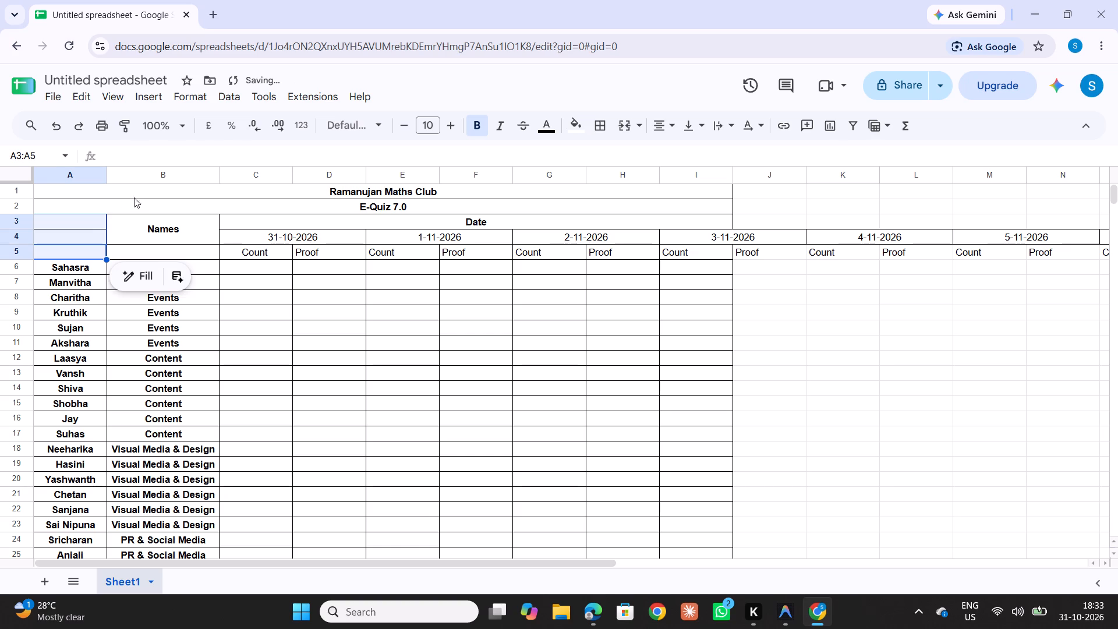
{"action": "left_click", "coordinate": [198, 93]}
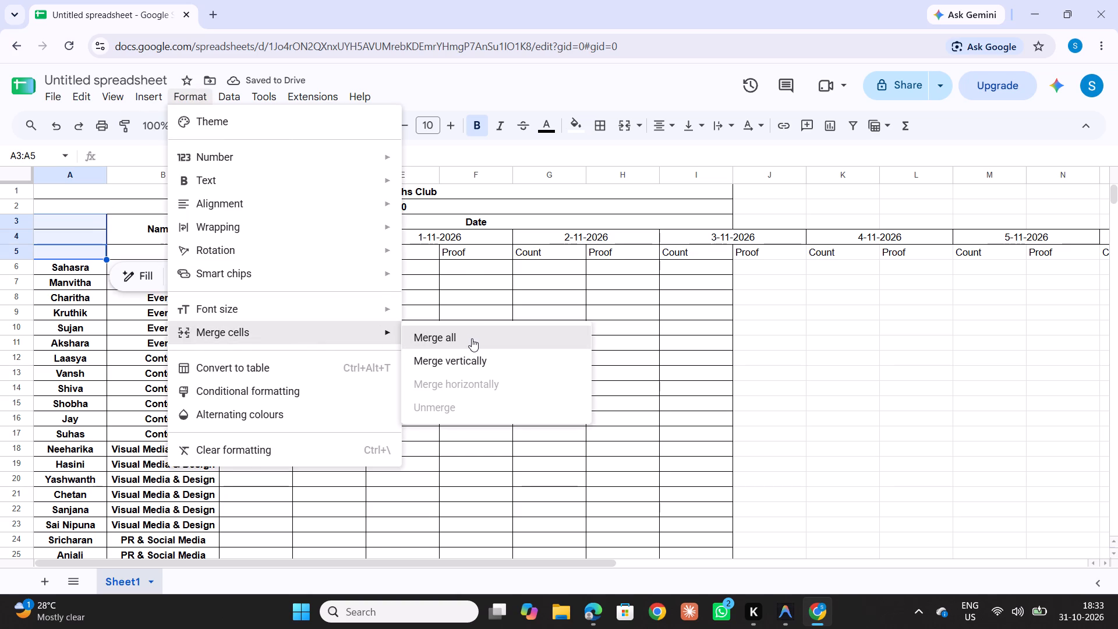
{"action": "left_click", "coordinate": [472, 338]}
Fill the blank cell B5 up over the second Names heading to B3, and merge B3:B5 into one cell.
{"action": "left_click", "coordinate": [213, 249]}
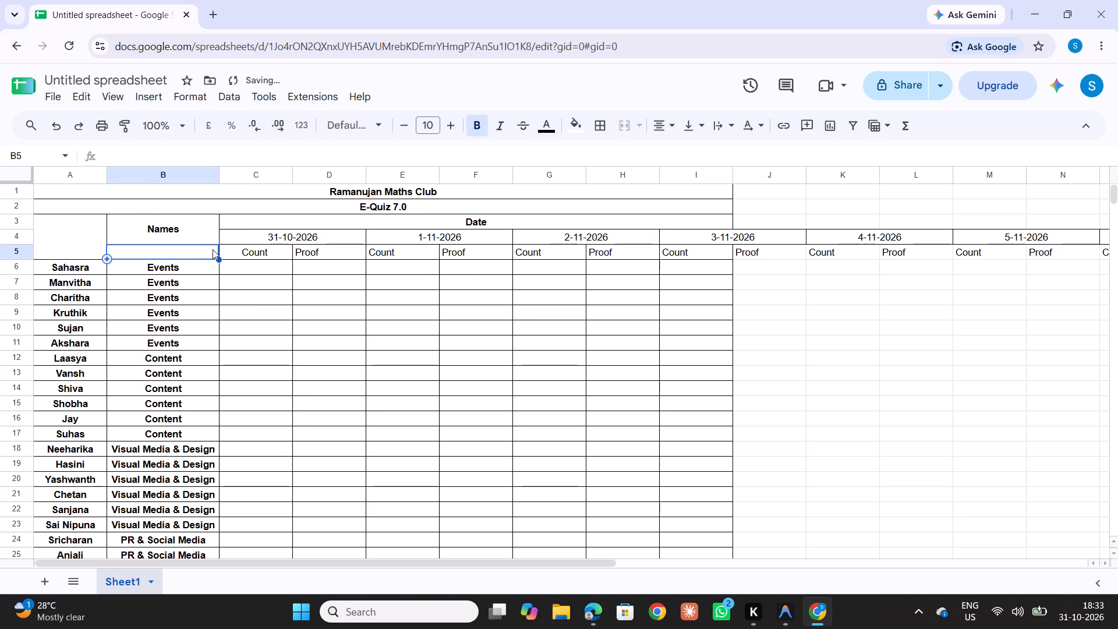
{"action": "left_click_drag", "start_coordinate": [221, 258], "coordinate": [215, 216]}
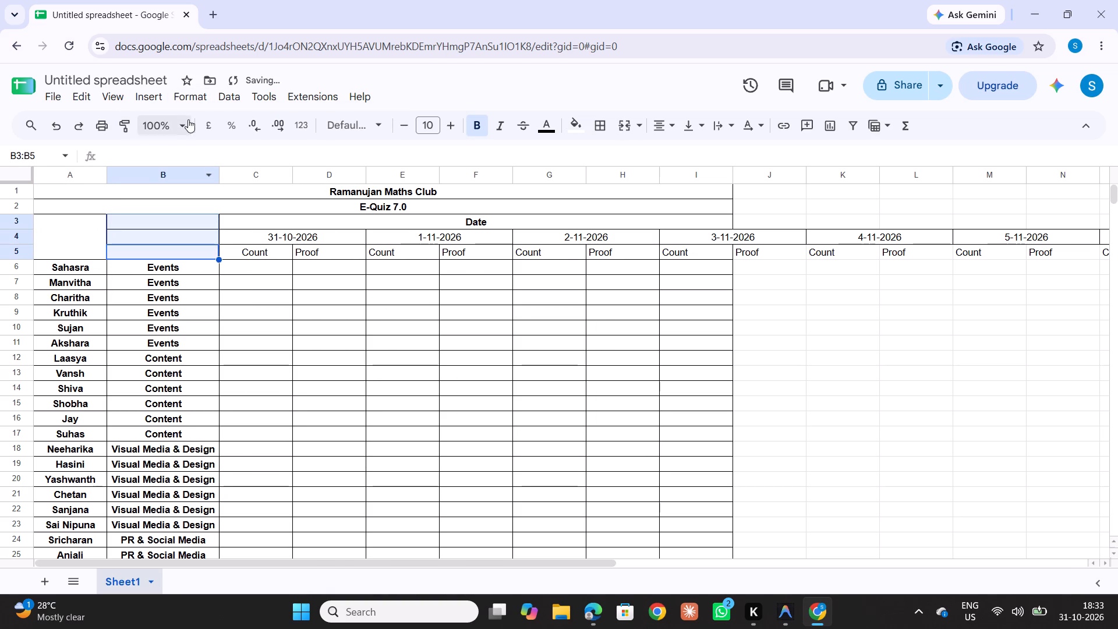
{"action": "double_click", "coordinate": [187, 90]}
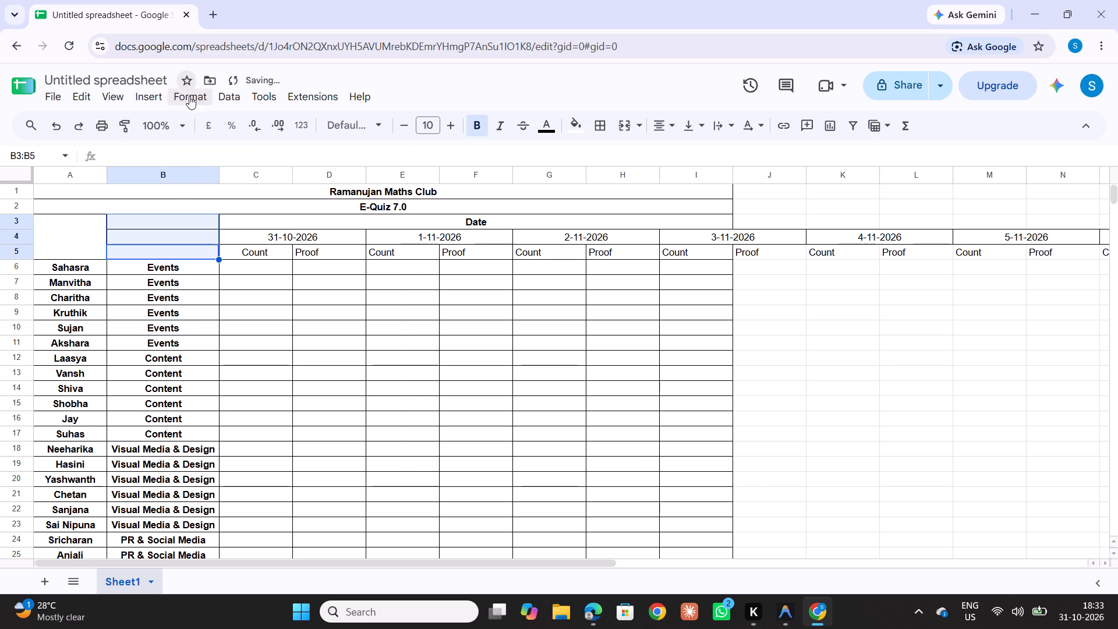
{"action": "left_click", "coordinate": [189, 96]}
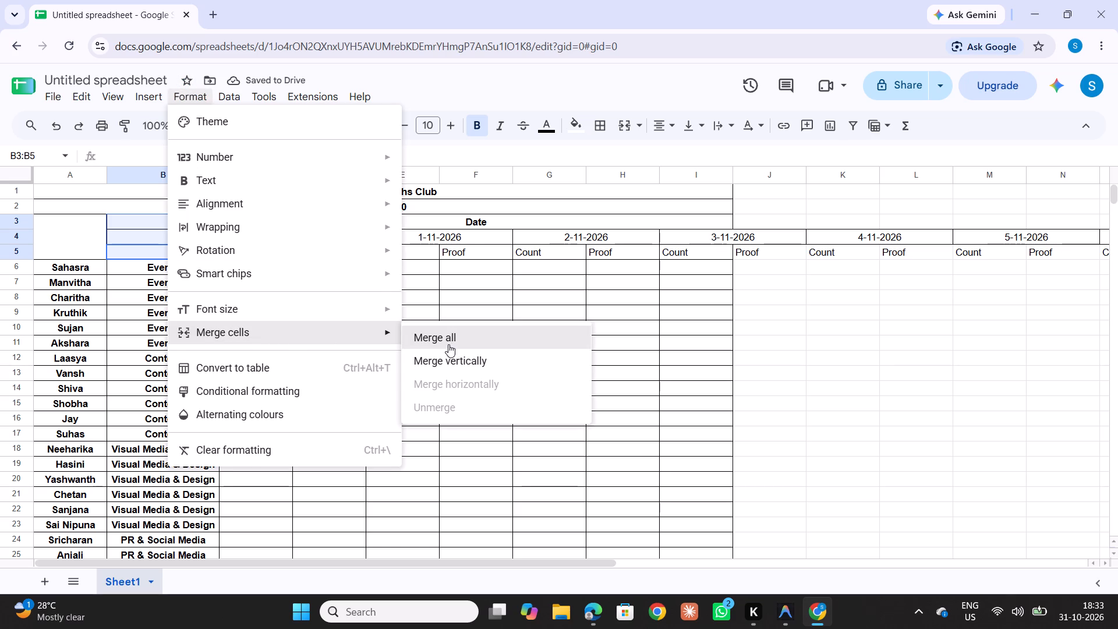
{"action": "left_click", "coordinate": [449, 343]}
Enter the headings Name in the merged cell A3:A5 and Team in the merged cell B3:B5.
{"action": "double_click", "coordinate": [54, 226]}
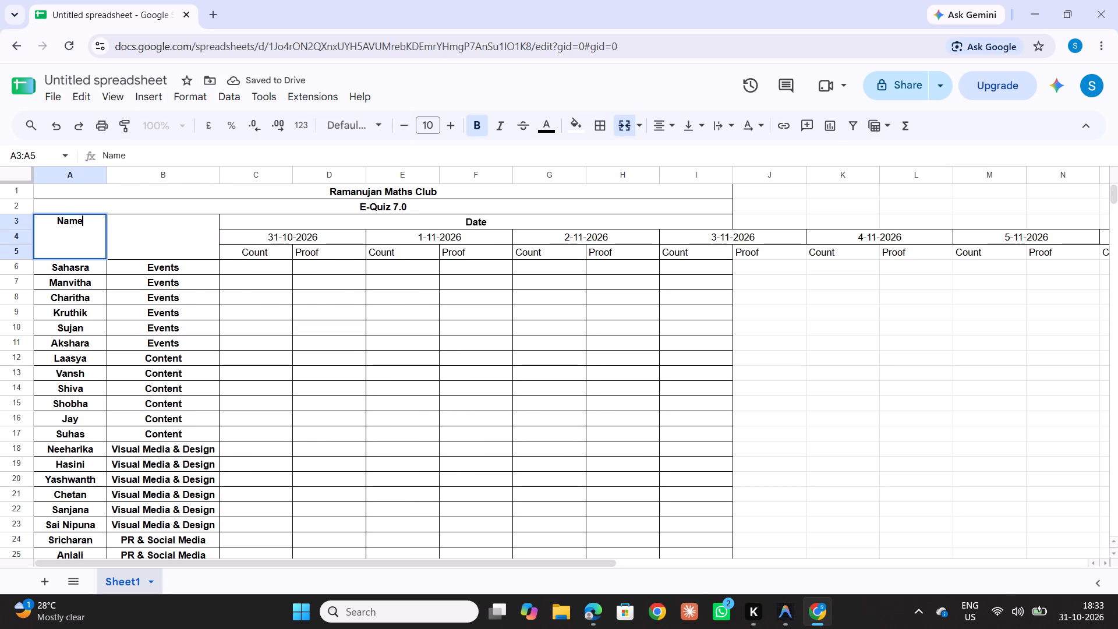
{"action": "left_click", "coordinate": [141, 230]}
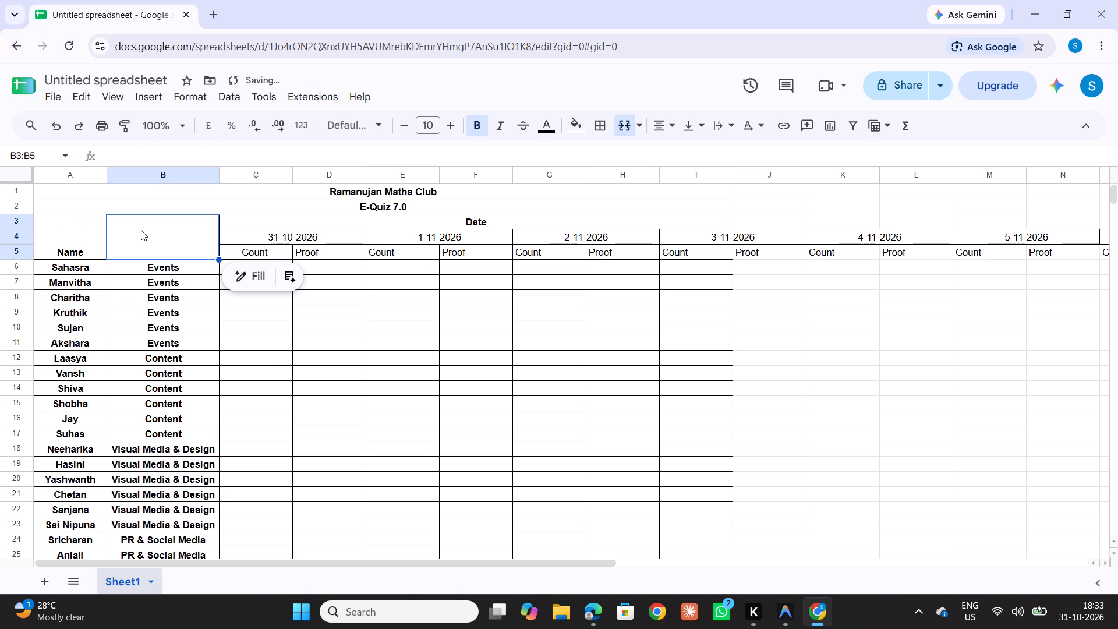
{"action": "type", "text": "eam"}
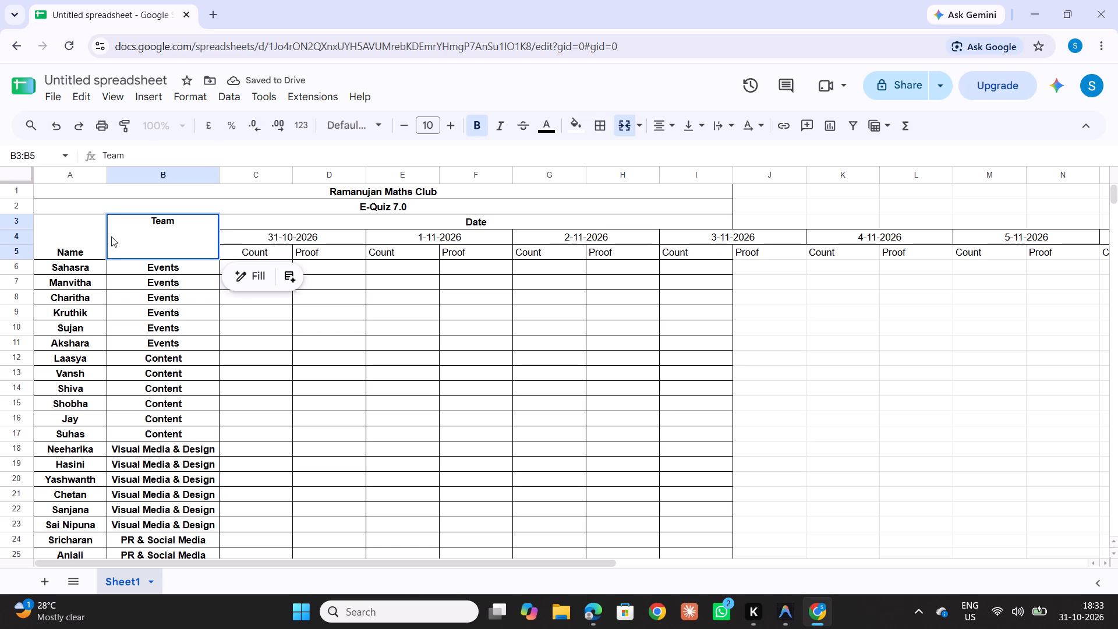
Align the Name and Team headings in A3:B5 vertically to the middle of their merged cells.
{"action": "left_click", "coordinate": [84, 241]}
{"action": "key", "text": "shift+Down"}
{"action": "key", "text": "shift+Right"}
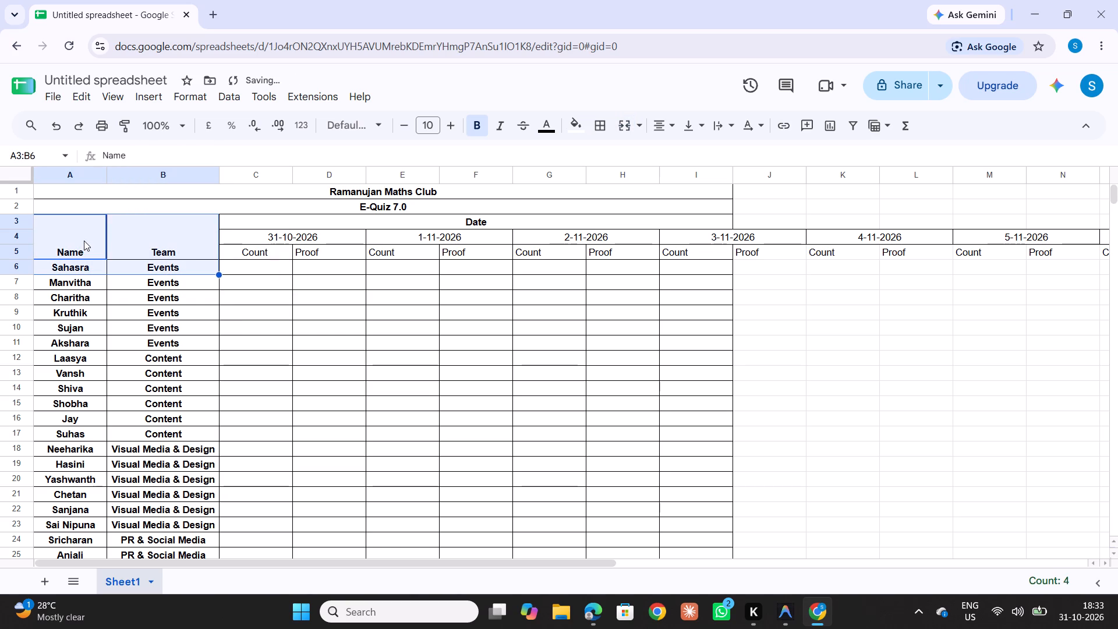
{"action": "key", "text": "shift+Up"}
{"action": "left_click_drag", "start_coordinate": [691, 121], "coordinate": [711, 152]}
{"action": "left_click", "coordinate": [711, 152]}
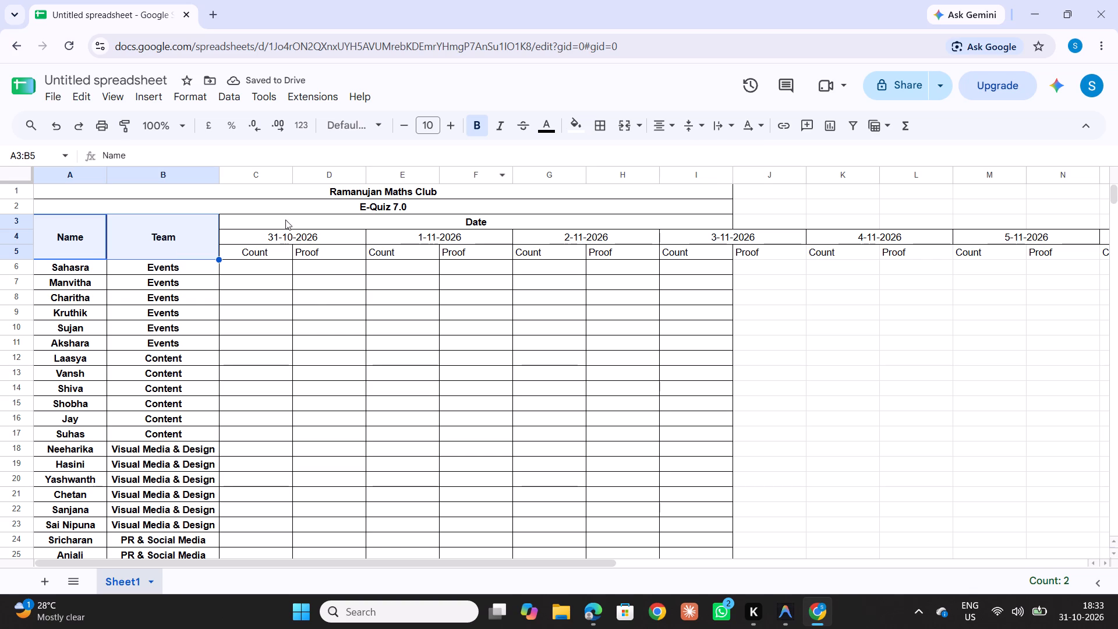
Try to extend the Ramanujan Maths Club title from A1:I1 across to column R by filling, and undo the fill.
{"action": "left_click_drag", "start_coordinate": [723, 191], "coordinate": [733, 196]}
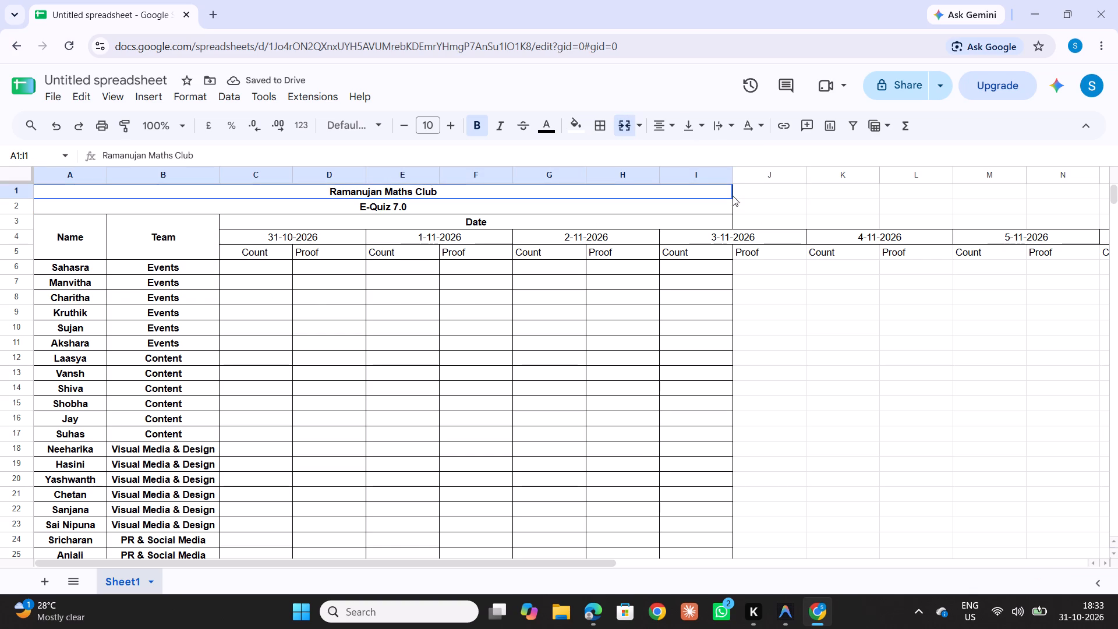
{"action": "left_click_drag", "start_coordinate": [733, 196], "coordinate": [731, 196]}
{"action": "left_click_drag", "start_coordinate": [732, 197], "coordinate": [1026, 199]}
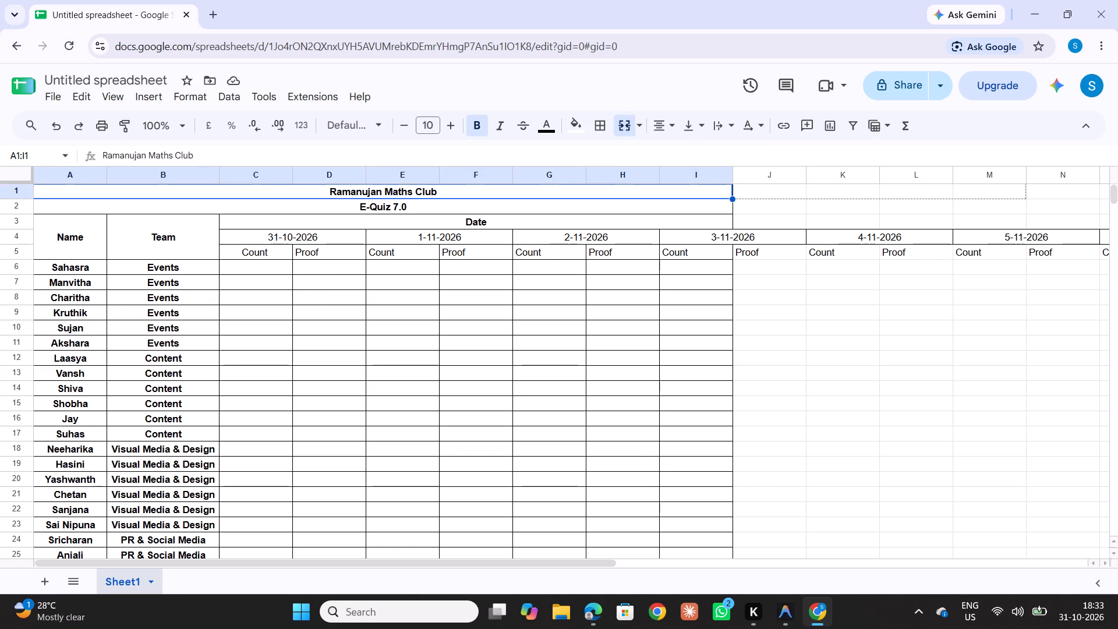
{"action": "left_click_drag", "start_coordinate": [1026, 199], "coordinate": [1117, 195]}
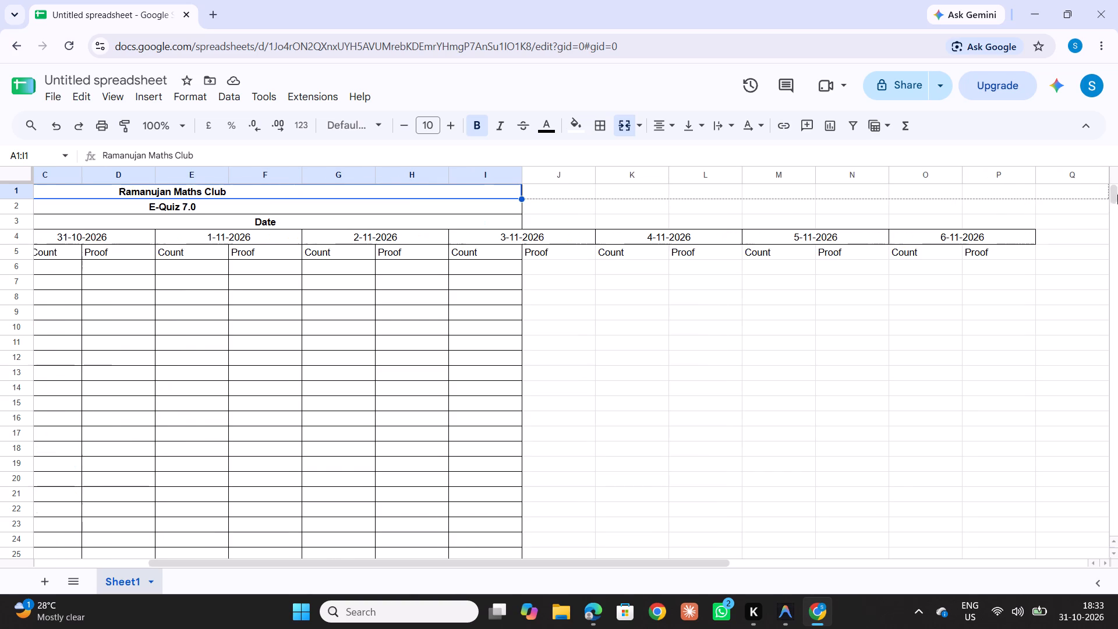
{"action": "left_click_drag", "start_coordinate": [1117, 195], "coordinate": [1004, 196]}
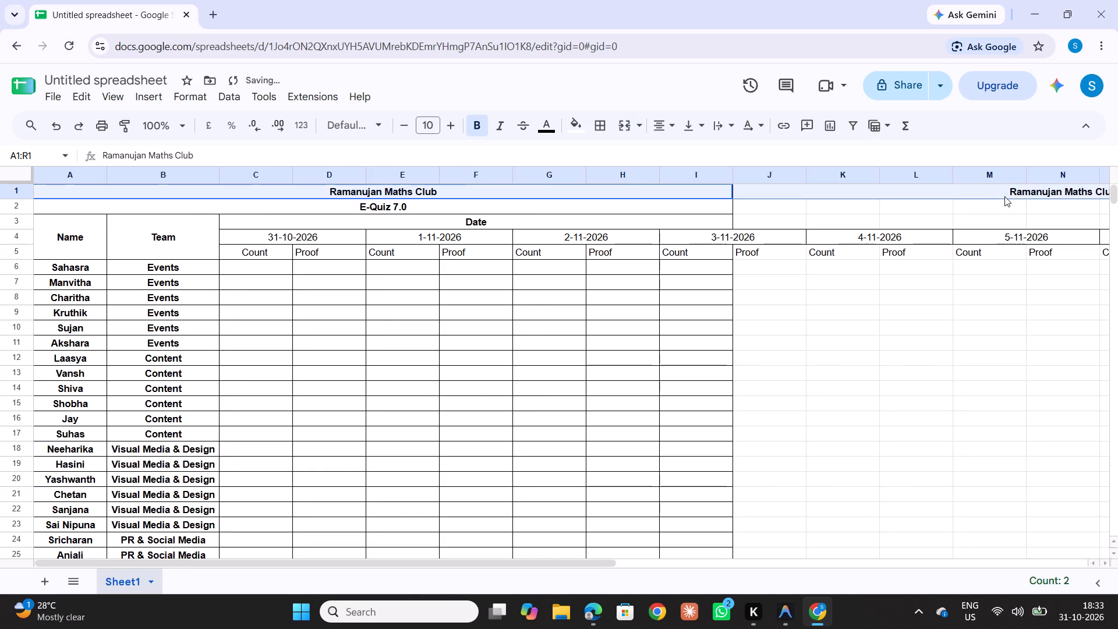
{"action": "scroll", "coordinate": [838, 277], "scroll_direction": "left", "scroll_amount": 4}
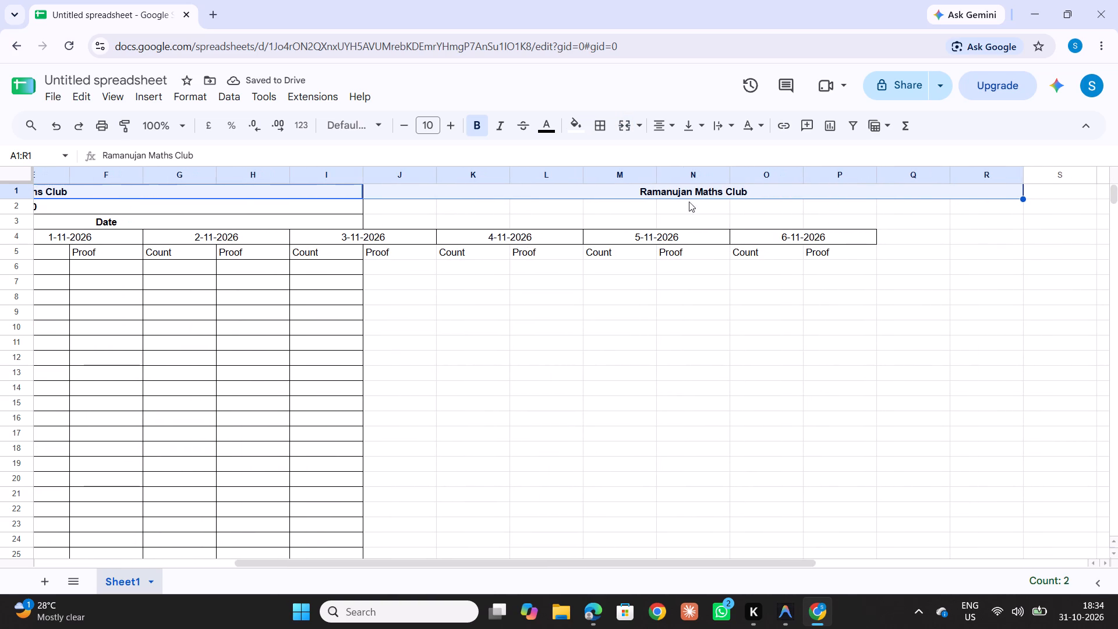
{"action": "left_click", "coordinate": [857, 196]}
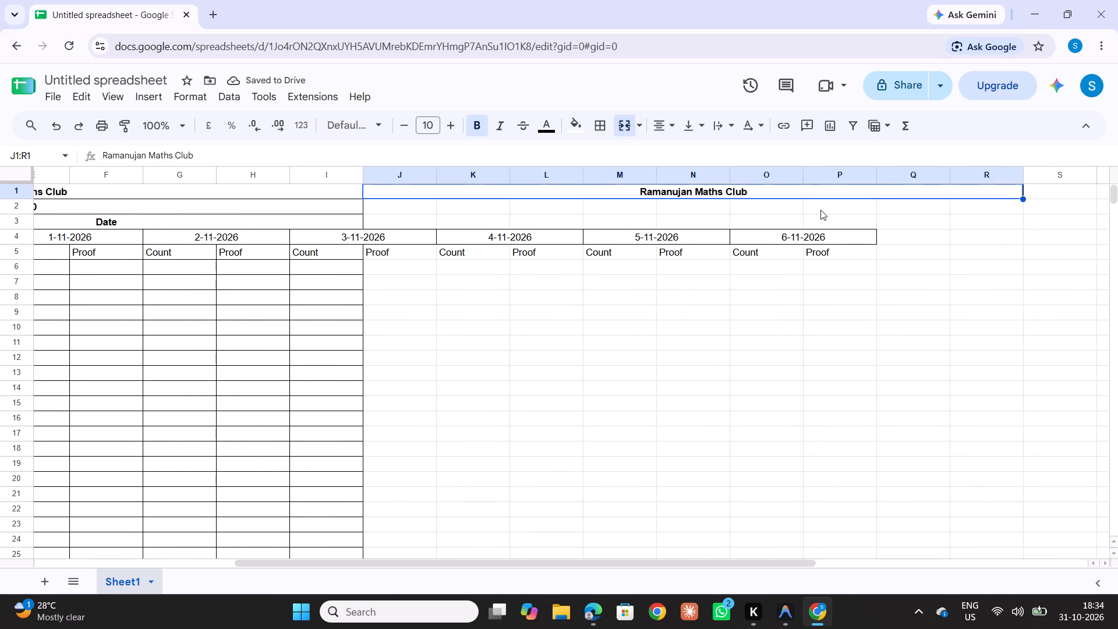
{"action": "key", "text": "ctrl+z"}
Fill the blank cell P1 back over the title row to A1, and merge A1:P1 into one cell.
{"action": "scroll", "coordinate": [1080, 210], "scroll_direction": "left", "scroll_amount": 3}
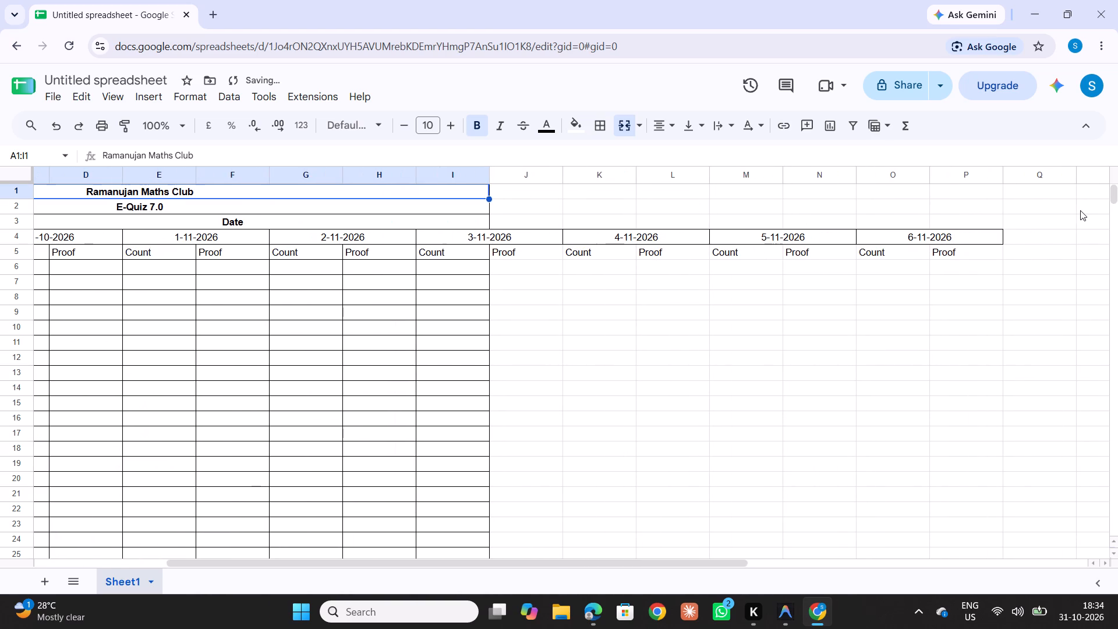
{"action": "left_click", "coordinate": [948, 192]}
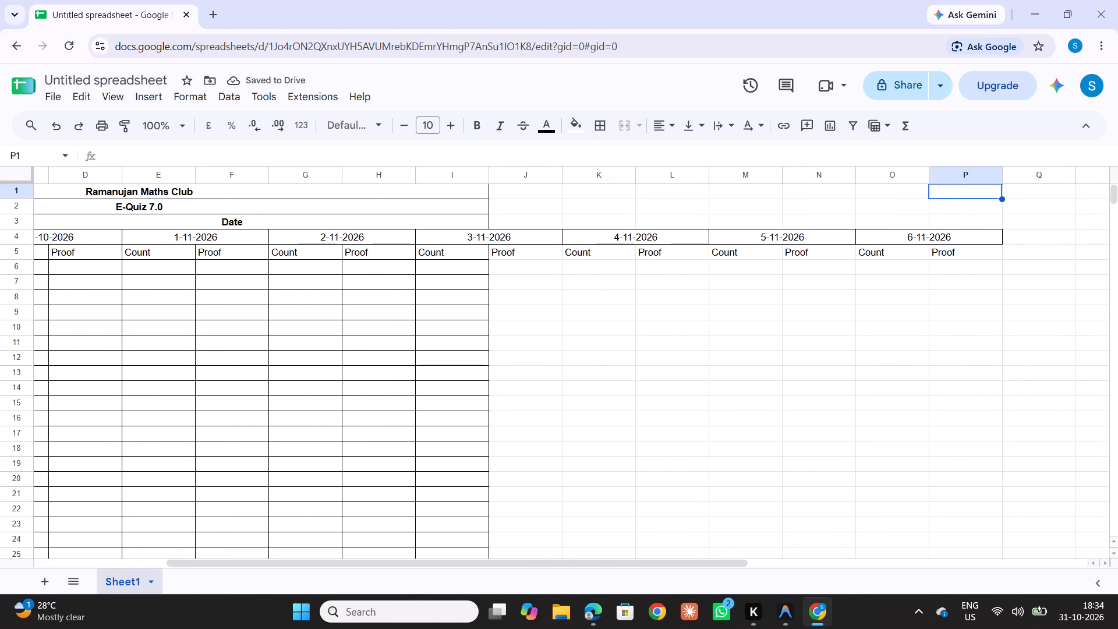
{"action": "left_click_drag", "start_coordinate": [1003, 199], "coordinate": [331, 198]}
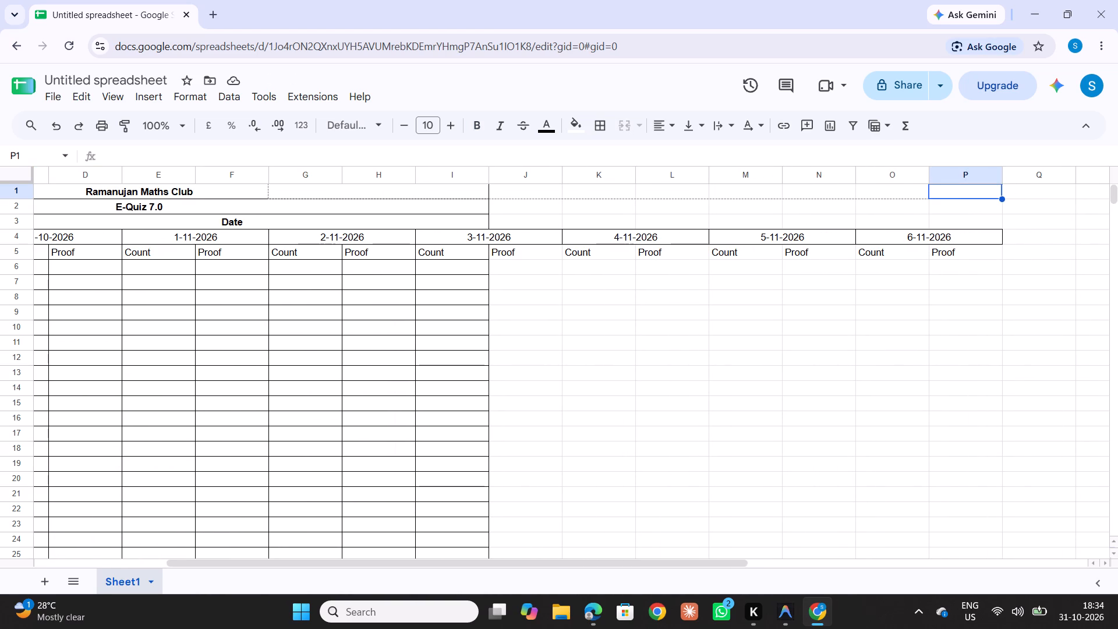
{"action": "left_click_drag", "start_coordinate": [331, 198], "coordinate": [108, 195]}
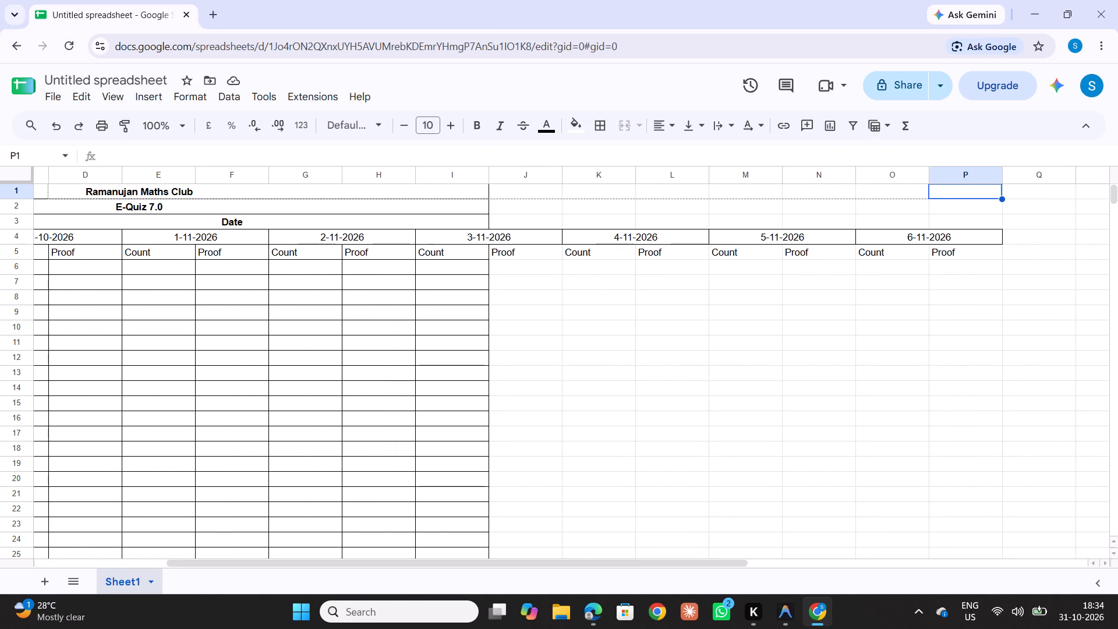
{"action": "left_click_drag", "start_coordinate": [108, 195], "coordinate": [0, 196]}
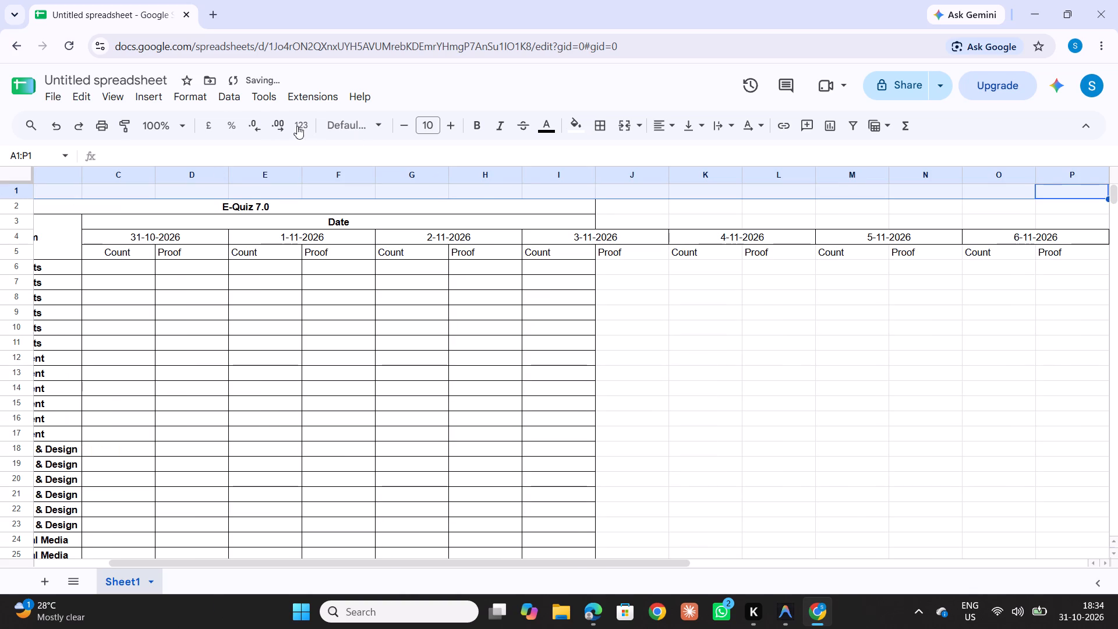
{"action": "left_click", "coordinate": [182, 92]}
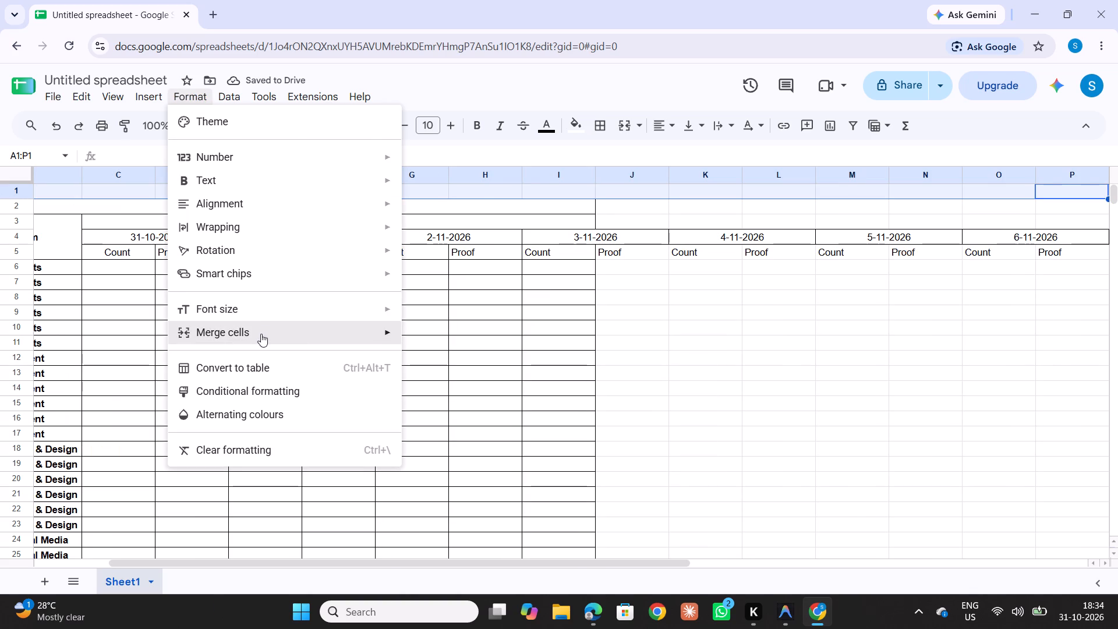
{"action": "left_click", "coordinate": [449, 337]}
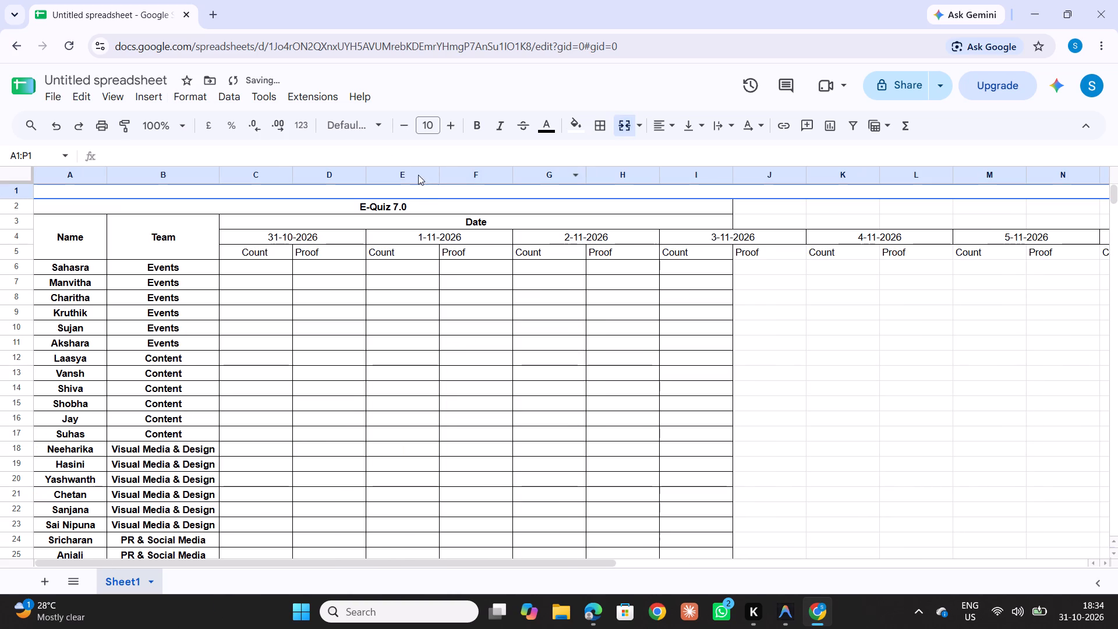
Fill the blank cell P2 back over the E-Quiz 7.0 row to I2, and merge I2:P2 into one cell.
{"action": "scroll", "coordinate": [871, 204], "scroll_direction": "left", "scroll_amount": 4}
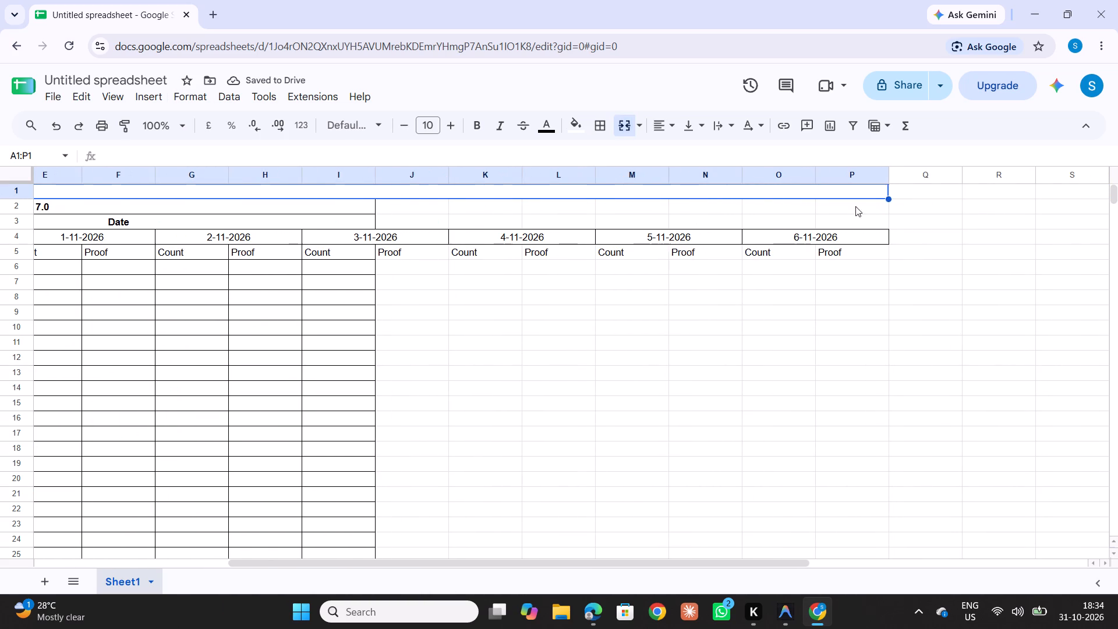
{"action": "left_click", "coordinate": [854, 207]}
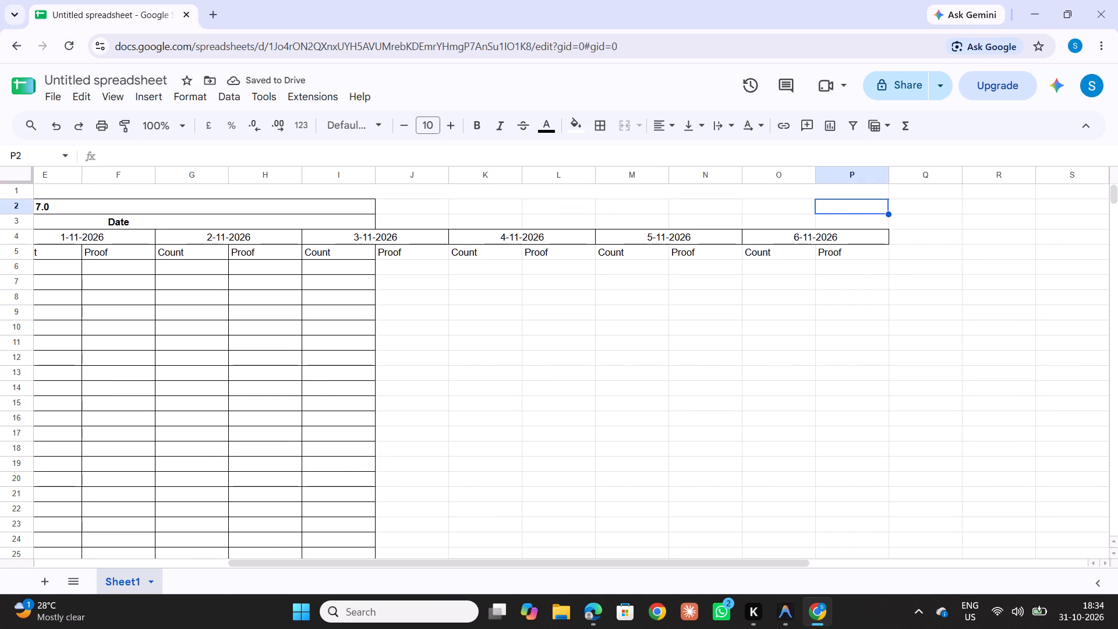
{"action": "left_click_drag", "start_coordinate": [889, 214], "coordinate": [376, 217]}
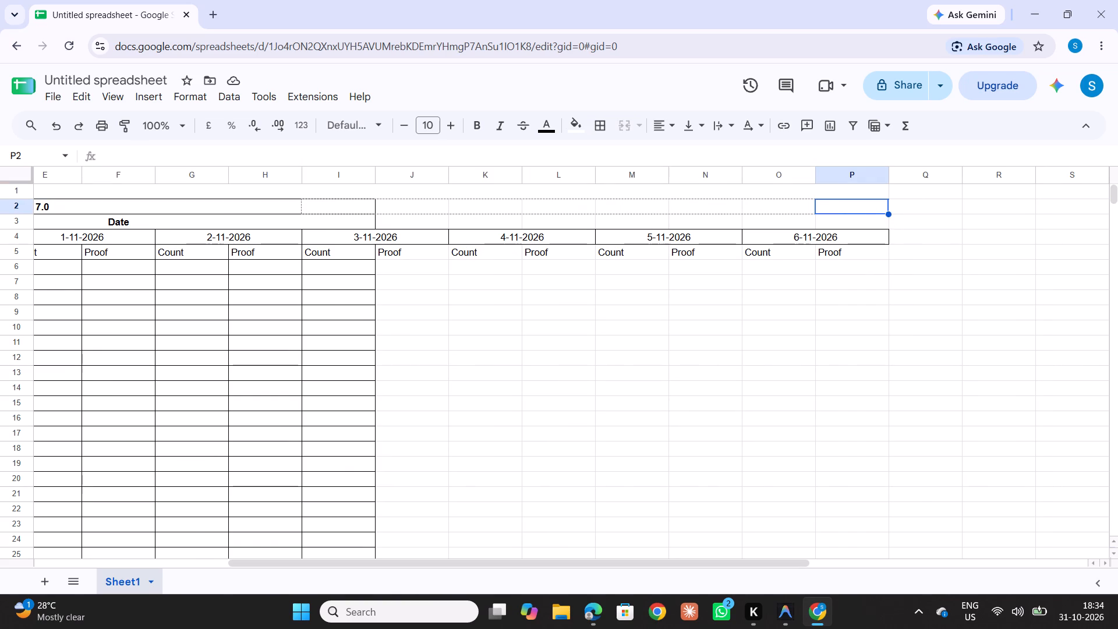
{"action": "left_click_drag", "start_coordinate": [376, 217], "coordinate": [322, 217]}
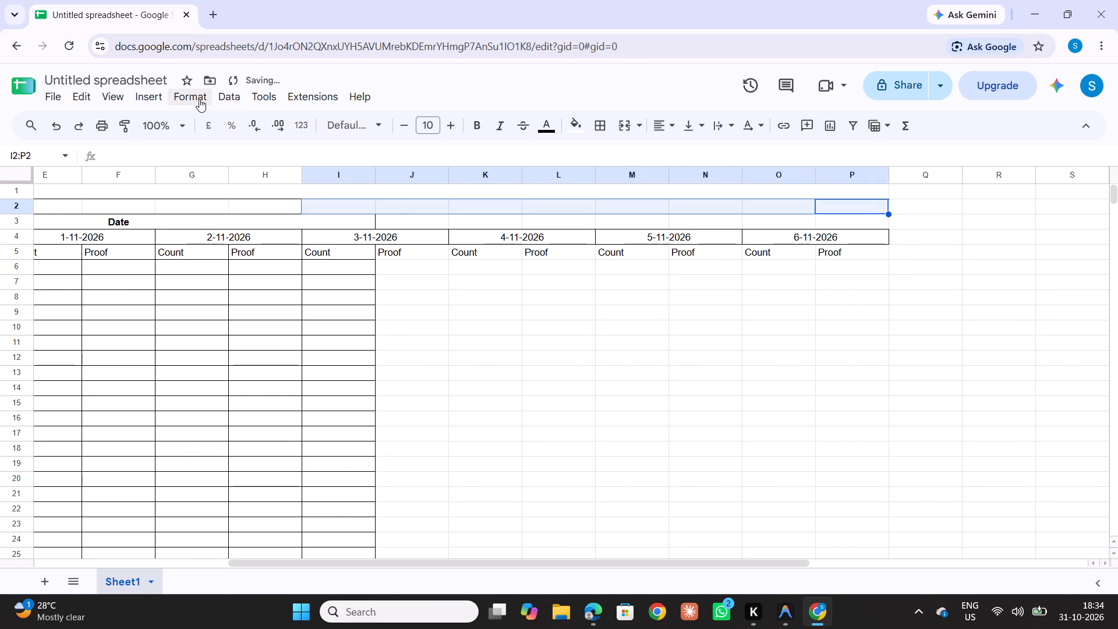
{"action": "left_click", "coordinate": [199, 99]}
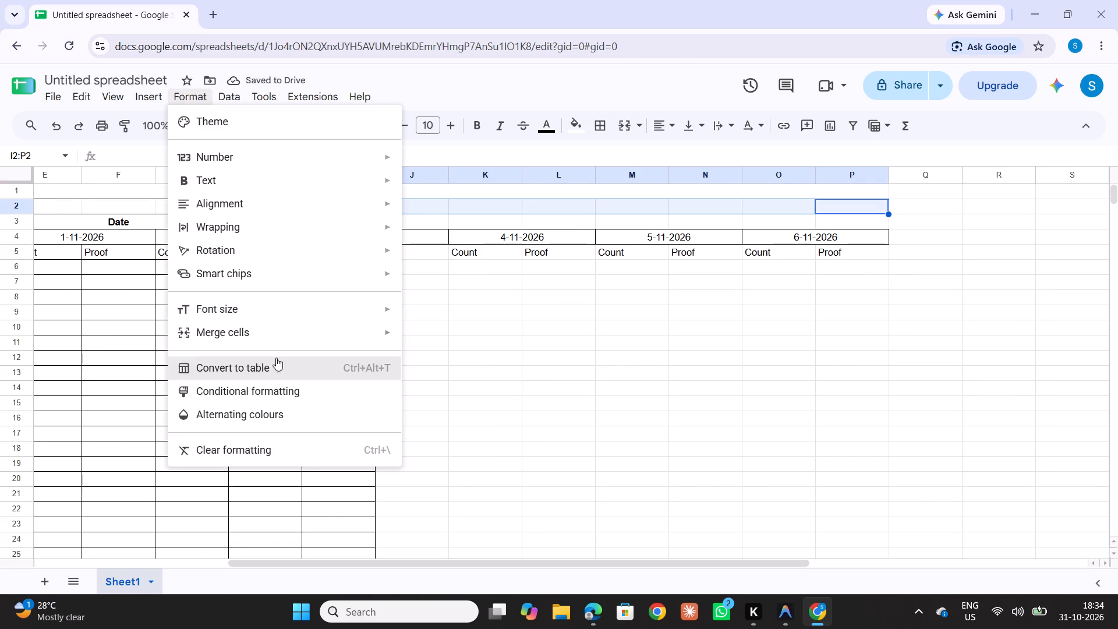
{"action": "left_click", "coordinate": [423, 342]}
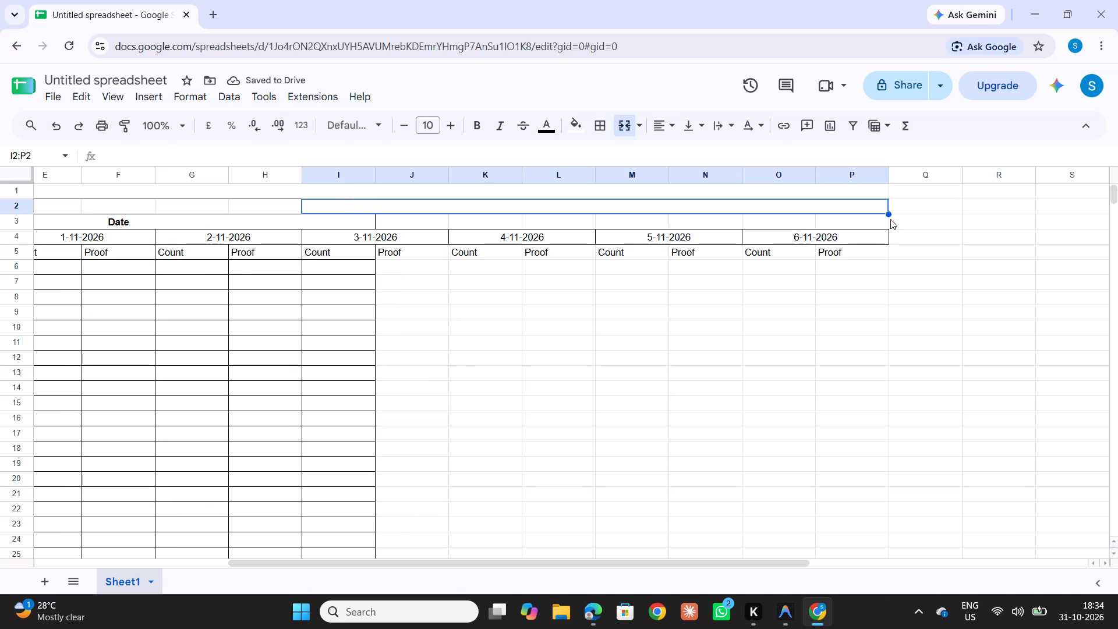
Fill the blank merged cell I2:P2 back over the second title row to A2, and merge A2:P2 into one cell.
{"action": "left_click_drag", "start_coordinate": [890, 213], "coordinate": [259, 205]}
{"action": "left_click_drag", "start_coordinate": [259, 205], "coordinate": [42, 204]}
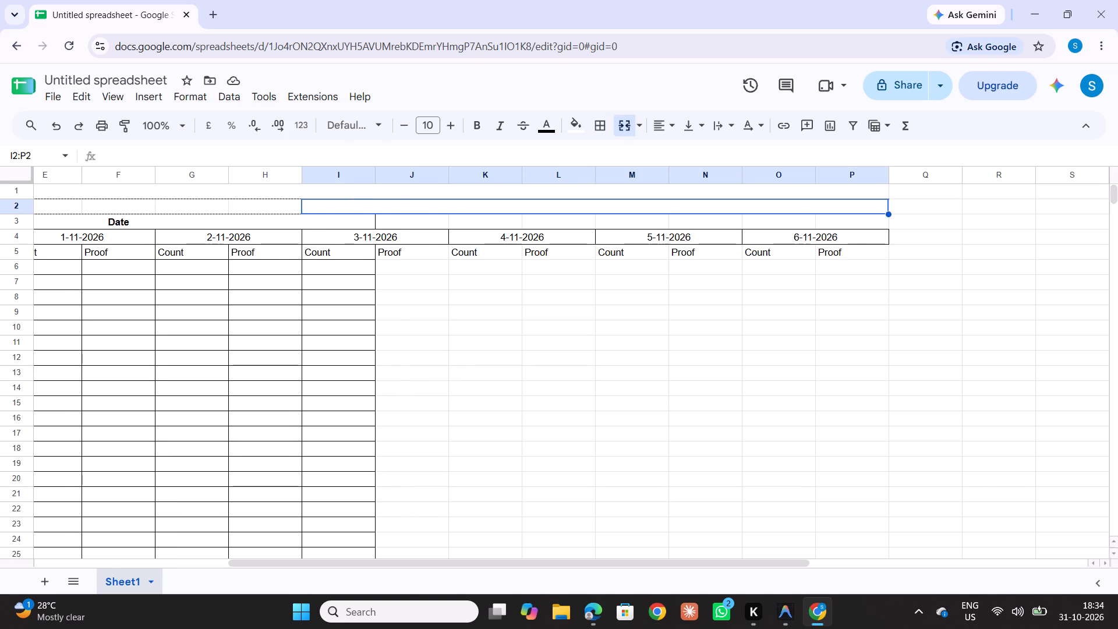
{"action": "left_click_drag", "start_coordinate": [42, 204], "coordinate": [0, 208]}
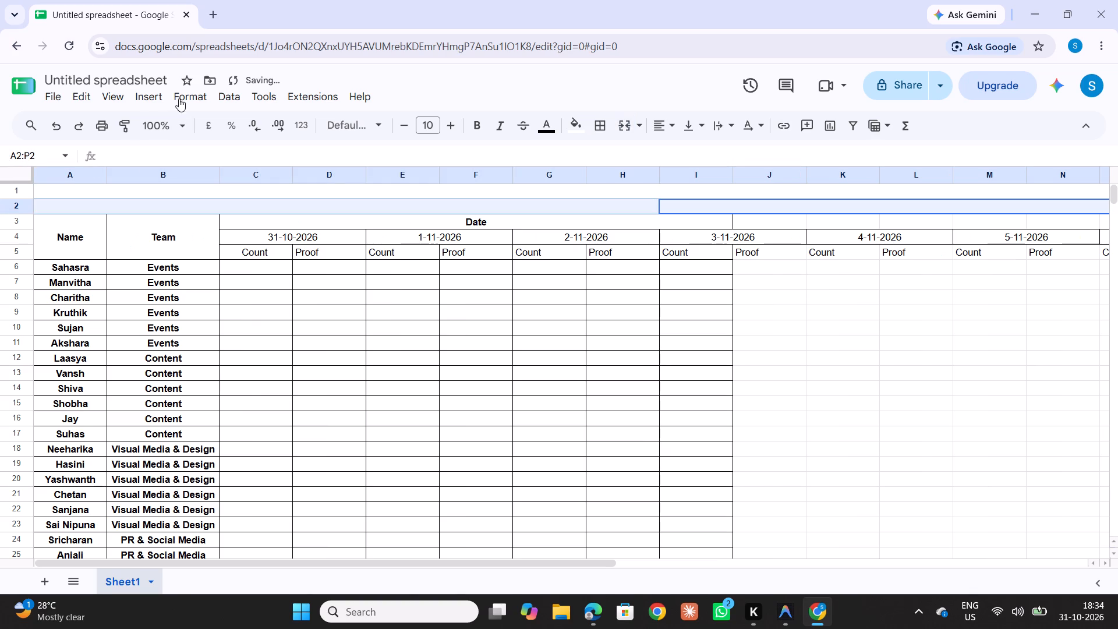
{"action": "left_click", "coordinate": [186, 100]}
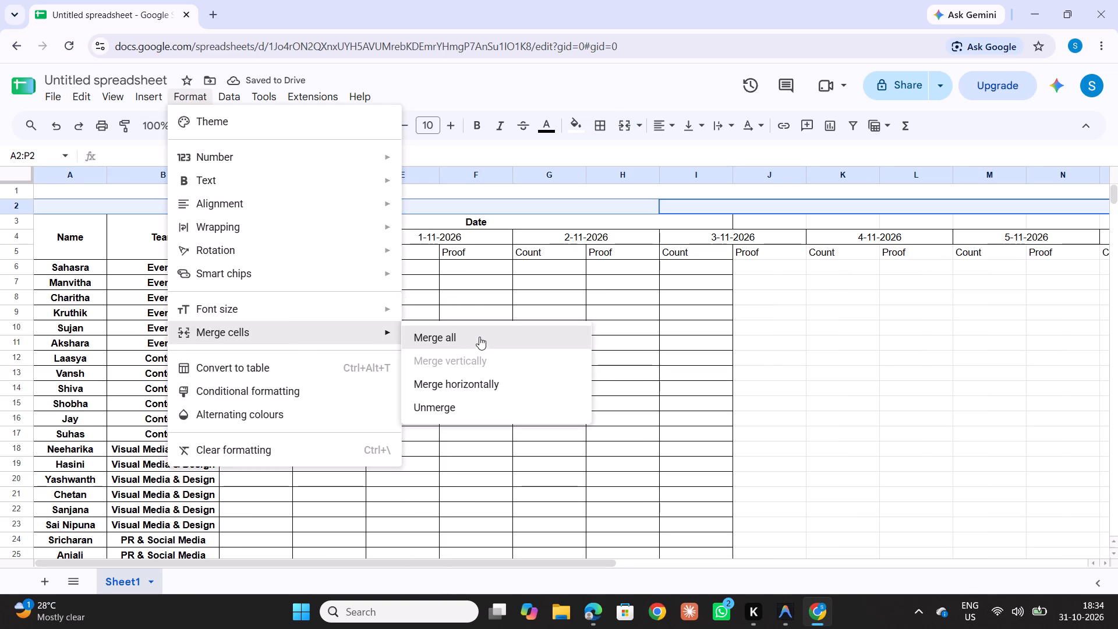
{"action": "left_click", "coordinate": [479, 338]}
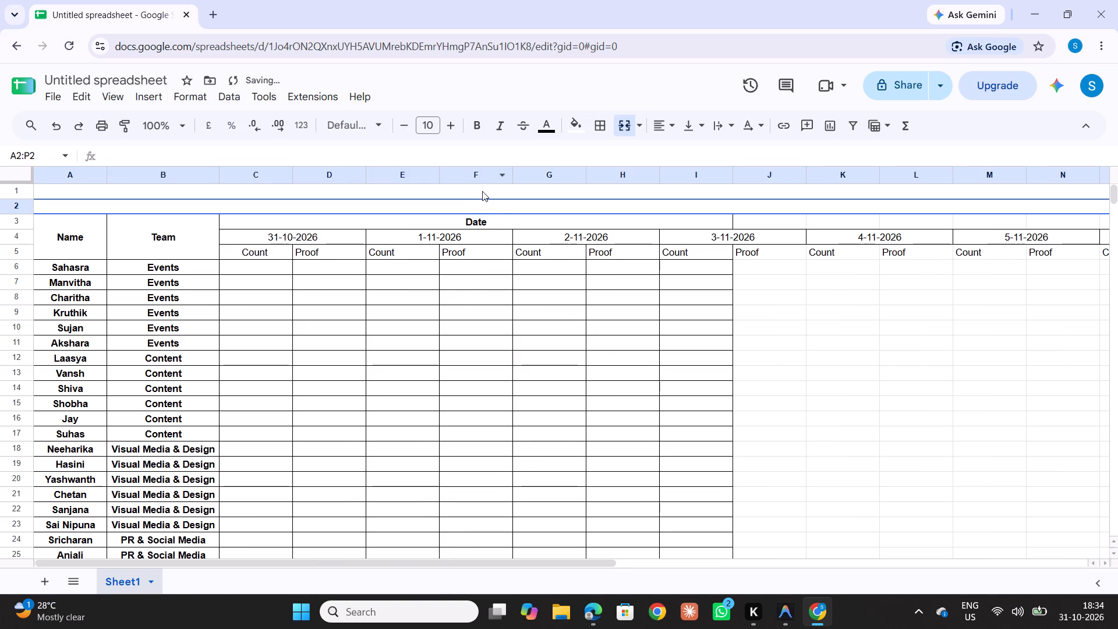
Enter the title "Ramanujan Maths Club" in the merged cell A1:P1.
{"action": "double_click", "coordinate": [482, 191]}
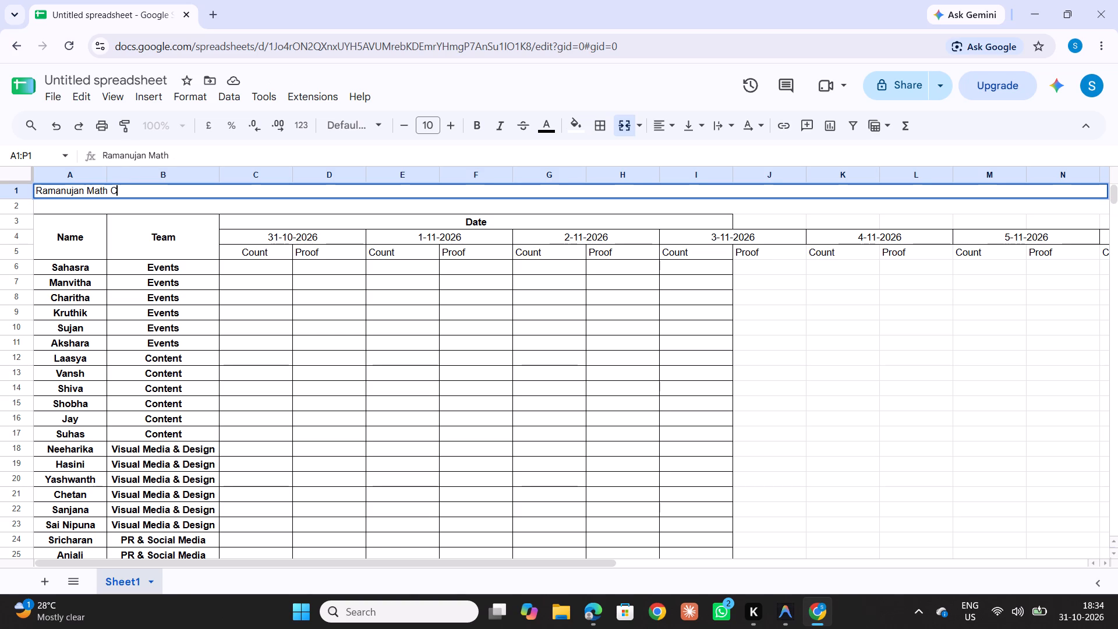
{"action": "key", "text": "BackSpace"}
{"action": "key", "text": "b"}
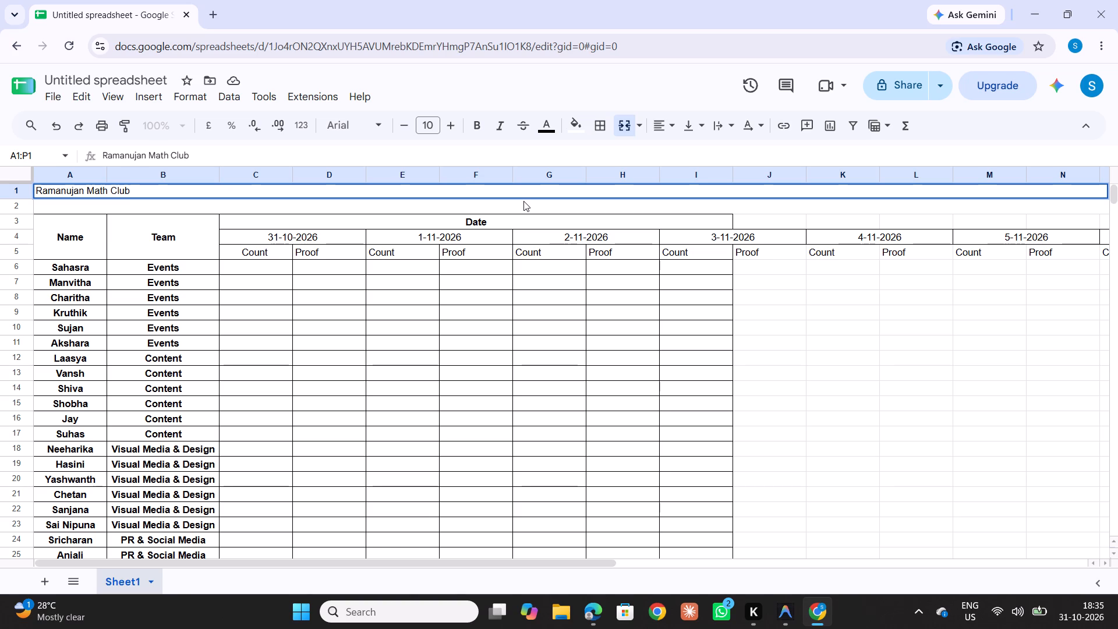
{"action": "key", "text": "Left"}
{"action": "key", "text": "Left"}
{"action": "key", "text": "Left"}
{"action": "key", "text": "Left"}
{"action": "key", "text": "Left"}
{"action": "key", "text": "s"}
{"action": "key", "text": "Down"}
{"action": "key", "text": "Down"}
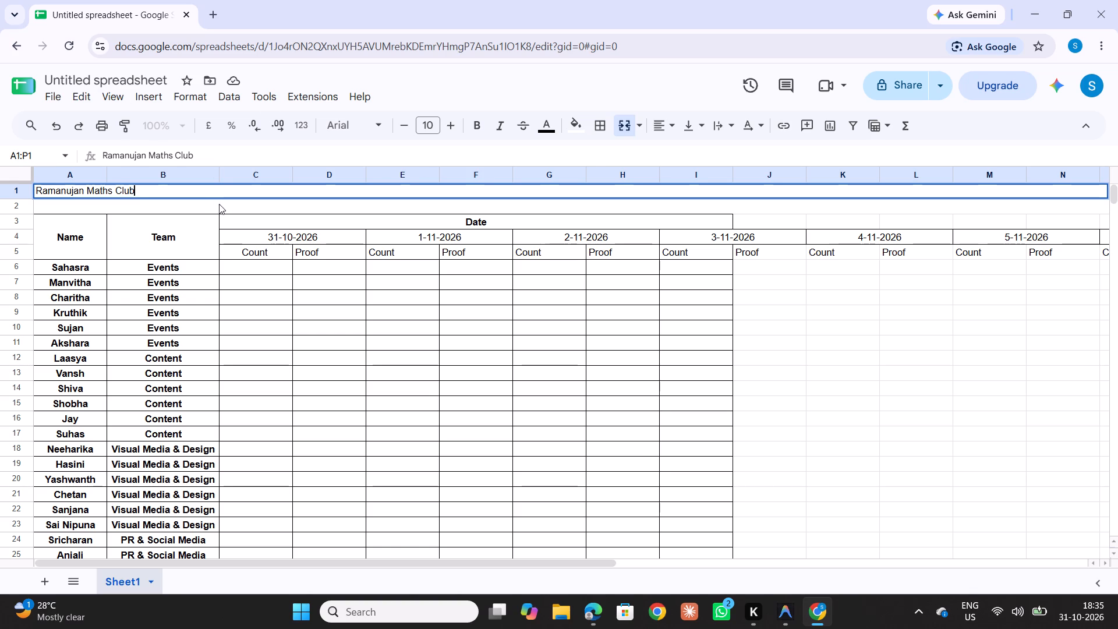
Enter the subtitle "National Level E-Quiz 7.0" in the merged cell A2:P2.
{"action": "left_click", "coordinate": [219, 204]}
{"action": "key", "text": "e"}
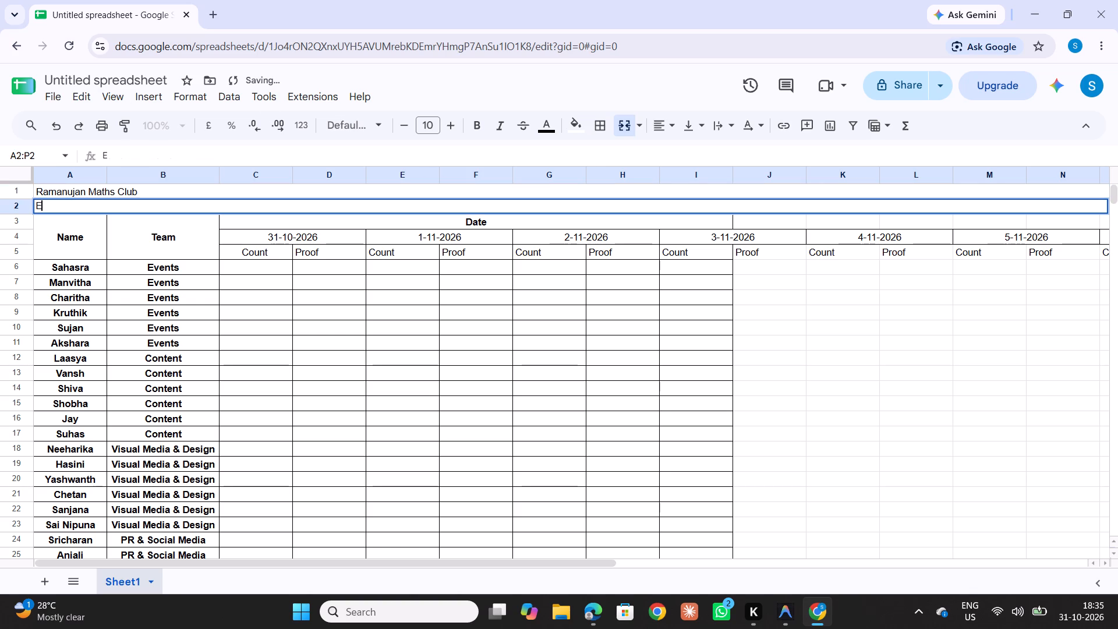
{"action": "key", "text": "BackSpace"}
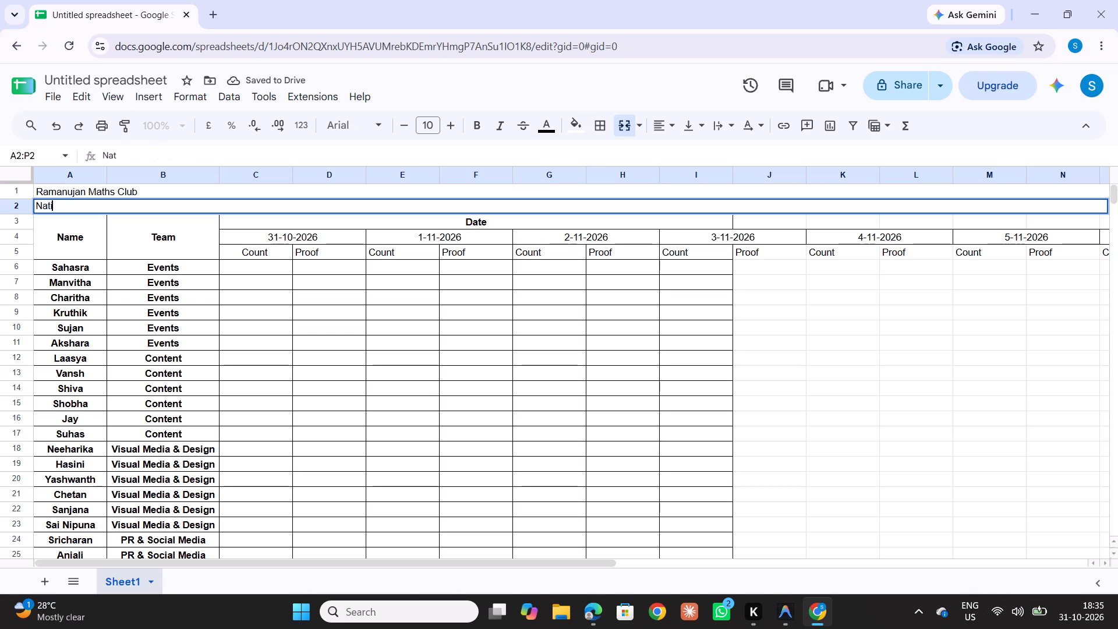
{"action": "key", "text": "l"}
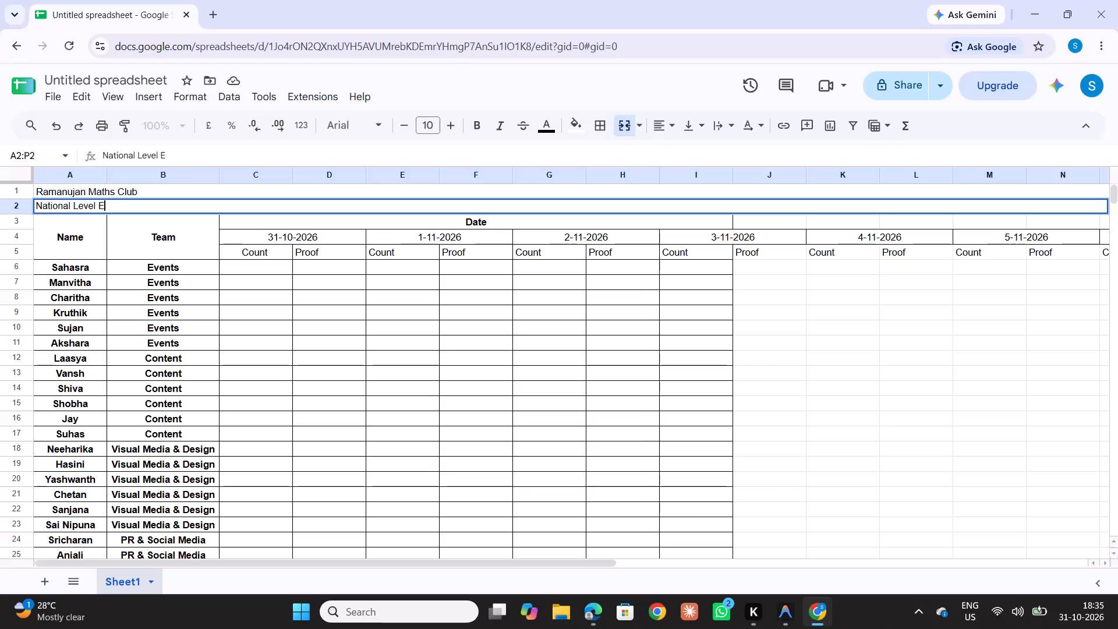
{"action": "key", "text": "BackSpace"}
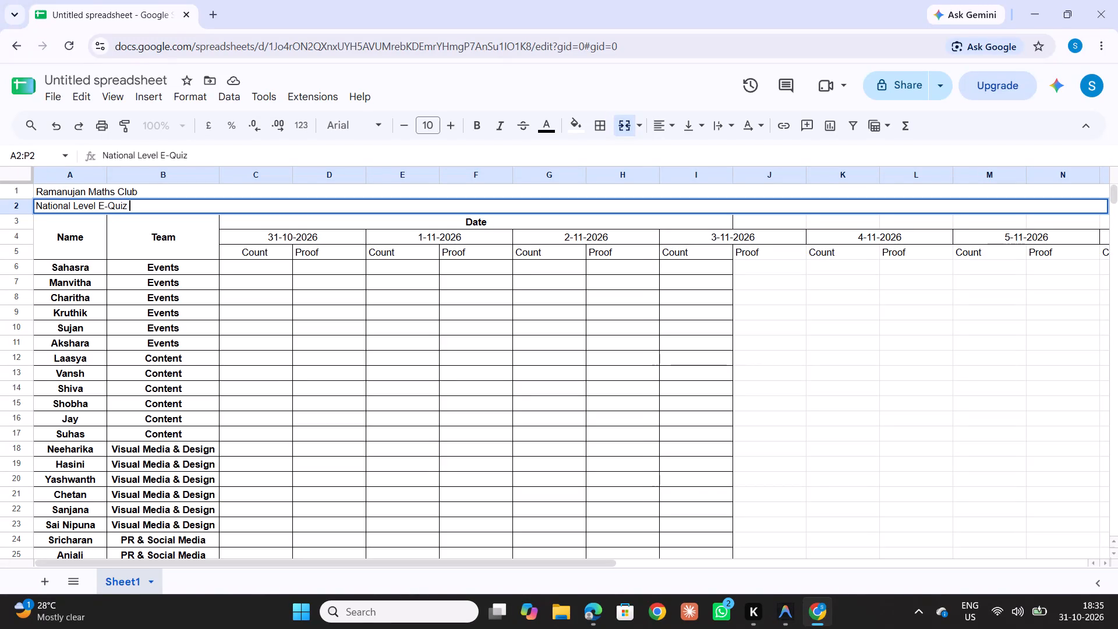
{"action": "type", "text": "7.0"}
Centre both title rows A1:P2 horizontally and align them vertically to the middle.
{"action": "key", "text": "shift+Up"}
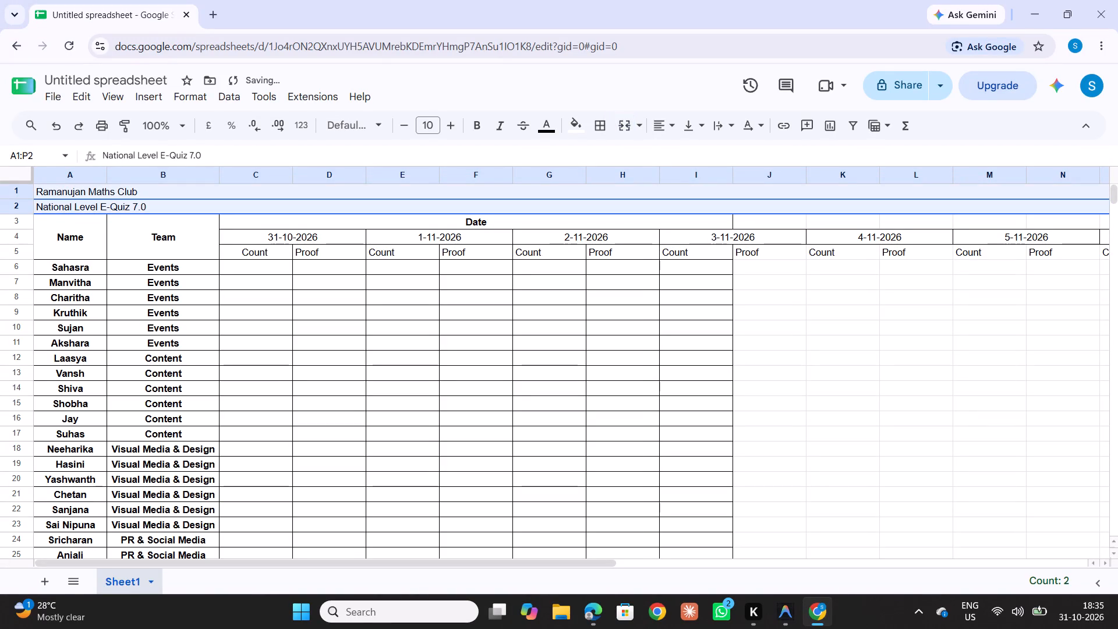
{"action": "left_click", "coordinate": [658, 126]}
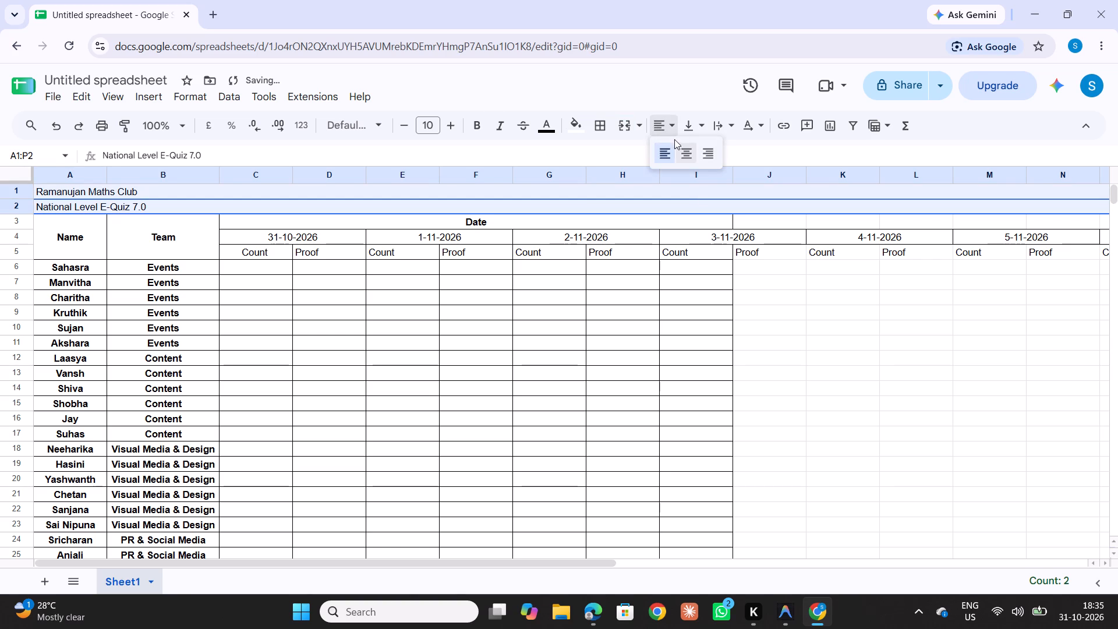
{"action": "left_click", "coordinate": [685, 154]}
{"action": "left_click", "coordinate": [687, 119]}
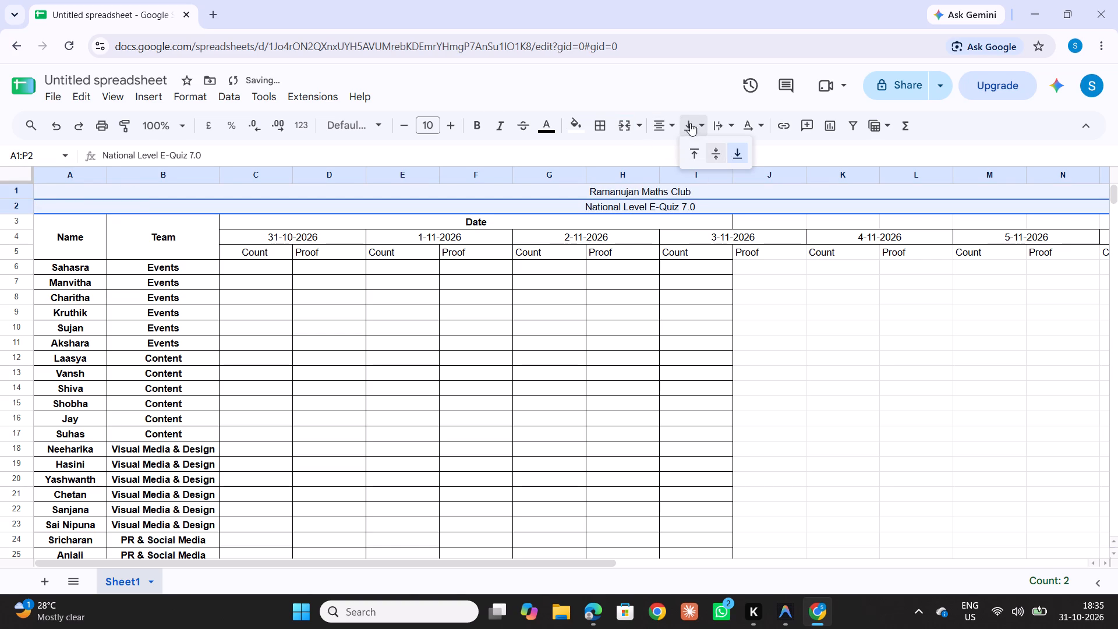
{"action": "left_click", "coordinate": [714, 150]}
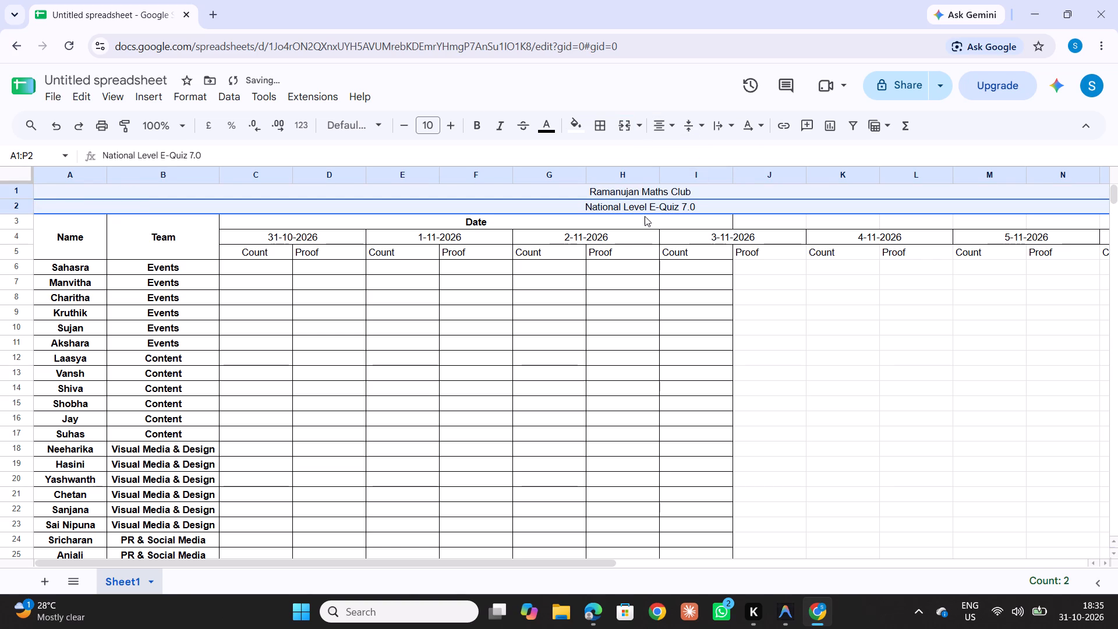
{"action": "left_click", "coordinate": [763, 249]}
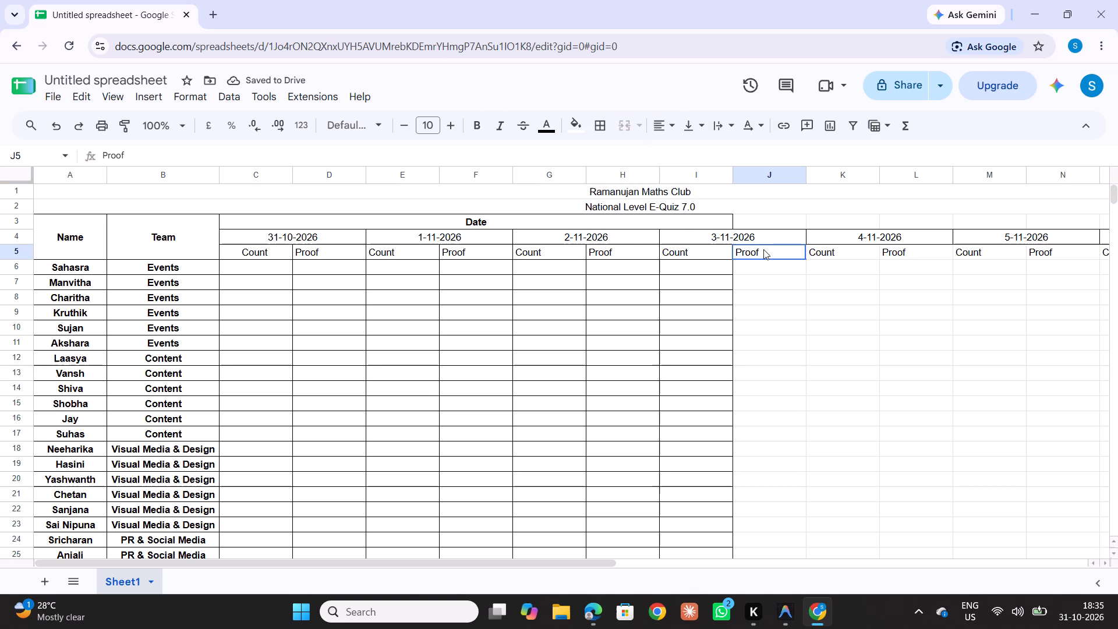
Apply all borders to the whole roster range A1:P32.
{"action": "left_click", "coordinate": [722, 186]}
{"action": "key", "text": "shift+Down"}
{"action": "key", "text": "shift+Down"}
{"action": "key", "text": "shift+Down"}
{"action": "key", "text": "shift+Down"}
{"action": "key", "text": "shift+Down"}
{"action": "key", "text": "shift+Down"}
{"action": "key", "text": "shift+Down"}
{"action": "key", "text": "shift+Down"}
{"action": "key", "text": "shift+Down"}
{"action": "key", "text": "shift+Down"}
{"action": "key", "text": "shift+Down"}
{"action": "key", "text": "shift+Down"}
{"action": "key", "text": "shift+Down"}
{"action": "key", "text": "shift+Down"}
{"action": "key", "text": "shift+Down"}
{"action": "key", "text": "shift+Down"}
{"action": "key", "text": "shift+Down"}
{"action": "key", "text": "shift+Down"}
{"action": "key", "text": "shift+Down"}
{"action": "key", "text": "shift+Down"}
{"action": "key", "text": "shift+Down"}
{"action": "key", "text": "shift+Down"}
{"action": "key", "text": "shift+Down"}
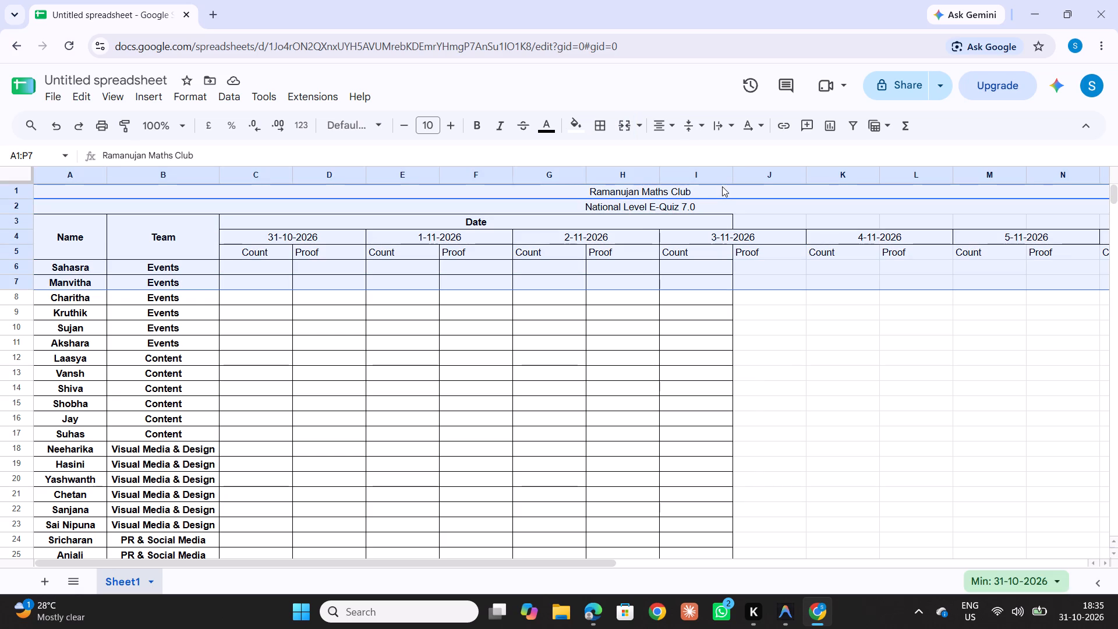
{"action": "key", "text": "shift+Up"}
{"action": "key", "text": "shift+Up"}
{"action": "key", "text": "shift+Up"}
{"action": "key", "text": "shift+Up"}
{"action": "key", "text": "shift+Up"}
{"action": "key", "text": "shift+Up"}
{"action": "key", "text": "shift+Up"}
{"action": "key", "text": "shift+Up"}
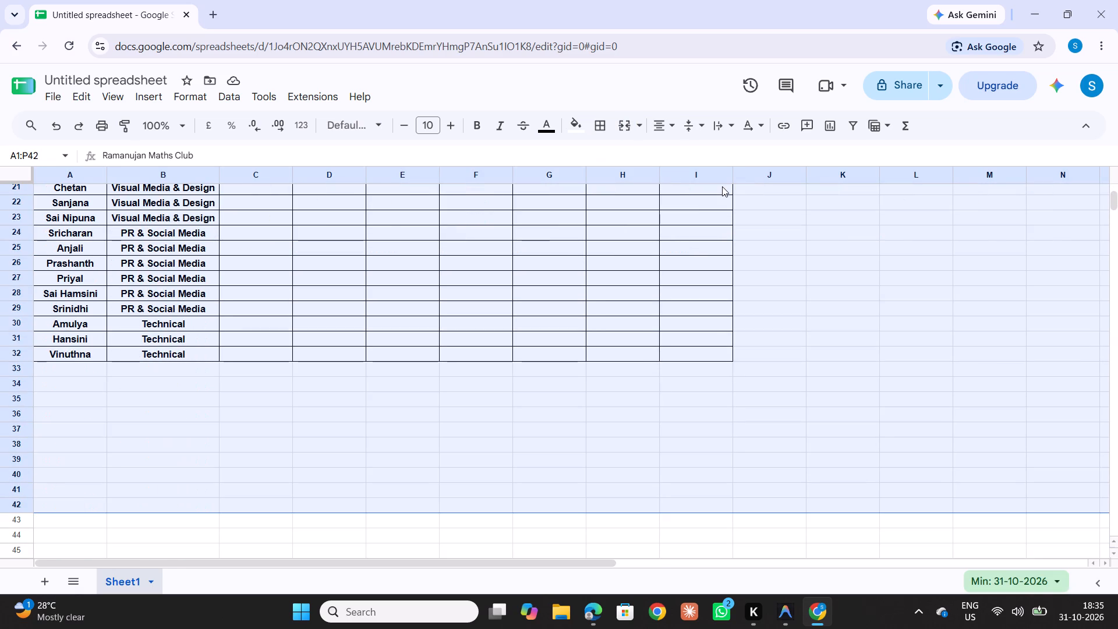
{"action": "key", "text": "shift+Up"}
{"action": "key", "text": "shift+Up"}
{"action": "key", "text": "shift+Up"}
{"action": "key", "text": "shift+Up"}
{"action": "key", "text": "shift+Up"}
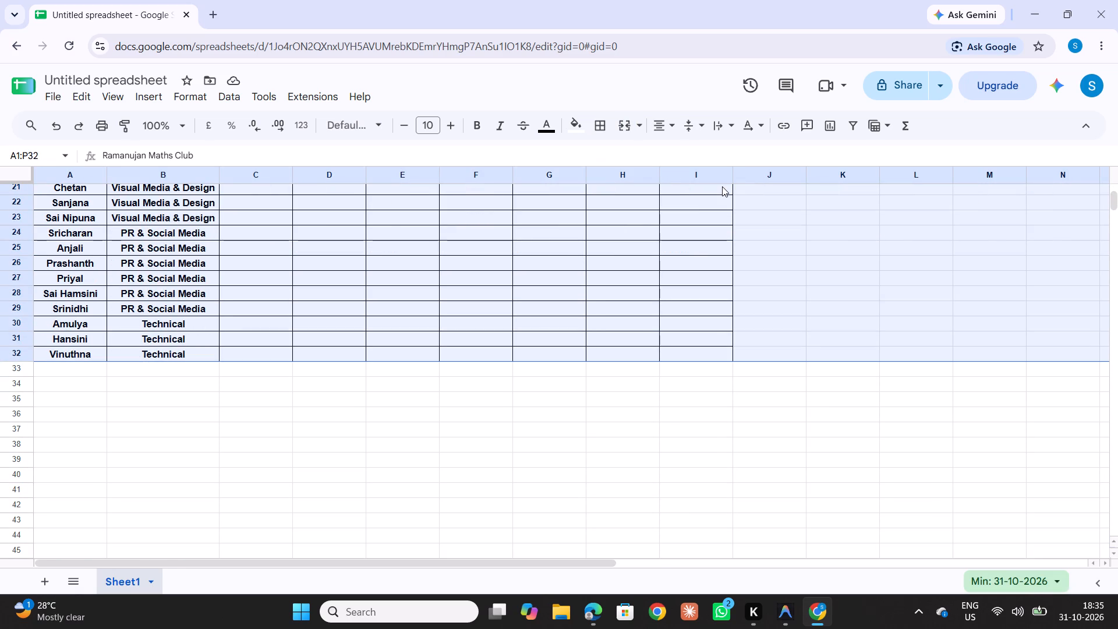
{"action": "left_click", "coordinate": [605, 123]}
{"action": "left_click", "coordinate": [602, 156]}
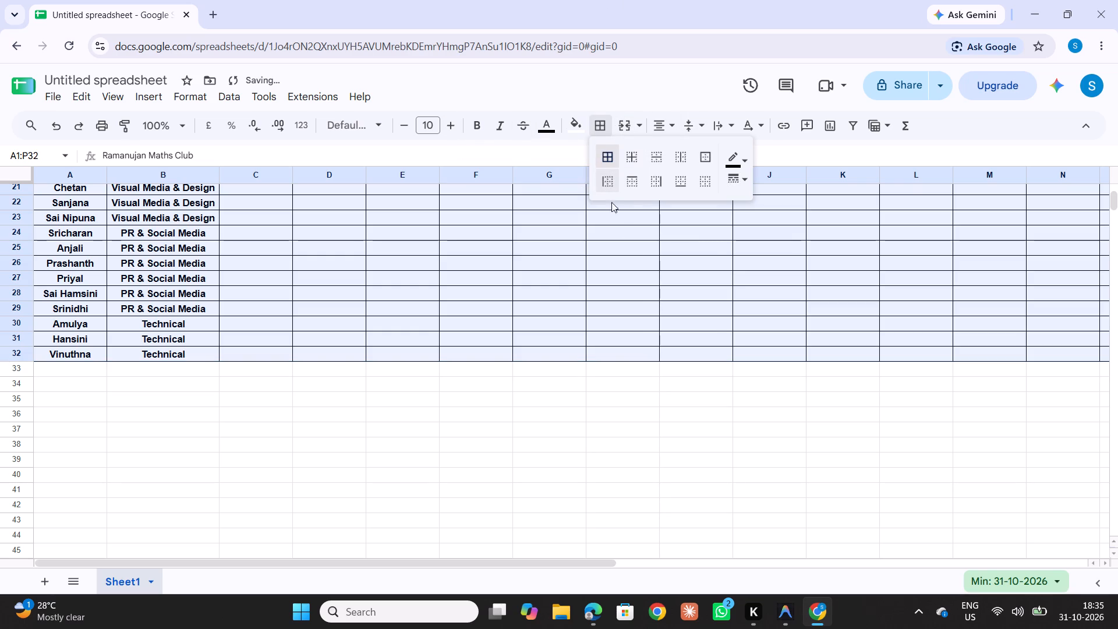
{"action": "left_click", "coordinate": [604, 383]}
{"action": "left_click", "coordinate": [515, 380]}
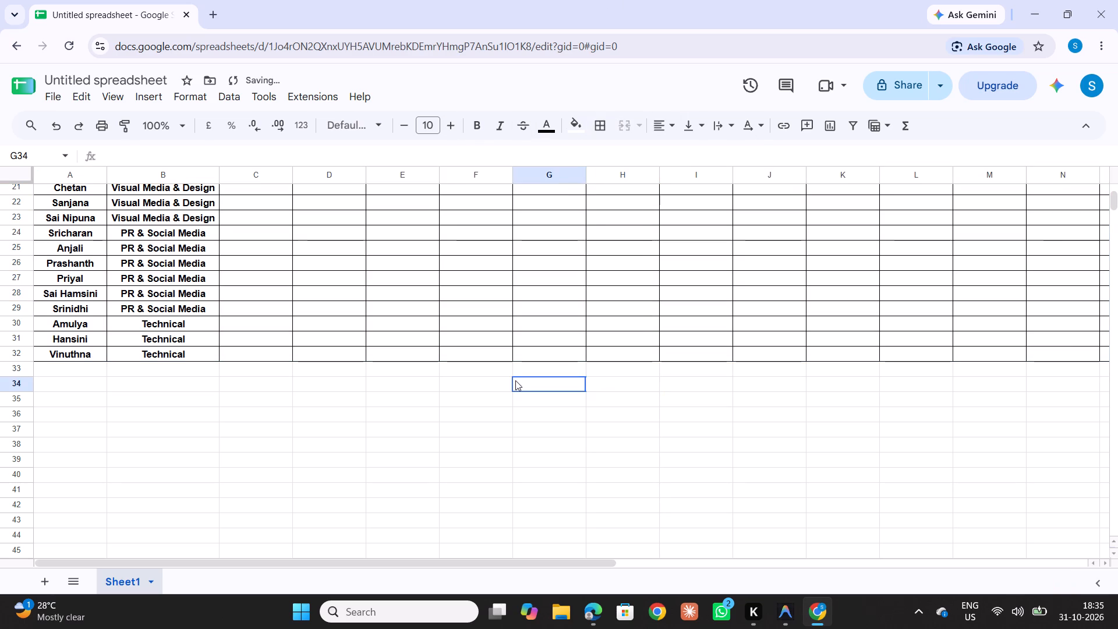
Make the title and heading rows A1:P5 bold.
{"action": "scroll", "coordinate": [515, 380], "scroll_direction": "up", "scroll_amount": 7}
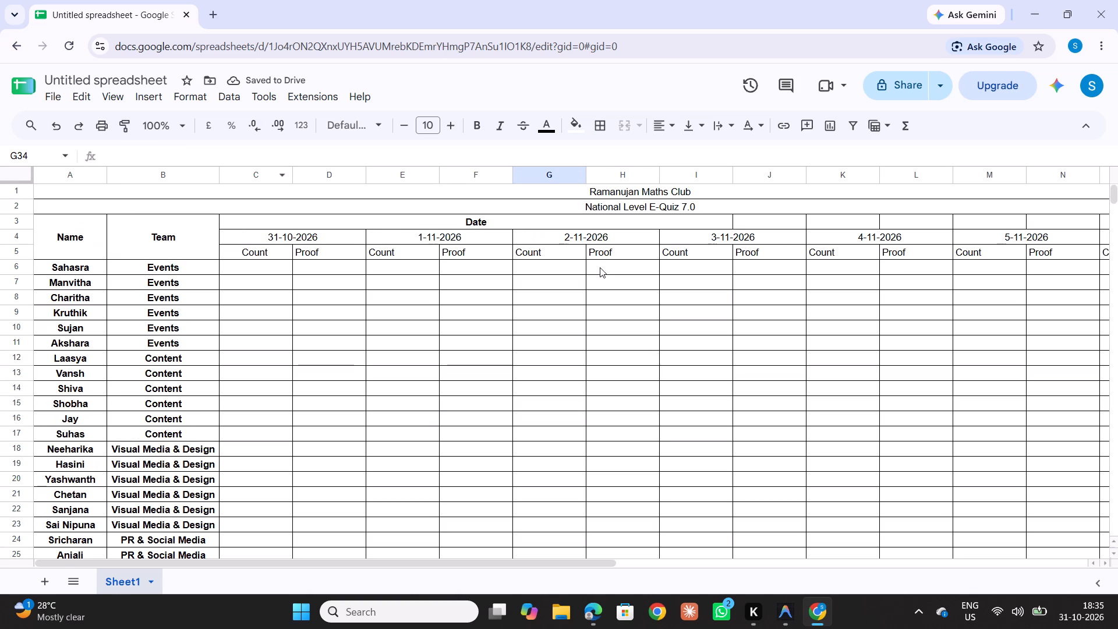
{"action": "left_click", "coordinate": [654, 193]}
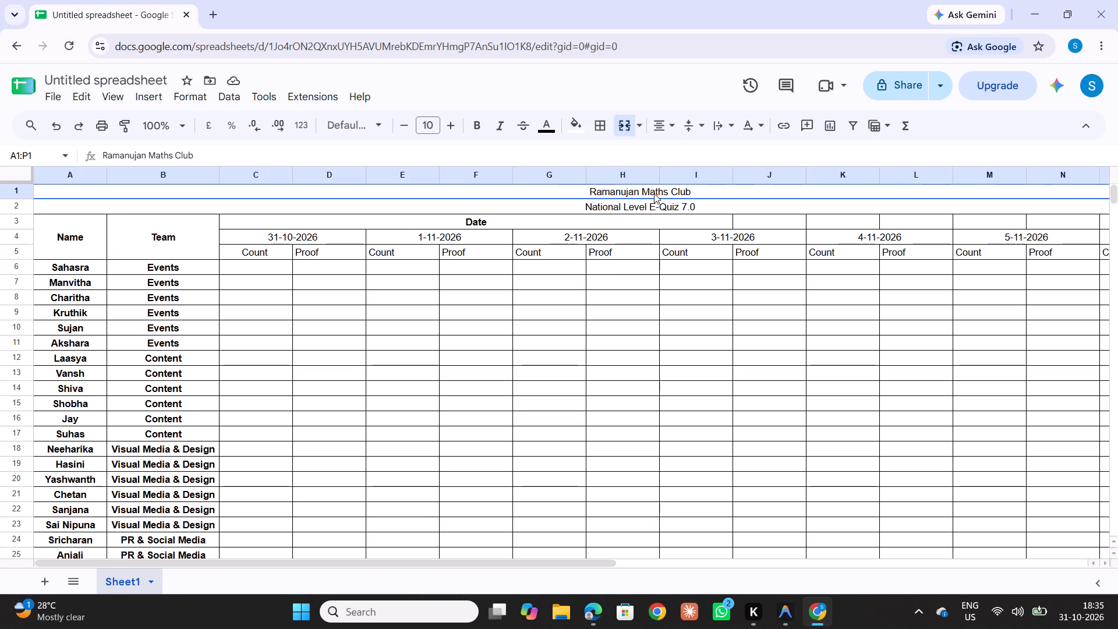
{"action": "key", "text": "shift+Down"}
{"action": "key", "text": "shift+Down"}
{"action": "key", "text": "shift+Down"}
{"action": "key", "text": "shift+Down"}
{"action": "key", "text": "shift+Down"}
{"action": "key", "text": "shift+Down"}
{"action": "key", "text": "shift+Down"}
{"action": "key", "text": "shift+Down"}
{"action": "key", "text": "shift+Down"}
{"action": "key", "text": "shift+Down"}
{"action": "key", "text": "shift+Down"}
{"action": "key", "text": "shift+Down"}
{"action": "key", "text": "shift+Down"}
{"action": "key", "text": "shift+Down"}
{"action": "key", "text": "shift+Down"}
{"action": "key", "text": "shift+Down"}
{"action": "key", "text": "shift+Down"}
{"action": "key", "text": "shift+Down"}
{"action": "key", "text": "shift+Down"}
{"action": "key", "text": "shift+Down"}
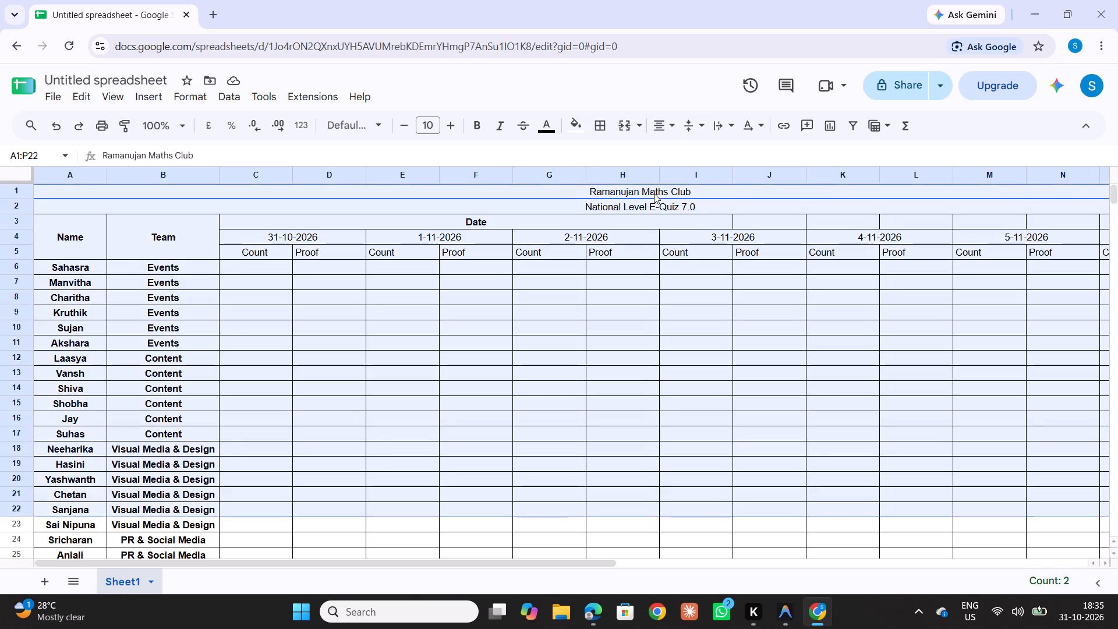
{"action": "key", "text": "shift+Down"}
{"action": "key", "text": "shift+Down"}
{"action": "key", "text": "shift+Down"}
{"action": "key", "text": "shift+Down"}
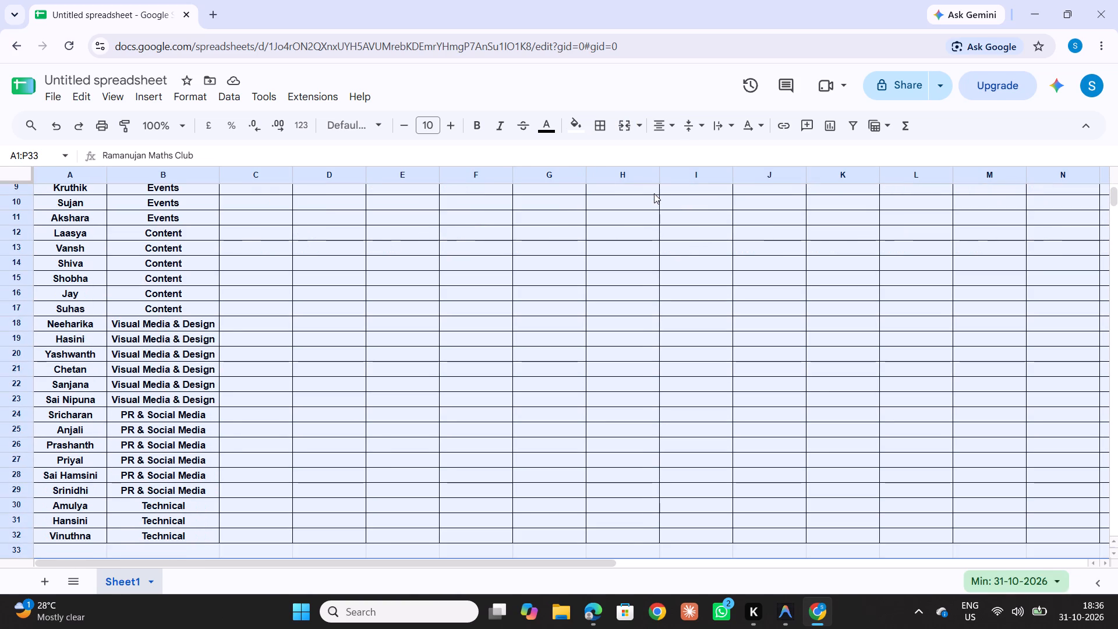
{"action": "key", "text": "shift+Up"}
{"action": "key", "text": "shift+Up"}
{"action": "key", "text": "shift+Up"}
{"action": "key", "text": "shift+Up"}
{"action": "key", "text": "shift+Up"}
{"action": "key", "text": "shift+Up"}
{"action": "key", "text": "shift+Up"}
{"action": "key", "text": "shift+Up"}
{"action": "key", "text": "shift+Up"}
{"action": "key", "text": "shift+Up"}
{"action": "key", "text": "shift+Up"}
{"action": "key", "text": "shift+Up"}
{"action": "key", "text": "shift+Up"}
{"action": "key", "text": "shift+Up"}
{"action": "key", "text": "shift+Up"}
{"action": "key", "text": "shift+Up"}
{"action": "key", "text": "shift+Up"}
{"action": "key", "text": "shift+Up"}
{"action": "key", "text": "shift+Up"}
{"action": "key", "text": "shift+Up"}
{"action": "key", "text": "shift+Up"}
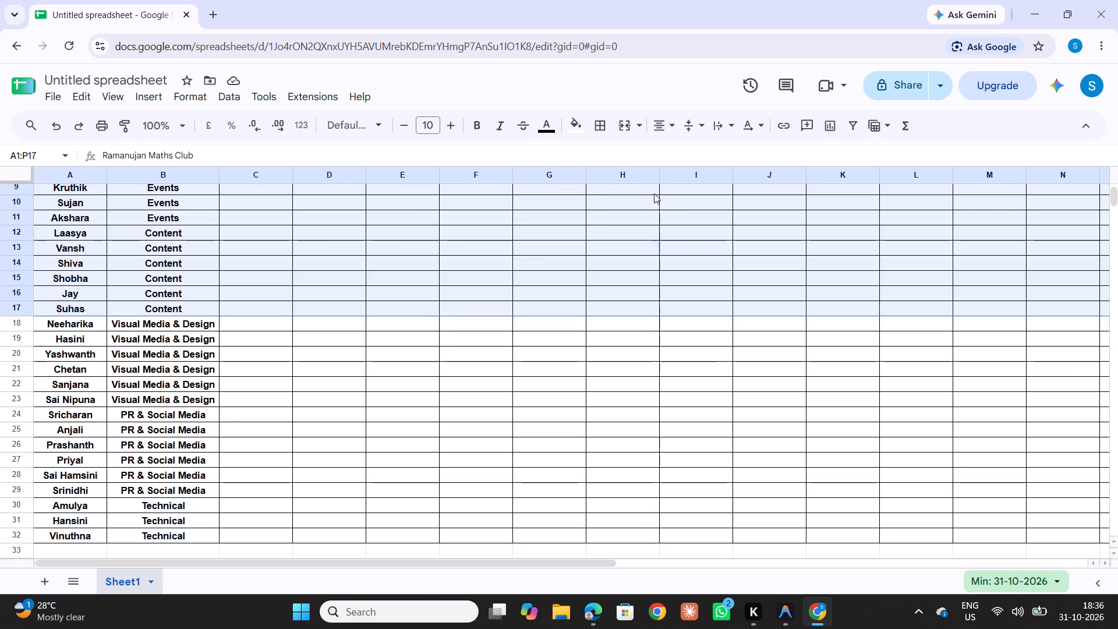
{"action": "key", "text": "shift+Down"}
{"action": "key", "text": "shift+Down"}
{"action": "key", "text": "shift+Down"}
{"action": "key", "text": "shift+Up"}
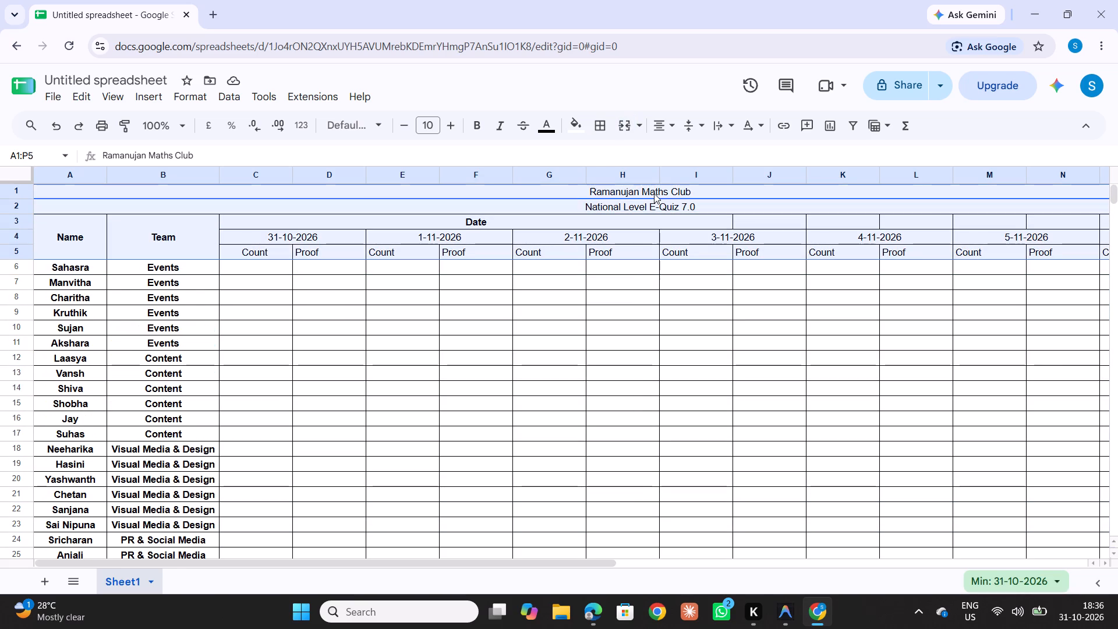
{"action": "key", "text": "ctrl+b"}
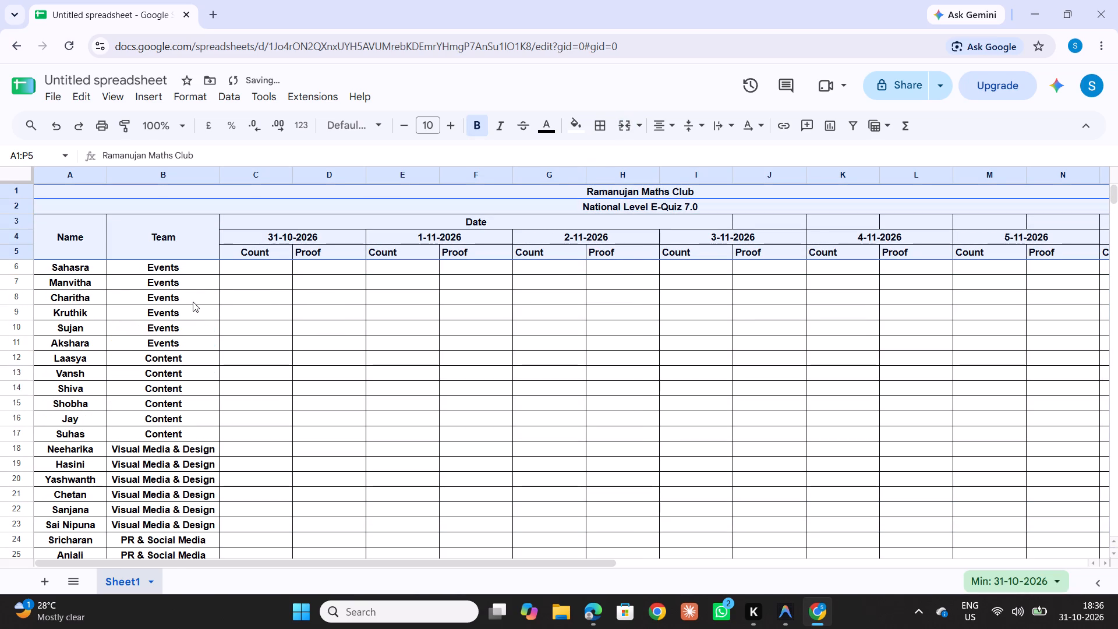
{"action": "left_click", "coordinate": [285, 281]}
{"action": "left_click", "coordinate": [264, 269]}
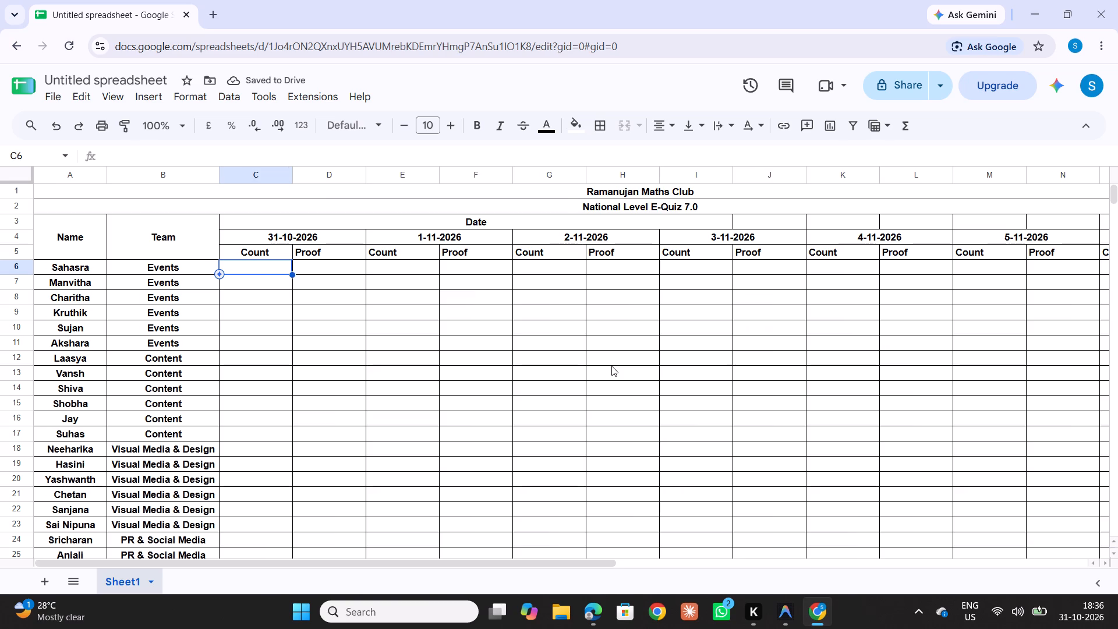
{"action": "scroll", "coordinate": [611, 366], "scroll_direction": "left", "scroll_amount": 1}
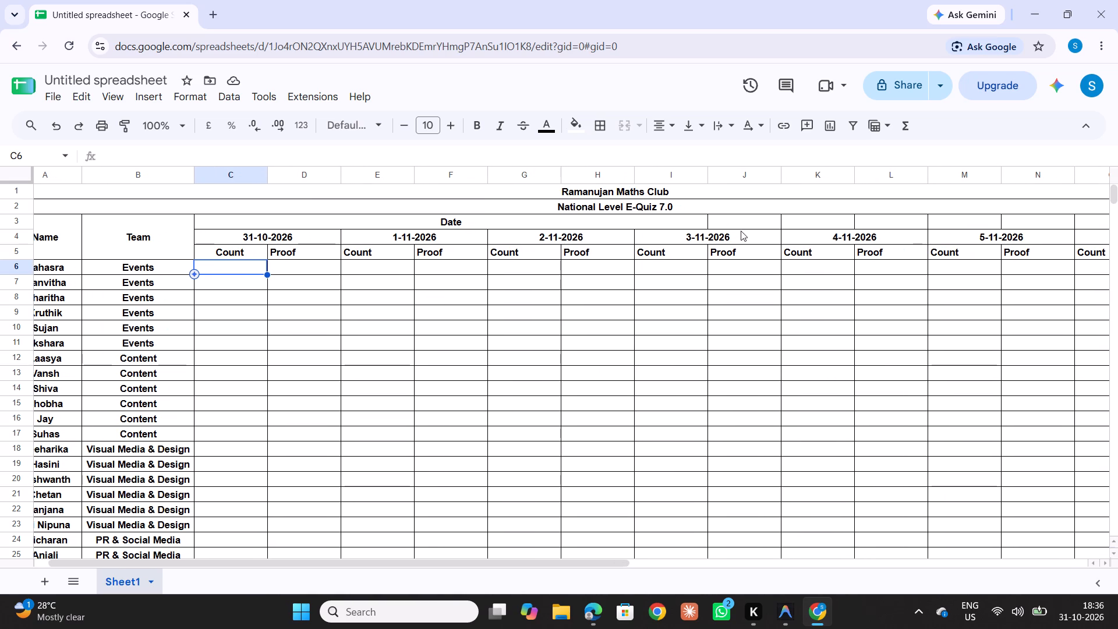
Merge the cells C3:P3 above the dates into a single cell.
{"action": "scroll", "coordinate": [780, 234], "scroll_direction": "left", "scroll_amount": 5}
{"action": "left_click", "coordinate": [770, 218]}
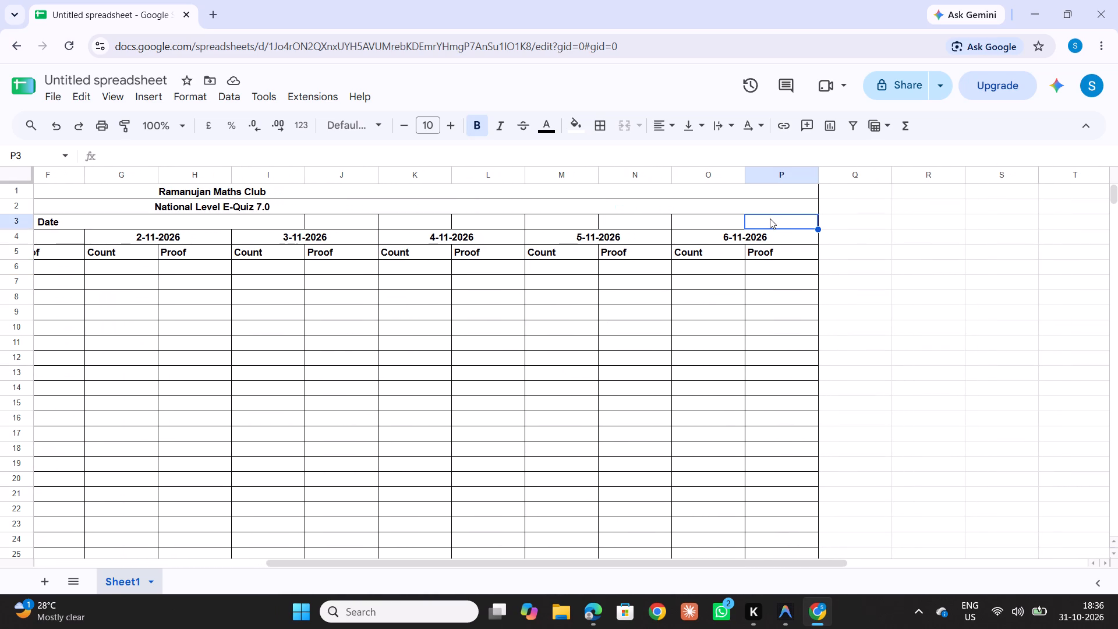
{"action": "left_click", "coordinate": [817, 229]}
{"action": "left_click", "coordinate": [819, 229]}
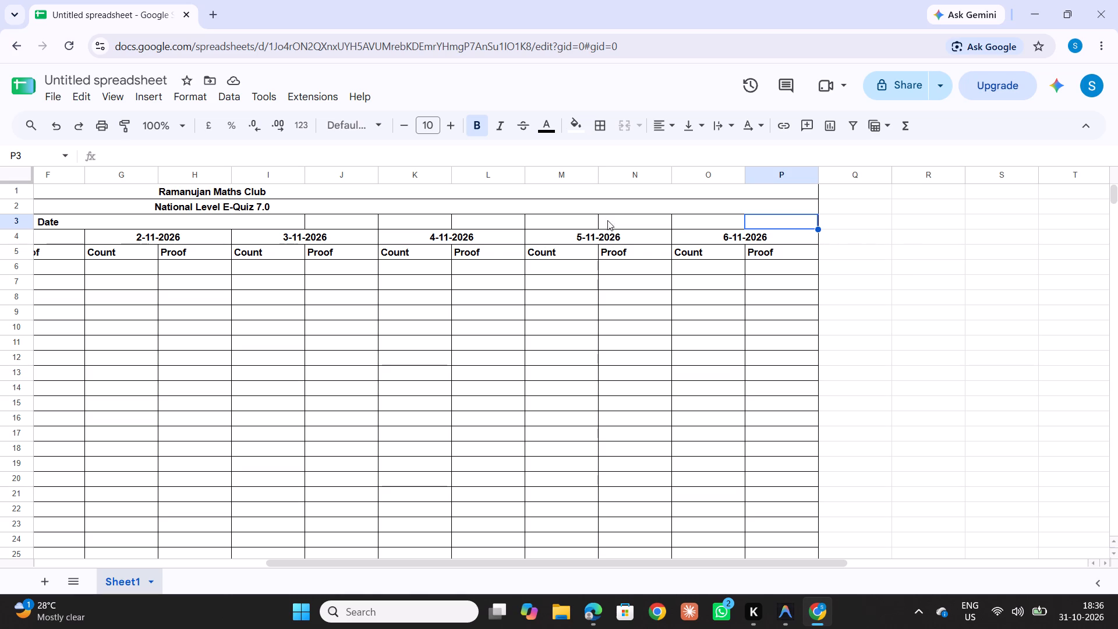
{"action": "left_click", "coordinate": [818, 231]}
{"action": "left_click_drag", "start_coordinate": [818, 229], "coordinate": [668, 229]}
{"action": "left_click_drag", "start_coordinate": [668, 229], "coordinate": [86, 221]}
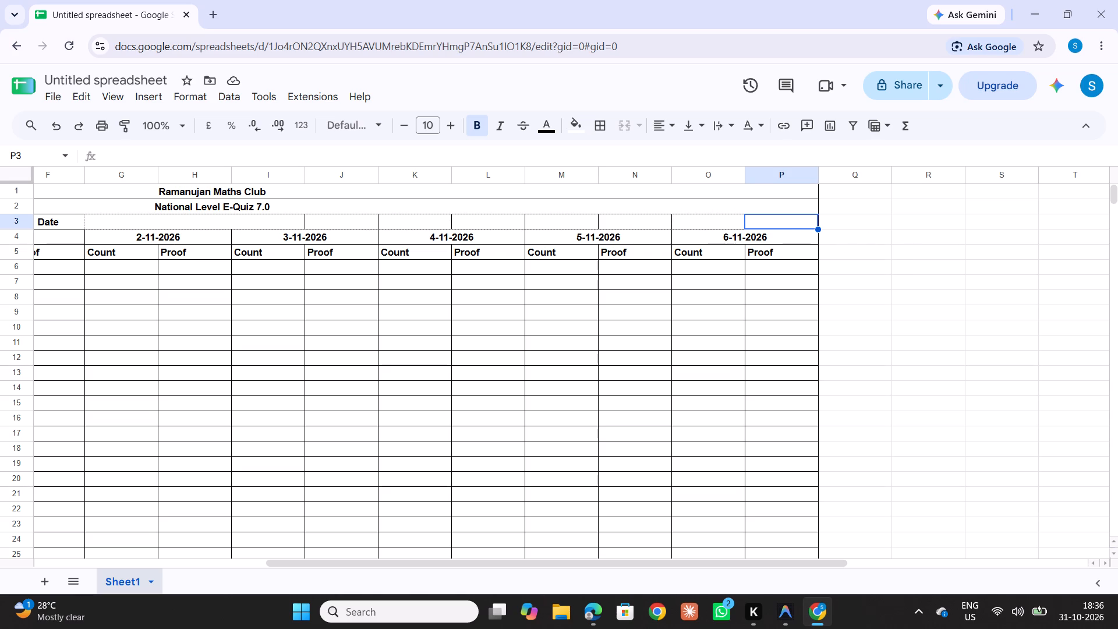
{"action": "left_click_drag", "start_coordinate": [86, 221], "coordinate": [1, 218]}
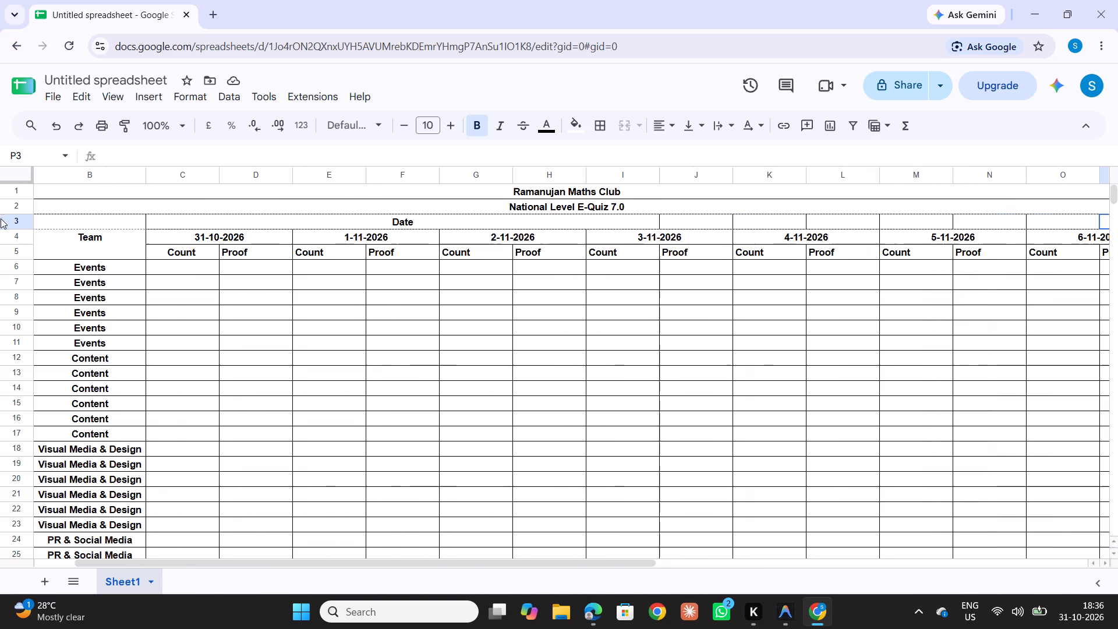
{"action": "left_click_drag", "start_coordinate": [1, 218], "coordinate": [182, 227]}
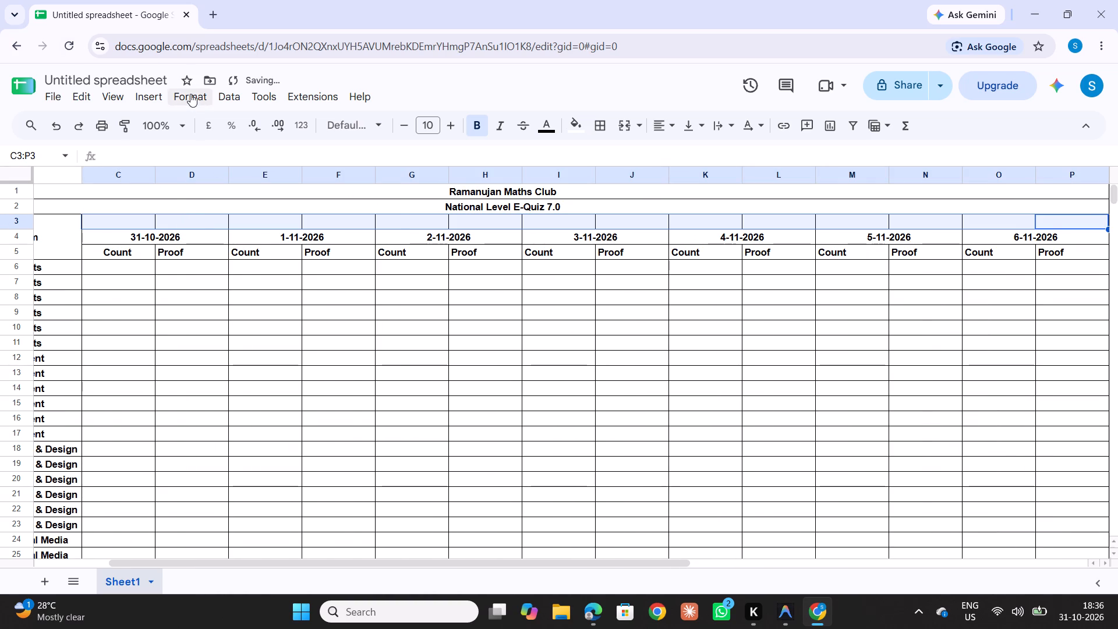
{"action": "left_click", "coordinate": [190, 94]}
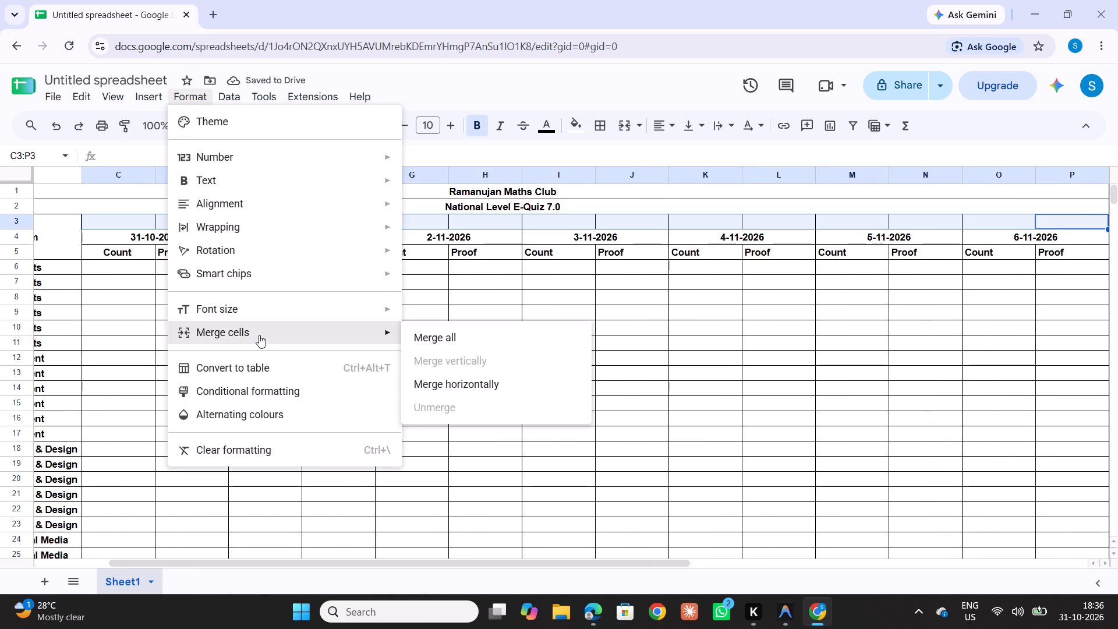
{"action": "left_click", "coordinate": [449, 335]}
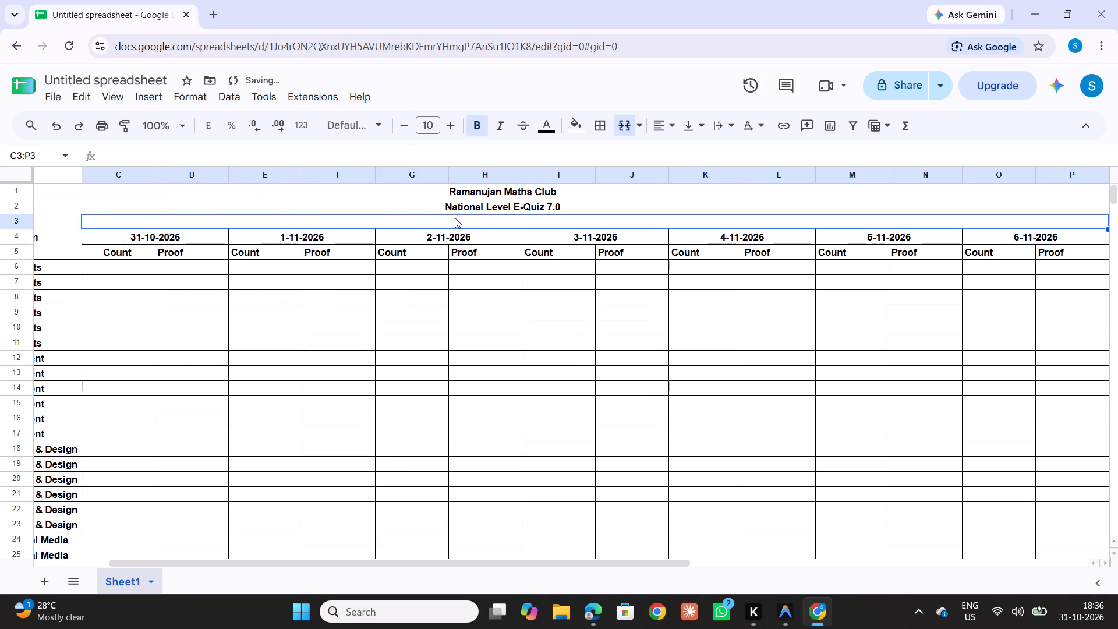
Enter "Date" in the merged cell C3:P3 and centre it horizontally.
{"action": "double_click", "coordinate": [455, 218]}
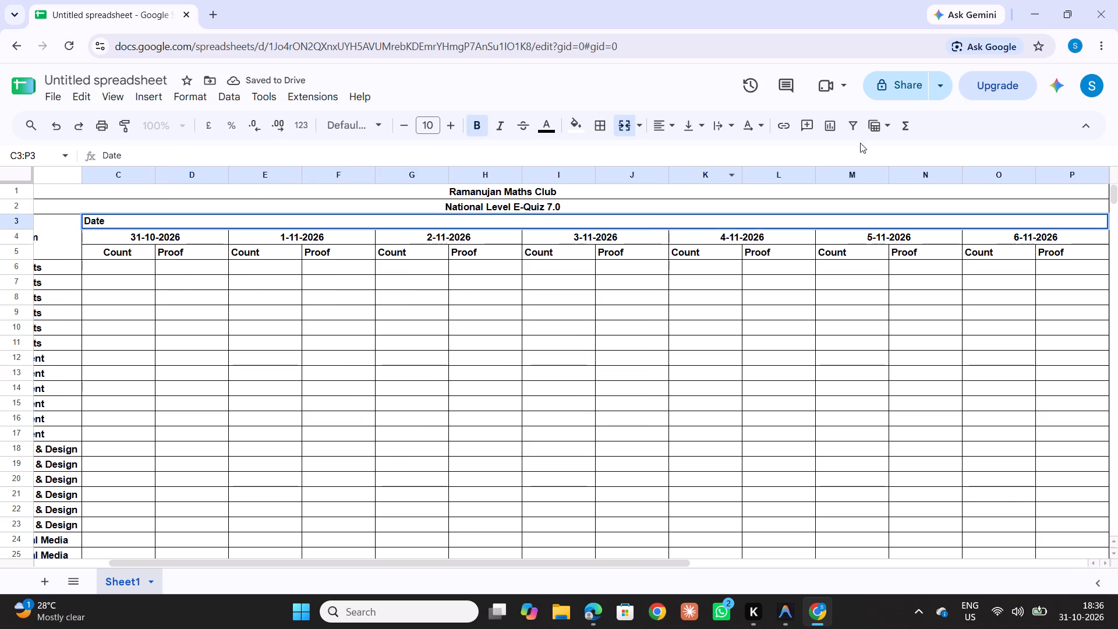
{"action": "left_click", "coordinate": [657, 123]}
{"action": "left_click", "coordinate": [684, 148]}
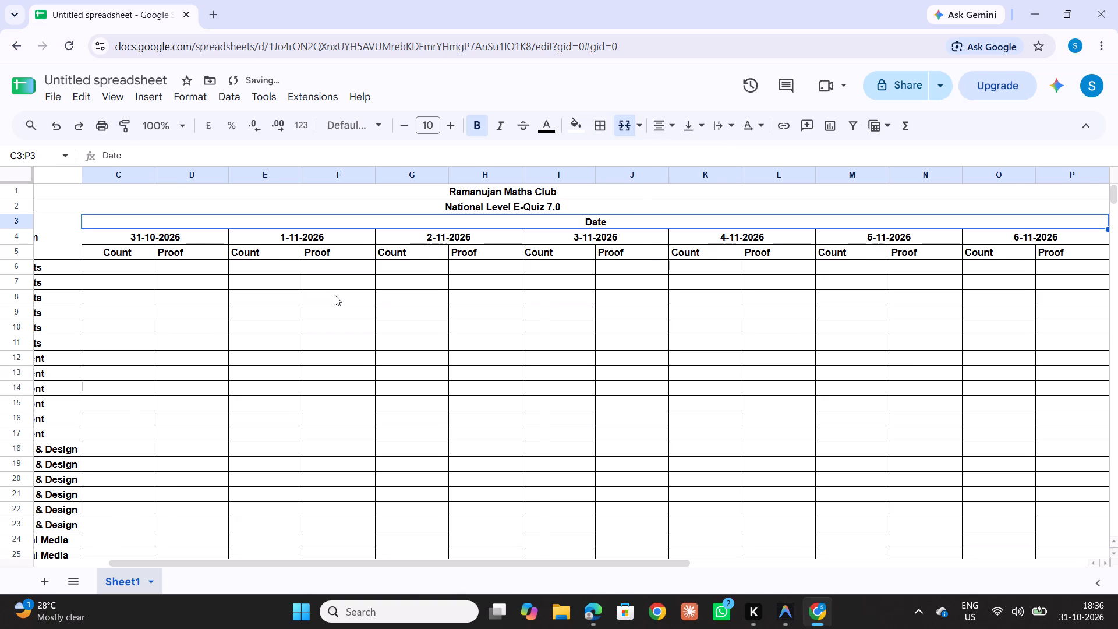
Look over the roster from the title rows down to its last row, 32.
{"action": "scroll", "coordinate": [335, 295], "scroll_direction": "right", "scroll_amount": 3}
{"action": "left_click", "coordinate": [284, 267]}
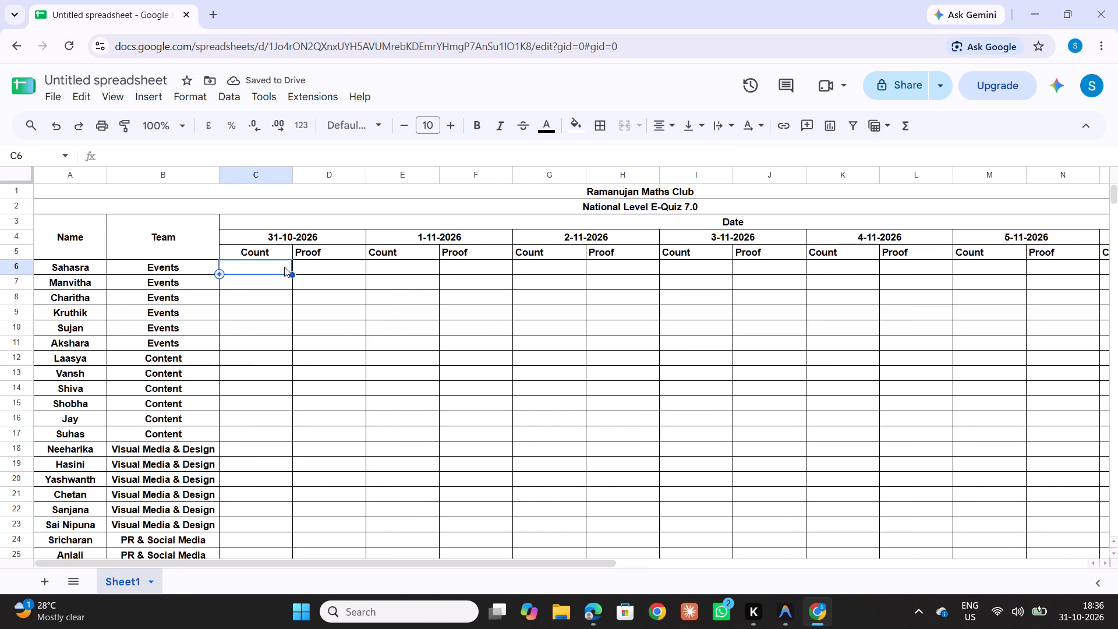
{"action": "scroll", "coordinate": [328, 394], "scroll_direction": "right", "scroll_amount": 1}
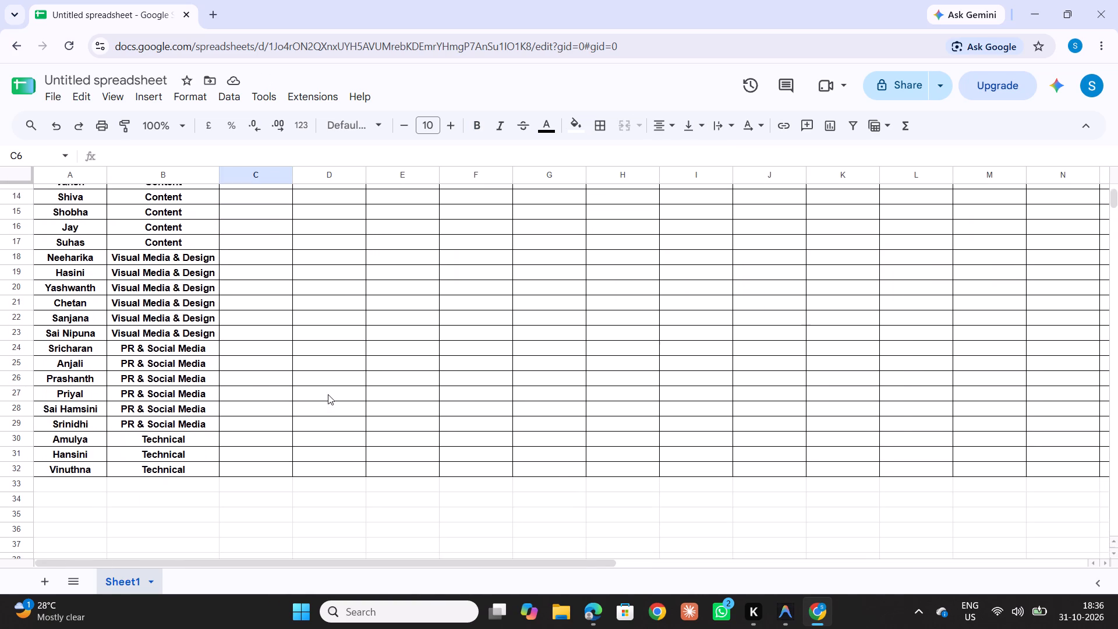
{"action": "scroll", "coordinate": [328, 394], "scroll_direction": "right", "scroll_amount": 1}
{"action": "scroll", "coordinate": [328, 394], "scroll_direction": "up", "scroll_amount": 1}
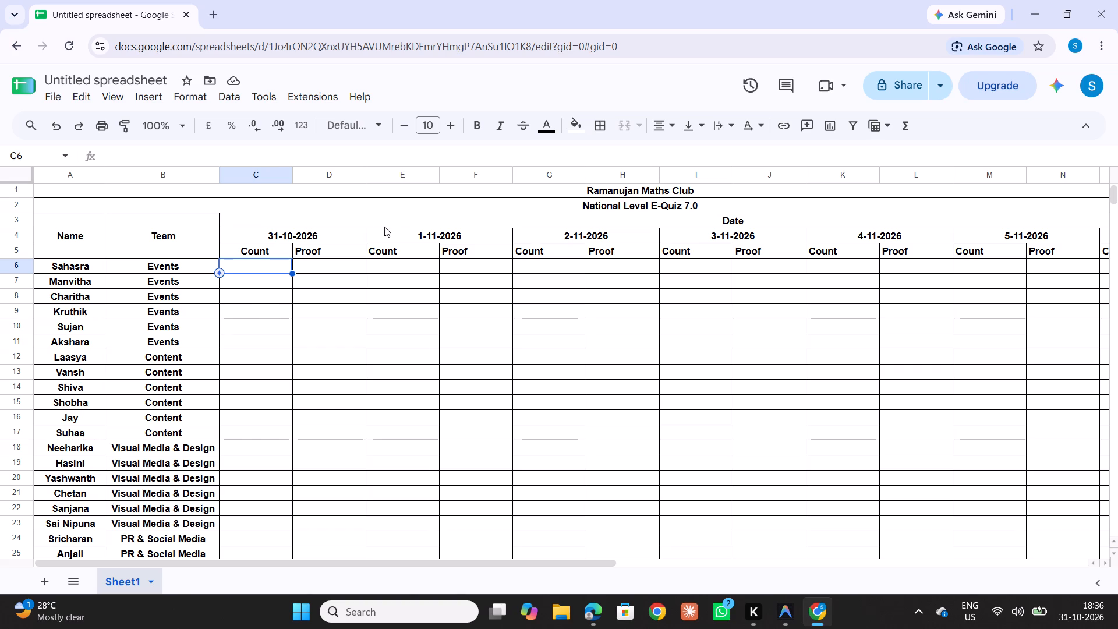
{"action": "scroll", "coordinate": [477, 256], "scroll_direction": "up", "scroll_amount": 1}
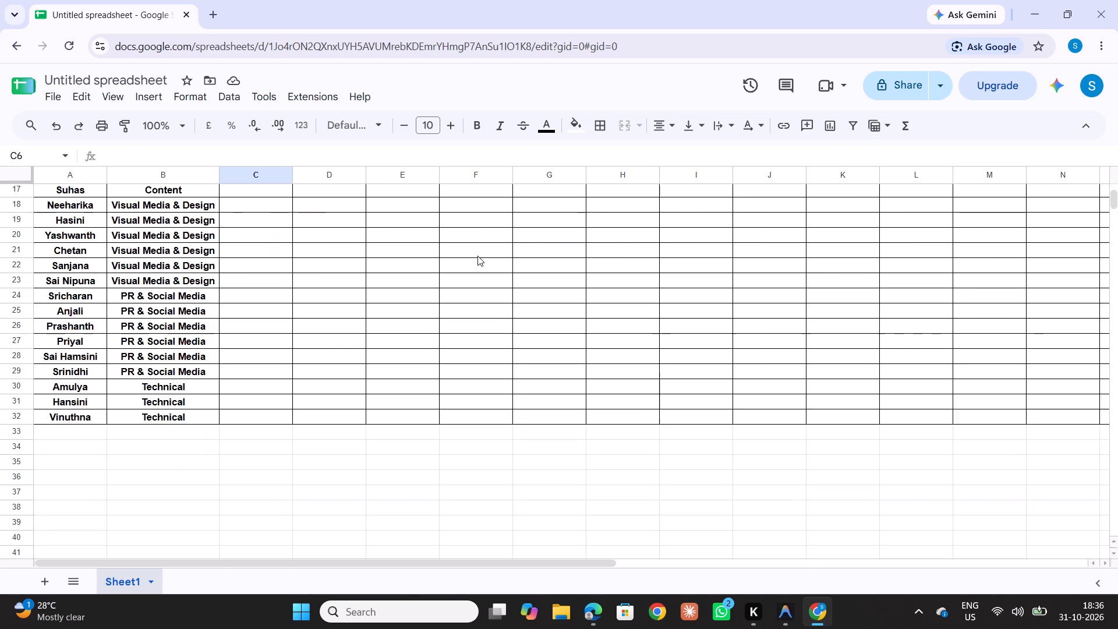
{"action": "scroll", "coordinate": [477, 256], "scroll_direction": "up", "scroll_amount": 1}
{"action": "scroll", "coordinate": [477, 256], "scroll_direction": "down", "scroll_amount": 3}
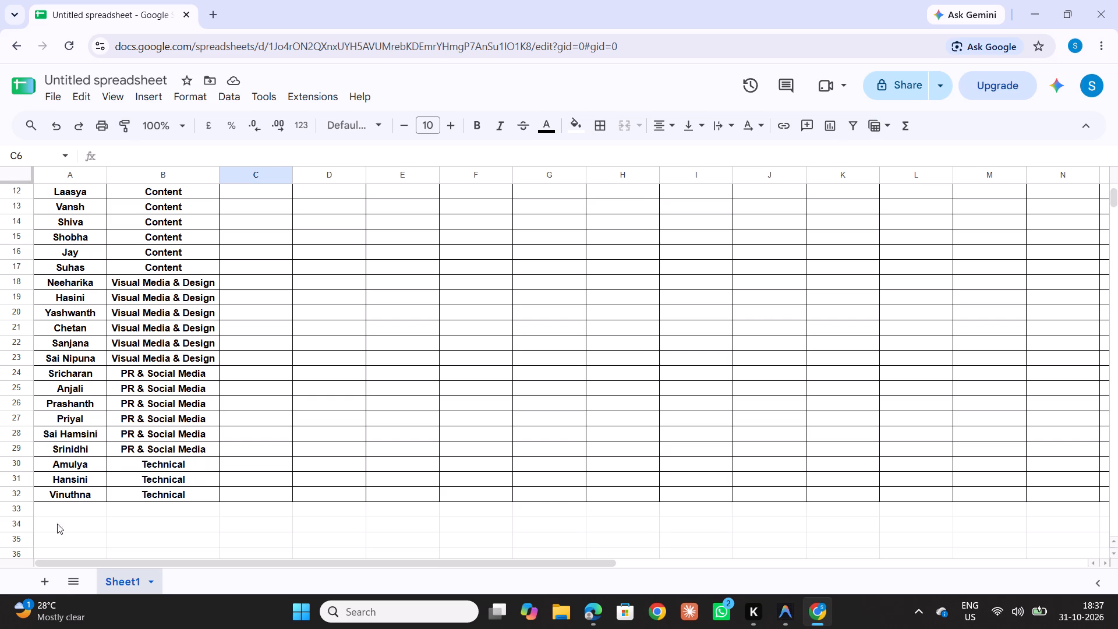
Add a second sheet and enter the title "Ramanujan Maths Club" in its cell A1.
{"action": "left_click", "coordinate": [43, 585]}
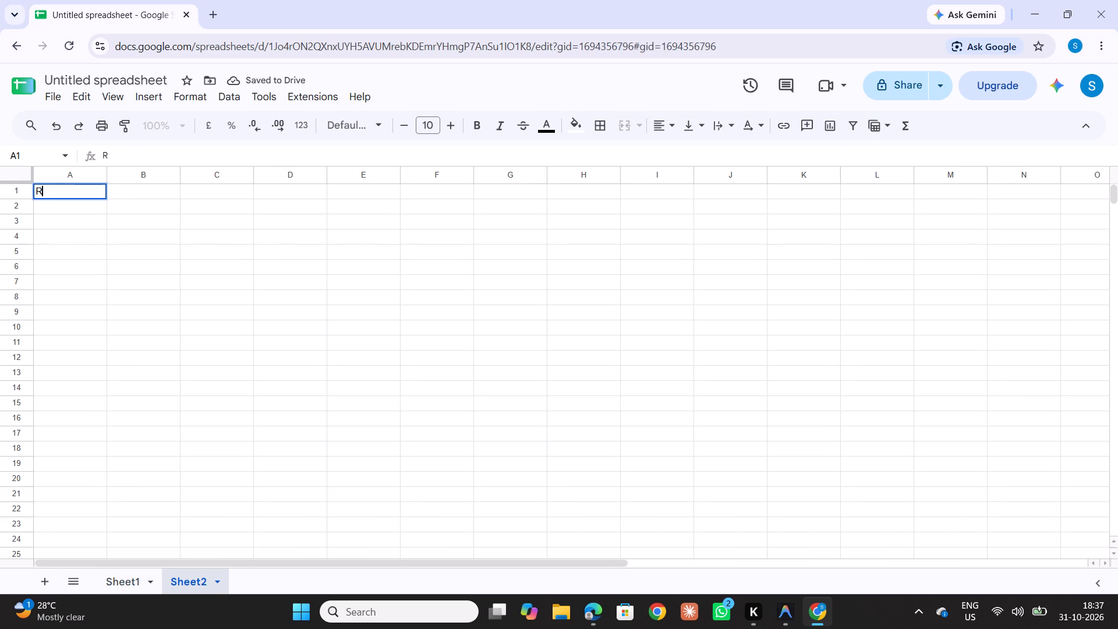
{"action": "type", "text": "amanuja"}
{"action": "key", "text": "n"}
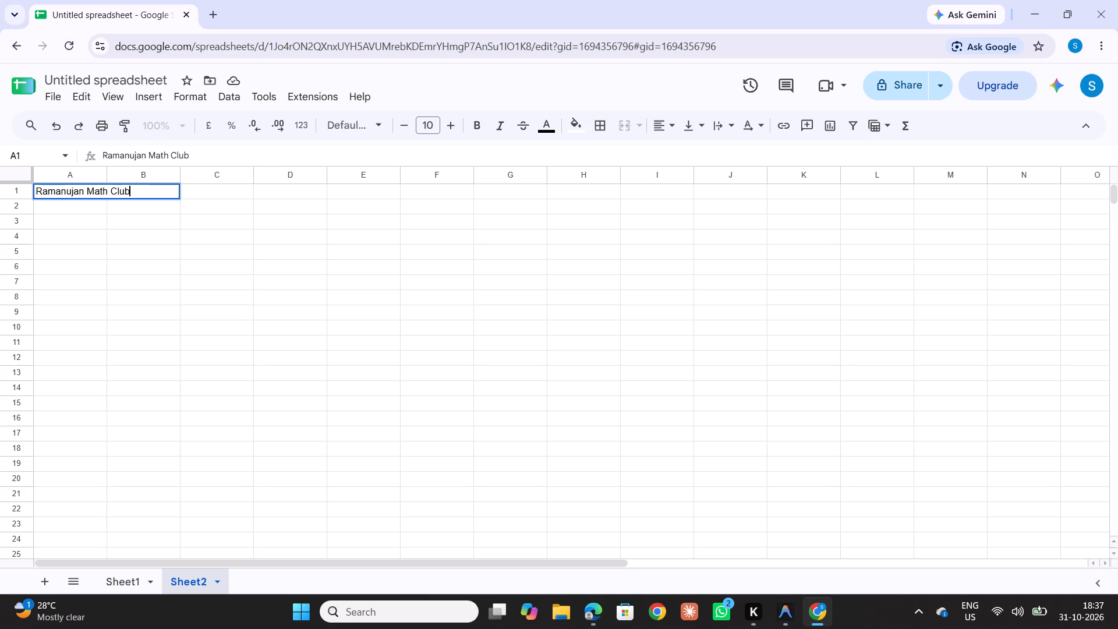
{"action": "key", "text": "Left"}
{"action": "key", "text": "Left"}
{"action": "key", "text": "Left"}
{"action": "key", "text": "Right"}
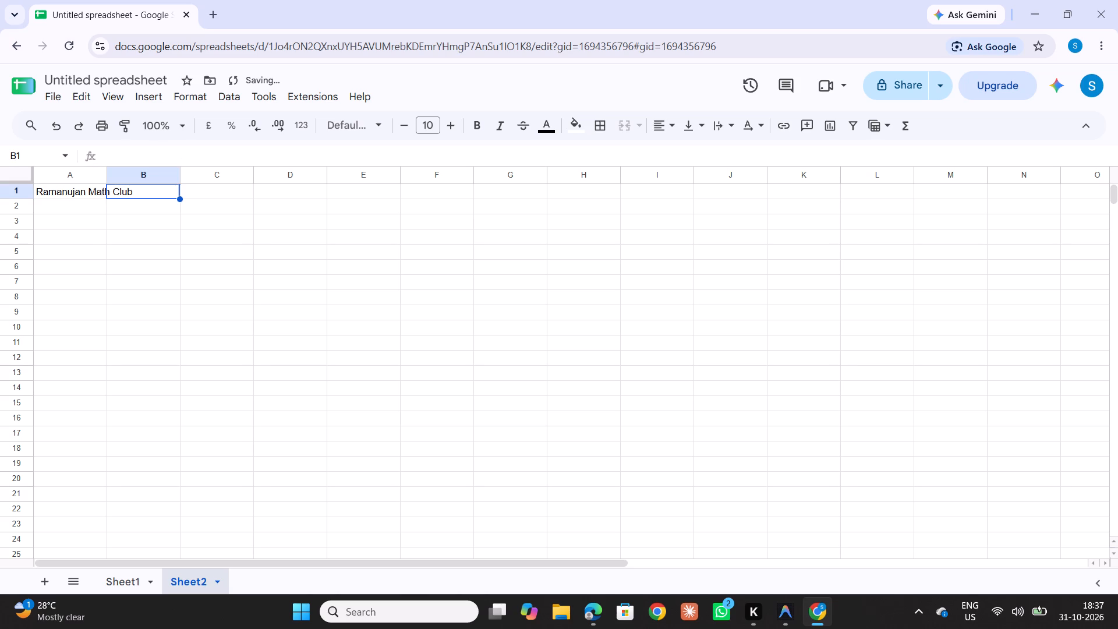
{"action": "left_click", "coordinate": [91, 189]}
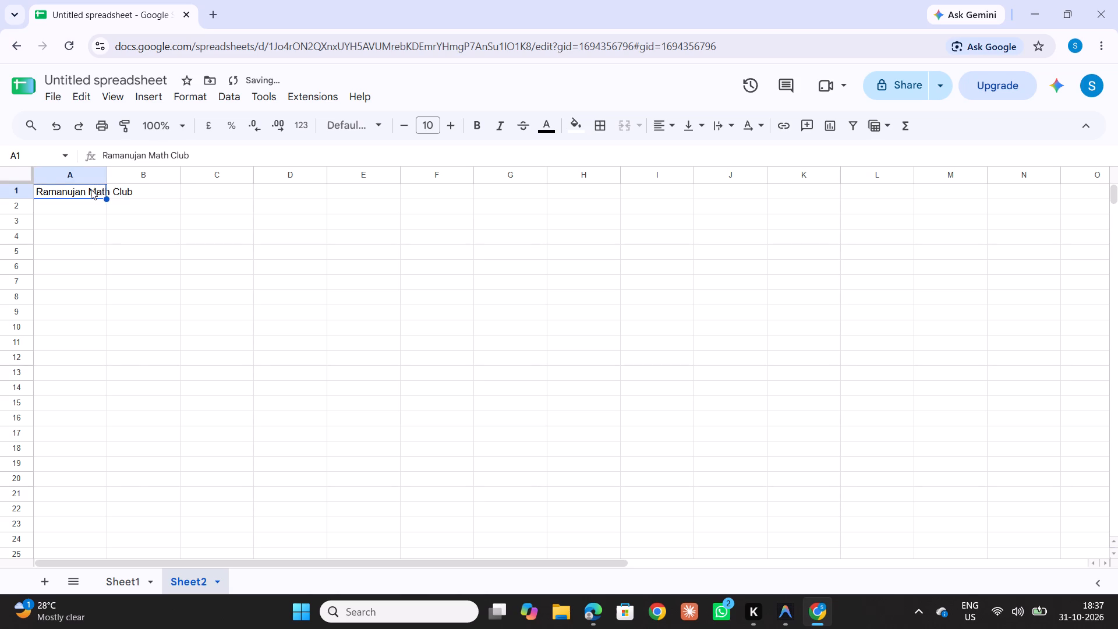
{"action": "double_click", "coordinate": [91, 189]}
{"action": "left_click", "coordinate": [106, 194]}
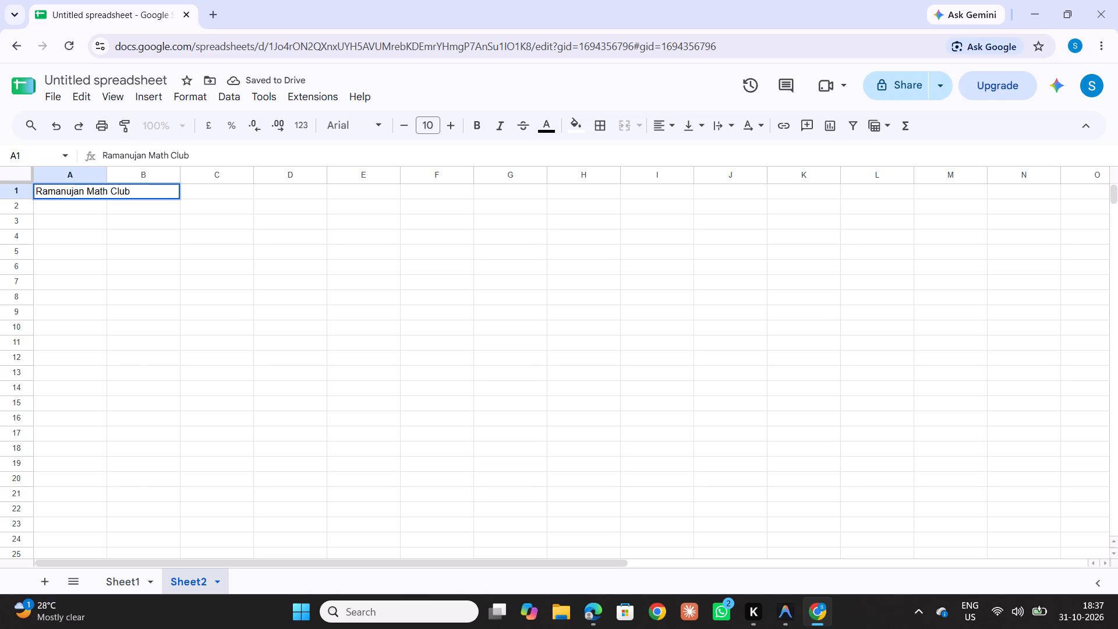
{"action": "key", "text": "s"}
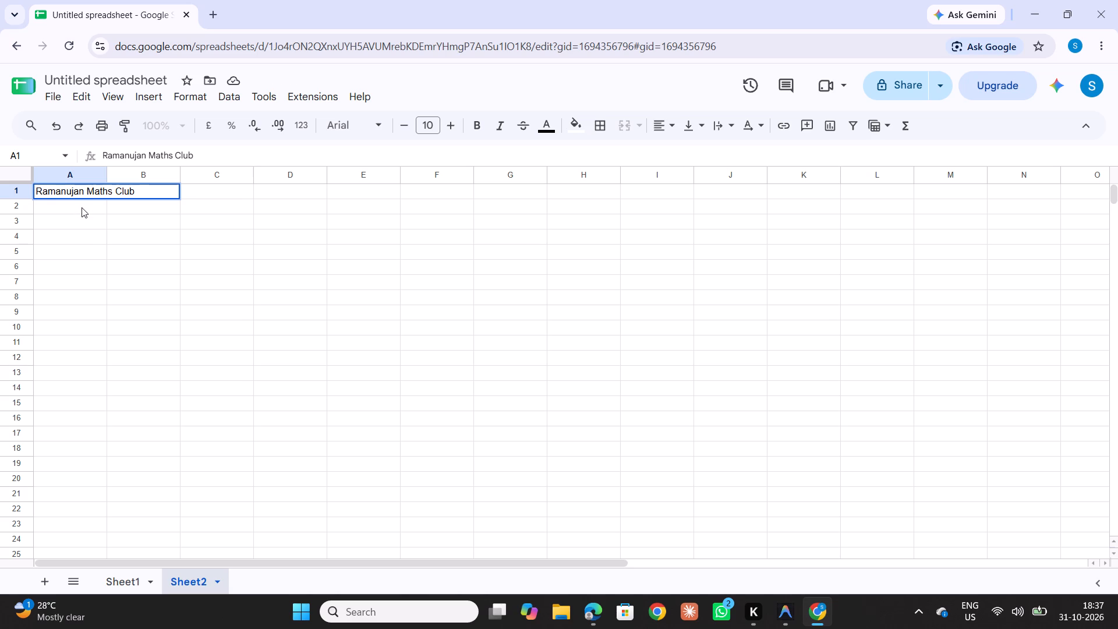
Enter the subtitle "National Level E-Quiz 7.0" in A2 and "TO-DO List" in A3.
{"action": "left_click", "coordinate": [82, 207]}
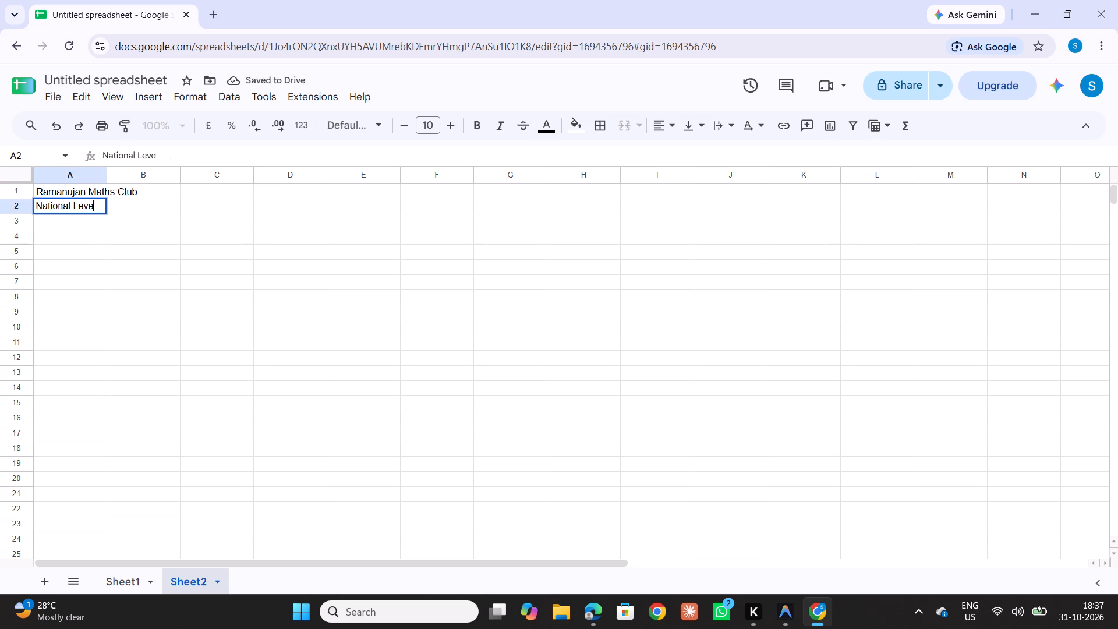
{"action": "key", "text": "e"}
{"action": "type", "text": "-Q"}
{"action": "type", "text": "7.0"}
{"action": "key", "text": "space"}
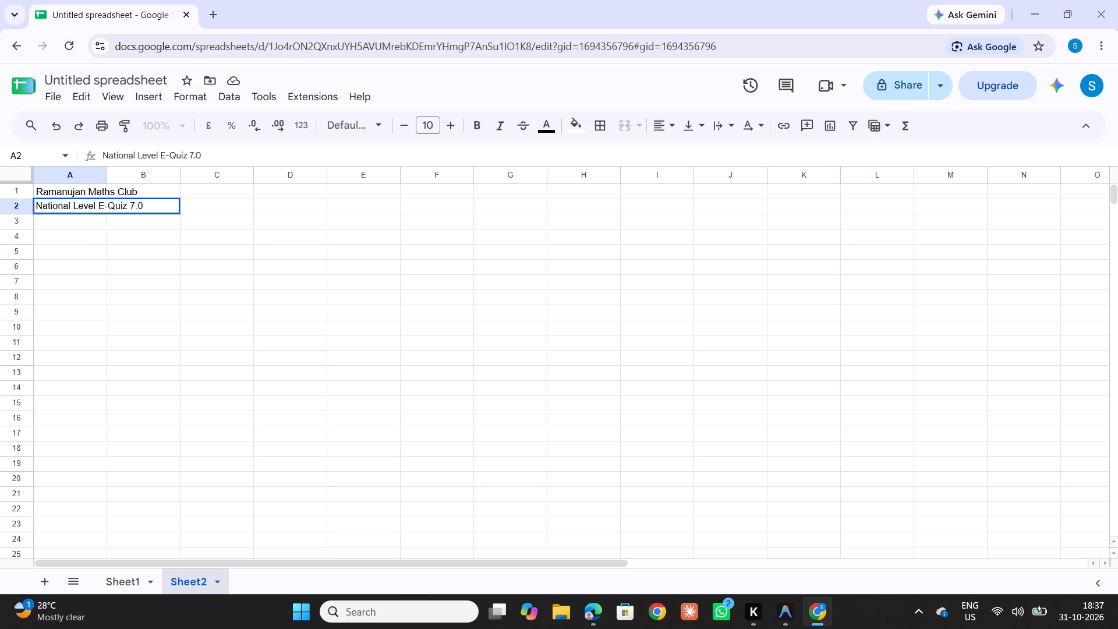
{"action": "key", "text": "Return"}
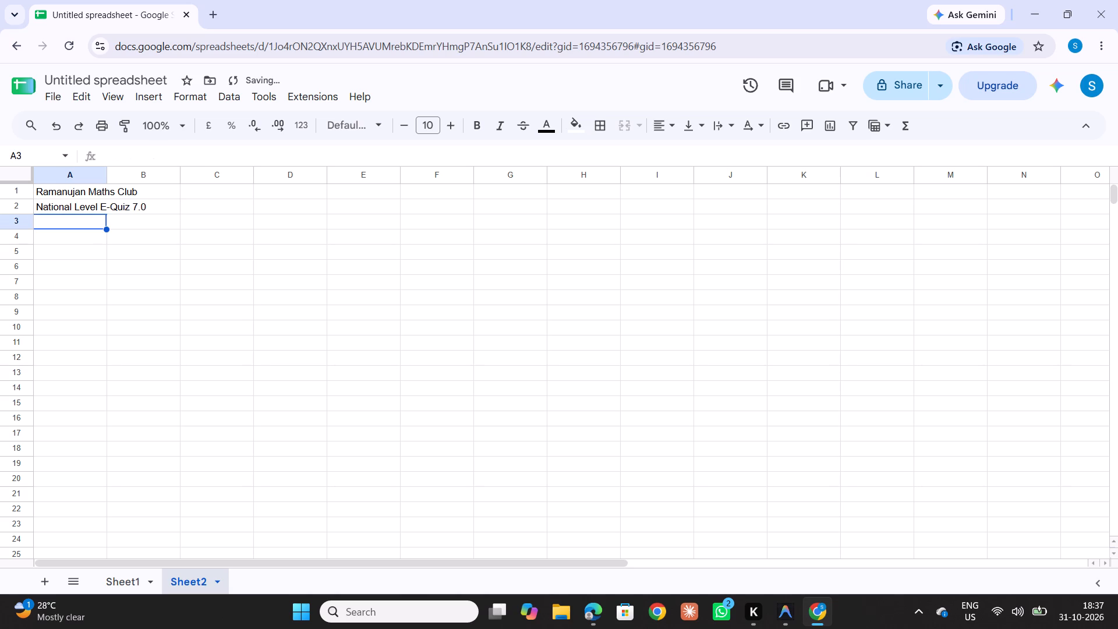
{"action": "key", "text": "t"}
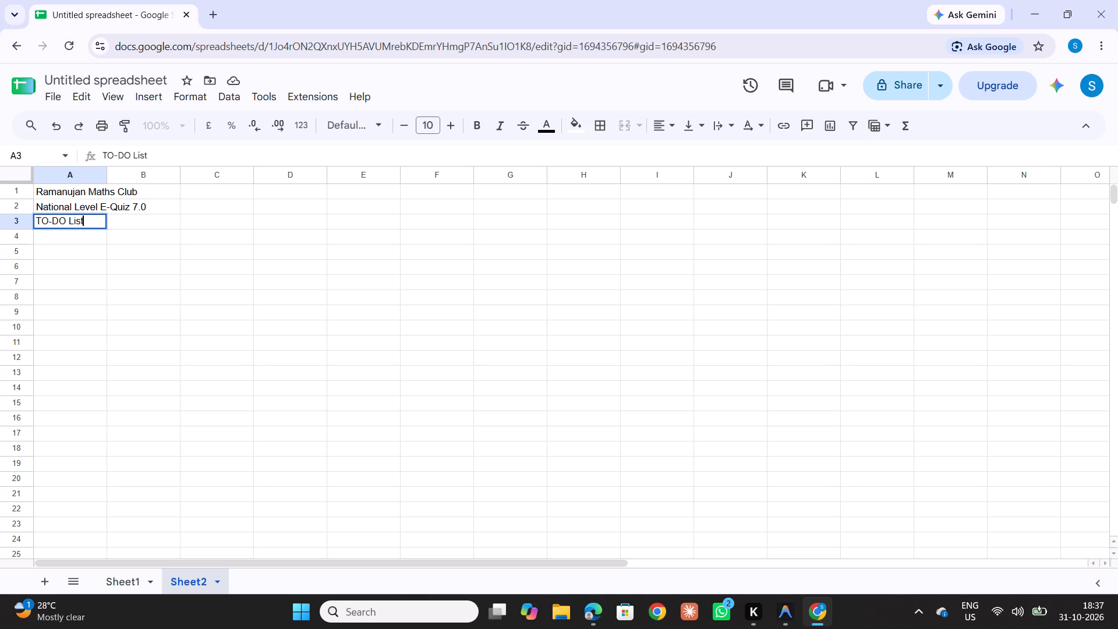
{"action": "key", "text": "Return"}
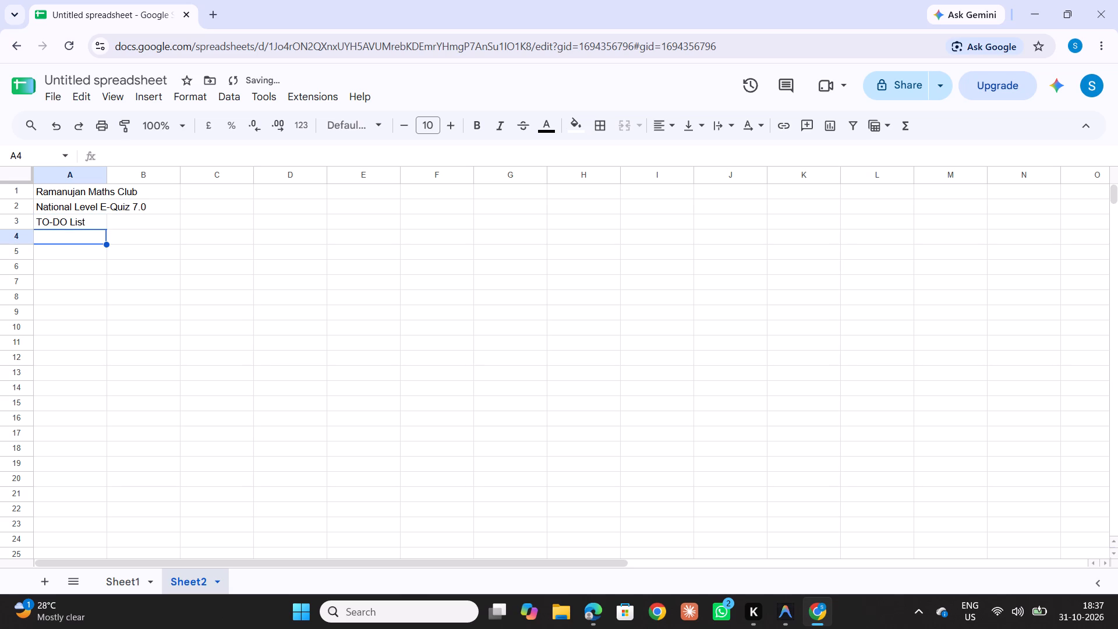
Enter the column headings "S.No." in A4 and "Work" in B4.
{"action": "type", "text": "S.N"}
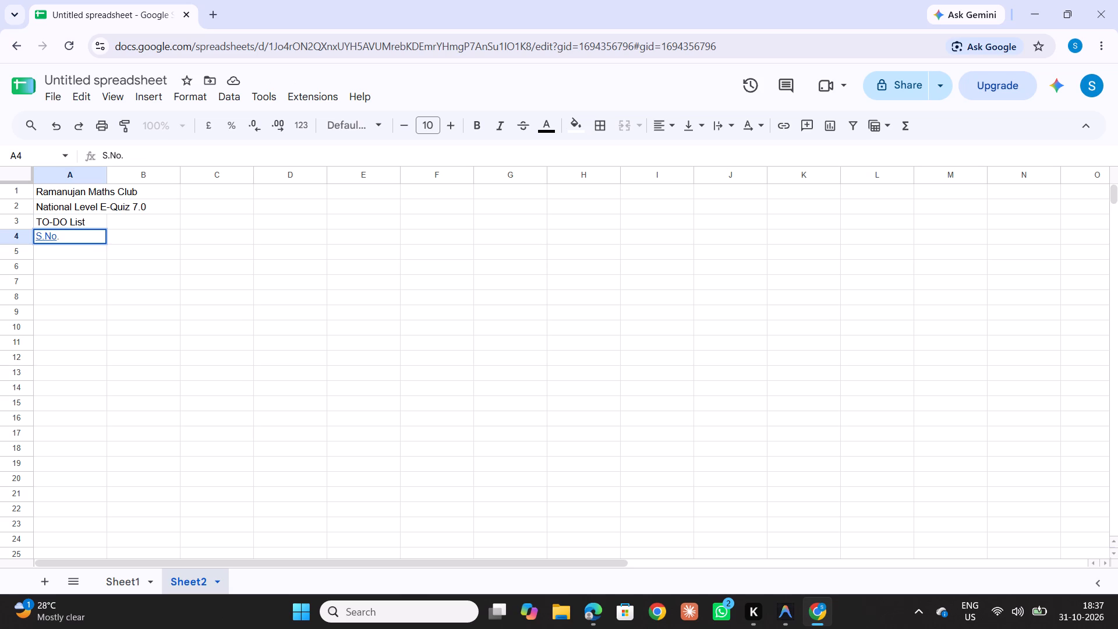
{"action": "key", "text": "Right"}
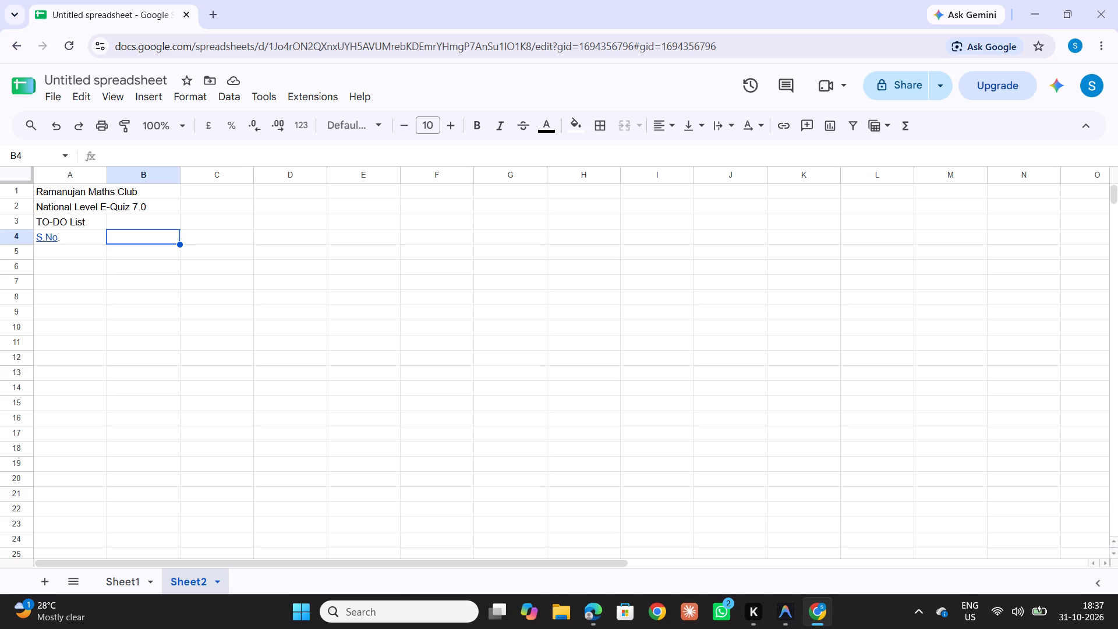
{"action": "key", "text": "w"}
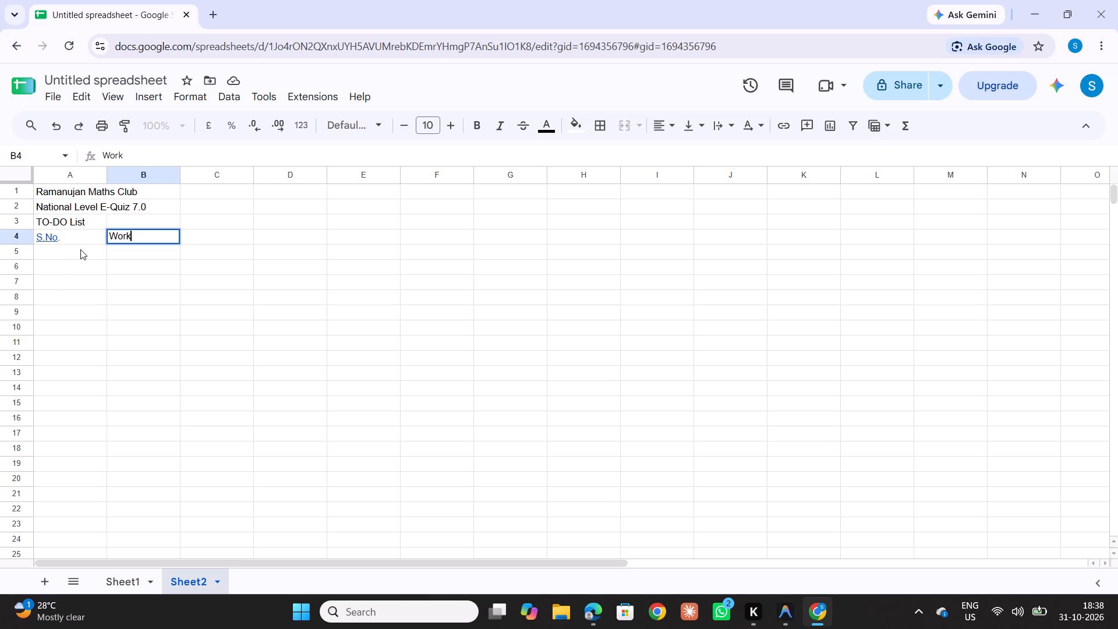
Enter the first task, "PR Team to send the mails to different maths clubs", in B5.
{"action": "left_click", "coordinate": [131, 252]}
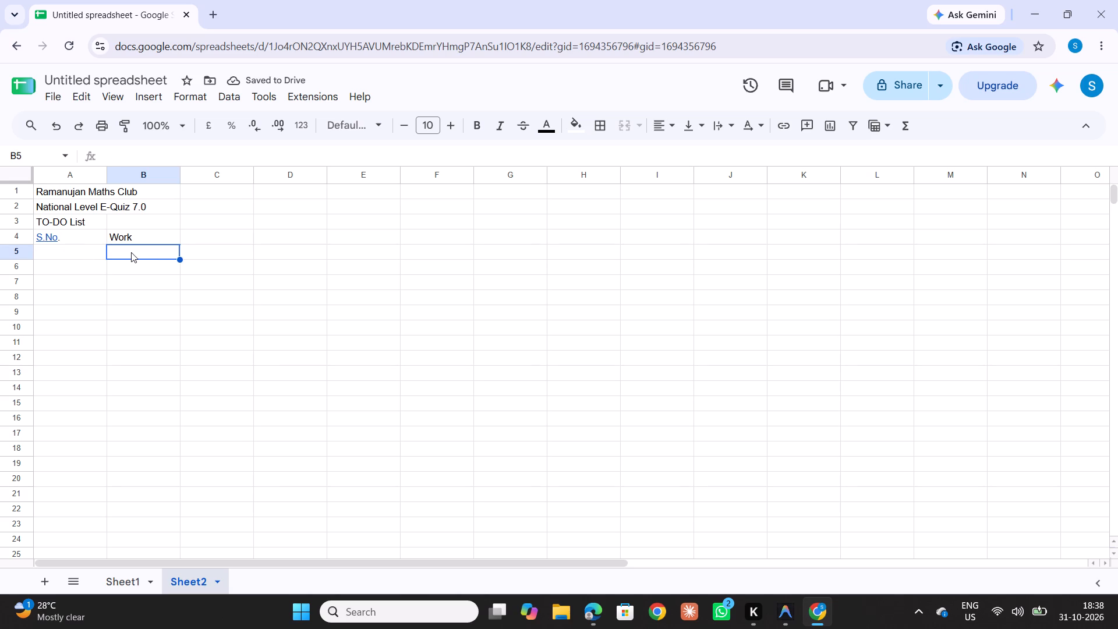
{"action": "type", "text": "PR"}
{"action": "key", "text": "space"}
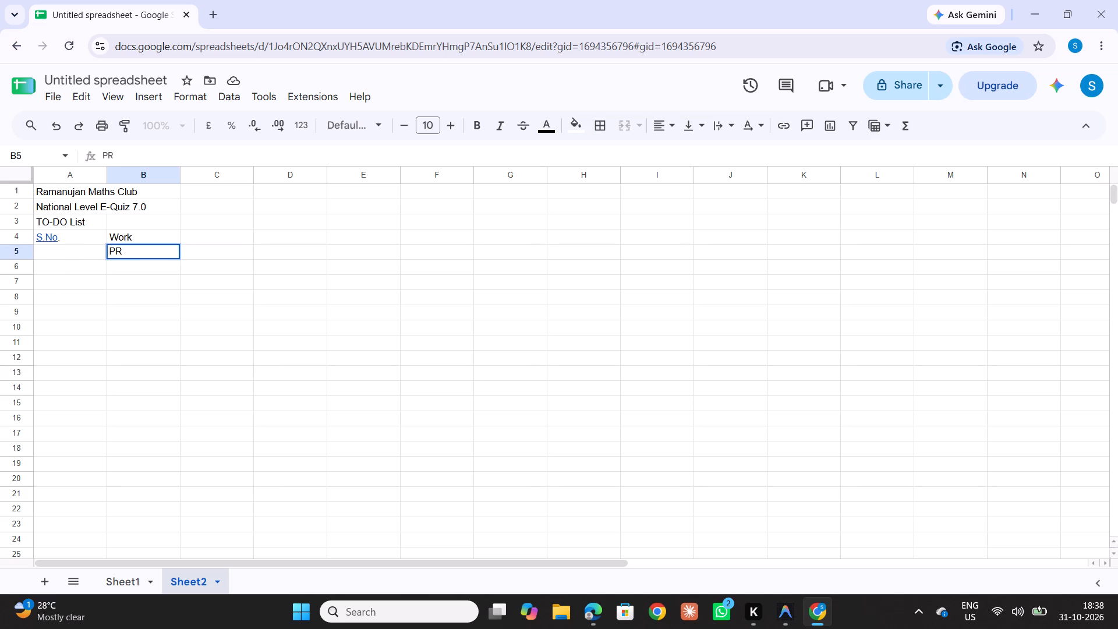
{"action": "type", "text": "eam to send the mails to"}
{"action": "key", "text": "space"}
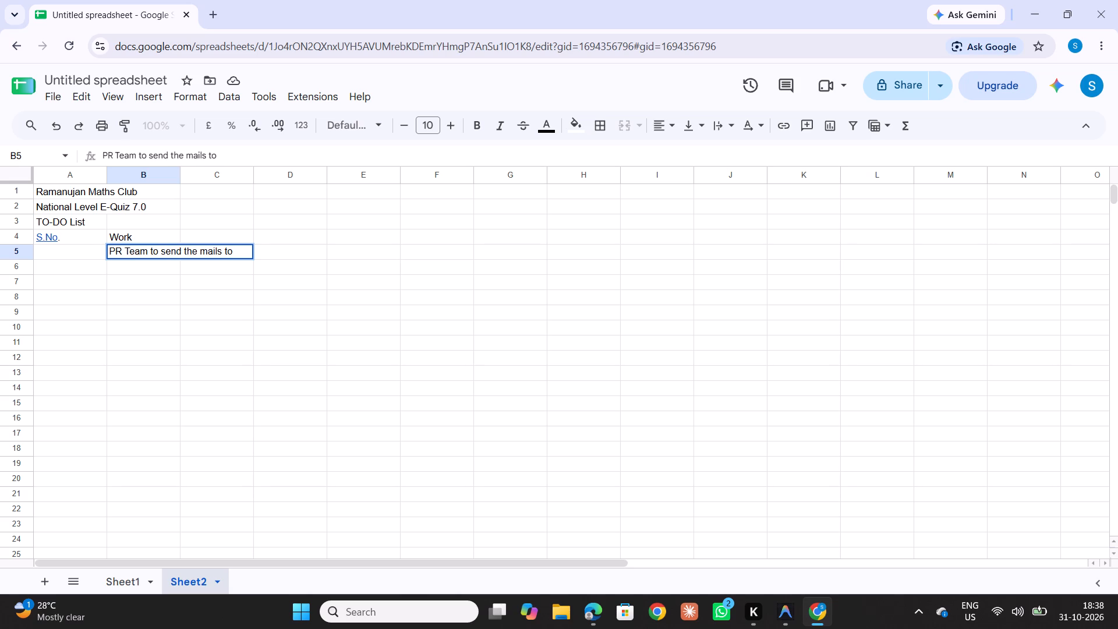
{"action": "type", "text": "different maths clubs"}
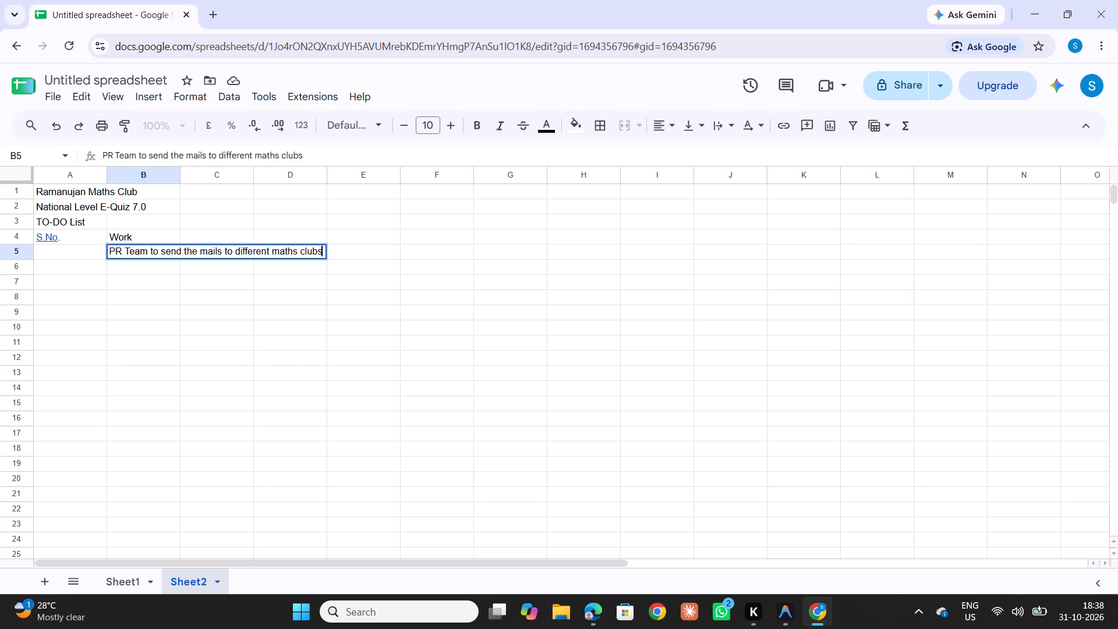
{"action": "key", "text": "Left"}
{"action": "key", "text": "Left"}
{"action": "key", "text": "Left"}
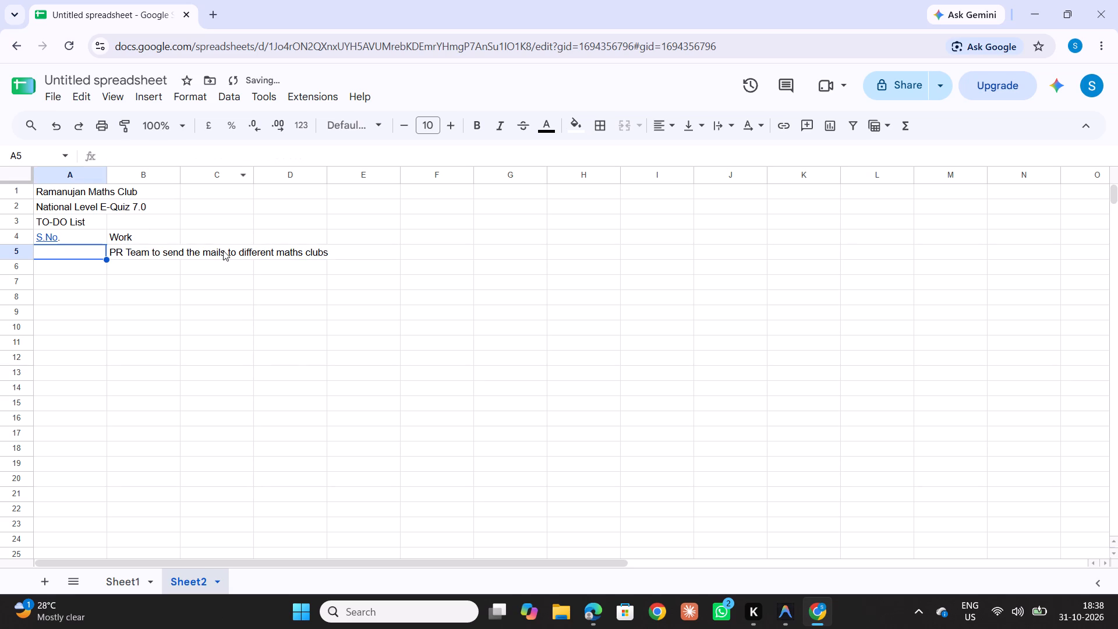
Insert "and messages through instagram" after the word "mails" in the B5 task text.
{"action": "double_click", "coordinate": [225, 250]}
{"action": "left_click", "coordinate": [154, 259]}
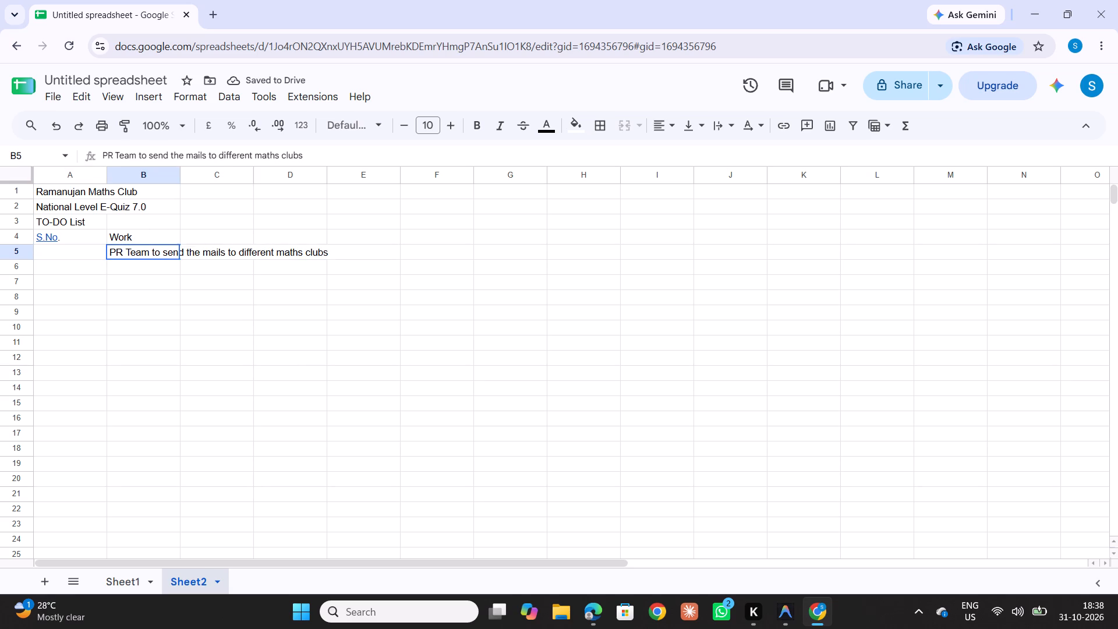
{"action": "triple_click", "coordinate": [154, 259]}
{"action": "double_click", "coordinate": [154, 259]}
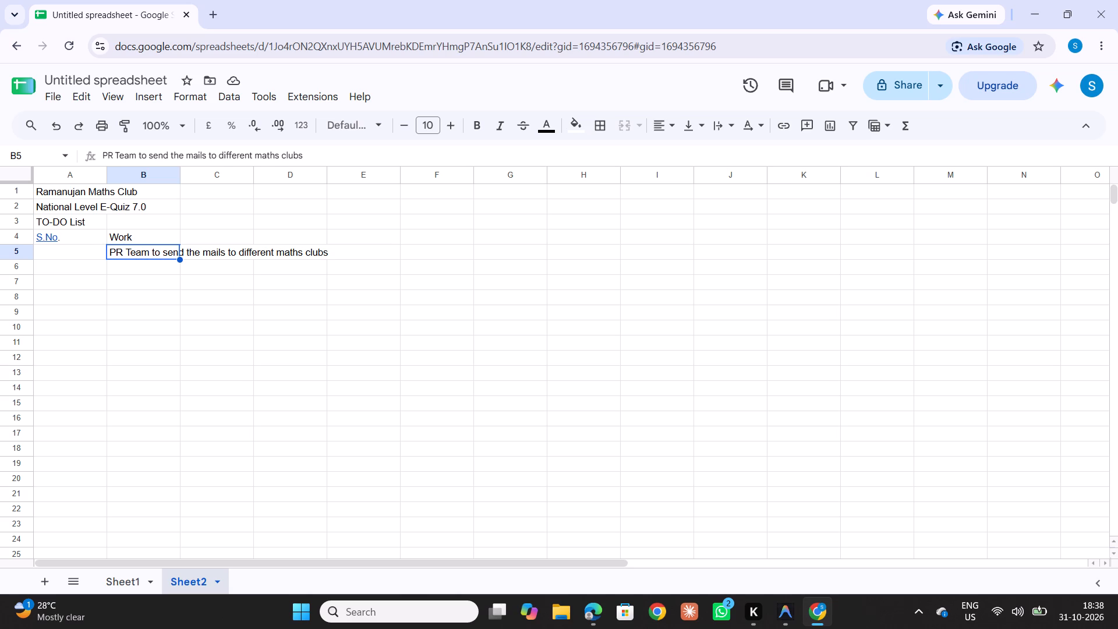
{"action": "double_click", "coordinate": [159, 252]}
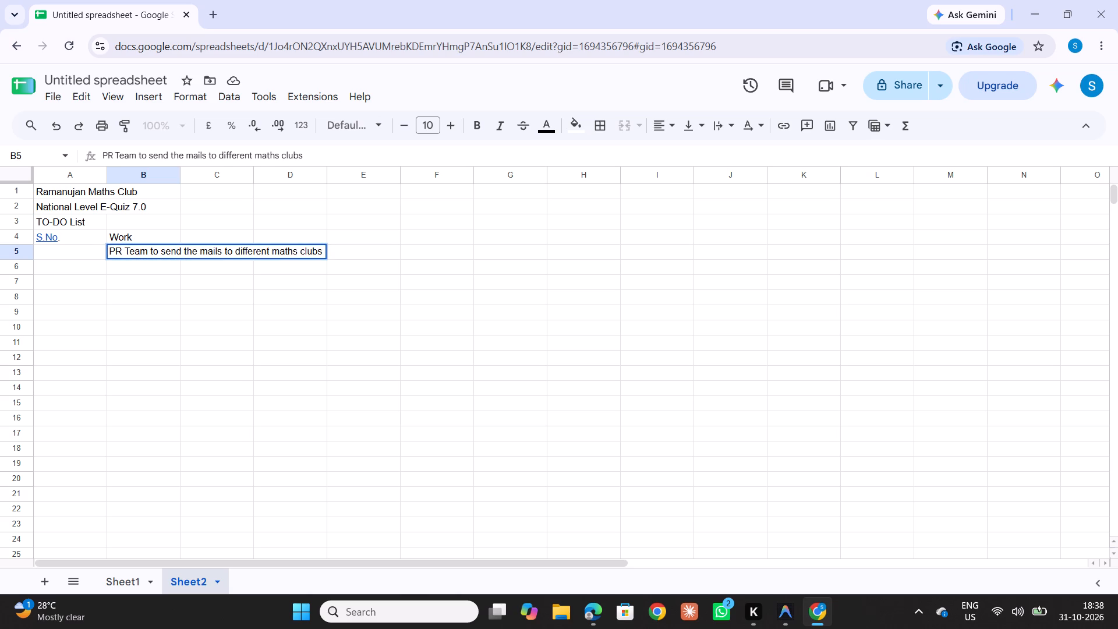
{"action": "left_click", "coordinate": [223, 252]}
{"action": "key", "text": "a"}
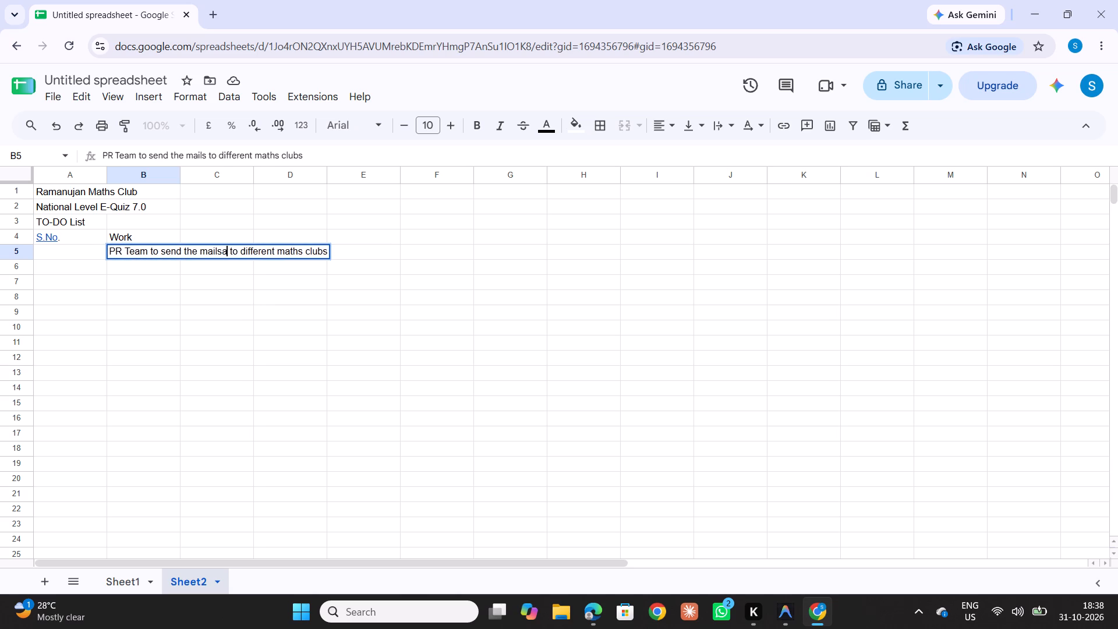
{"action": "key", "text": "BackSpace"}
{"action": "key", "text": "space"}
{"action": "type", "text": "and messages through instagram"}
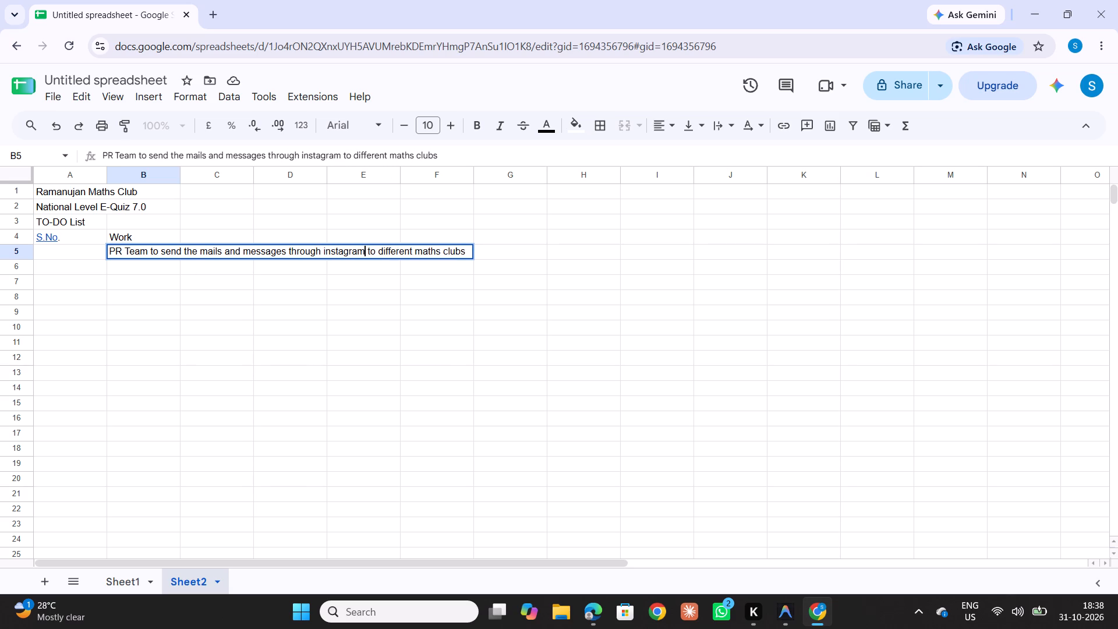
{"action": "left_click", "coordinate": [77, 256]}
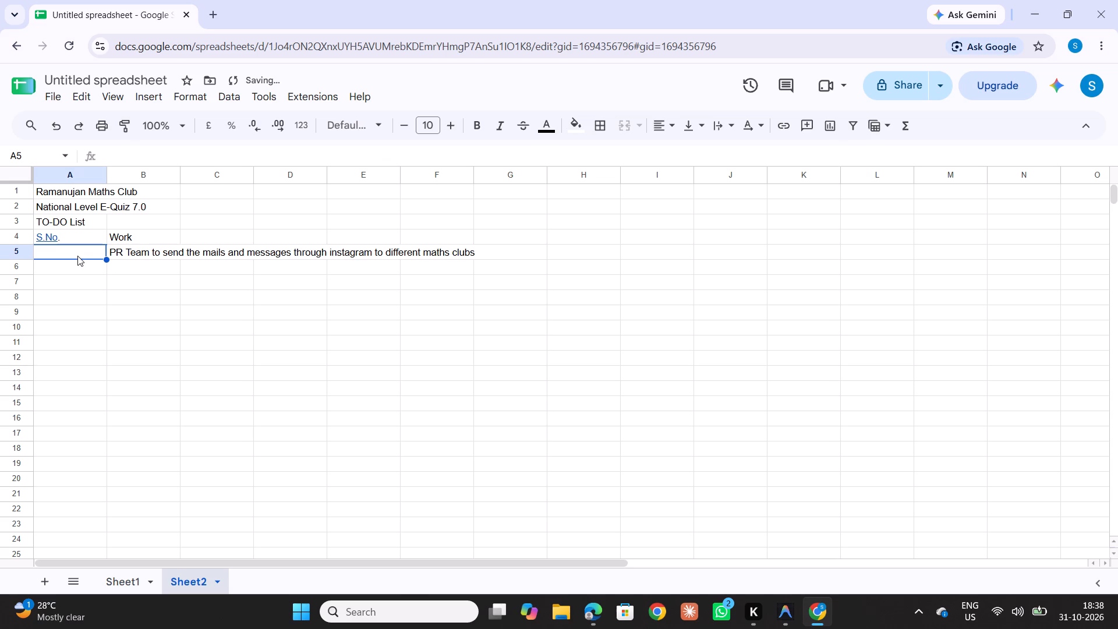
Add the tasks "C2C Promotion" in B6 and "Buzz Events" in B7.
{"action": "left_click", "coordinate": [136, 267]}
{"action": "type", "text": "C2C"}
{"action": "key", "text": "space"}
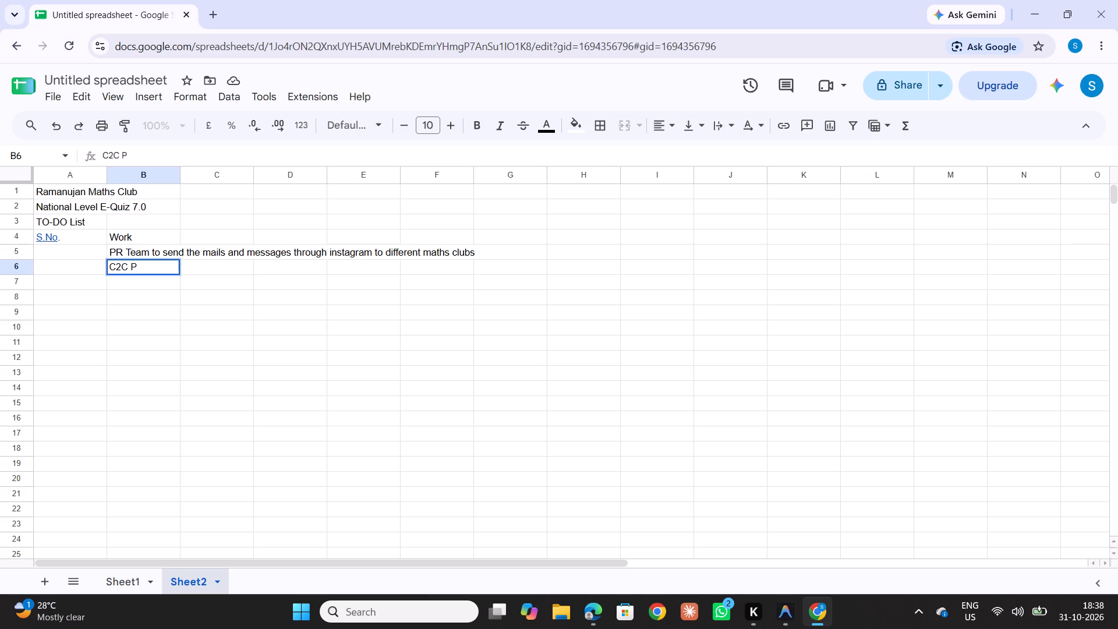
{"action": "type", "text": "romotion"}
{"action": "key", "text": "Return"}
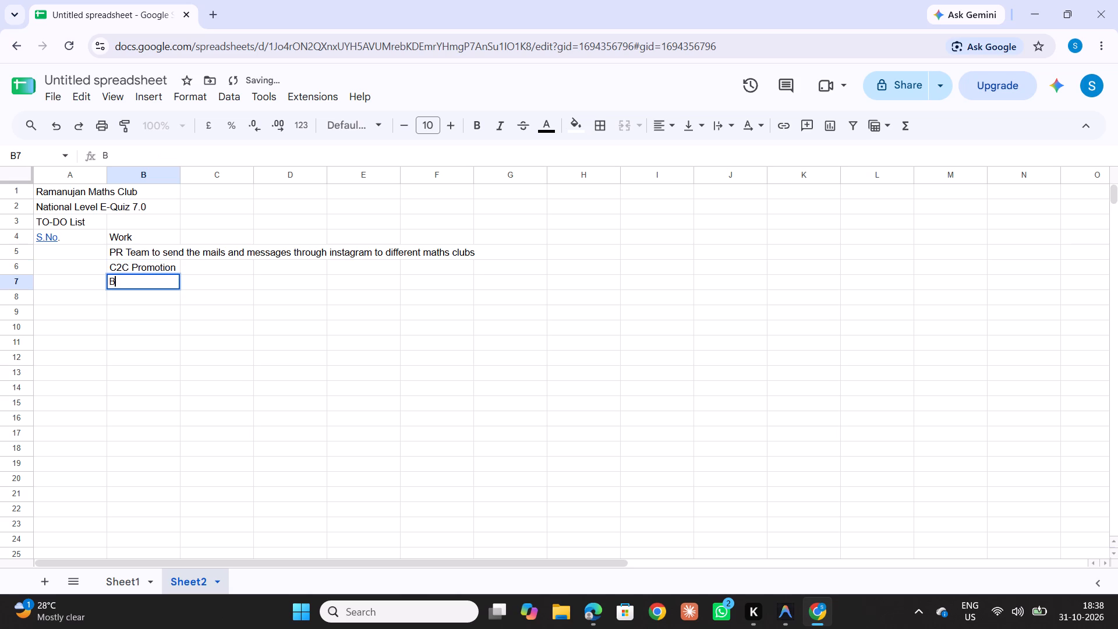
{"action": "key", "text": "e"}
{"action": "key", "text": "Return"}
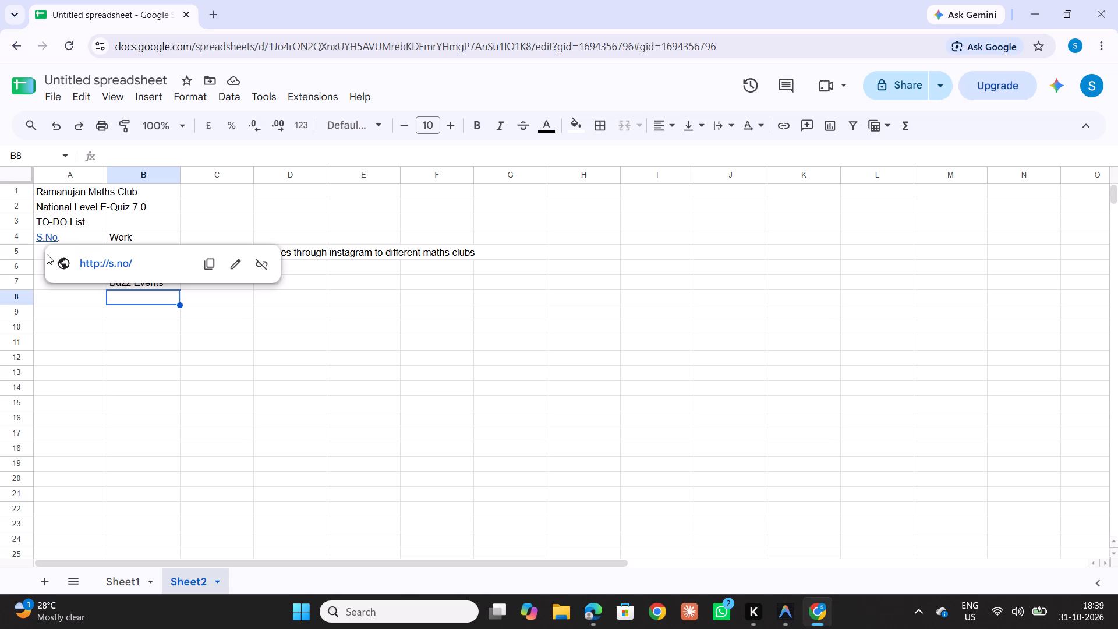
Number the three tasks 1, 2 and 3 in the S.No. column, cells A5 to A7.
{"action": "left_click", "coordinate": [55, 248]}
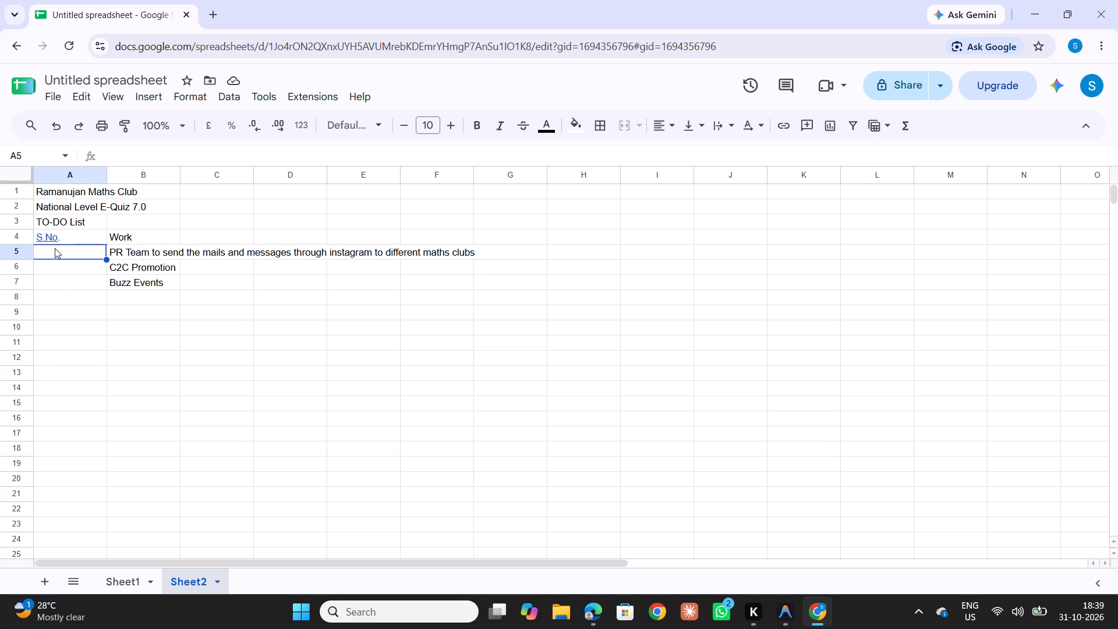
{"action": "key", "text": "1"}
{"action": "key", "text": "Return"}
{"action": "key", "text": "2"}
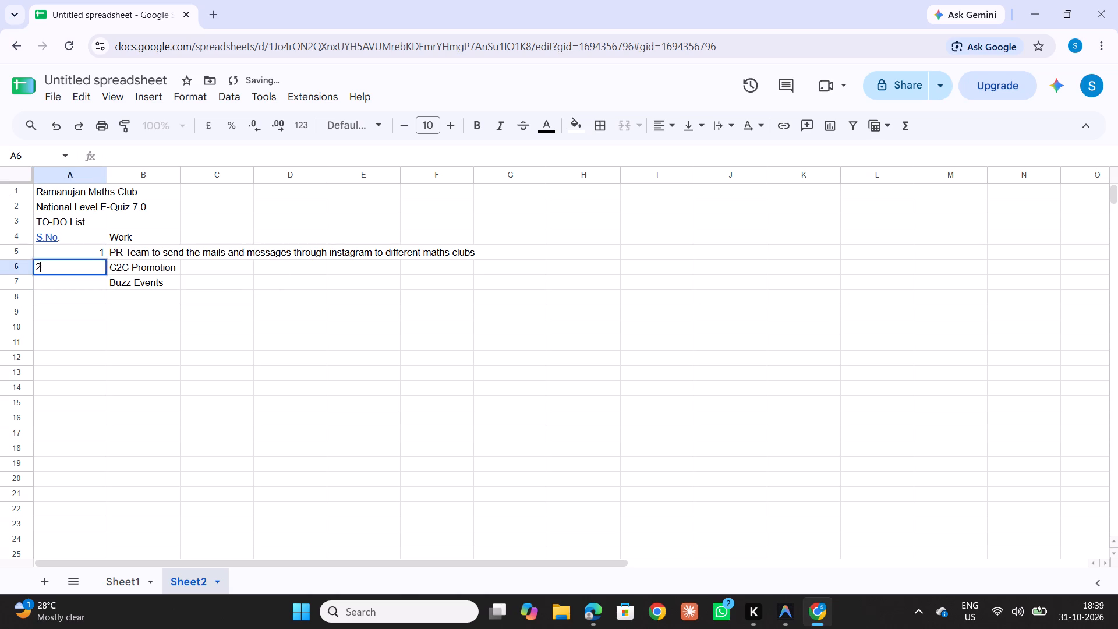
{"action": "key", "text": "Return"}
{"action": "key", "text": "3"}
{"action": "key", "text": "Return"}
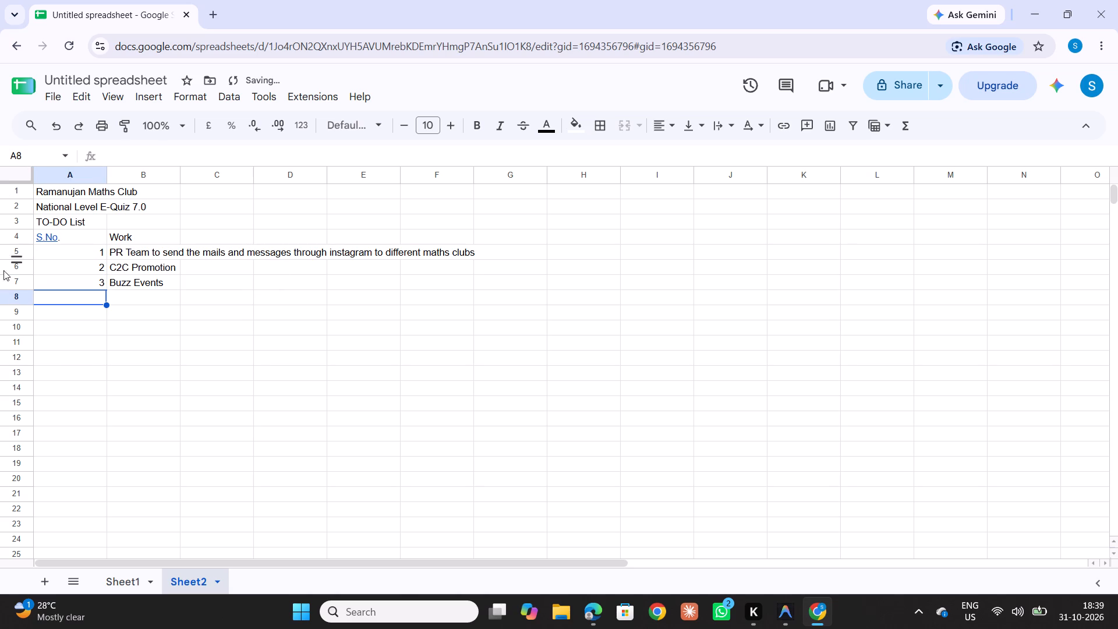
Widen the Work column B until the long PR Team task fits inside its cell.
{"action": "left_click", "coordinate": [150, 194]}
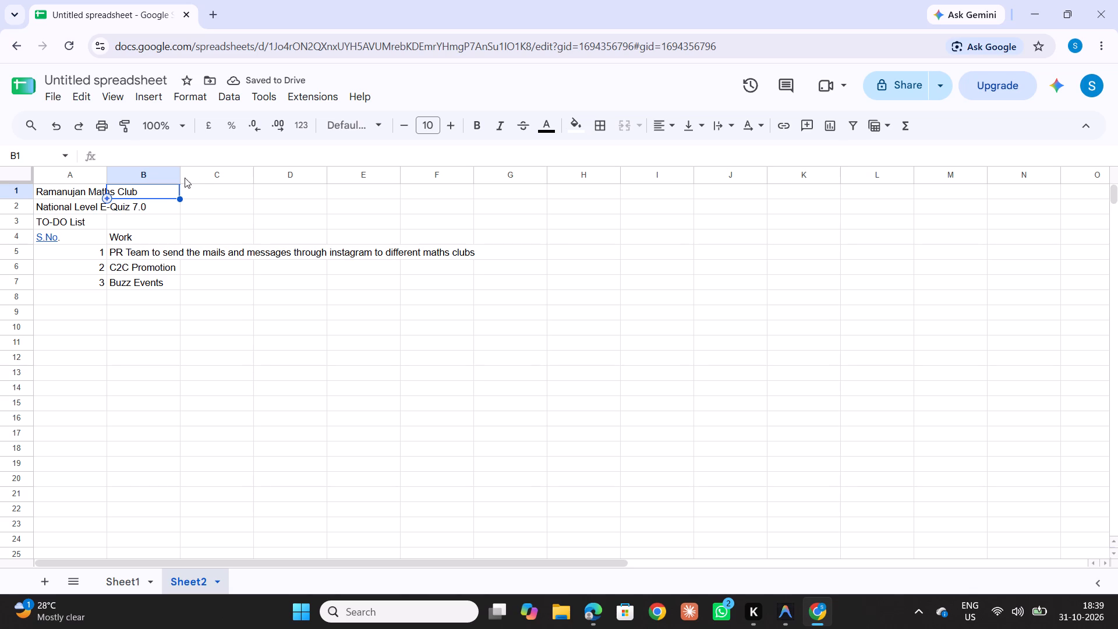
{"action": "left_click_drag", "start_coordinate": [179, 176], "coordinate": [486, 188]}
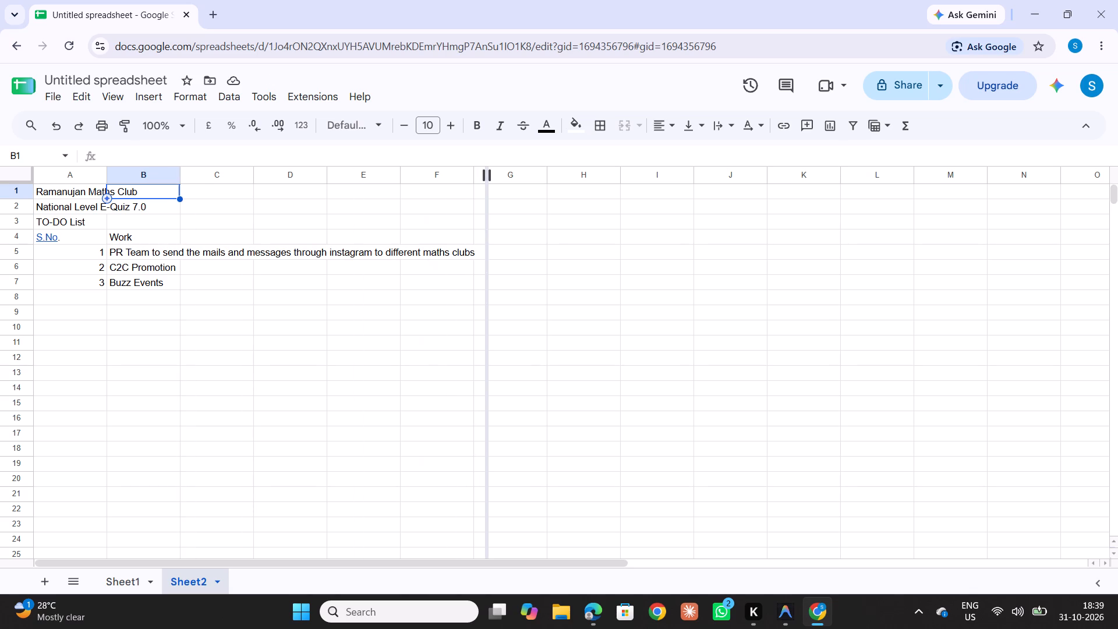
{"action": "left_click_drag", "start_coordinate": [486, 188], "coordinate": [489, 188]}
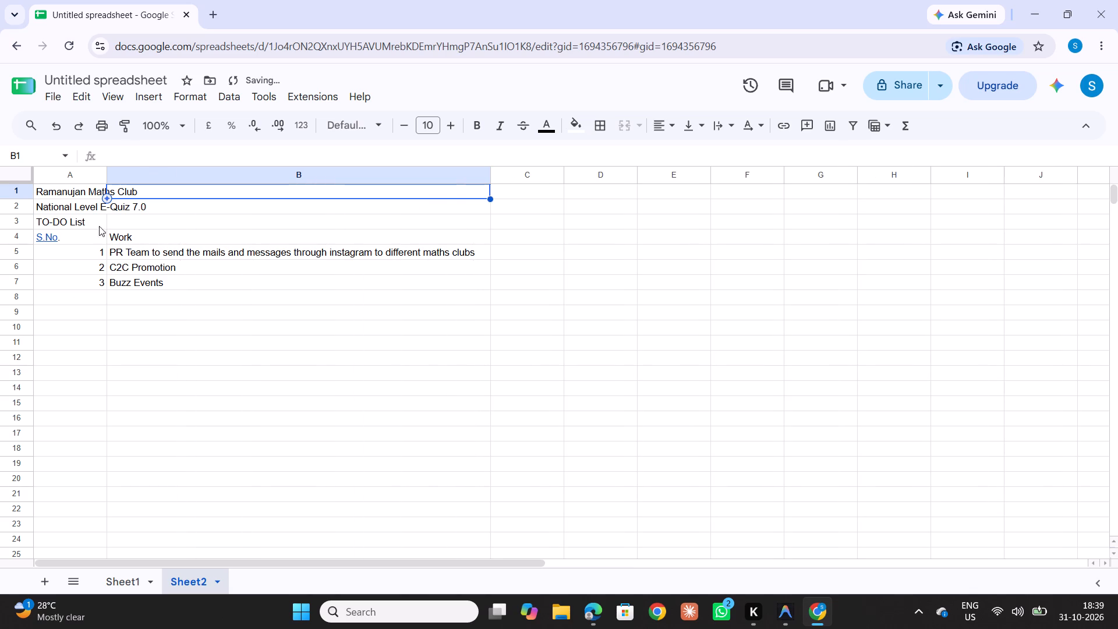
{"action": "left_click", "coordinate": [90, 188]}
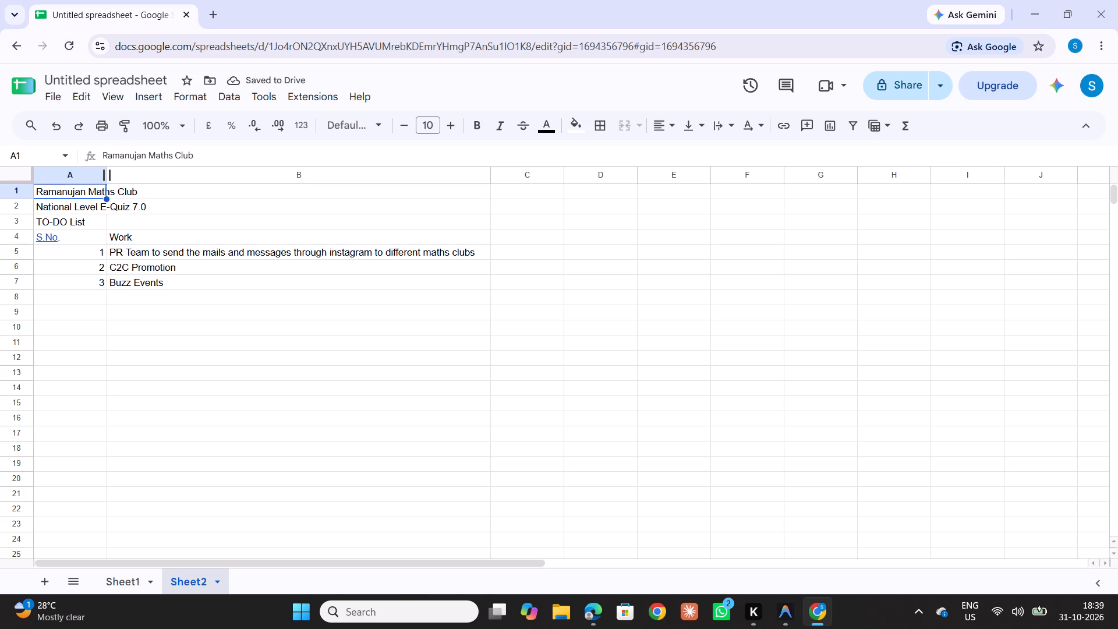
{"action": "left_click", "coordinate": [108, 179]}
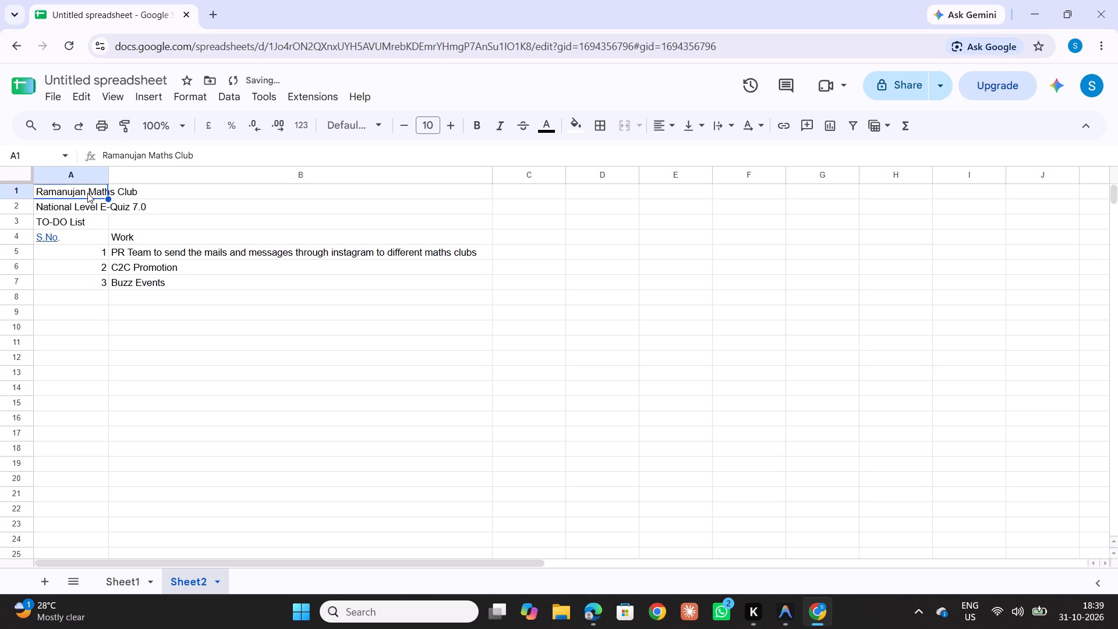
Fill the title "Ramanujan Maths Club" from A1 across to B1 and down through row 3.
{"action": "left_click", "coordinate": [87, 193]}
{"action": "left_click", "coordinate": [87, 193]}
{"action": "left_click_drag", "start_coordinate": [107, 198], "coordinate": [491, 197]}
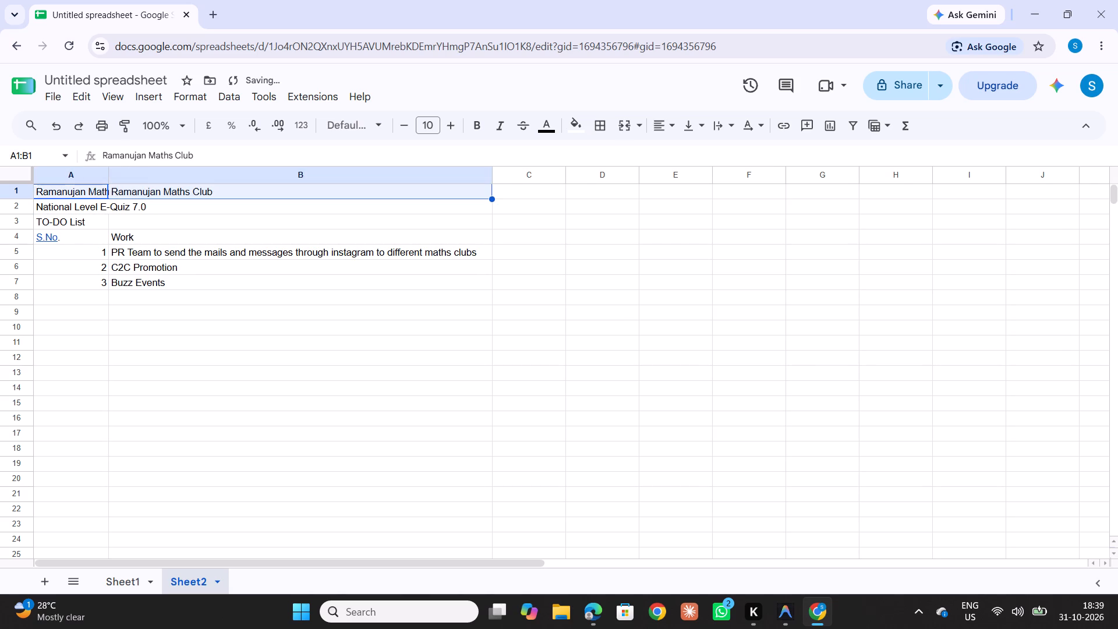
{"action": "left_click_drag", "start_coordinate": [491, 197], "coordinate": [492, 211]}
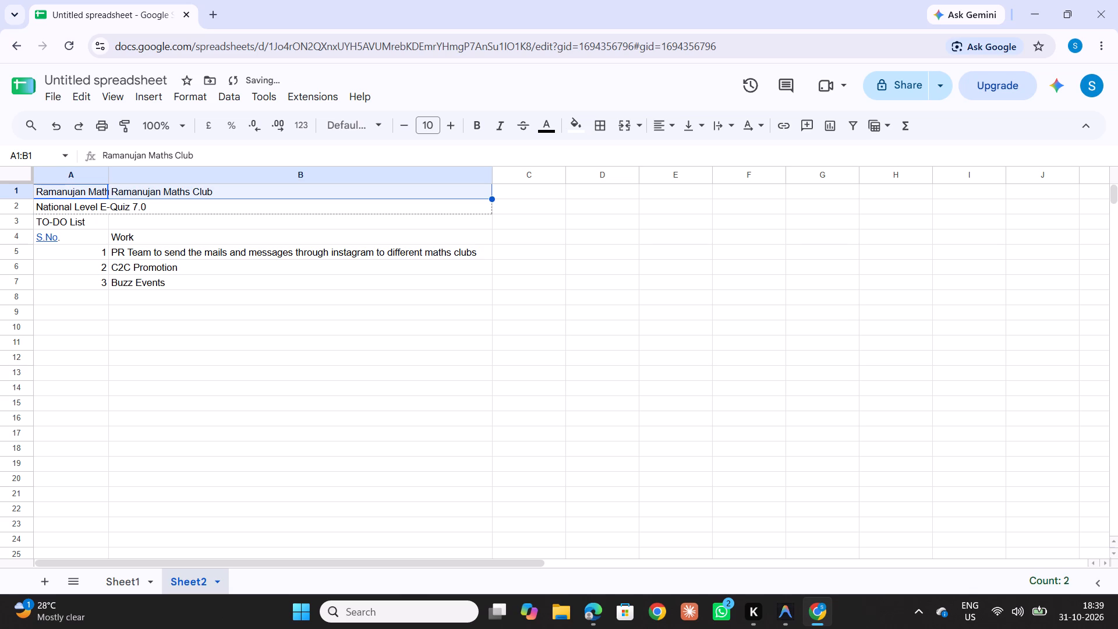
{"action": "left_click_drag", "start_coordinate": [492, 211], "coordinate": [491, 218]}
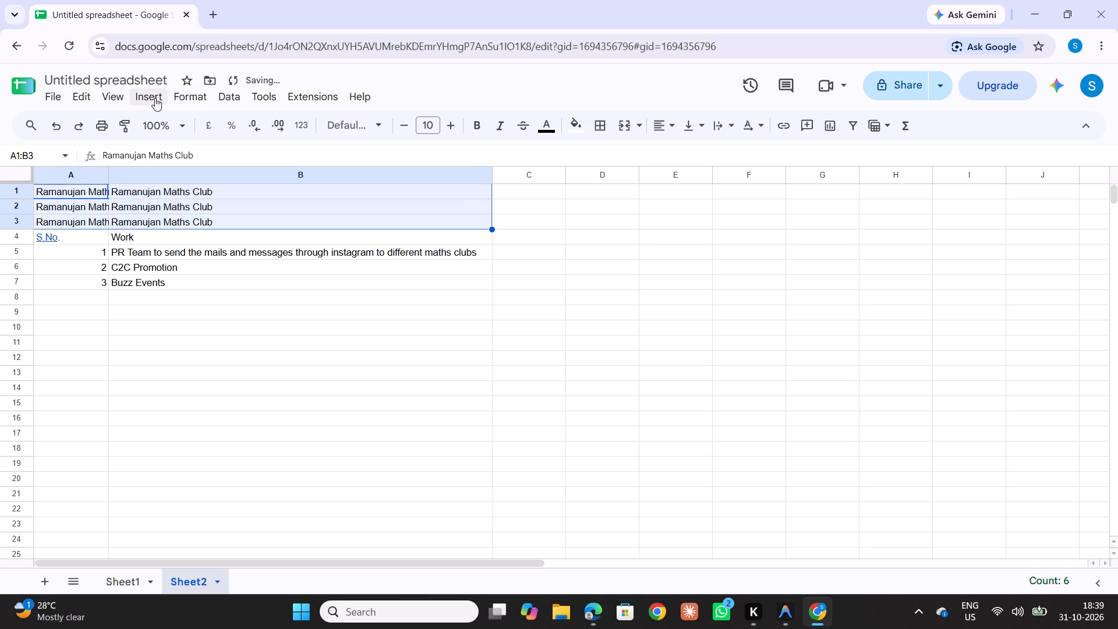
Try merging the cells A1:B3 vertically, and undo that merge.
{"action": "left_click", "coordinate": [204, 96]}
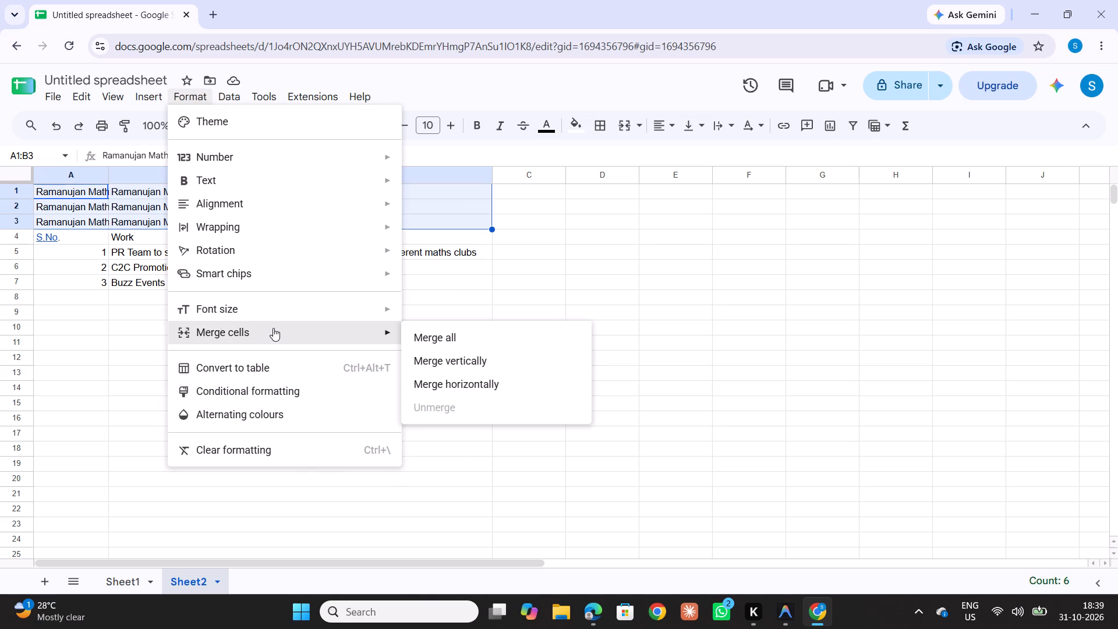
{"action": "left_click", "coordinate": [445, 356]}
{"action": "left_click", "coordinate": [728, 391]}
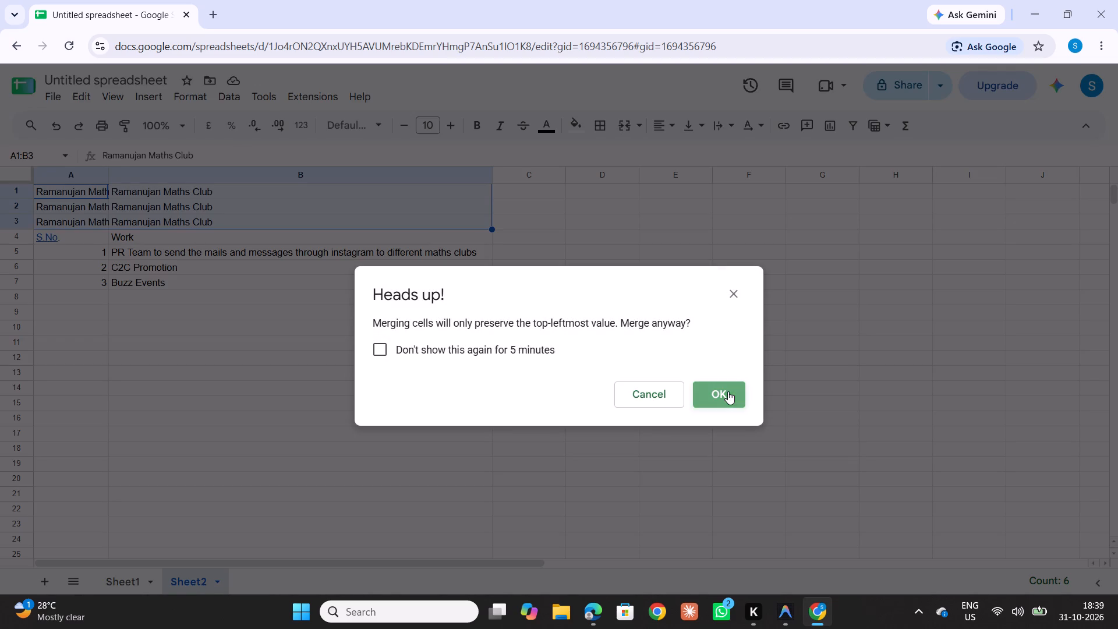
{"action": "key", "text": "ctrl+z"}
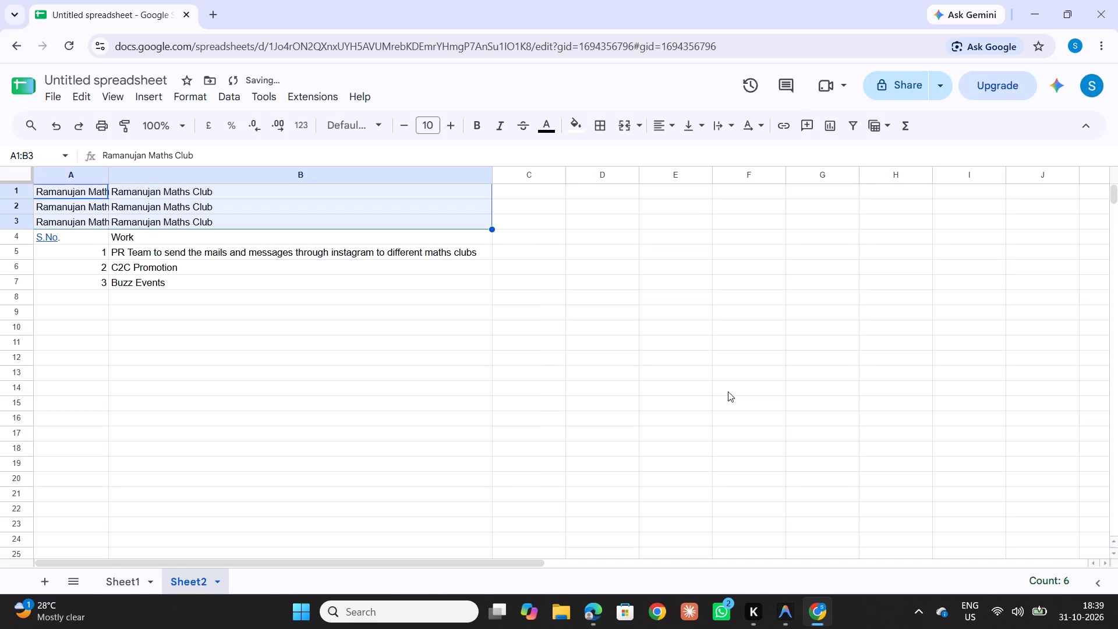
Merge the cells A1:B3 horizontally, keeping only the leftmost value in each row.
{"action": "left_click", "coordinate": [194, 89]}
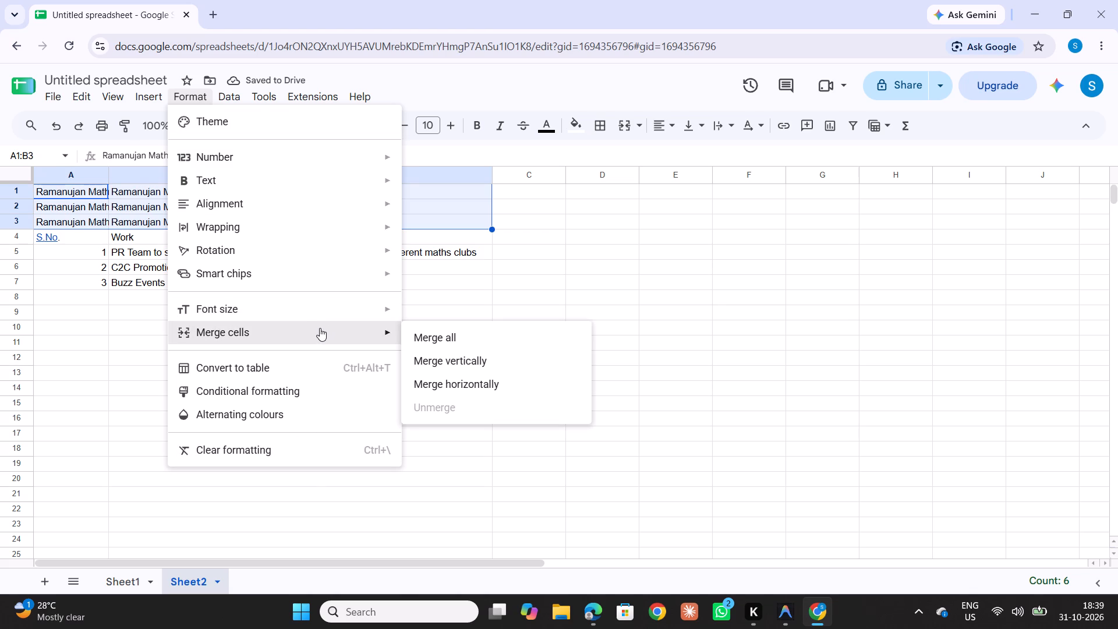
{"action": "left_click", "coordinate": [511, 377]}
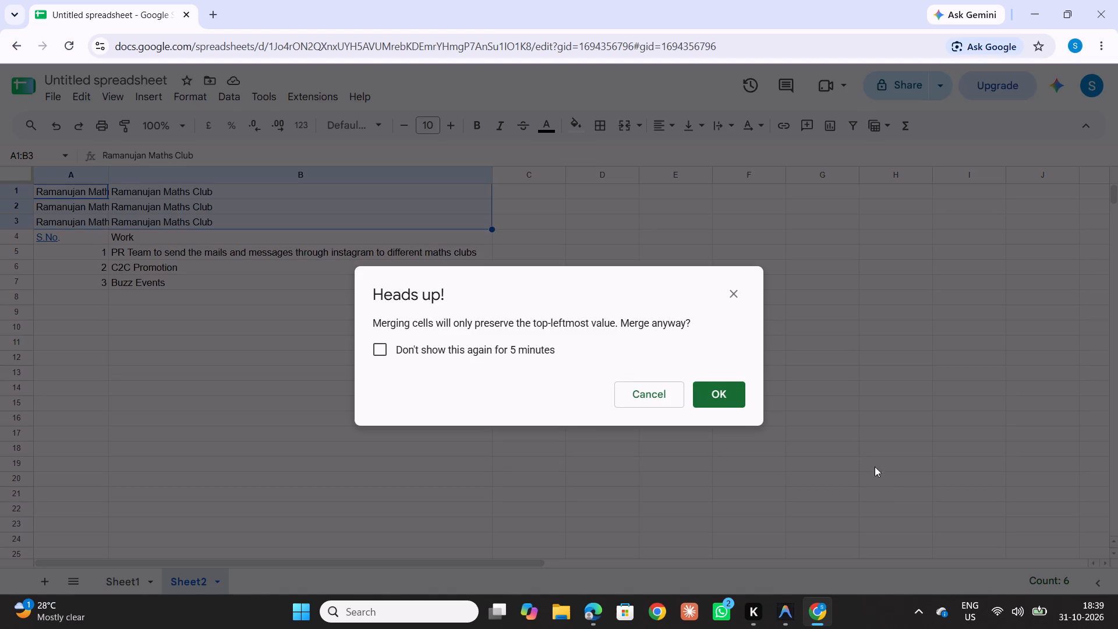
{"action": "left_click", "coordinate": [721, 403]}
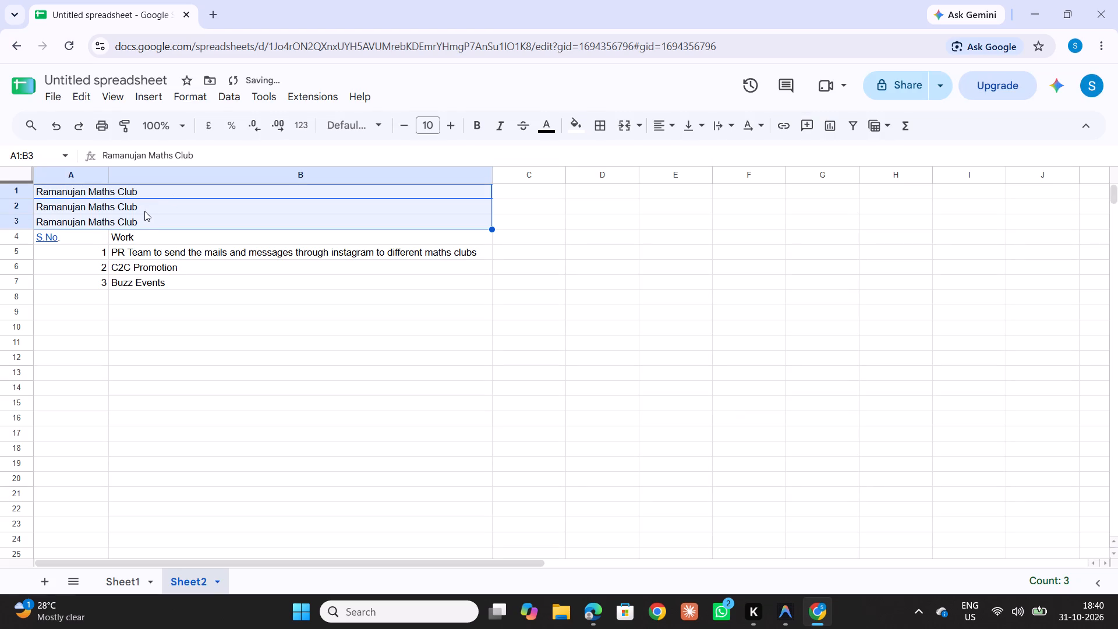
Replace the text in merged row 2 with "National Level E-Quiz 7.0".
{"action": "double_click", "coordinate": [144, 205]}
{"action": "key", "text": "BackSpace"}
{"action": "key", "text": "BackSpace"}
{"action": "key", "text": "BackSpace"}
{"action": "key", "text": "BackSpace"}
{"action": "key", "text": "BackSpace"}
{"action": "key", "text": "BackSpace"}
{"action": "key", "text": "BackSpace"}
{"action": "key", "text": "BackSpace"}
{"action": "key", "text": "BackSpace"}
{"action": "key", "text": "BackSpace"}
{"action": "key", "text": "BackSpace"}
{"action": "key", "text": "BackSpace"}
{"action": "key", "text": "BackSpace"}
{"action": "key", "text": "BackSpace"}
{"action": "key", "text": "BackSpace"}
{"action": "key", "text": "BackSpace"}
{"action": "key", "text": "BackSpace"}
{"action": "key", "text": "BackSpace"}
{"action": "key", "text": "BackSpace"}
{"action": "key", "text": "BackSpace"}
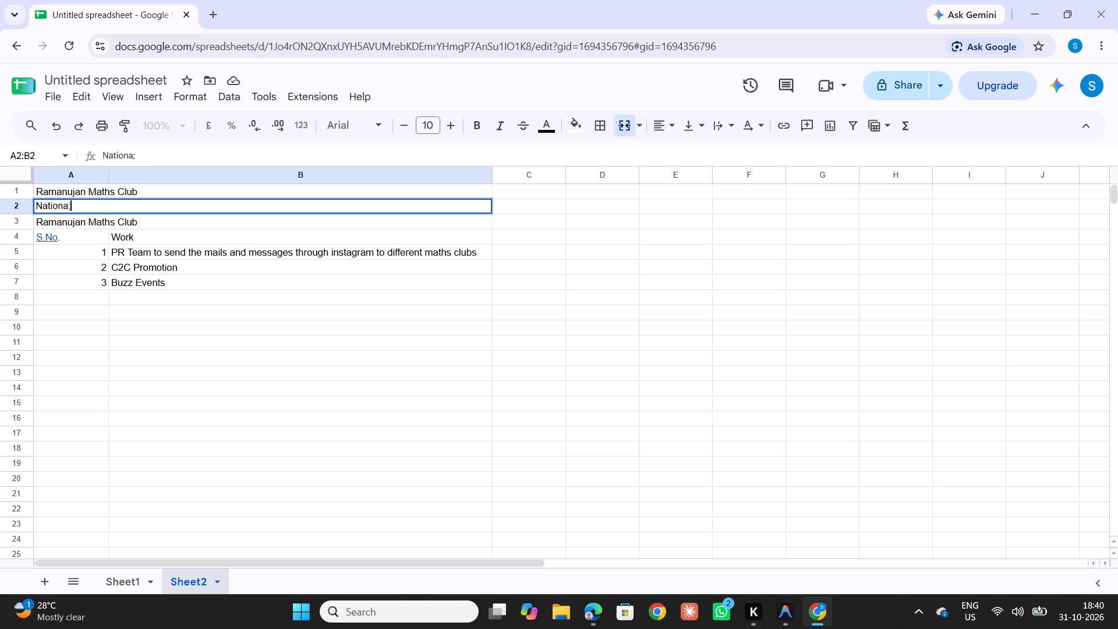
{"action": "key", "text": "BackSpace"}
{"action": "type", "text": "l"}
{"action": "key", "text": "space"}
{"action": "key", "text": "e"}
{"action": "key", "text": "minus"}
{"action": "key", "text": "q"}
{"action": "type", "text": "7.0"}
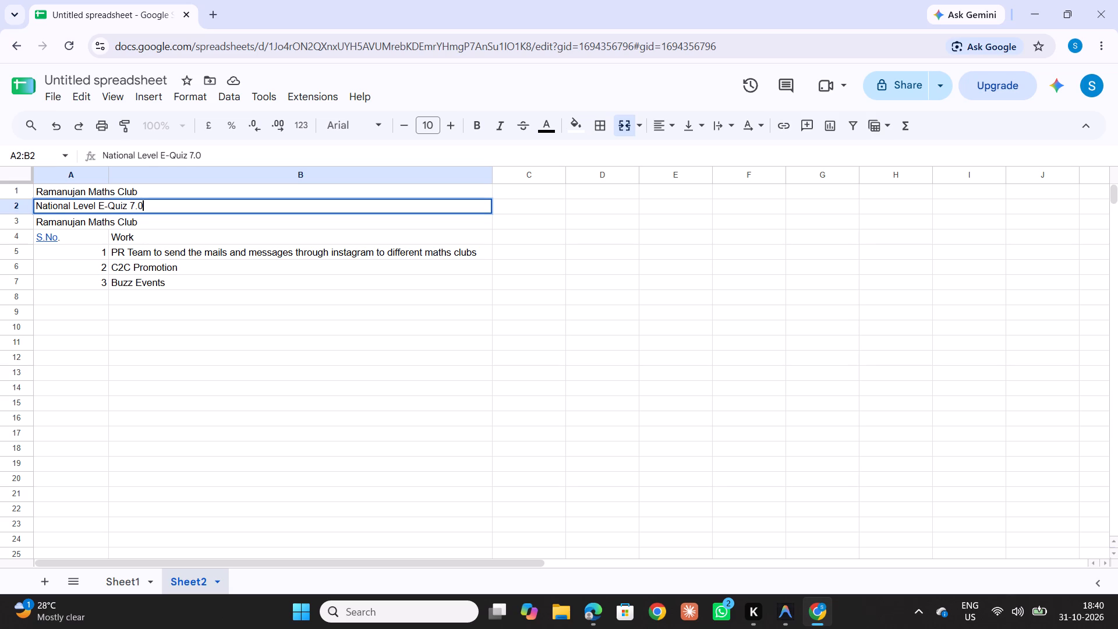
Centre-align the range A1:B24 and make its text bold.
{"action": "left_click", "coordinate": [176, 192]}
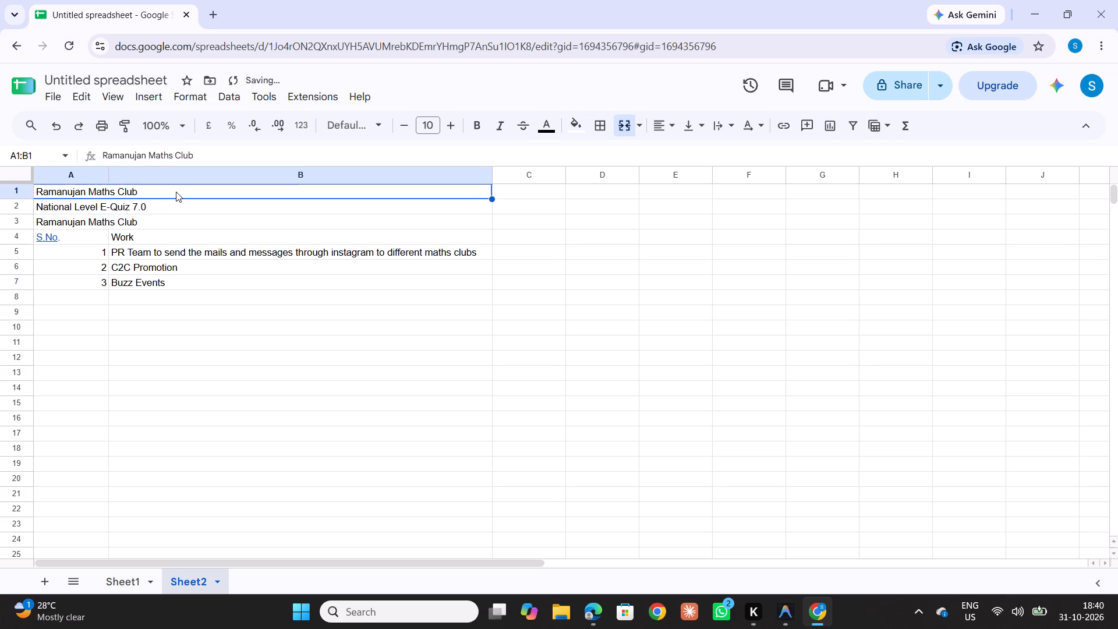
{"action": "key", "text": "shift+Down"}
{"action": "key", "text": "shift+Down"}
{"action": "key", "text": "shift+Down"}
{"action": "key", "text": "shift+Down"}
{"action": "key", "text": "shift+Down"}
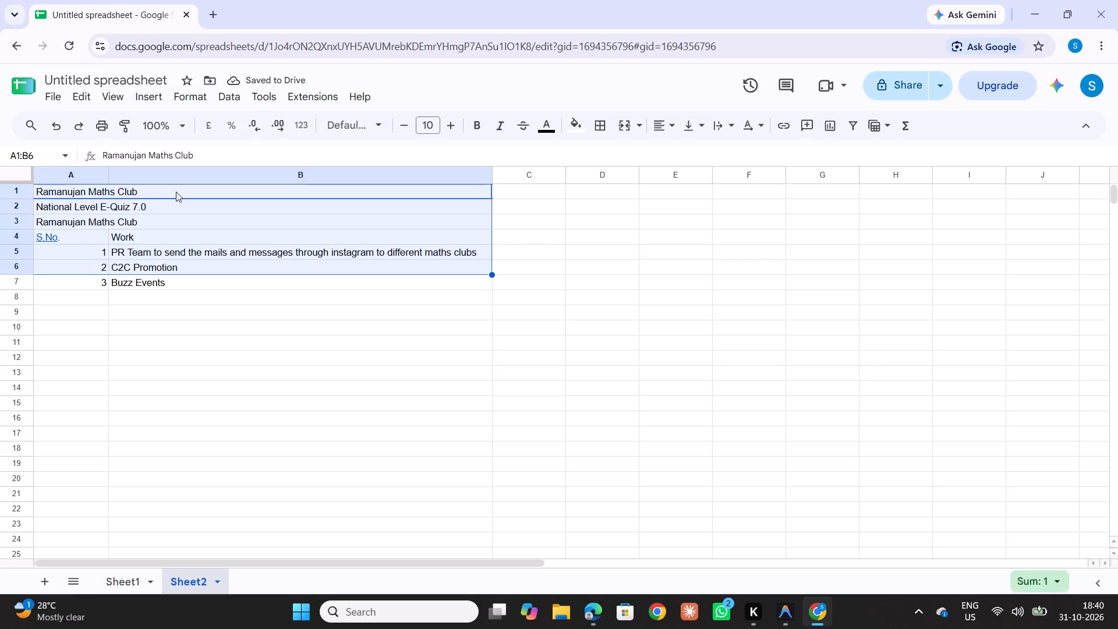
{"action": "key", "text": "shift+Down"}
{"action": "key", "text": "shift+Down"}
{"action": "key", "text": "shift+Down"}
{"action": "key", "text": "shift+Down"}
{"action": "key", "text": "shift+Down"}
{"action": "key", "text": "shift+Down"}
{"action": "key", "text": "shift+Down"}
{"action": "key", "text": "shift+Down"}
{"action": "key", "text": "shift+Down"}
{"action": "key", "text": "shift+Down"}
{"action": "key", "text": "shift+Down"}
{"action": "key", "text": "shift+Down"}
{"action": "key", "text": "shift+Down"}
{"action": "key", "text": "shift+Down"}
{"action": "key", "text": "shift+Down"}
{"action": "key", "text": "shift+Down"}
{"action": "key", "text": "shift+Down"}
{"action": "key", "text": "shift+Down"}
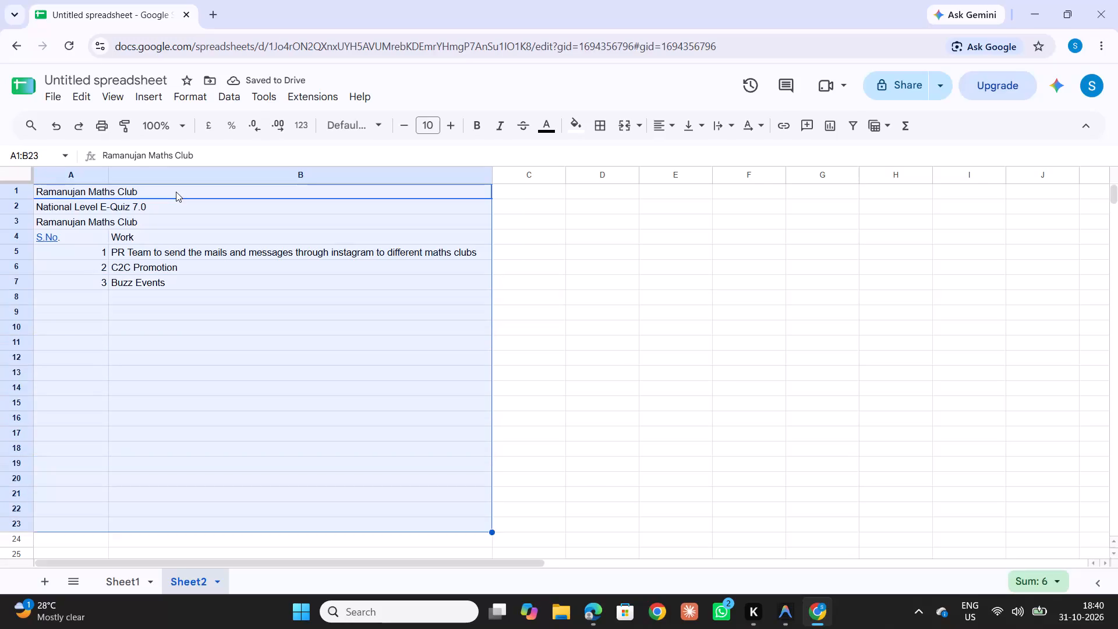
{"action": "left_click", "coordinate": [674, 116]}
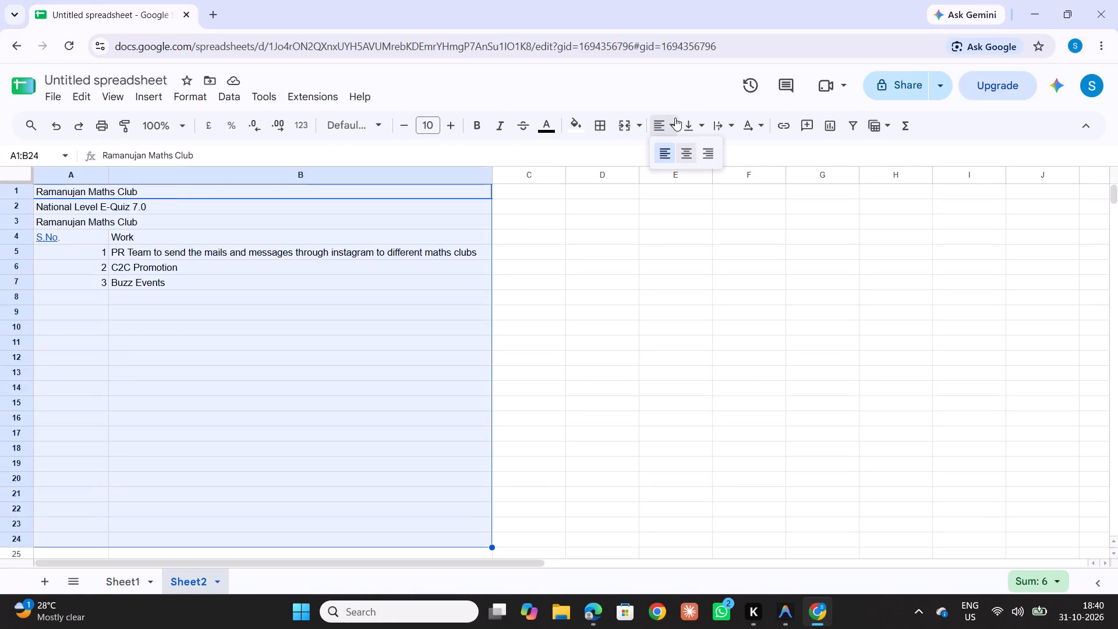
{"action": "left_click", "coordinate": [688, 149]}
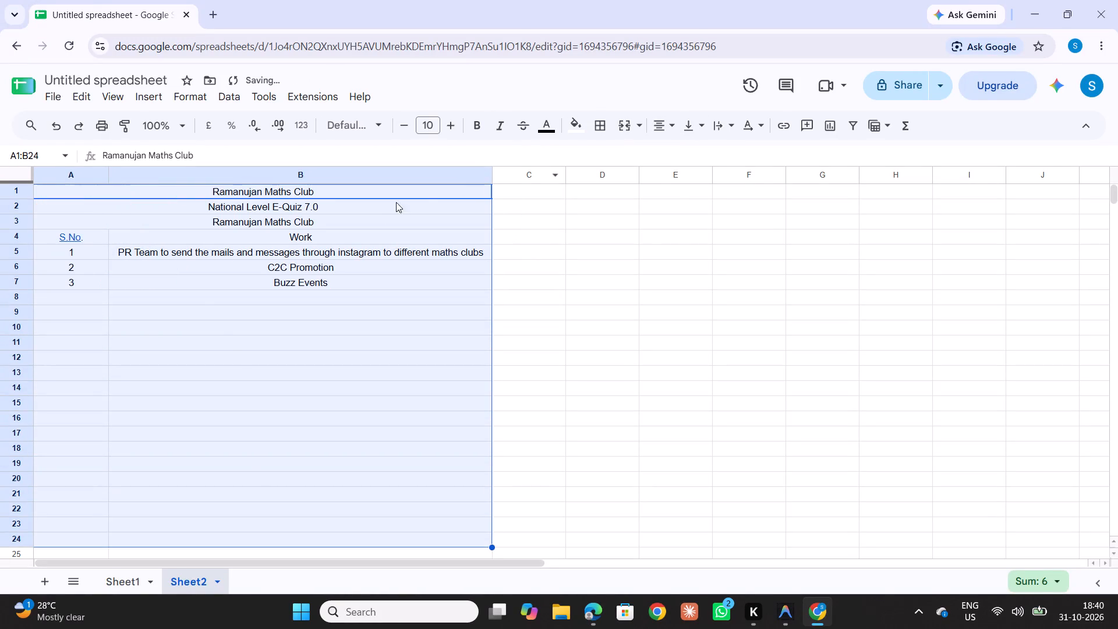
{"action": "key", "text": "ctrl+b"}
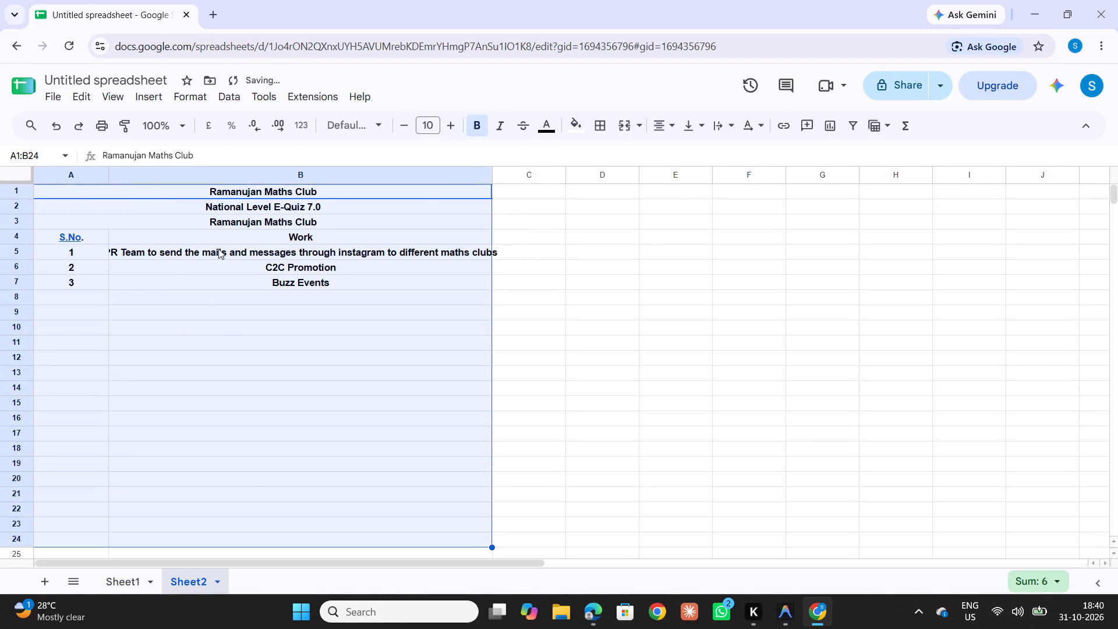
Edit the linked serial-number header in cell A4 of Sheet2 so that it reads "S No.".
{"action": "left_click", "coordinate": [79, 238]}
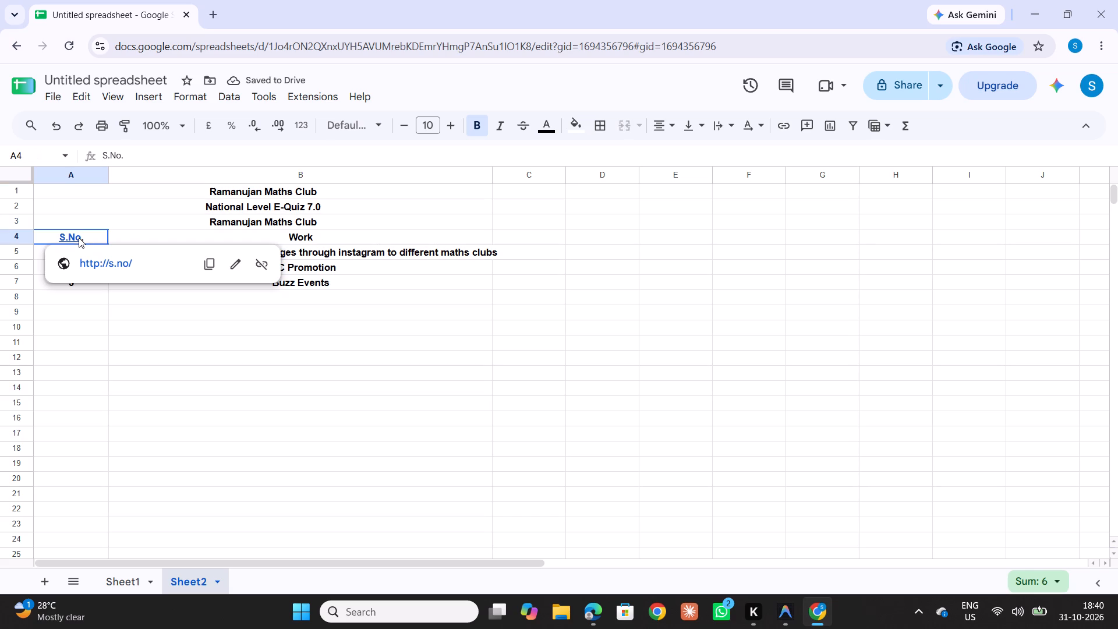
{"action": "double_click", "coordinate": [85, 234]}
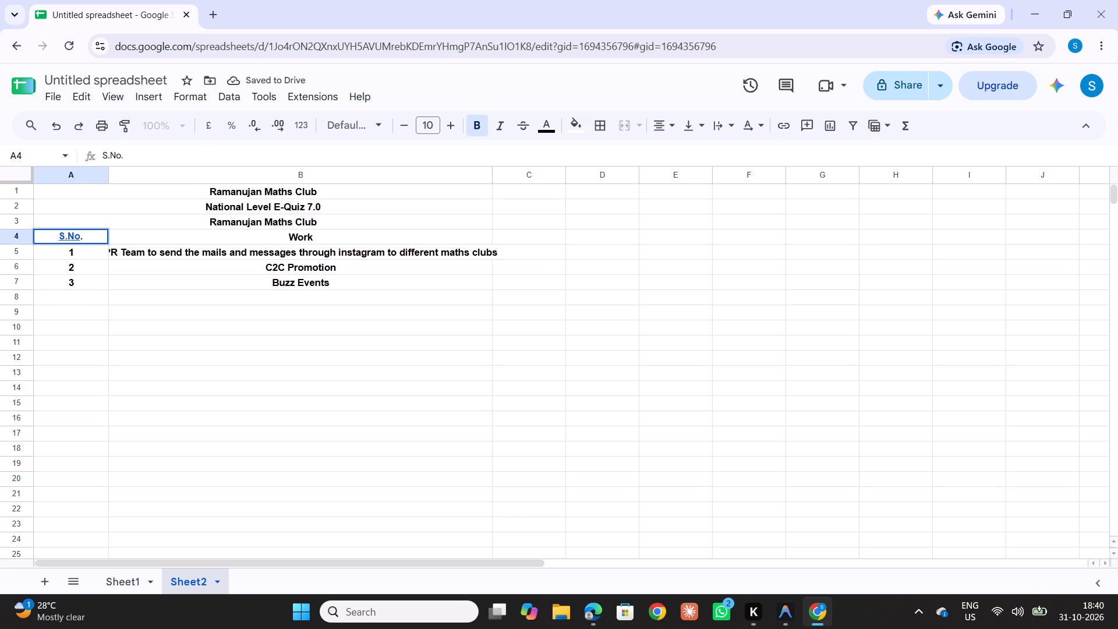
Rewrite the serial-number header in cell A4 as plain, unlinked text reading "S No.".
{"action": "key", "text": "BackSpace"}
{"action": "key", "text": "BackSpace"}
{"action": "key", "text": "BackSpace"}
{"action": "key", "text": "BackSpace"}
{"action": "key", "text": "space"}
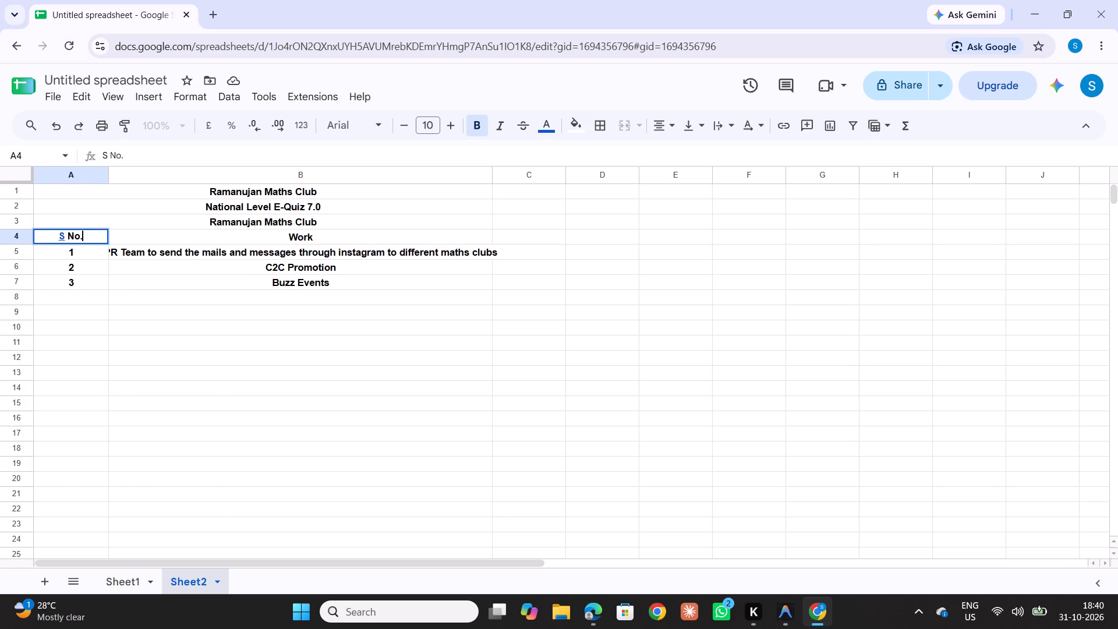
{"action": "left_click", "coordinate": [61, 236]}
{"action": "key", "text": "Right"}
{"action": "key", "text": "BackSpace"}
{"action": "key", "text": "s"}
{"action": "left_click", "coordinate": [131, 281]}
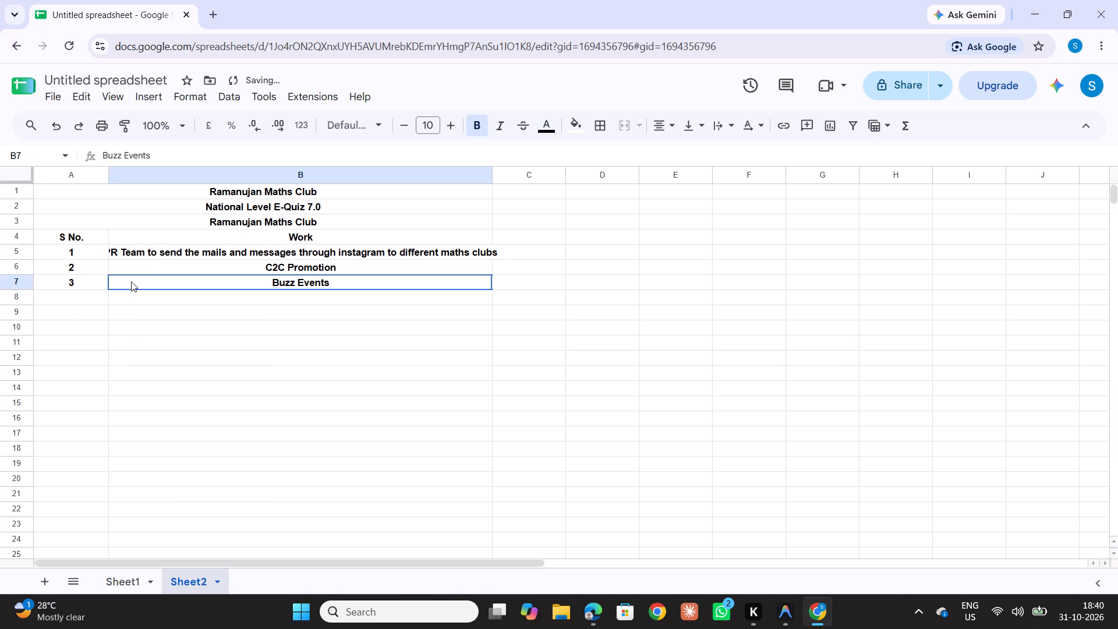
Widen column B slightly so that the long PR Team work item in row 5 fits inside its cell.
{"action": "left_click", "coordinate": [154, 253]}
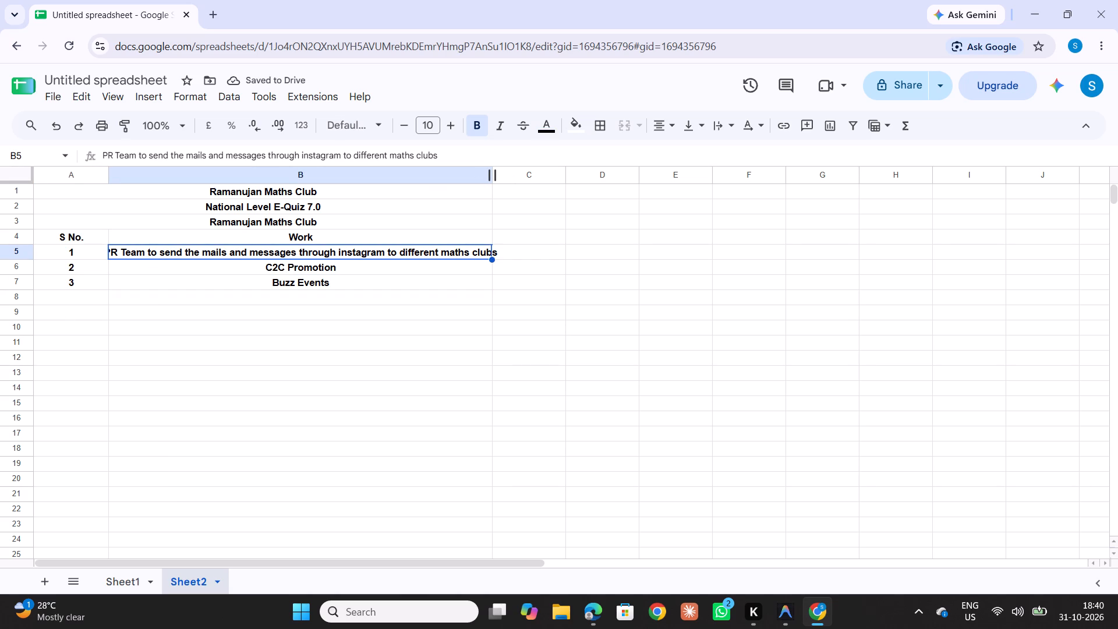
{"action": "left_click_drag", "start_coordinate": [494, 175], "coordinate": [532, 176]}
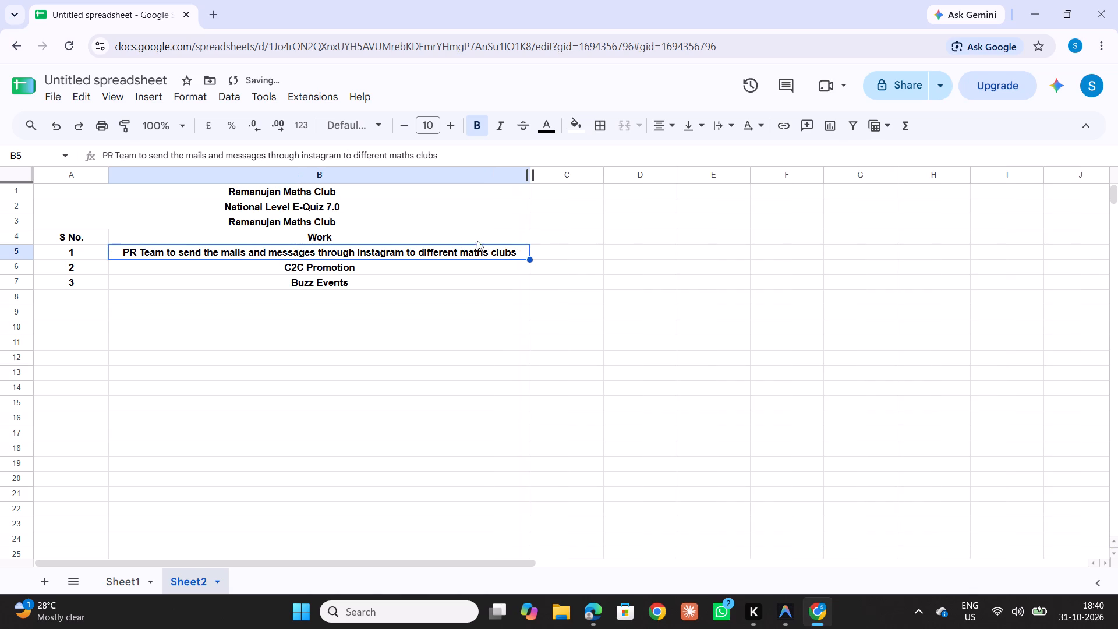
{"action": "left_click", "coordinate": [426, 341]}
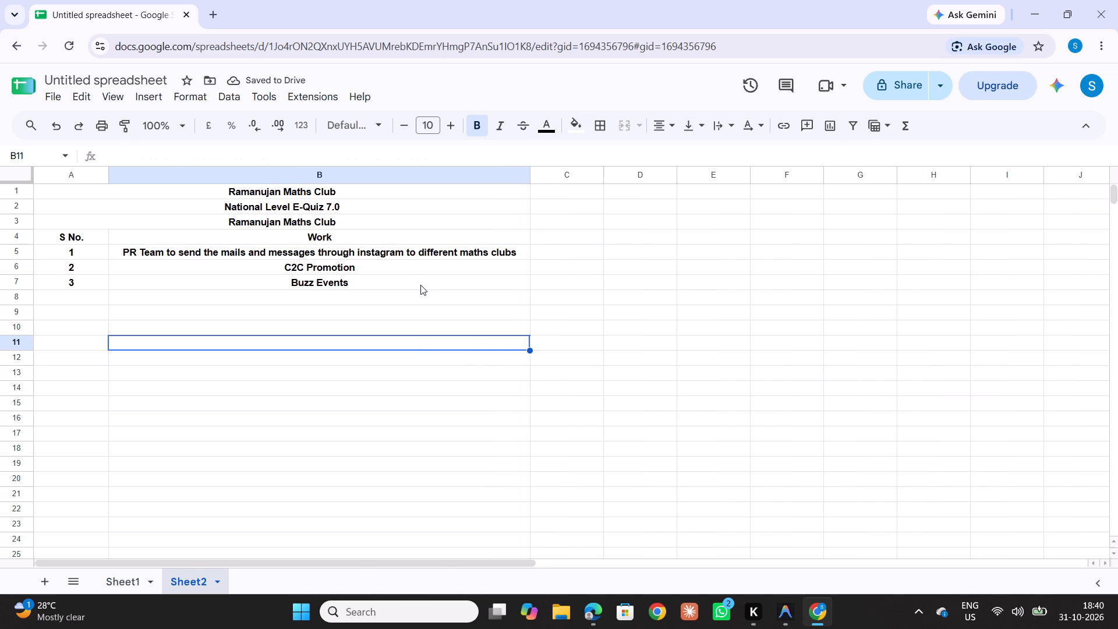
Replace the text in merged row 3 with "TO-DO List".
{"action": "double_click", "coordinate": [352, 222]}
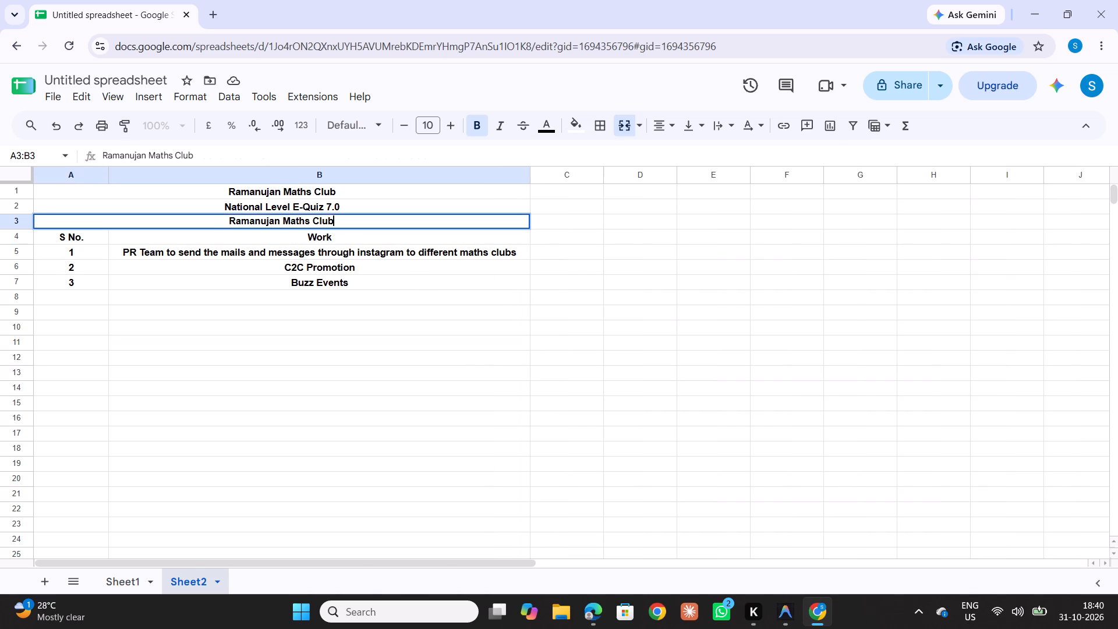
{"action": "key", "text": "BackSpace"}
{"action": "key", "text": "BackSpace"}
{"action": "key", "text": "BackSpace"}
{"action": "key", "text": "BackSpace"}
{"action": "key", "text": "BackSpace"}
{"action": "key", "text": "BackSpace"}
{"action": "key", "text": "BackSpace"}
{"action": "key", "text": "BackSpace"}
{"action": "key", "text": "BackSpace"}
{"action": "key", "text": "BackSpace"}
{"action": "key", "text": "BackSpace"}
{"action": "key", "text": "BackSpace"}
{"action": "key", "text": "BackSpace"}
{"action": "key", "text": "BackSpace"}
{"action": "key", "text": "BackSpace"}
{"action": "key", "text": "BackSpace"}
{"action": "key", "text": "BackSpace"}
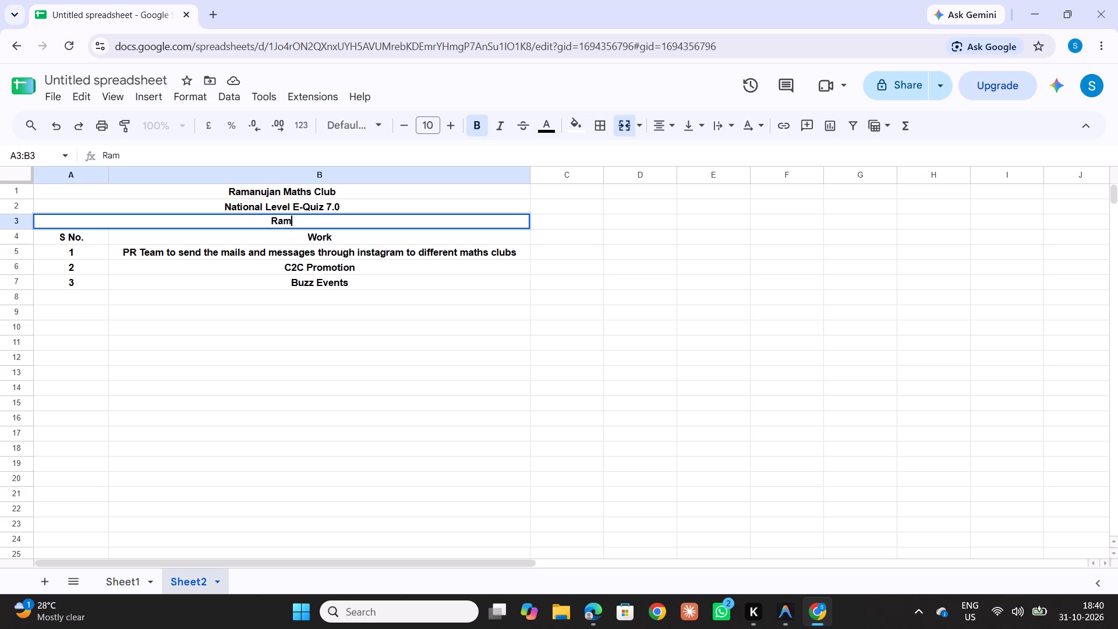
{"action": "key", "text": "BackSpace"}
{"action": "key", "text": "BackSpace"}
{"action": "key", "text": "BackSpace"}
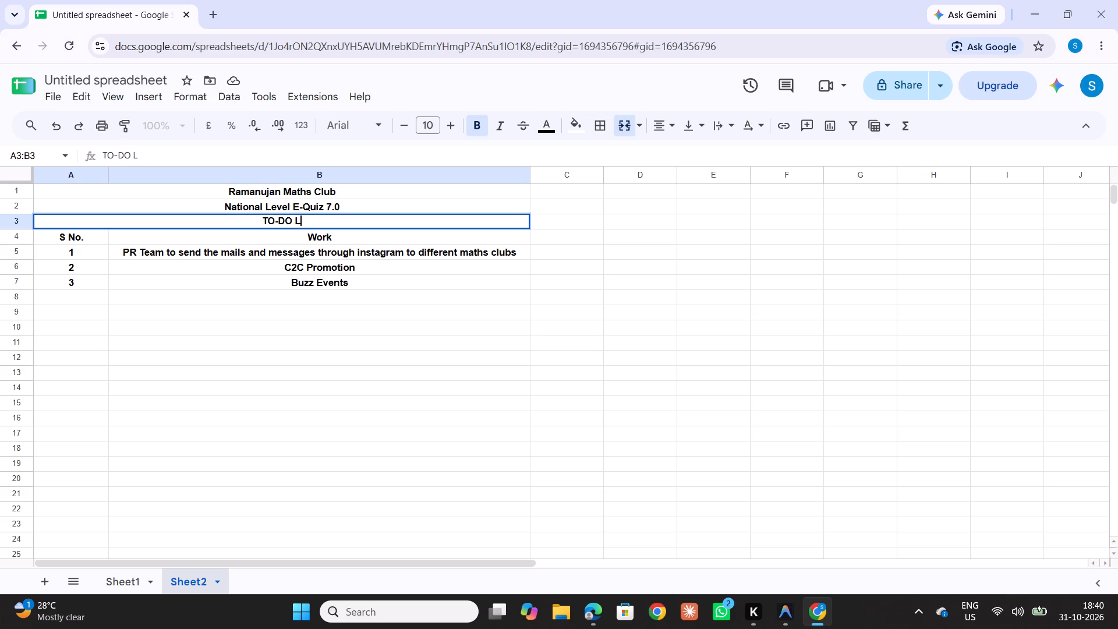
{"action": "left_click", "coordinate": [161, 360]}
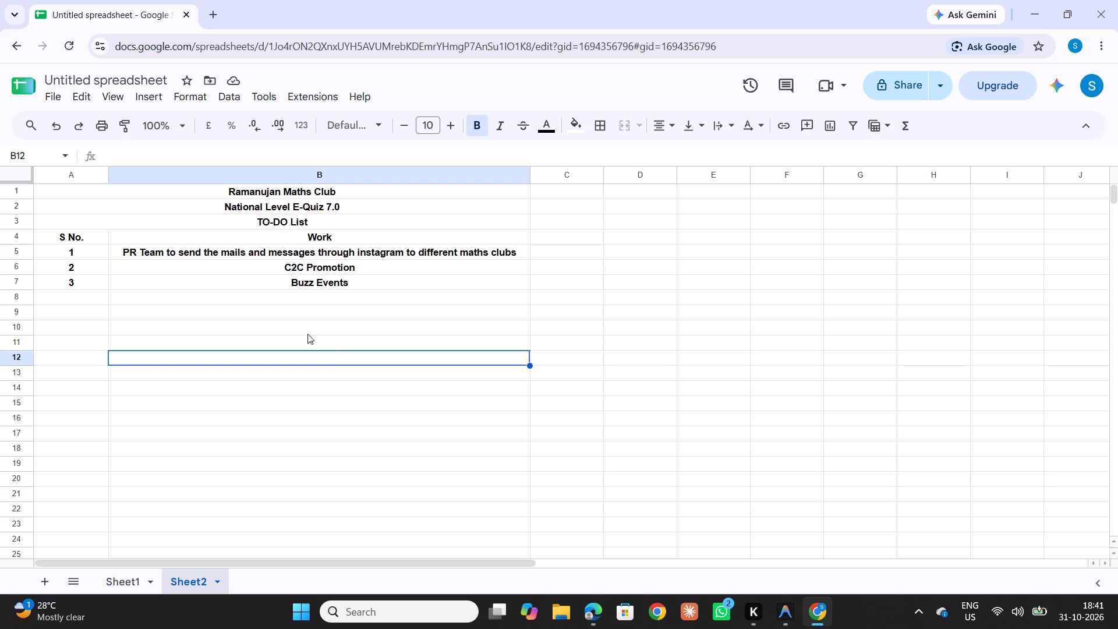
Switch to Sheet1 and rename the untitled spreadsheet as "Registration".
{"action": "left_click", "coordinate": [161, 75]}
{"action": "key", "text": "Right"}
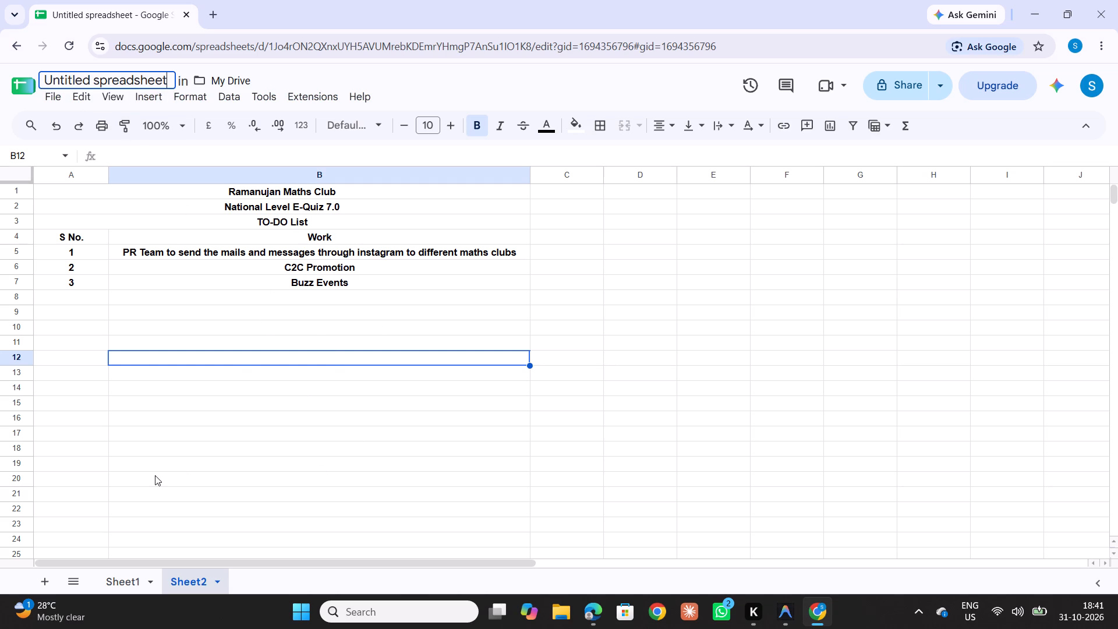
{"action": "left_click", "coordinate": [123, 580]}
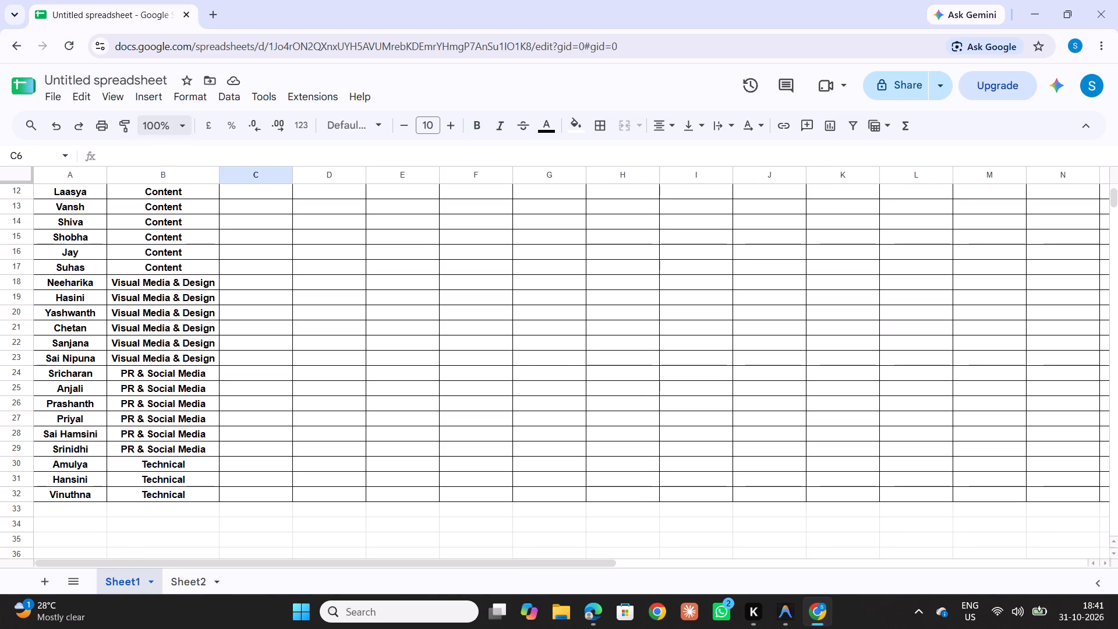
{"action": "left_click", "coordinate": [165, 77]}
{"action": "key", "text": "BackSpace"}
{"action": "key", "text": "BackSpace"}
{"action": "key", "text": "BackSpace"}
{"action": "key", "text": "BackSpace"}
{"action": "key", "text": "BackSpace"}
{"action": "key", "text": "BackSpace"}
{"action": "key", "text": "BackSpace"}
{"action": "key", "text": "BackSpace"}
{"action": "key", "text": "BackSpace"}
{"action": "key", "text": "BackSpace"}
{"action": "key", "text": "BackSpace"}
{"action": "key", "text": "BackSpace"}
{"action": "key", "text": "BackSpace"}
{"action": "key", "text": "BackSpace"}
{"action": "key", "text": "BackSpace"}
{"action": "key", "text": "BackSpace"}
{"action": "key", "text": "BackSpace"}
{"action": "key", "text": "BackSpace"}
{"action": "key", "text": "BackSpace"}
{"action": "key", "text": "BackSpace"}
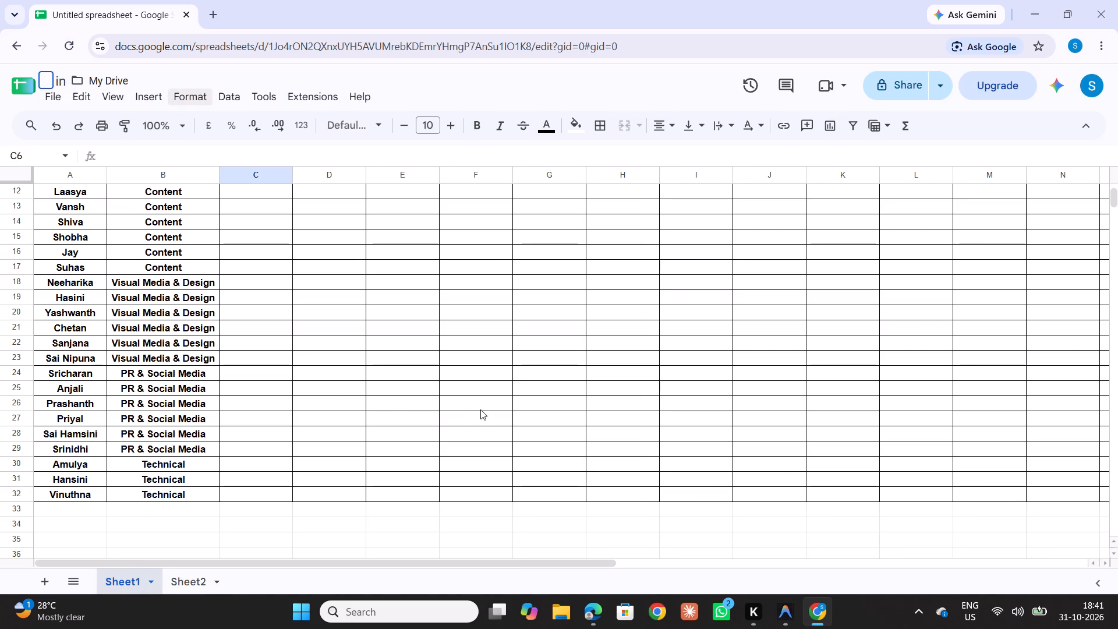
{"action": "scroll", "coordinate": [480, 409], "scroll_direction": "up", "scroll_amount": 6}
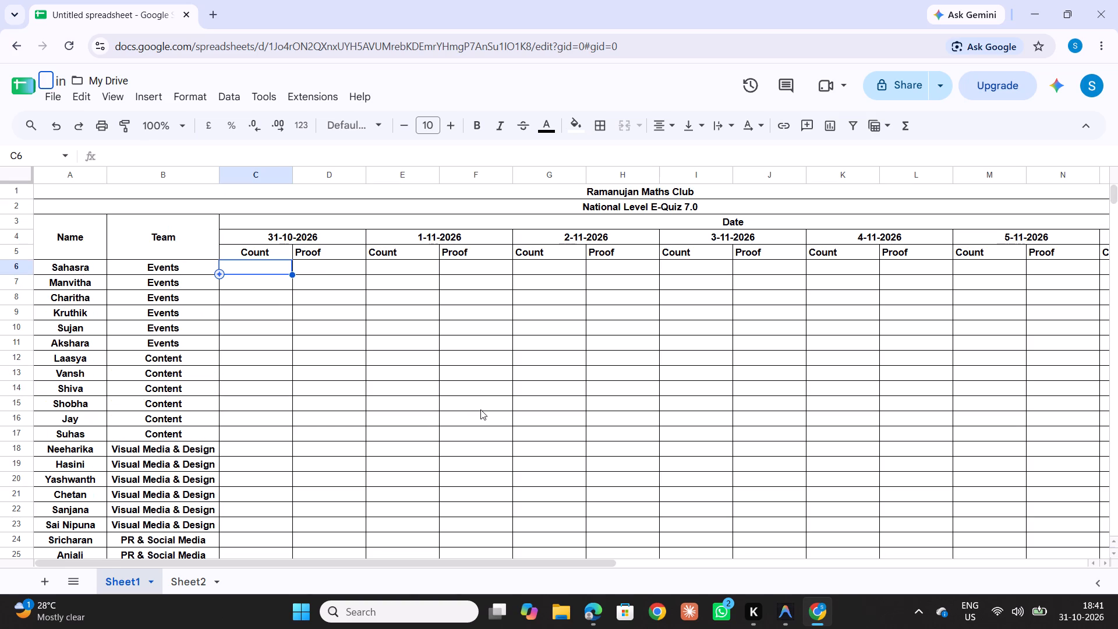
{"action": "type", "text": "egistration"}
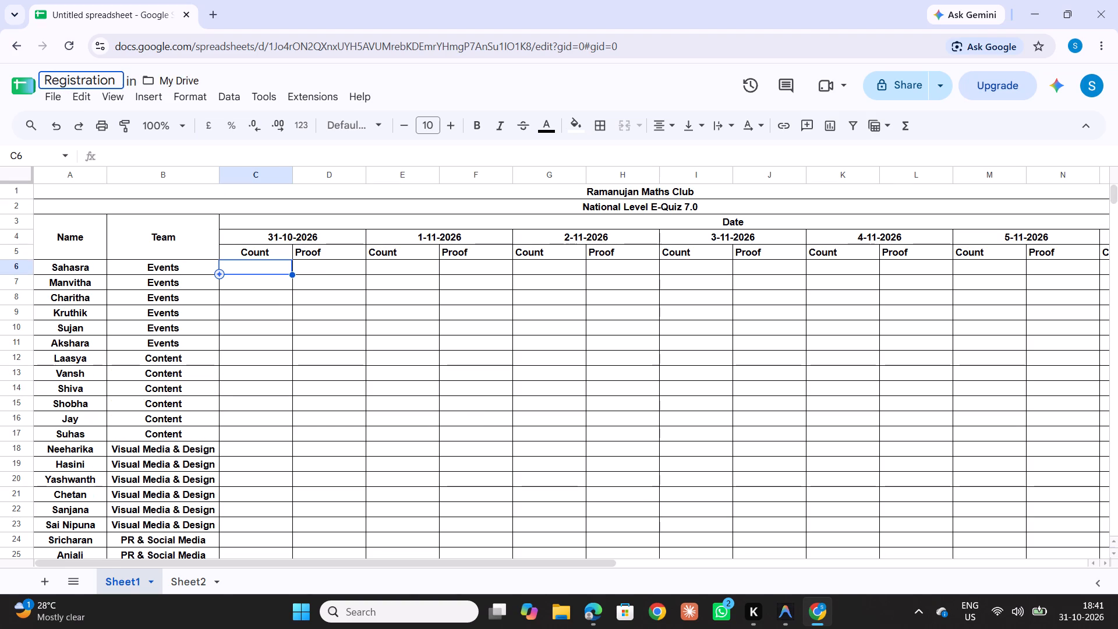
{"action": "left_click", "coordinate": [397, 90]}
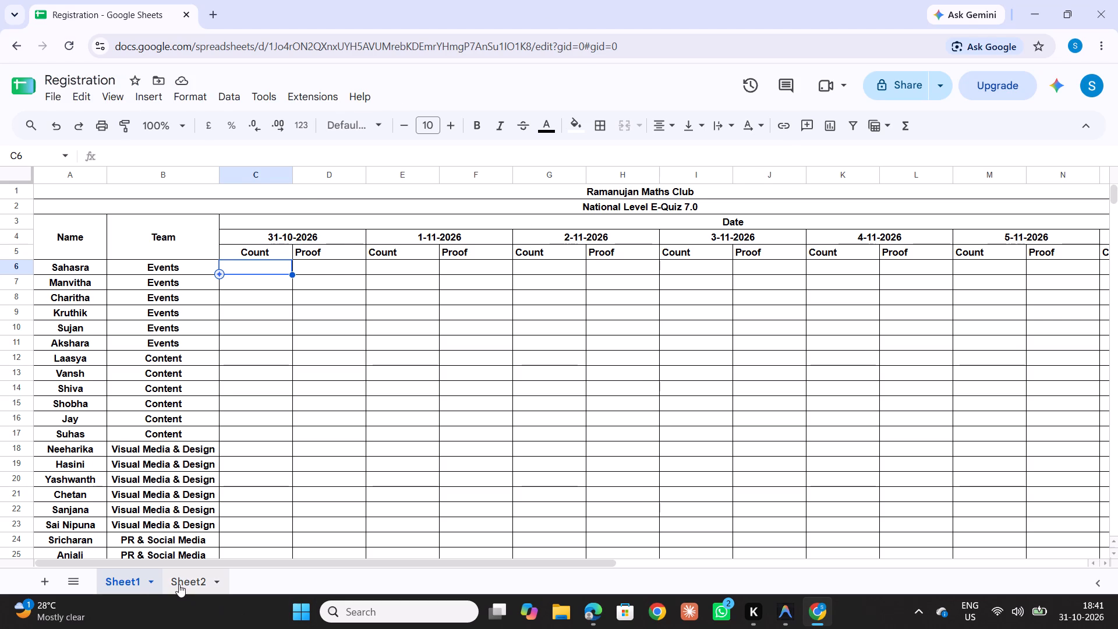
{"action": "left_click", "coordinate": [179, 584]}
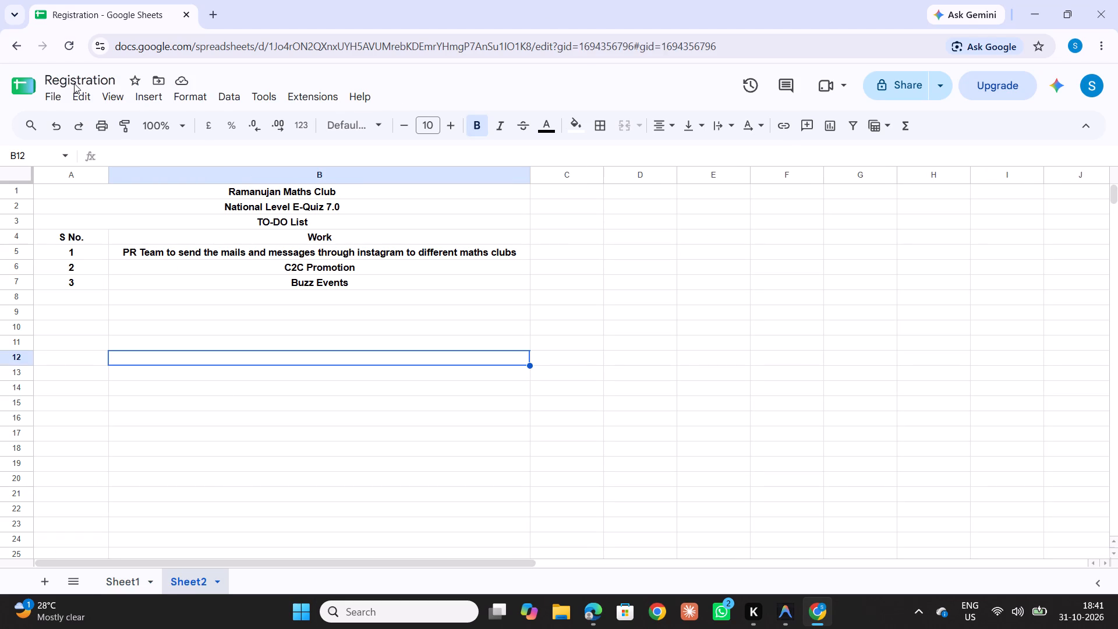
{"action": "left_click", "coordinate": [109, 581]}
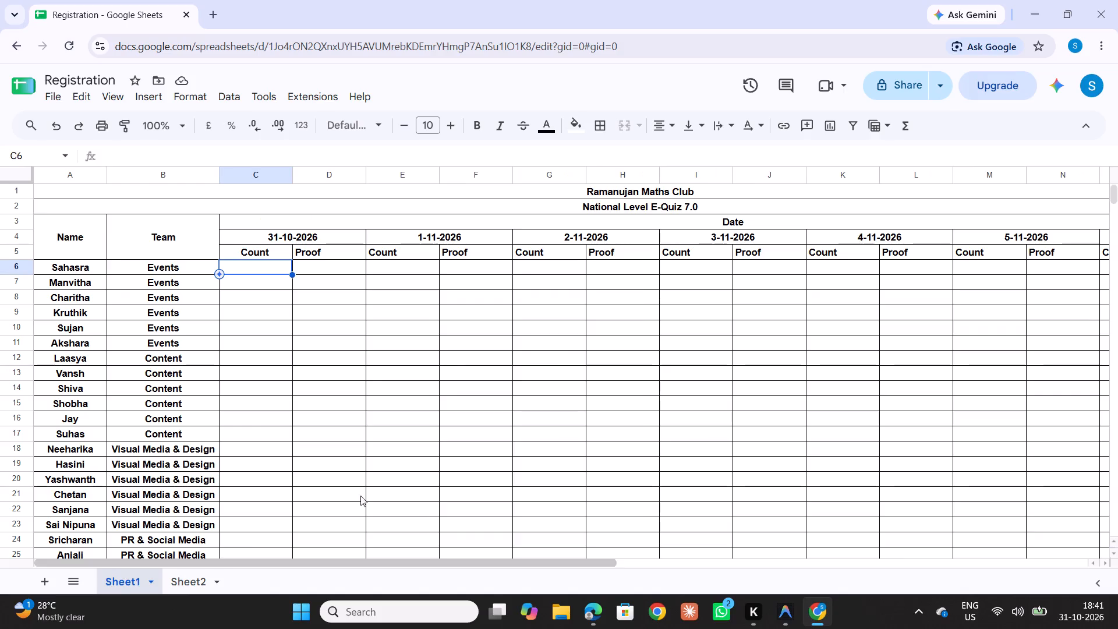
Open the sharing settings for the Registration spreadsheet.
{"action": "left_click", "coordinate": [903, 79]}
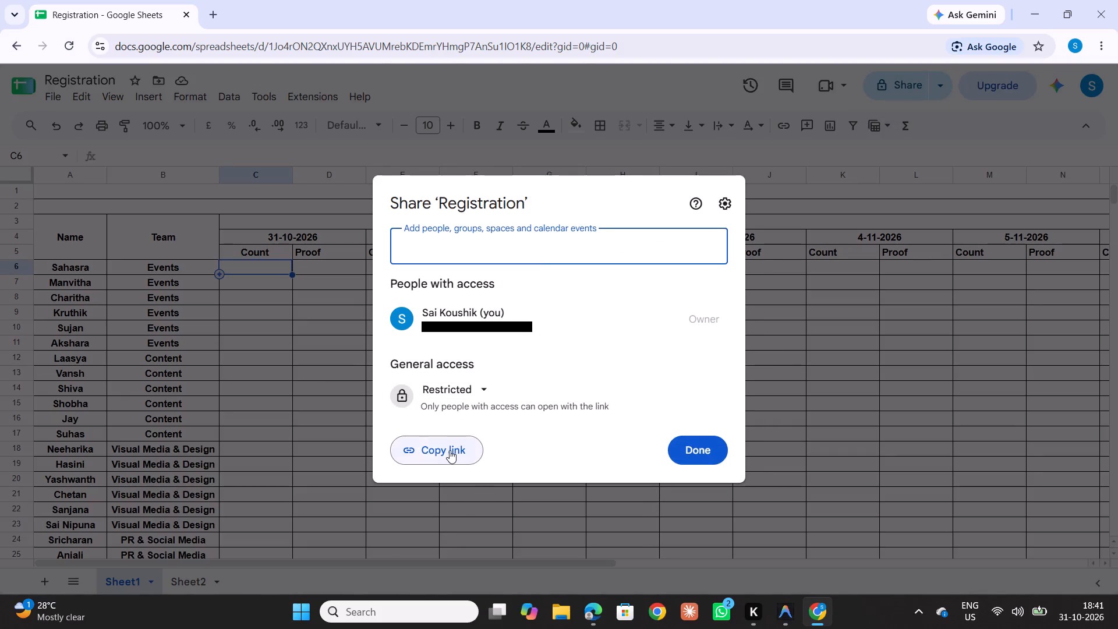
Set the Registration spreadsheet's general access to anyone with the link, with the Editor role.
{"action": "left_click", "coordinate": [447, 450]}
{"action": "left_click", "coordinate": [464, 386]}
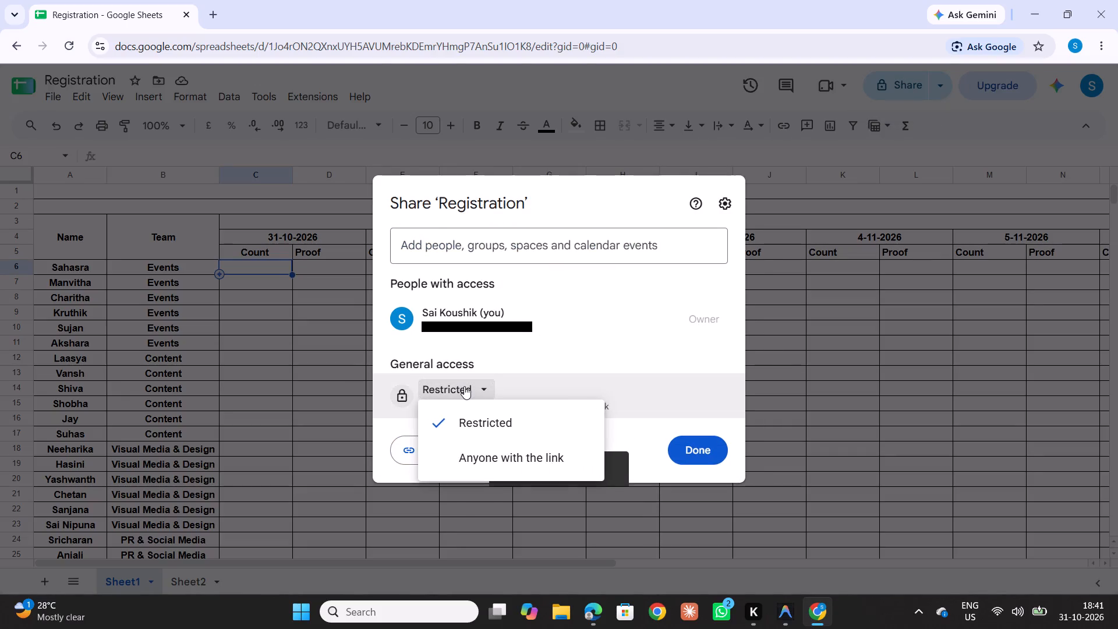
{"action": "left_click", "coordinate": [489, 459]}
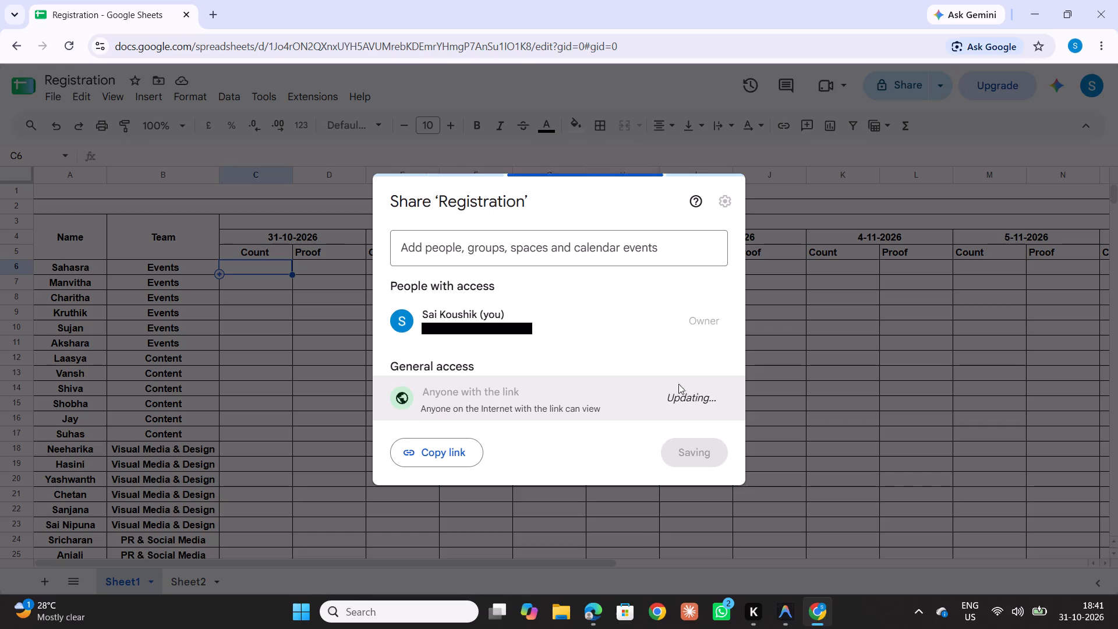
{"action": "left_click", "coordinate": [702, 391]}
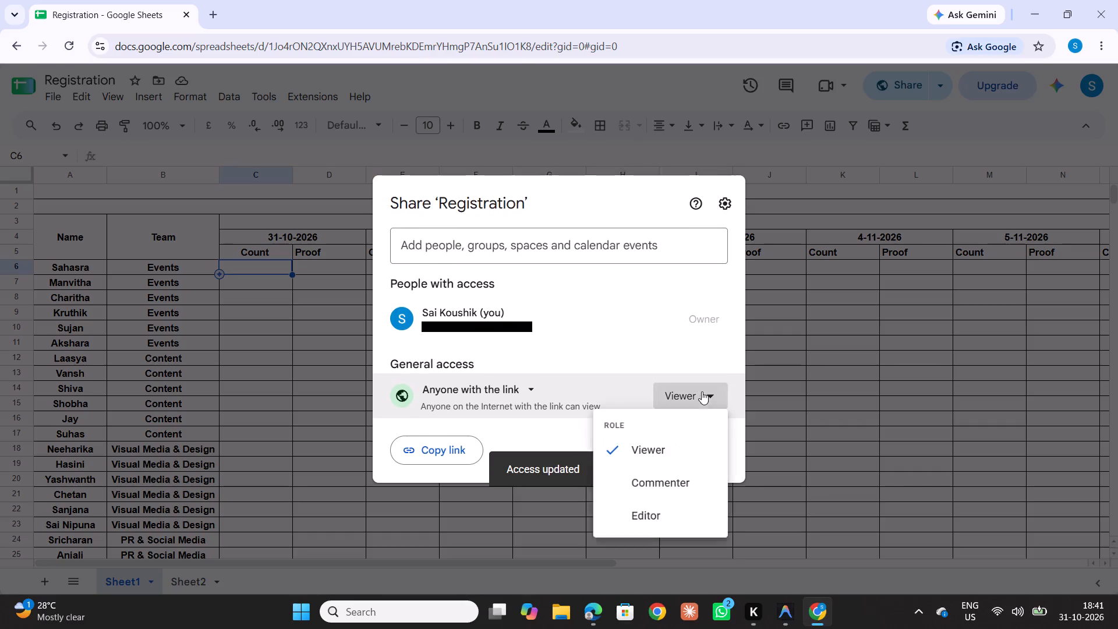
{"action": "left_click", "coordinate": [660, 518]}
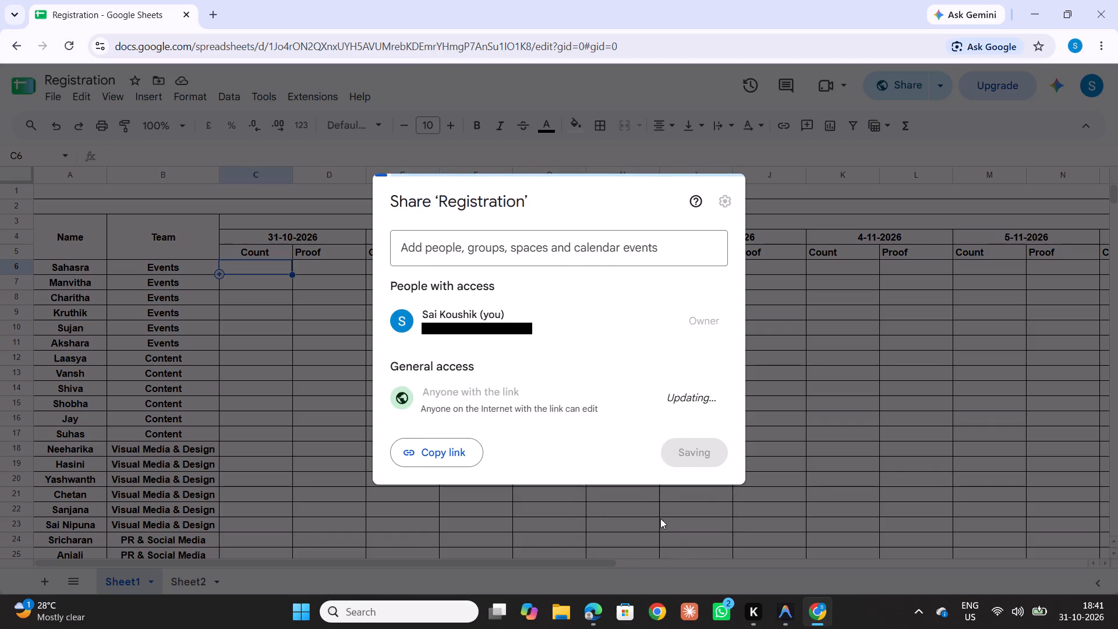
{"action": "left_click", "coordinate": [687, 458]}
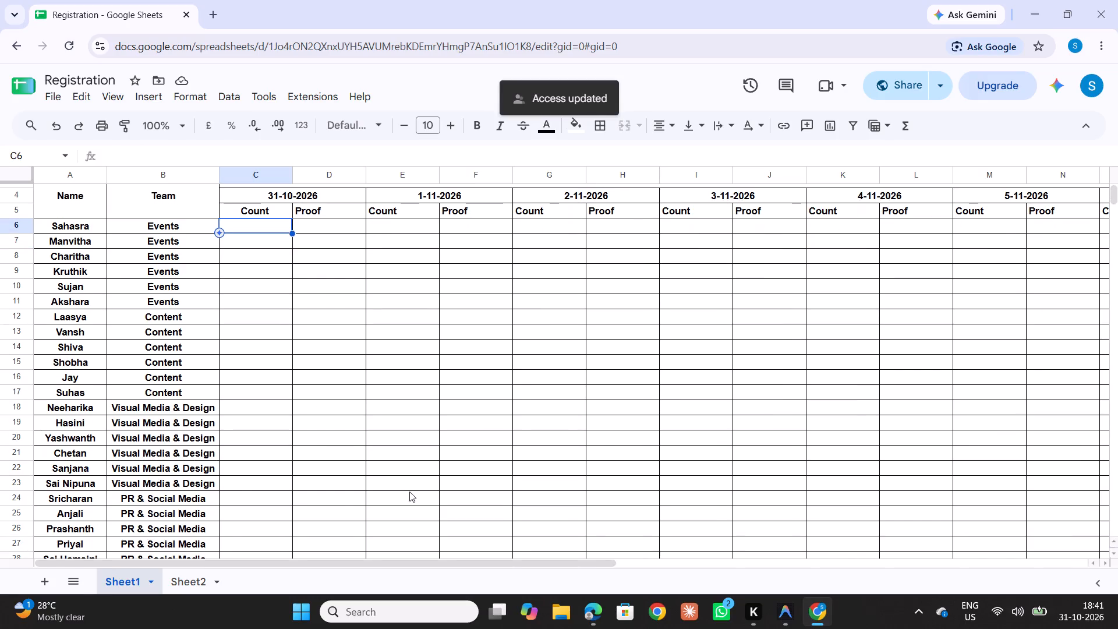
Reopen the sharing settings and copy the Registration spreadsheet's share link.
{"action": "scroll", "coordinate": [274, 334], "scroll_direction": "up", "scroll_amount": 4}
{"action": "scroll", "coordinate": [274, 334], "scroll_direction": "down", "scroll_amount": 1}
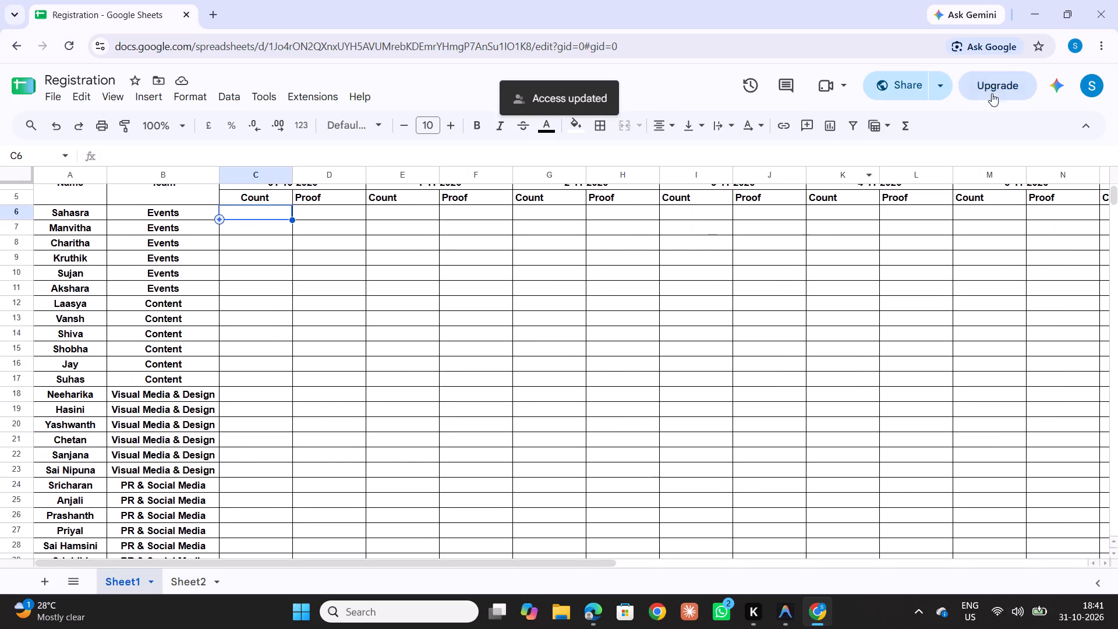
{"action": "left_click", "coordinate": [894, 80]}
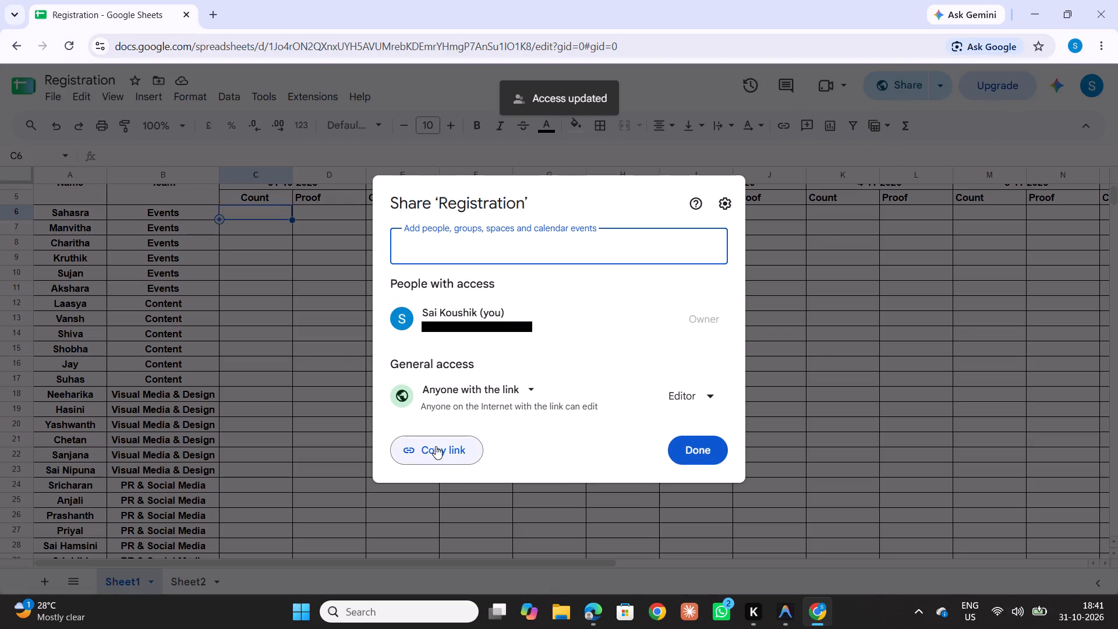
{"action": "left_click", "coordinate": [433, 444]}
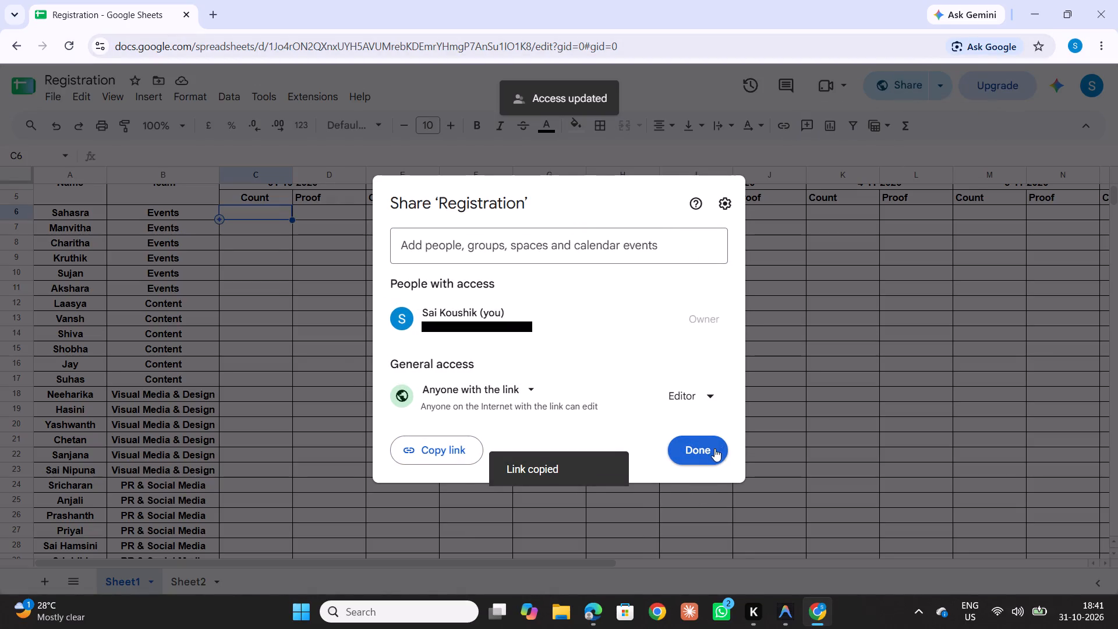
{"action": "left_click", "coordinate": [714, 448]}
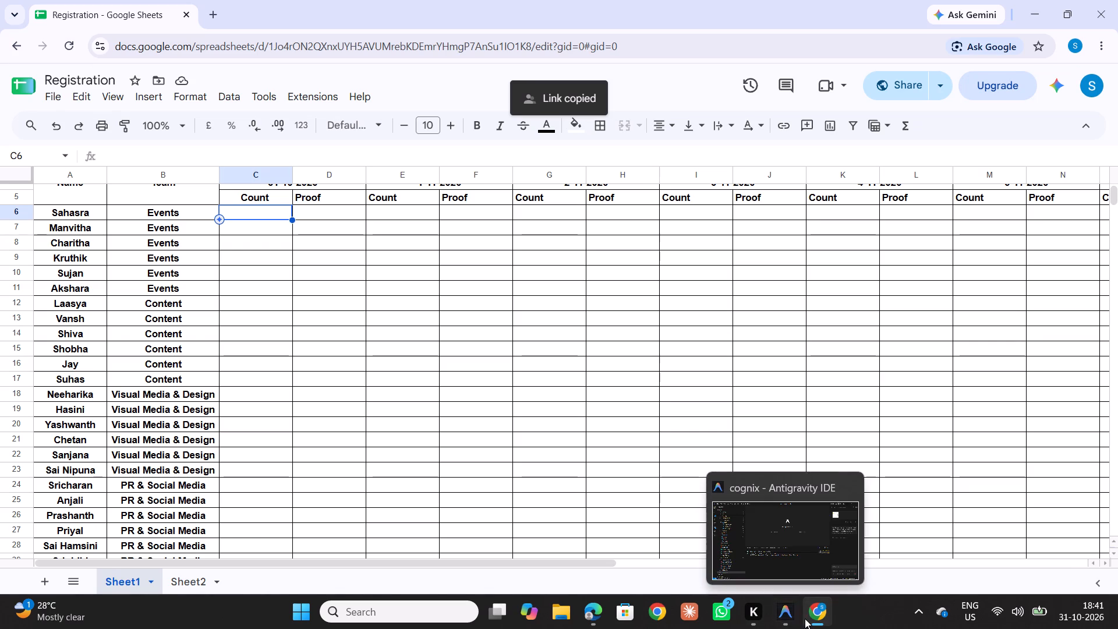
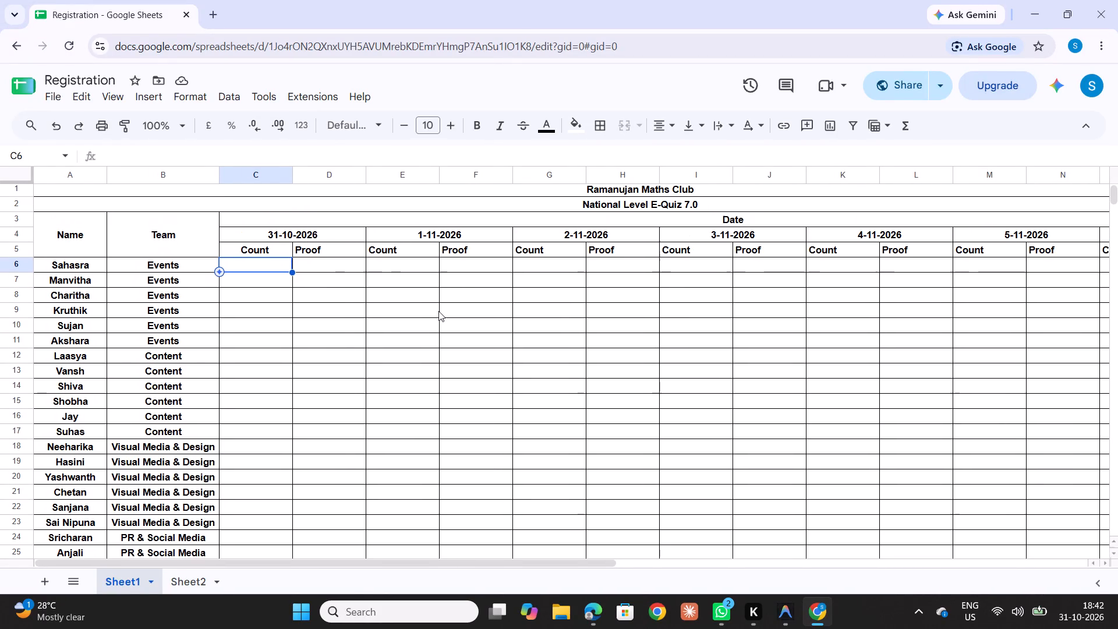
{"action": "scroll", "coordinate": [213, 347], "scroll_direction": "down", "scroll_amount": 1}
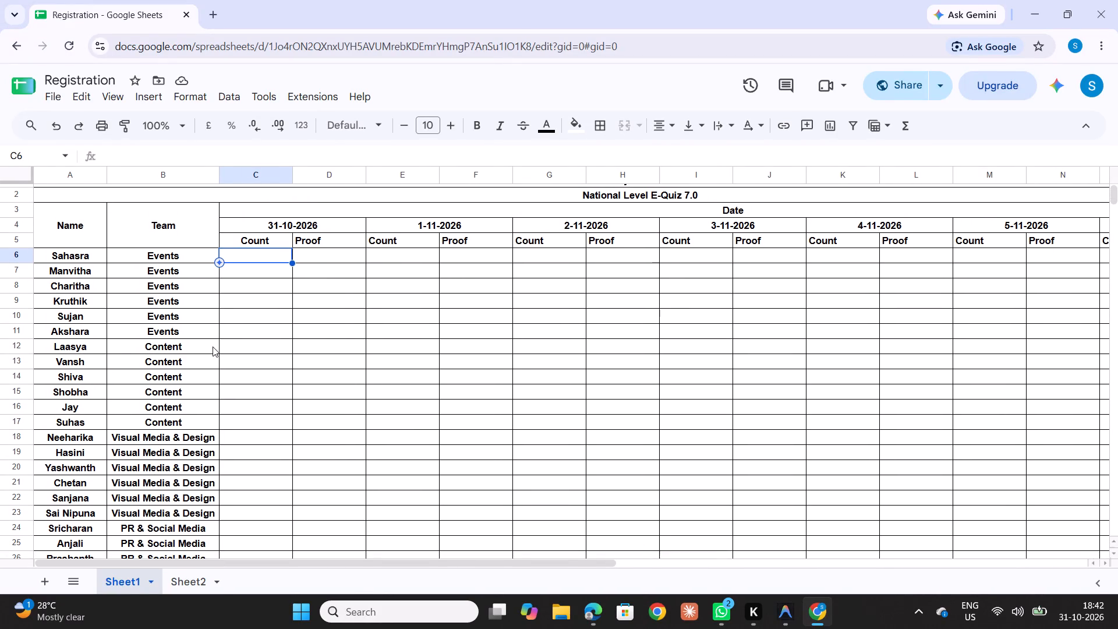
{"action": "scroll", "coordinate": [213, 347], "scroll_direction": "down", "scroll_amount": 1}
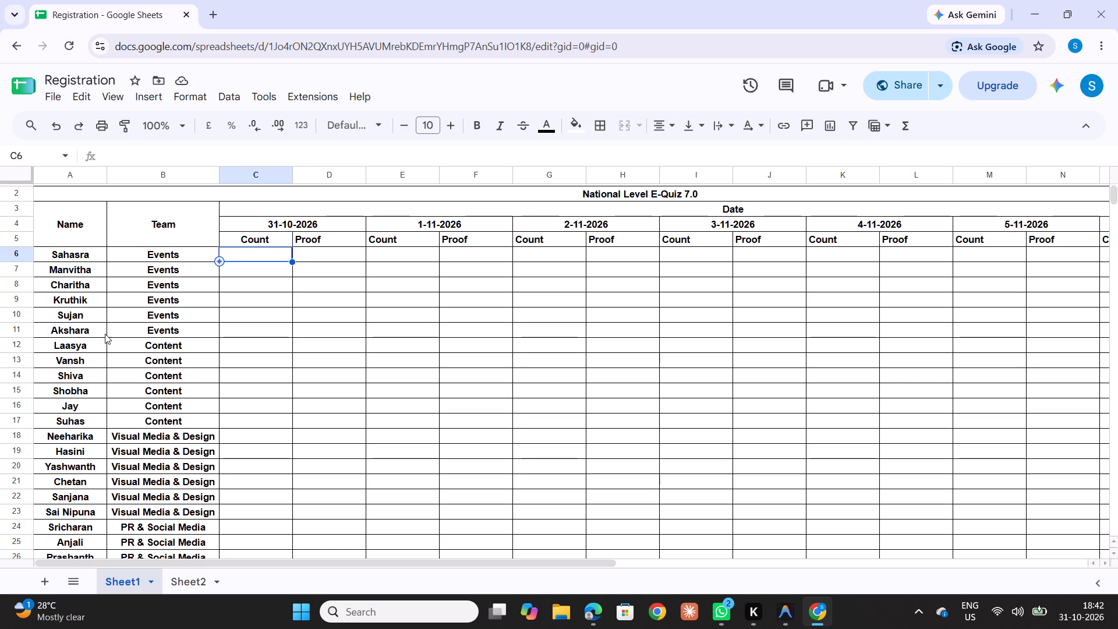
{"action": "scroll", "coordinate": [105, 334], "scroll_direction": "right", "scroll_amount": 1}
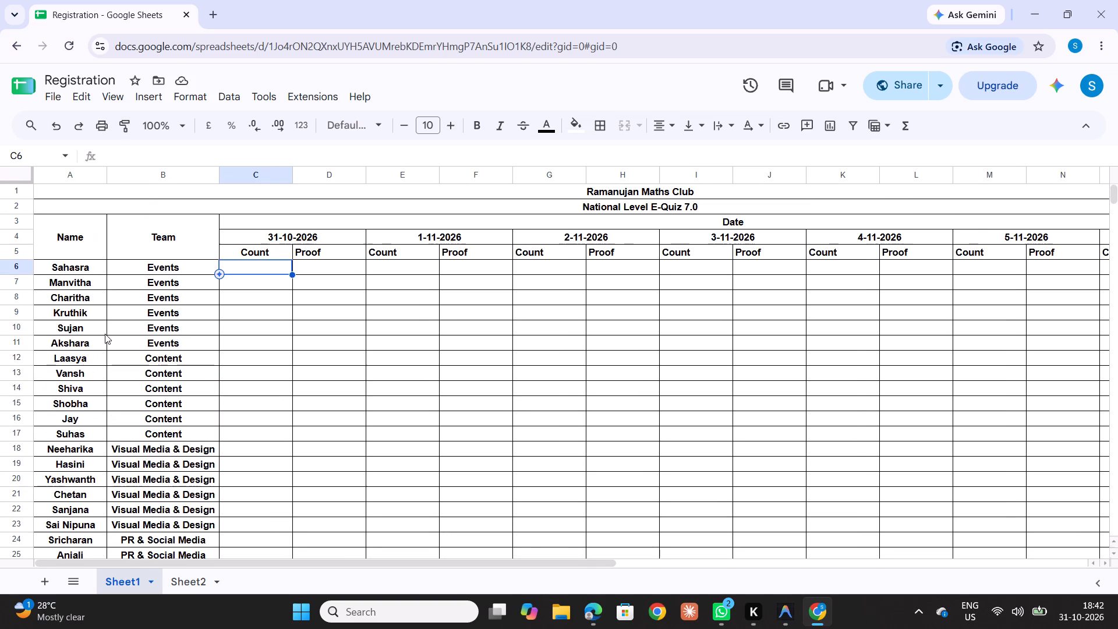
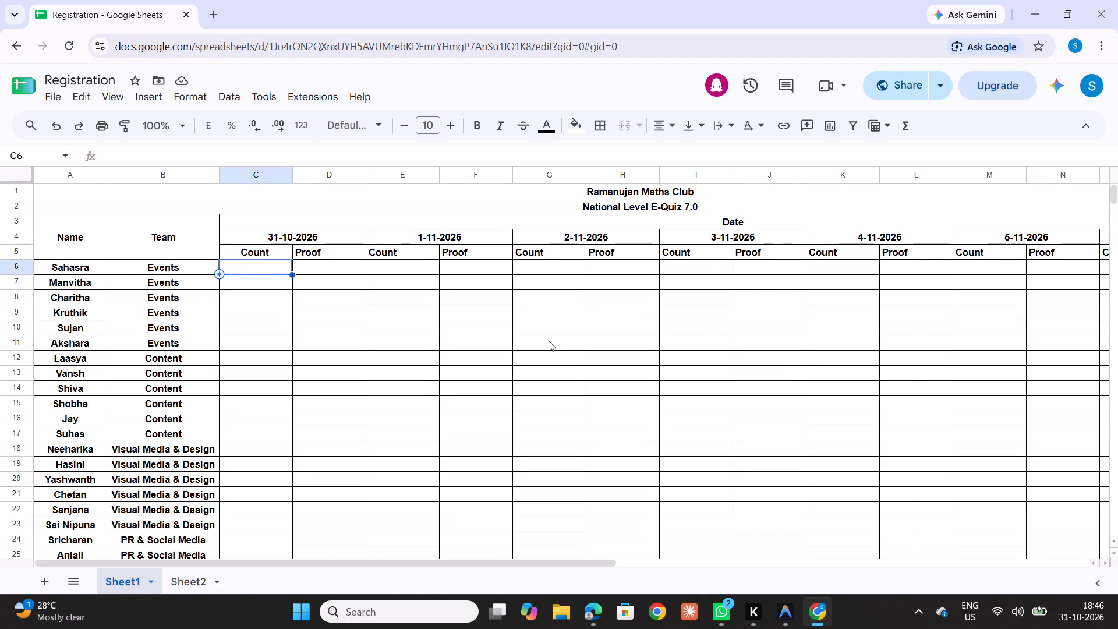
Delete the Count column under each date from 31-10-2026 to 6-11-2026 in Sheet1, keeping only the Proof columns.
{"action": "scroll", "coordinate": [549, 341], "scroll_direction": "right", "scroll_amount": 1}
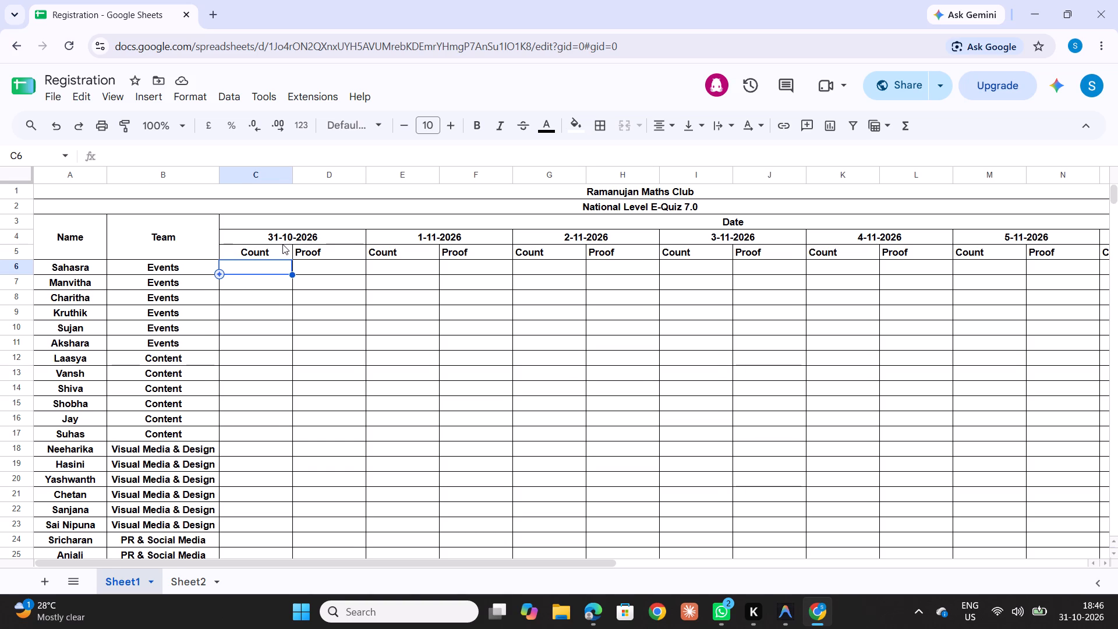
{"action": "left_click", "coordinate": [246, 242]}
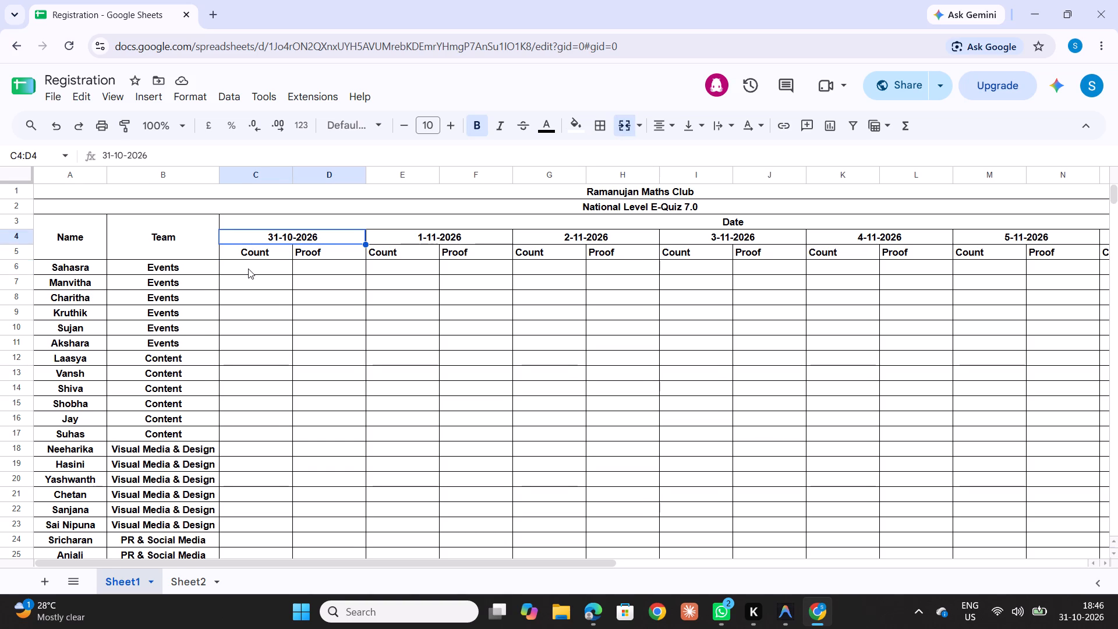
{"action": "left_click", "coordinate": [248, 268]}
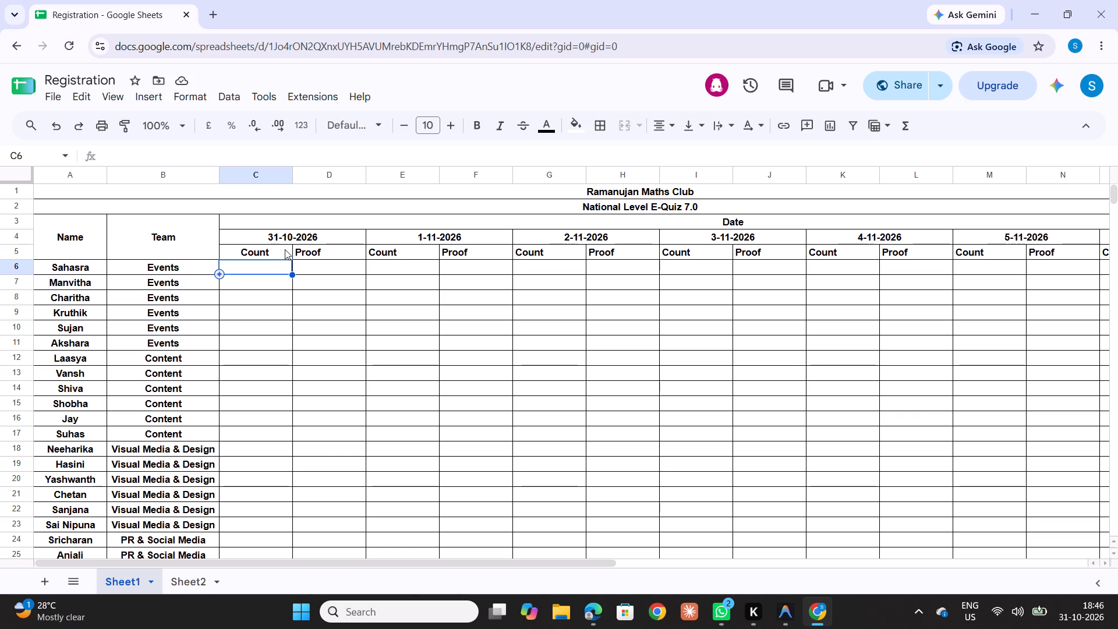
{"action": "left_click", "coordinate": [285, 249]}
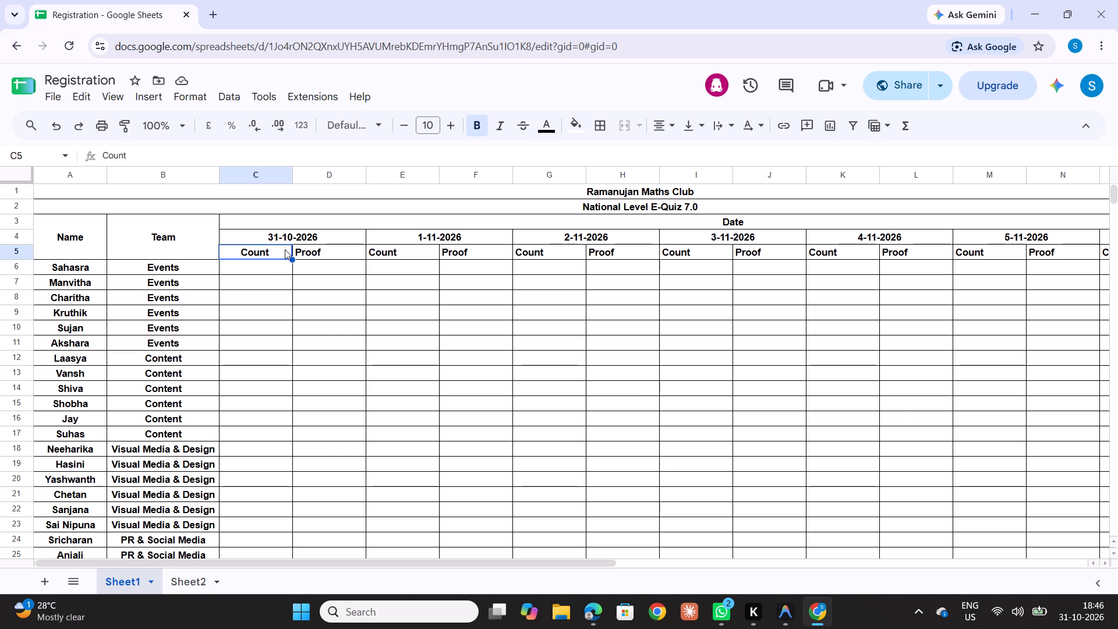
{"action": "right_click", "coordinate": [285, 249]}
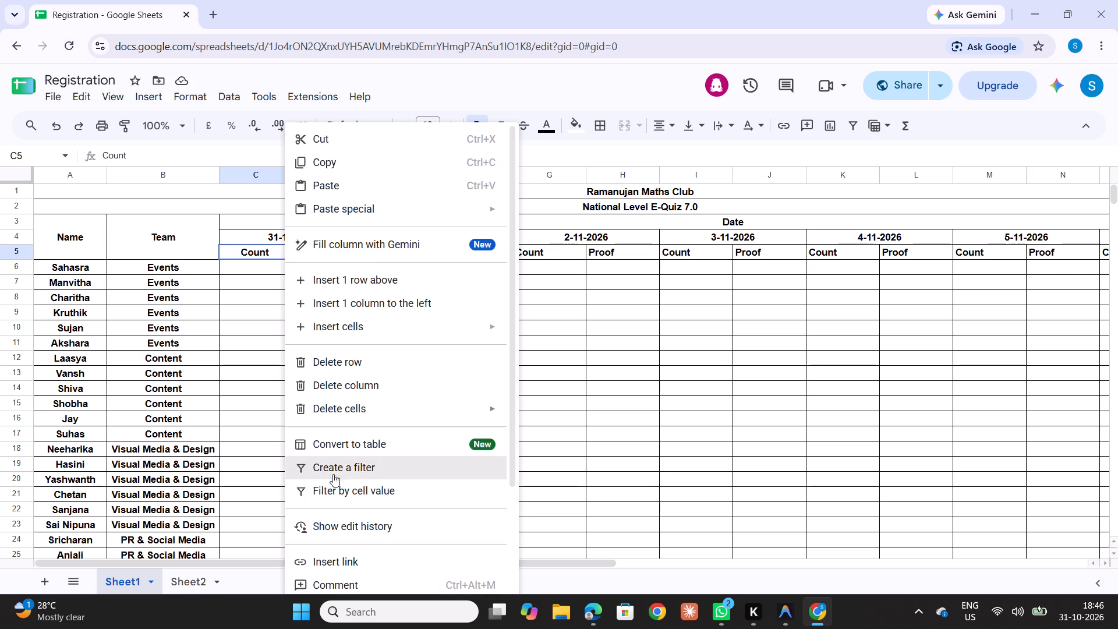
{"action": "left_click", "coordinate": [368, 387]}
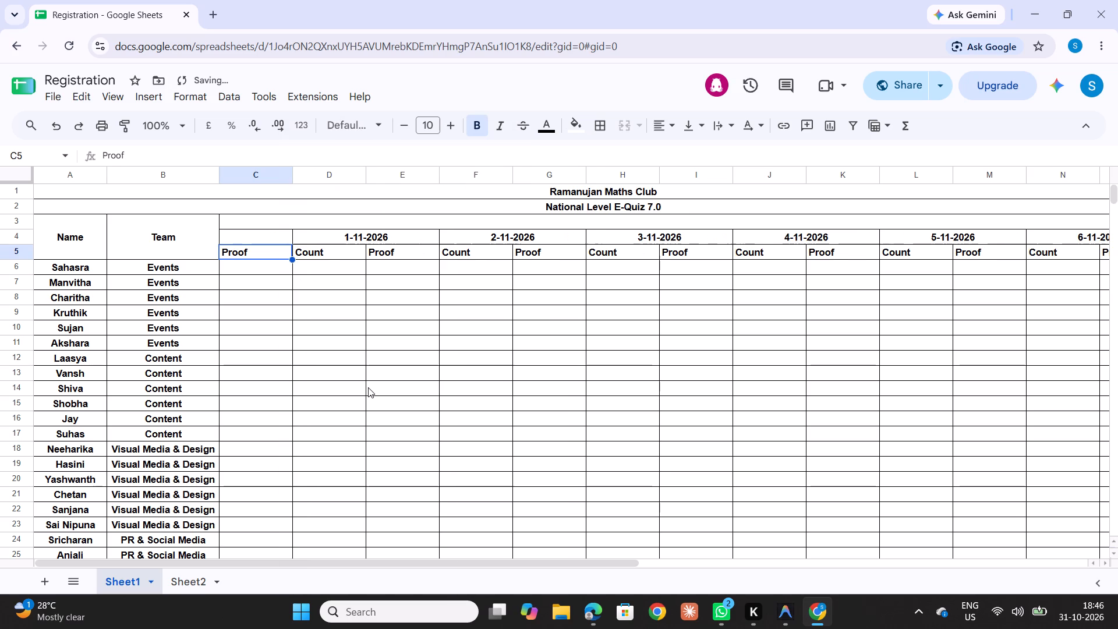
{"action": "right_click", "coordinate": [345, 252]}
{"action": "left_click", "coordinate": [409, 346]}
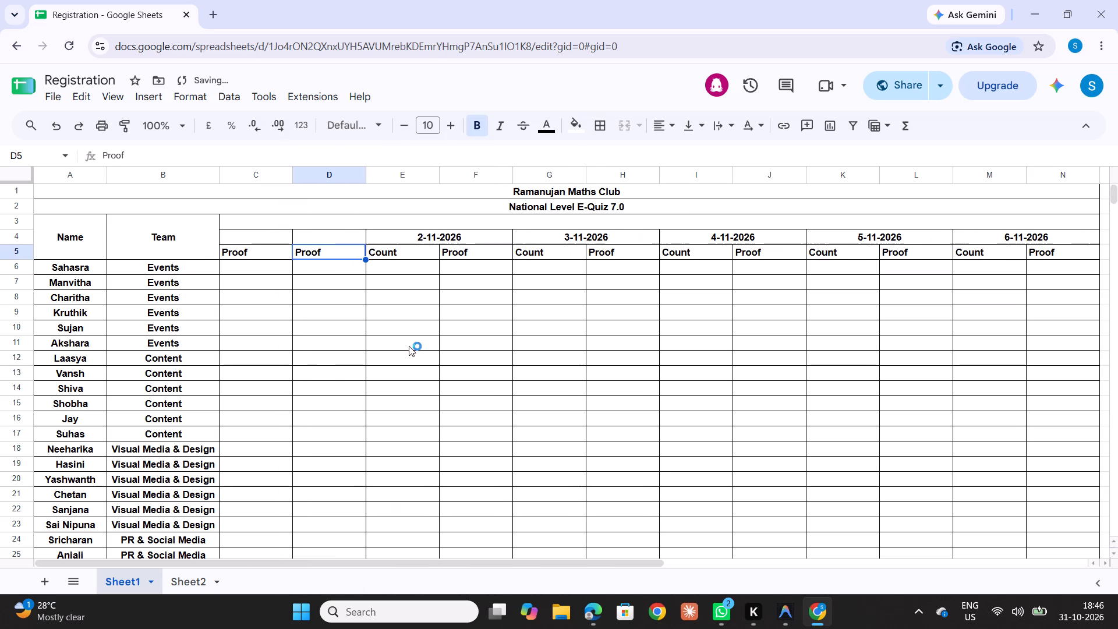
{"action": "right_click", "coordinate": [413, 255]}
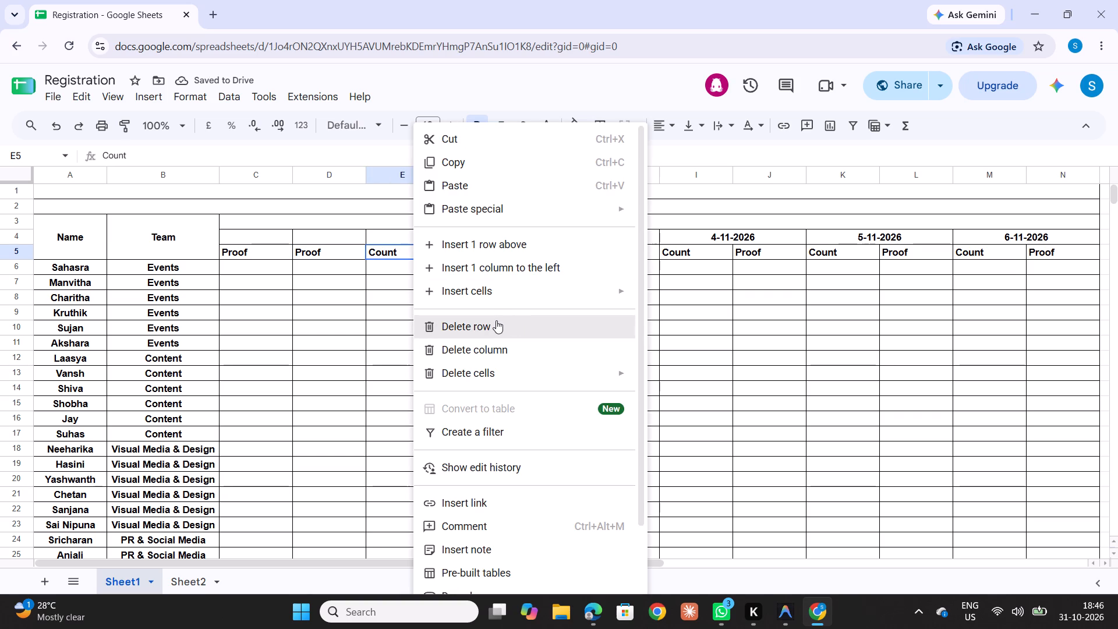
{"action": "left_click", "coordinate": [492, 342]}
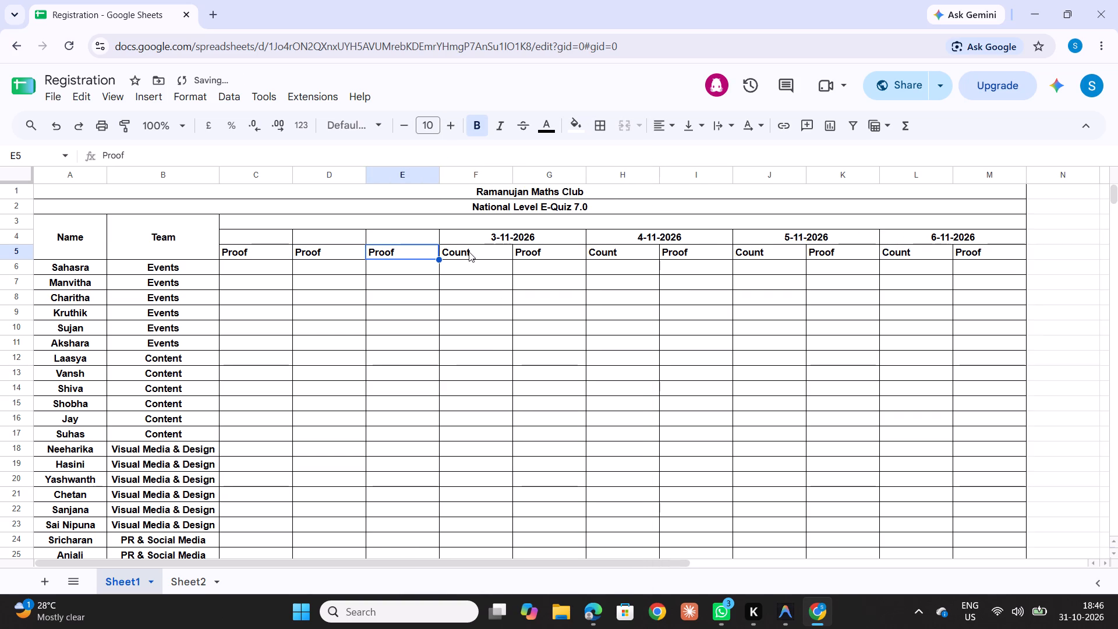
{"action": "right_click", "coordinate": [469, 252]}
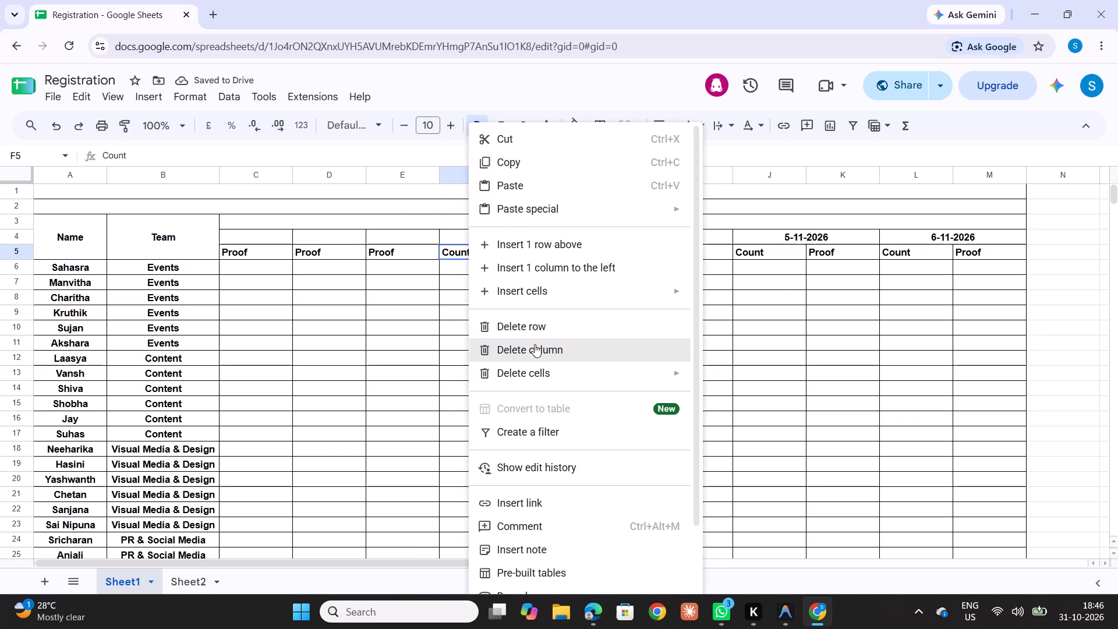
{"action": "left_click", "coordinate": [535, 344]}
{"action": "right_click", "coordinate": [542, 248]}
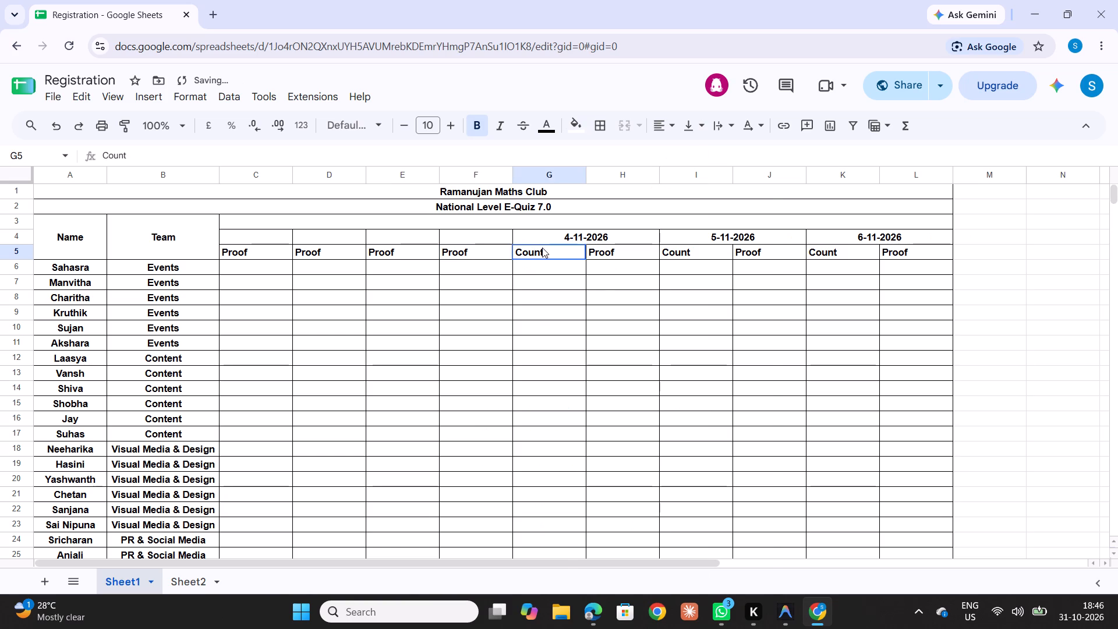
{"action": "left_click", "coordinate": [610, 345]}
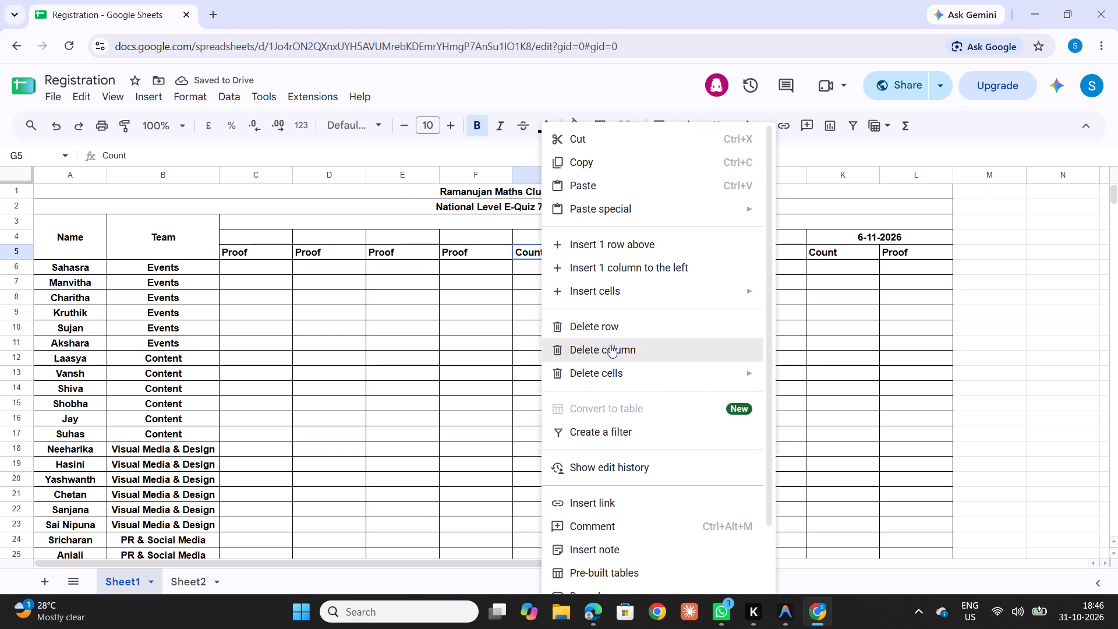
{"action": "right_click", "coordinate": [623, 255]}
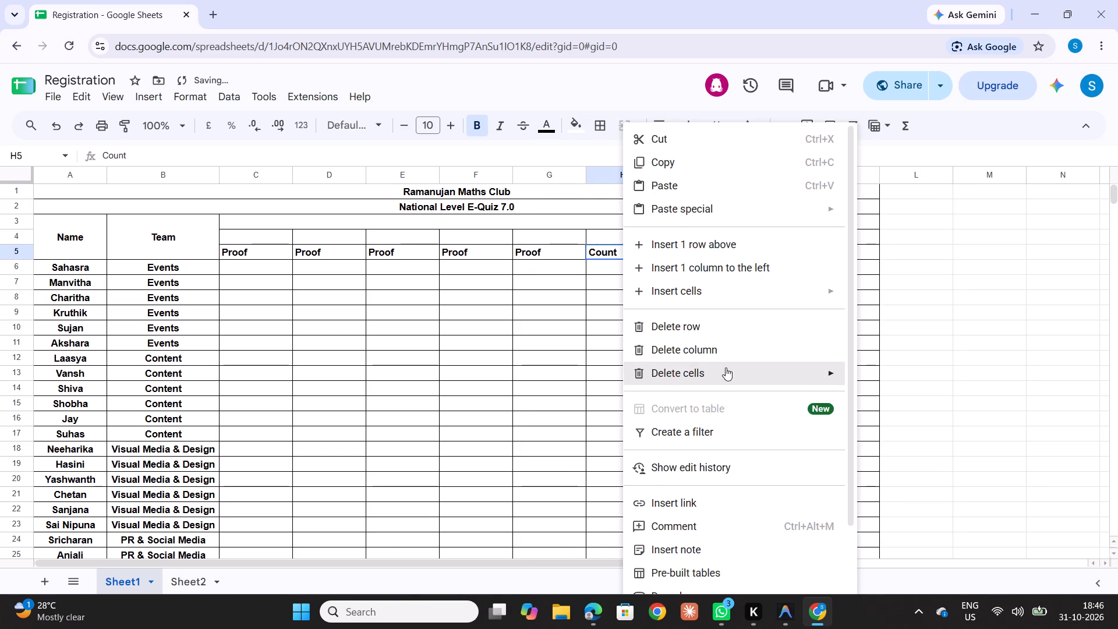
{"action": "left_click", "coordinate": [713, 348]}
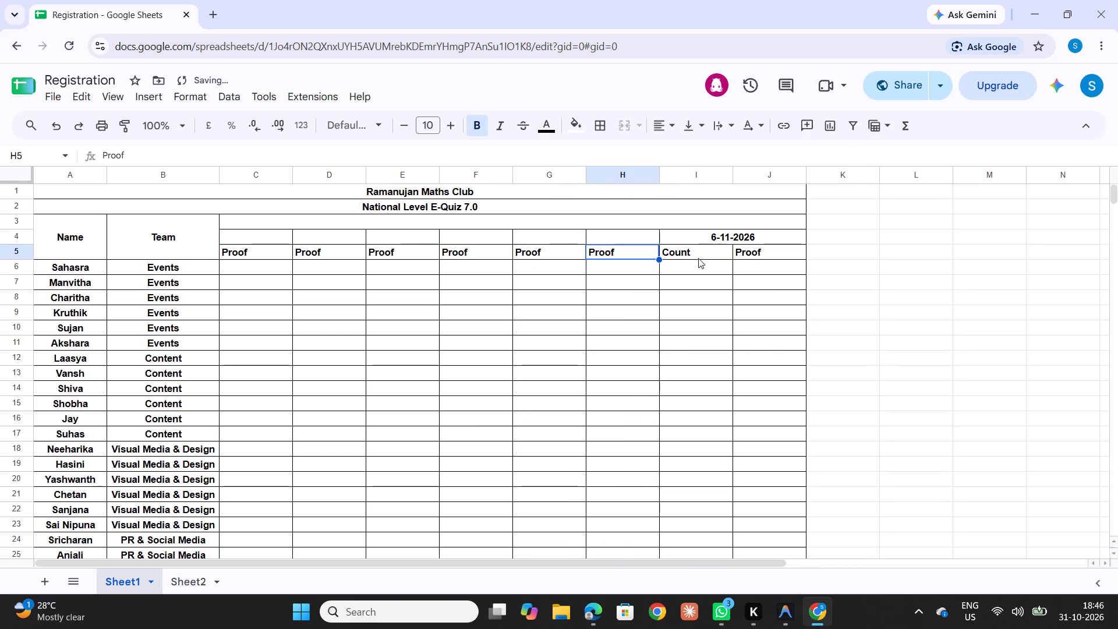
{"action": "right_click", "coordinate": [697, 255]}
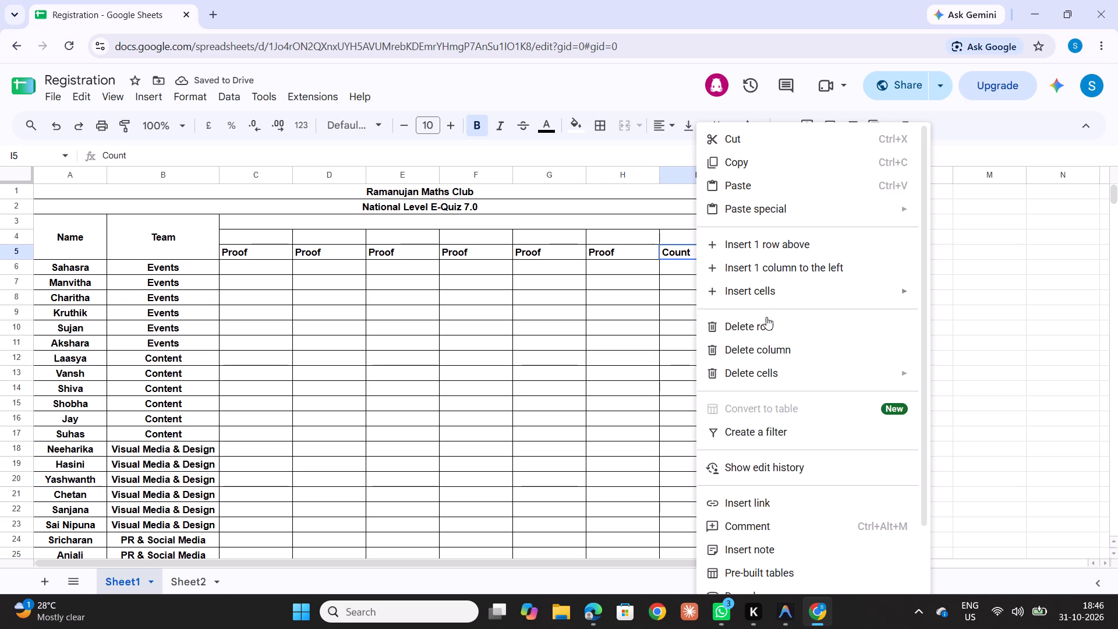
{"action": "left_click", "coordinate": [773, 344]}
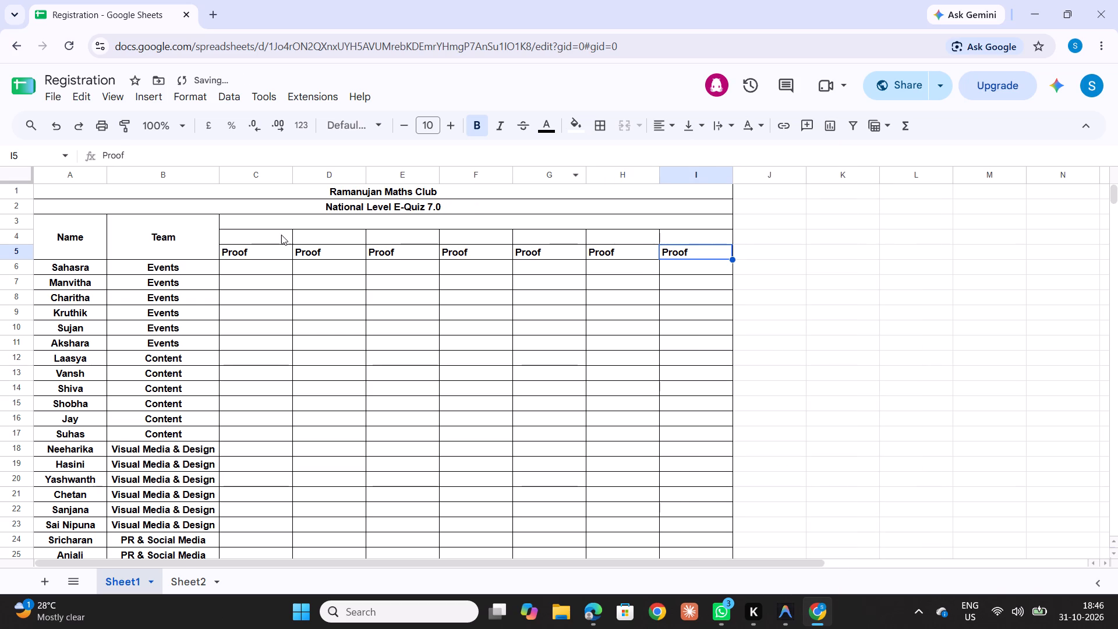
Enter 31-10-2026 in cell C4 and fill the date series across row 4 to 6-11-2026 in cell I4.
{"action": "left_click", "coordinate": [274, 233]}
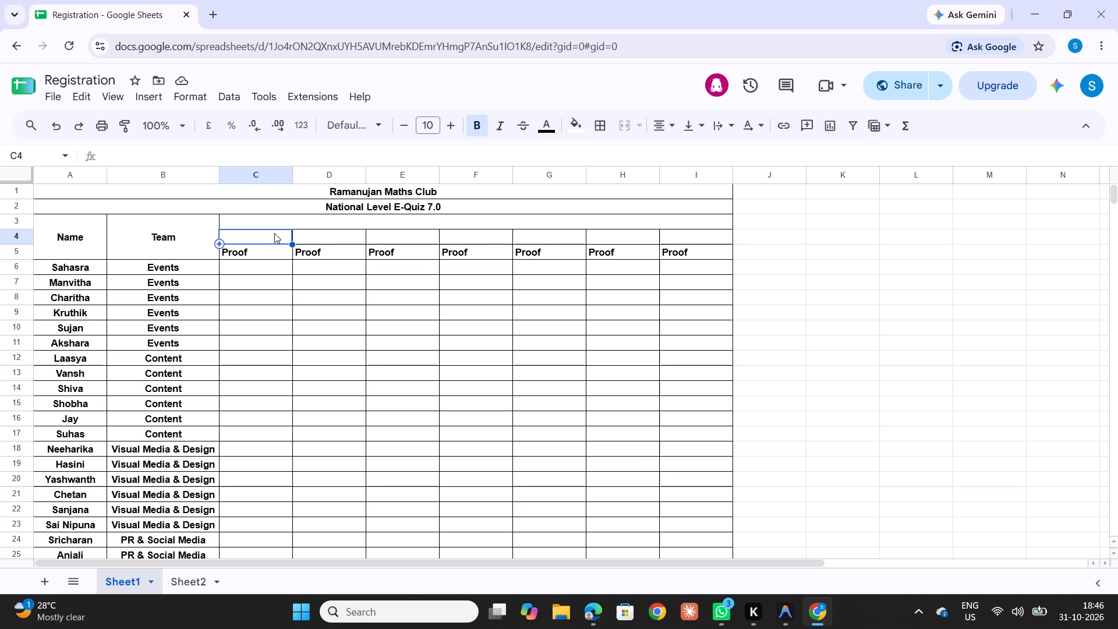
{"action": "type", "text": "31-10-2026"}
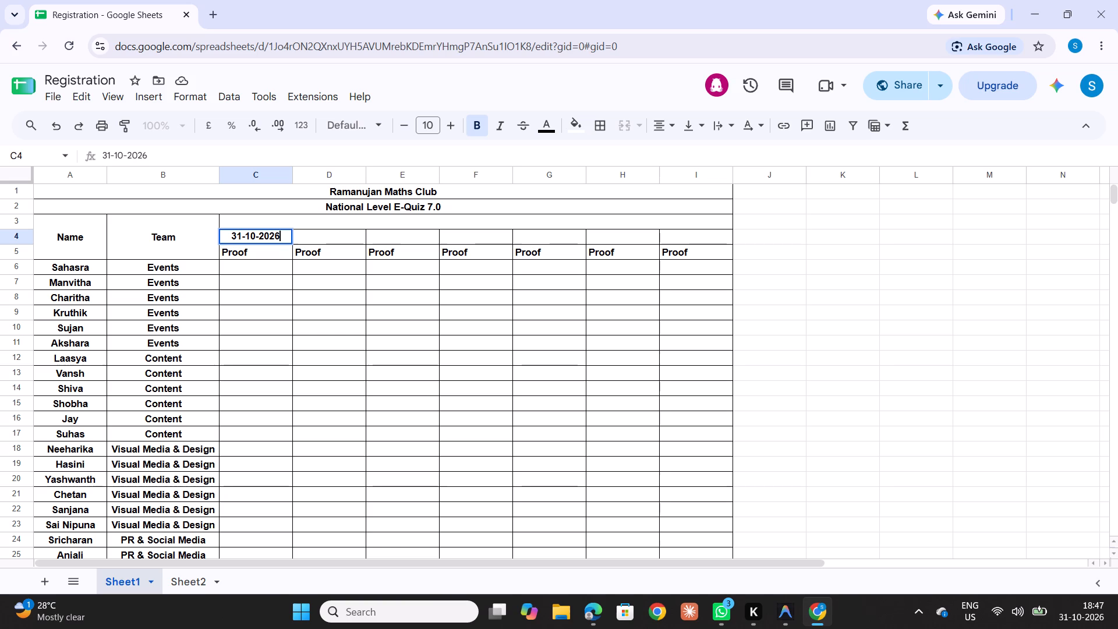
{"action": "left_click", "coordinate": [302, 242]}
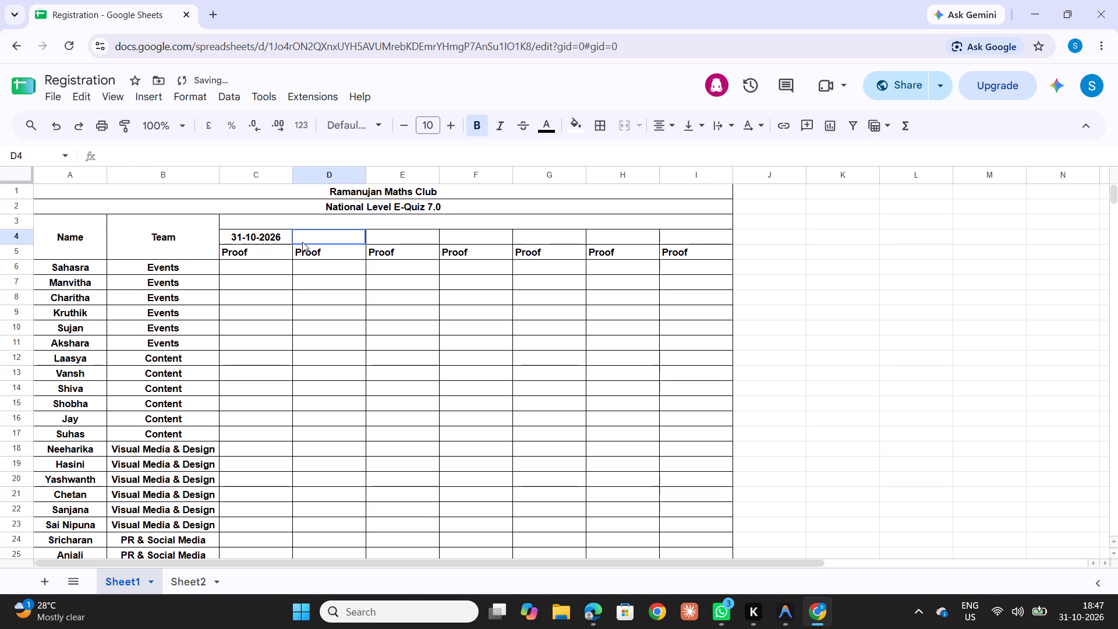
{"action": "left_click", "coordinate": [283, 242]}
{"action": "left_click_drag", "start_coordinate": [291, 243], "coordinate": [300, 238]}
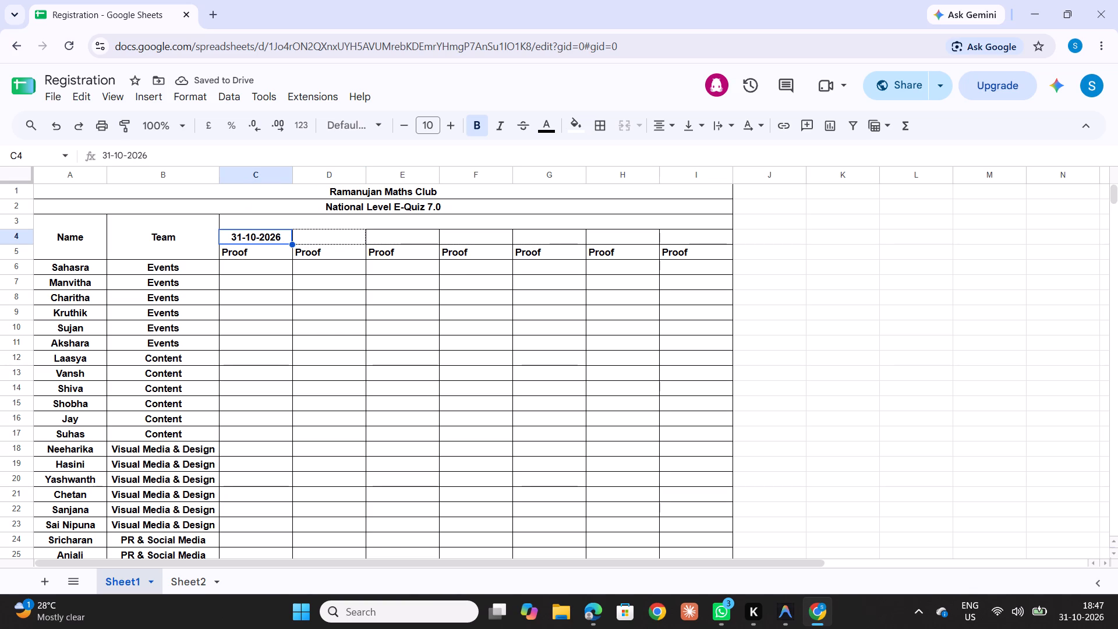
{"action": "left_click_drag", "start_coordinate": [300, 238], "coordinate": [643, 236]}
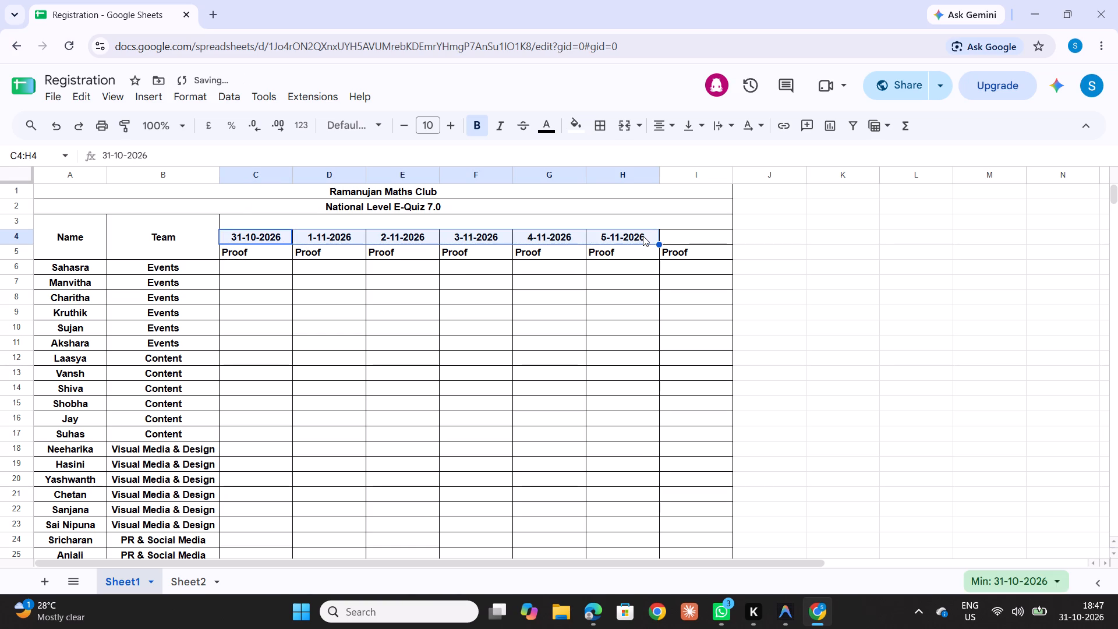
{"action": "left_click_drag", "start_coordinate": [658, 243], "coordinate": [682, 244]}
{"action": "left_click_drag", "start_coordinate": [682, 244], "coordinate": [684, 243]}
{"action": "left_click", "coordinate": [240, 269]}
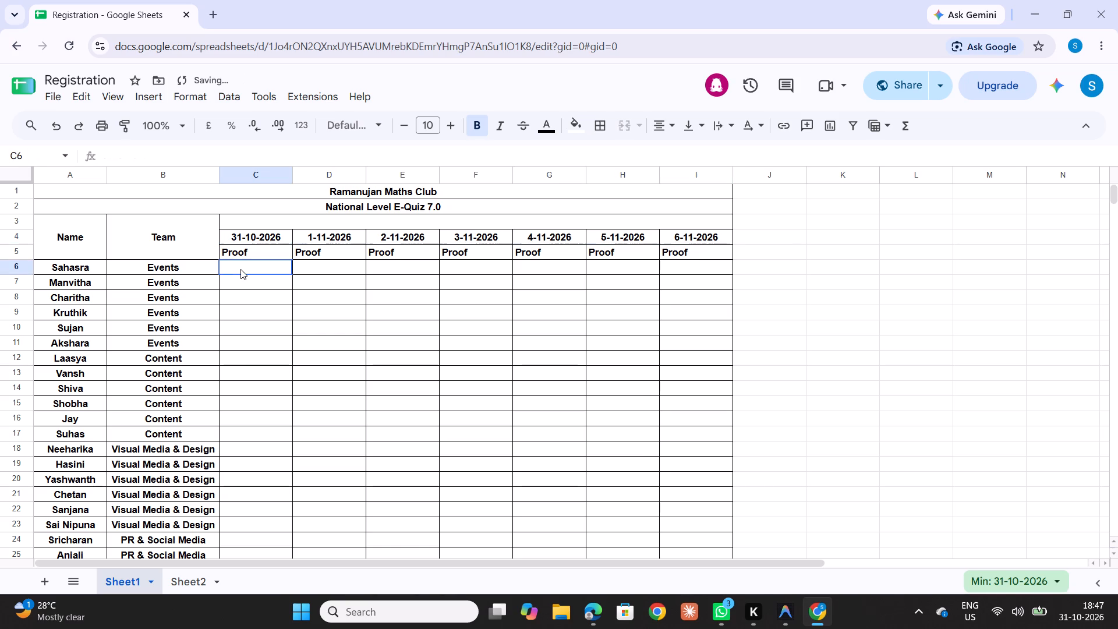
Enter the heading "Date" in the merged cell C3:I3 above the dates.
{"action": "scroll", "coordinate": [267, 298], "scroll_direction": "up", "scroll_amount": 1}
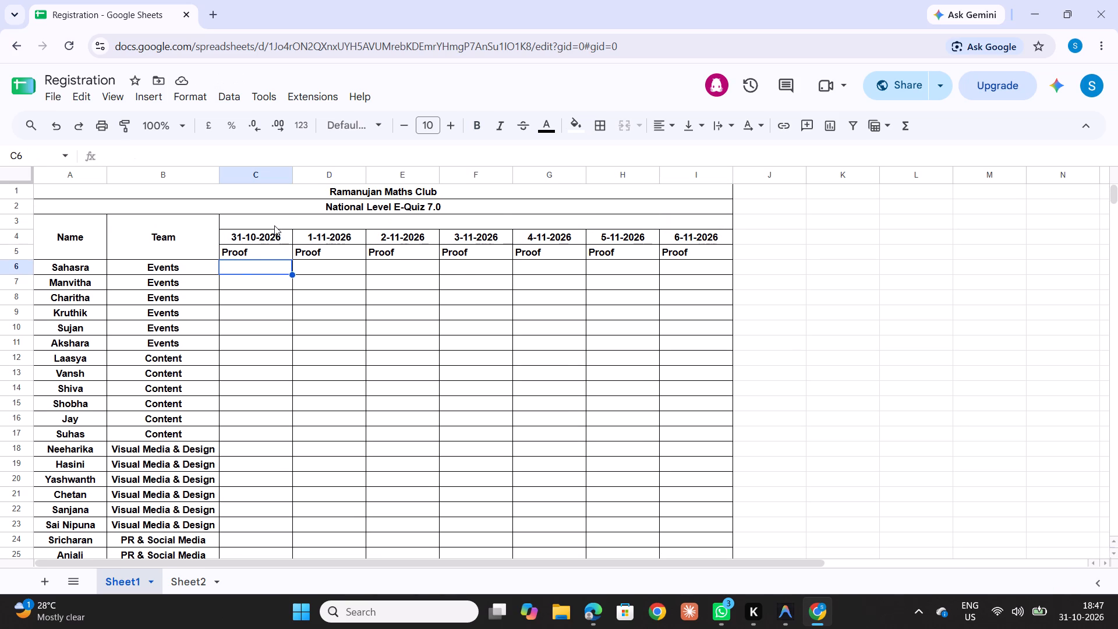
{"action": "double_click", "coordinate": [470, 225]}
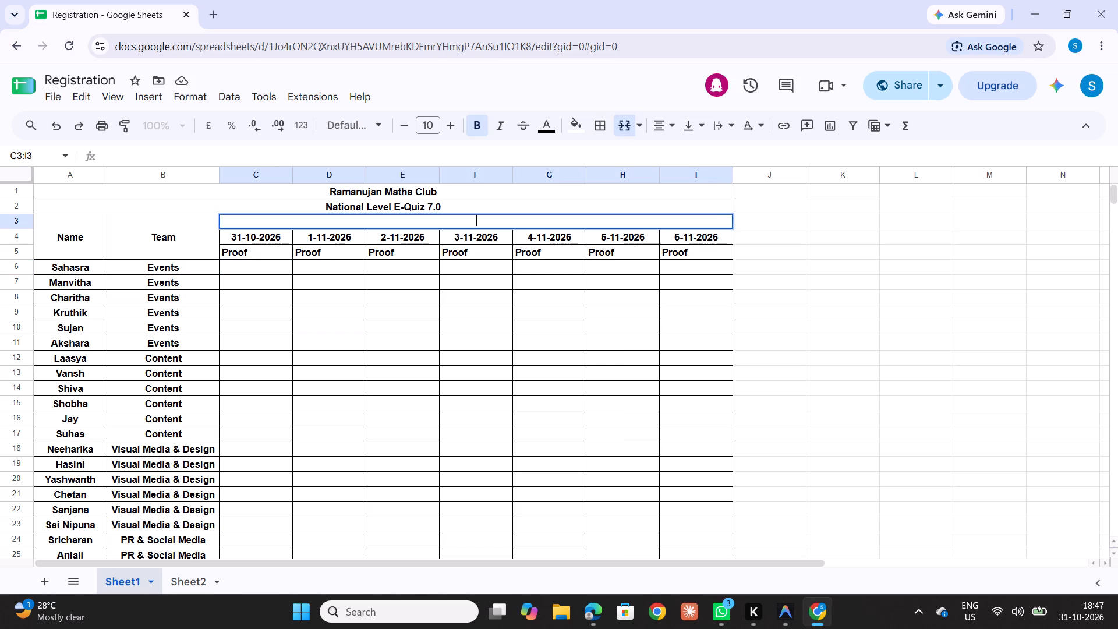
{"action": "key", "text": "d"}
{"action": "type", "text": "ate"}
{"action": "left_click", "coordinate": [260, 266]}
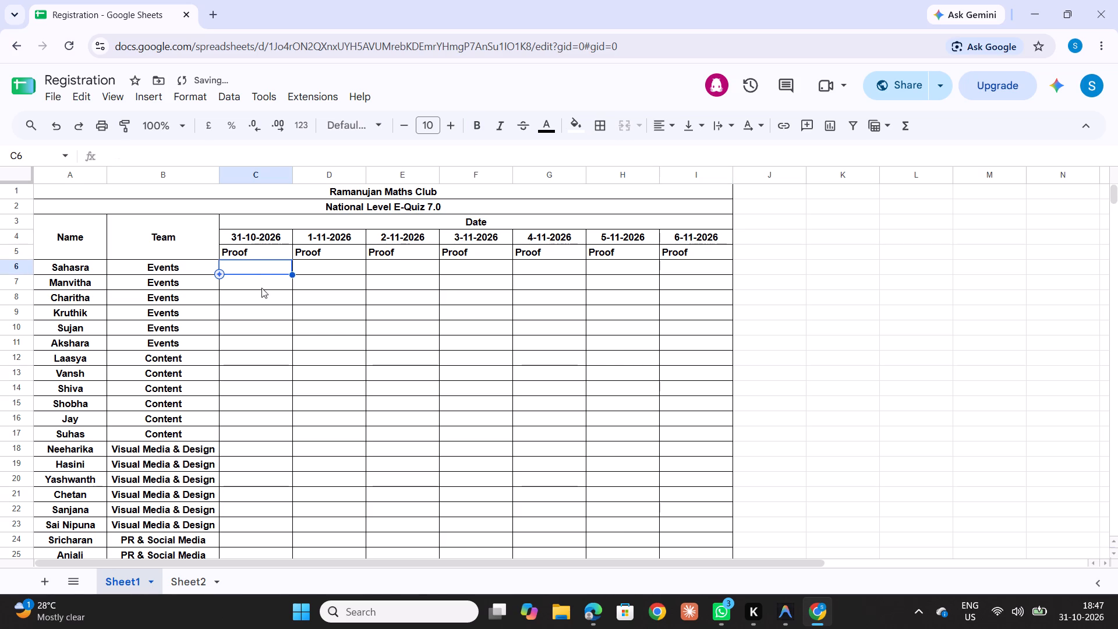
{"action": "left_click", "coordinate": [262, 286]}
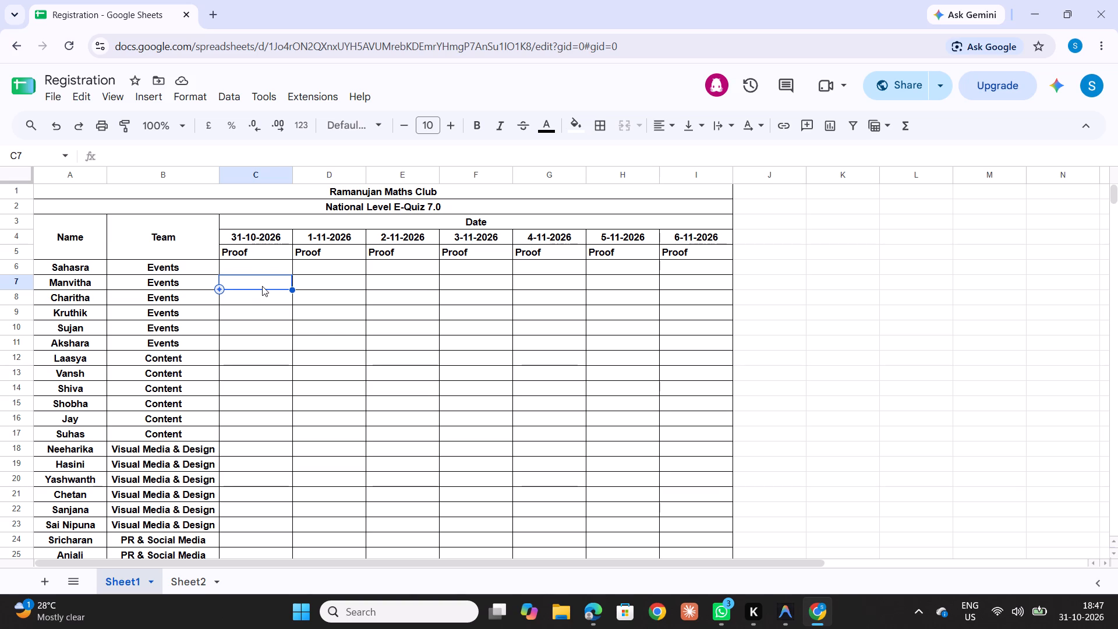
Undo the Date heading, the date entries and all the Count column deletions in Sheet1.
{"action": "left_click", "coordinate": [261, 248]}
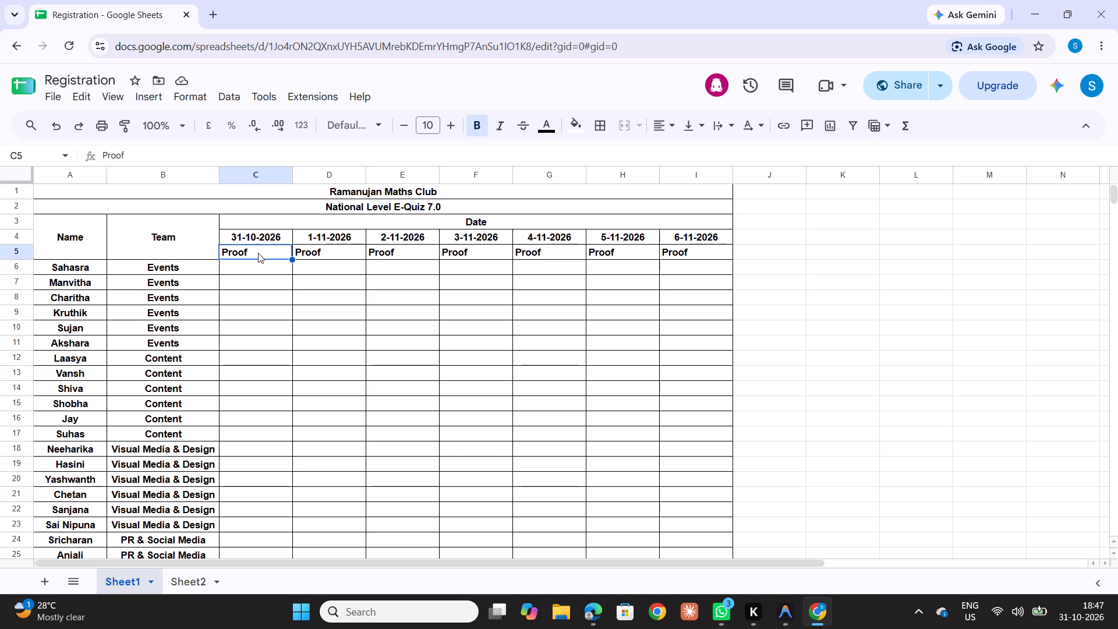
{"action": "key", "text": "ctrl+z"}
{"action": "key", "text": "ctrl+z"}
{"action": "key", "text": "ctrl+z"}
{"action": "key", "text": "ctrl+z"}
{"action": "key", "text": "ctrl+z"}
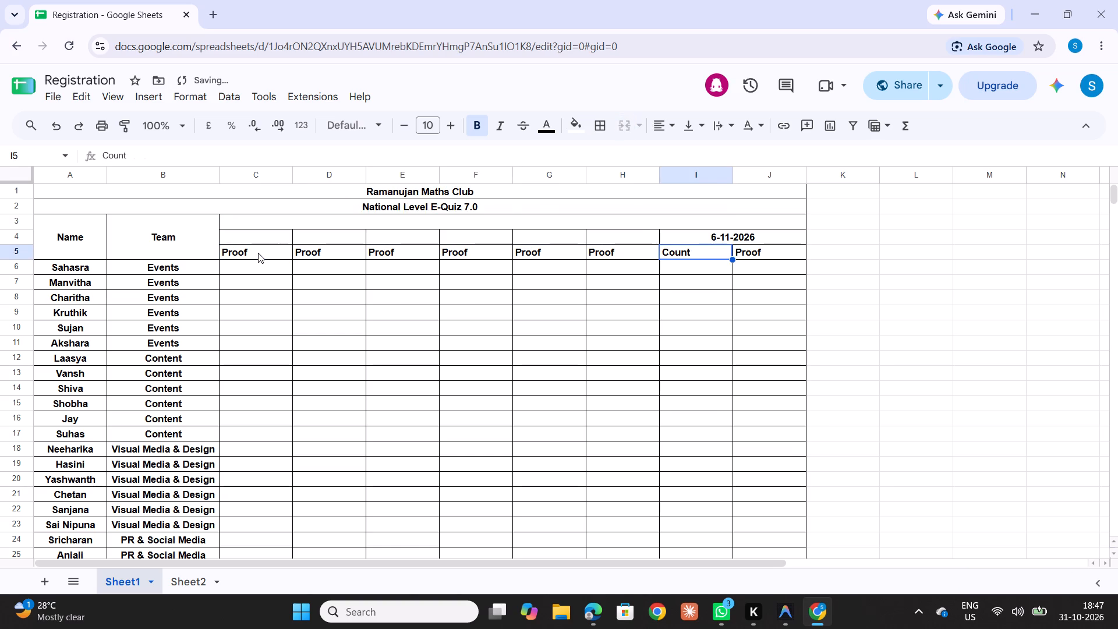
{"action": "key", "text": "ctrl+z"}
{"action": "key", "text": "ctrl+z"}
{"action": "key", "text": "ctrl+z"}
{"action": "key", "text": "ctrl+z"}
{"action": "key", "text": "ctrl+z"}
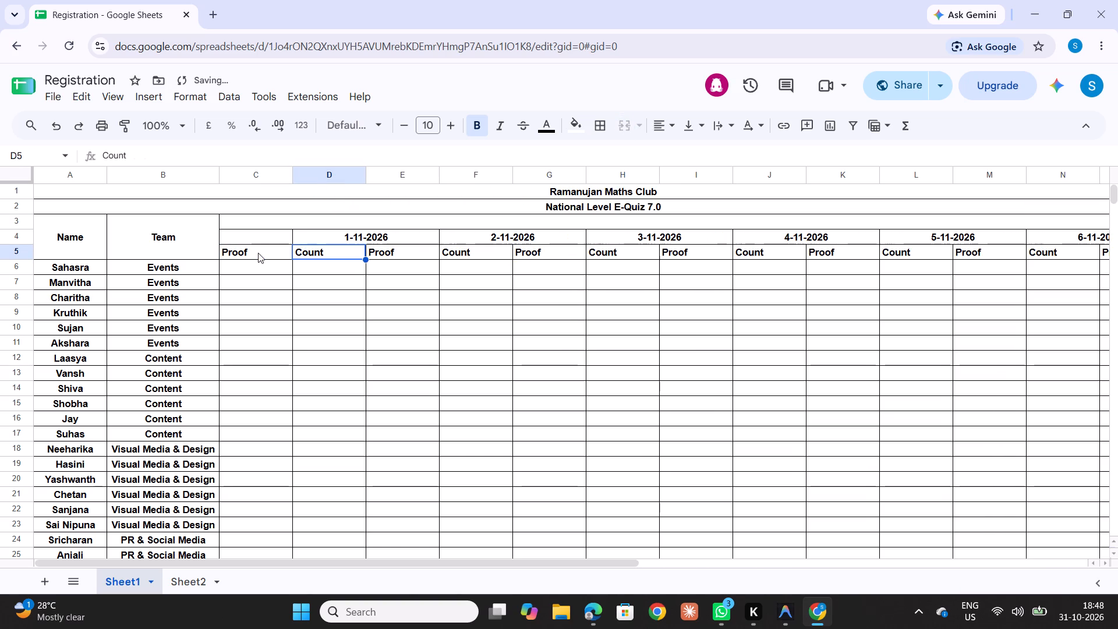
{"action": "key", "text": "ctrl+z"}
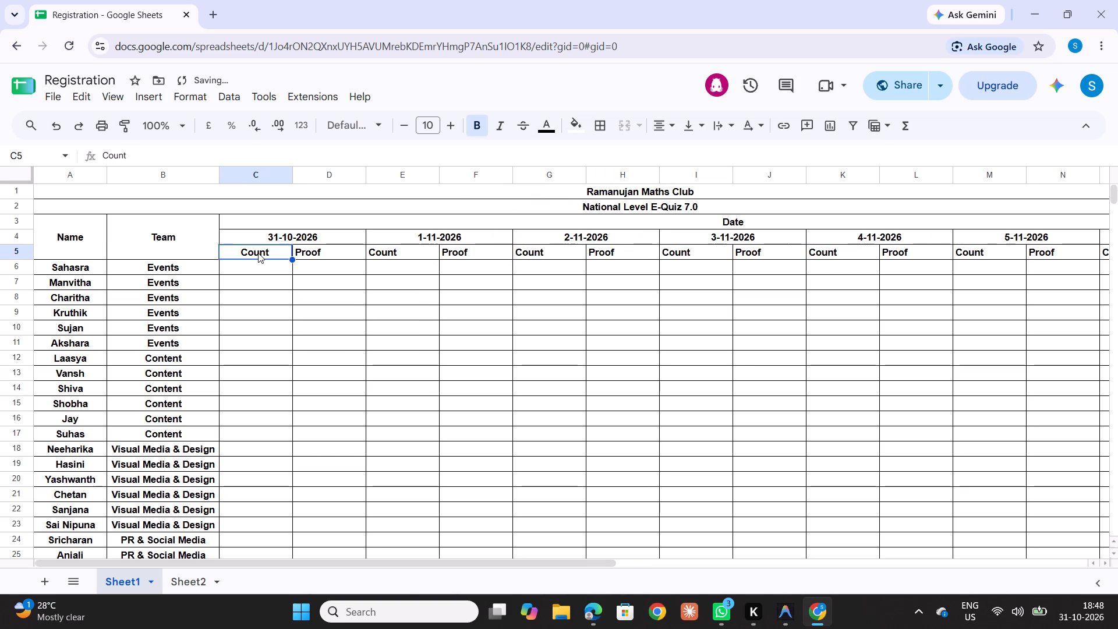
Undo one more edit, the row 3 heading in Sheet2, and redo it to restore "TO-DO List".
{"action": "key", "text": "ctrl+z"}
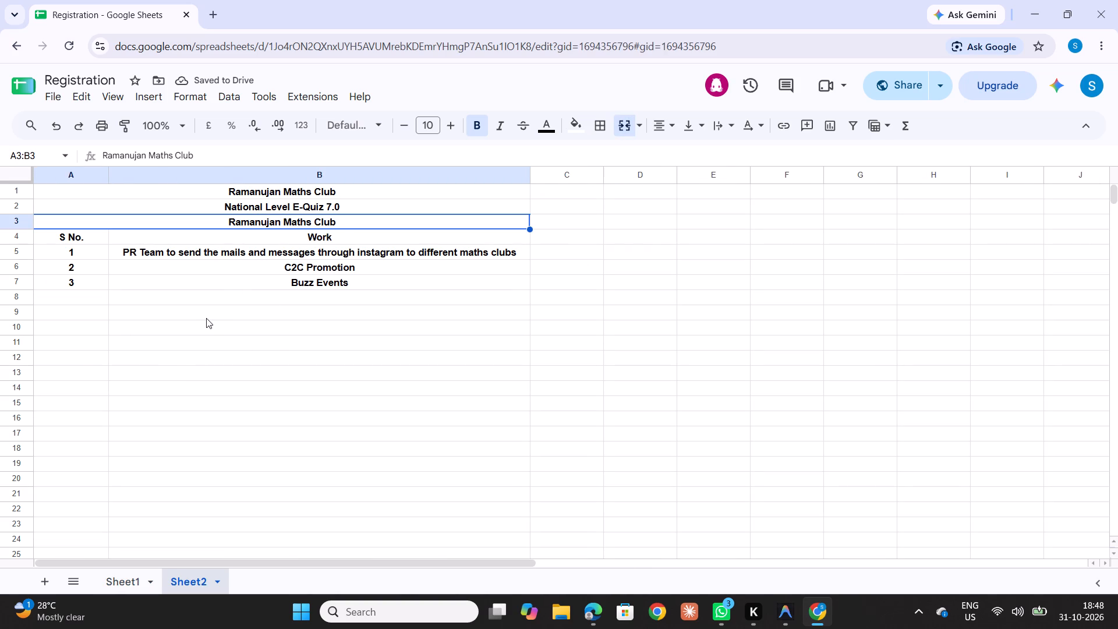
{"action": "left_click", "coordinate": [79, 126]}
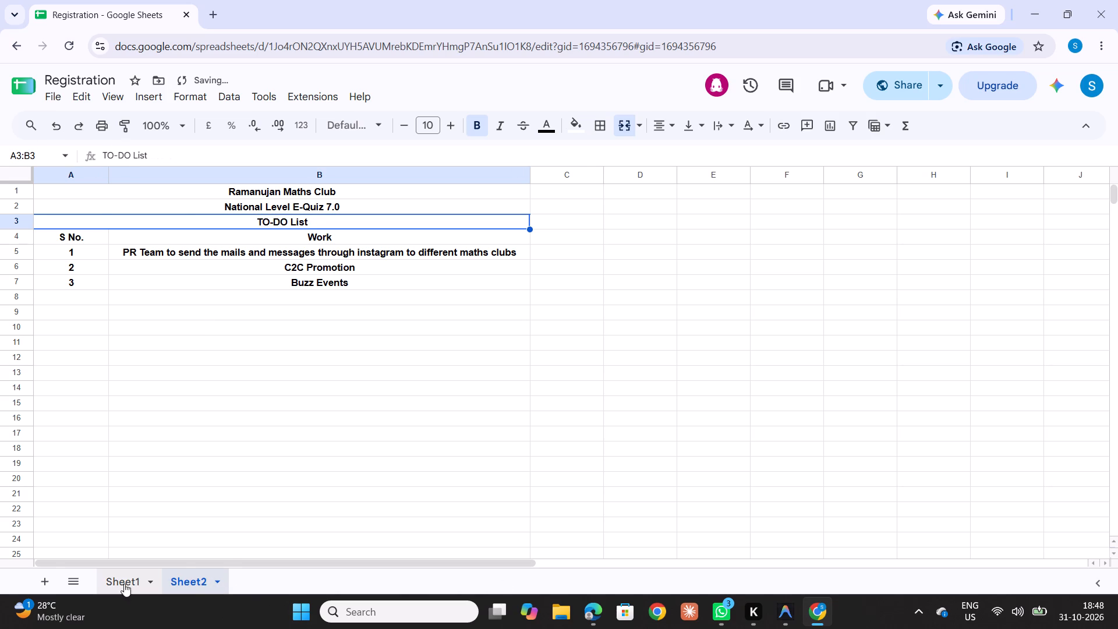
In Sheet1, replace the Count heading in C5, under 31-10-2026, with "Name".
{"action": "left_click", "coordinate": [124, 584]}
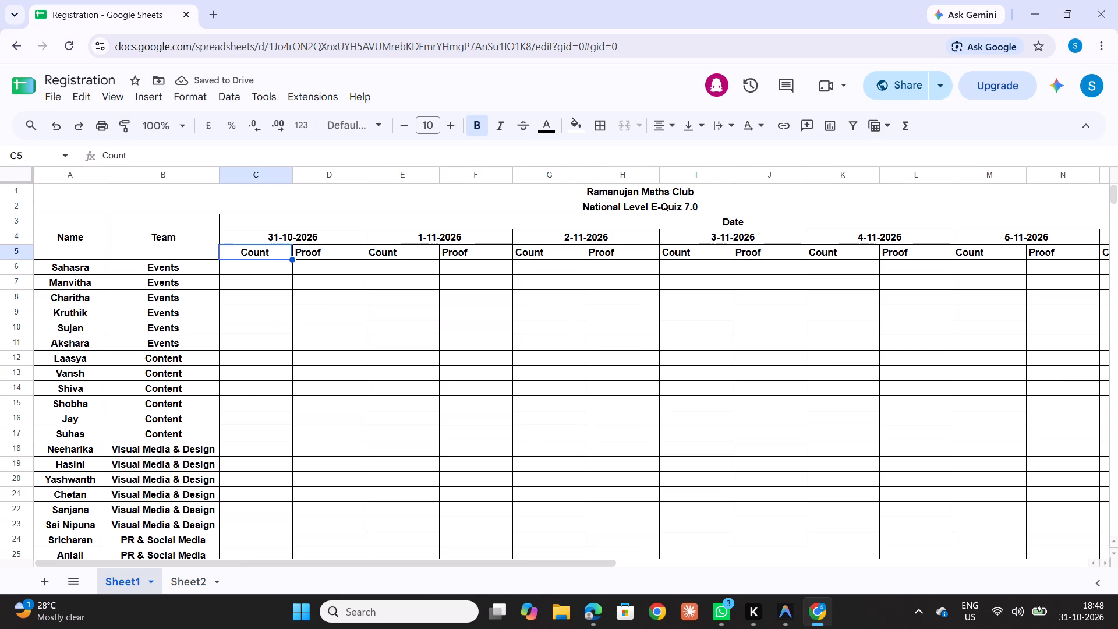
{"action": "double_click", "coordinate": [277, 253]}
{"action": "key", "text": "BackSpace"}
{"action": "key", "text": "BackSpace"}
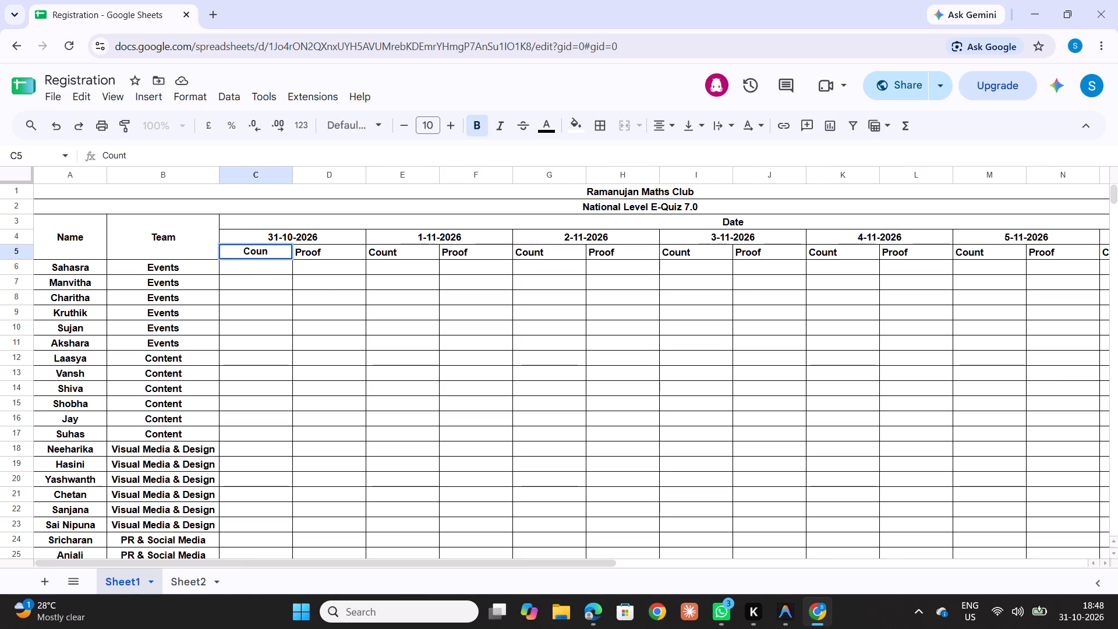
{"action": "key", "text": "BackSpace"}
{"action": "key", "text": "BackSpace"}
{"action": "key", "text": "BackSpace"}
{"action": "key", "text": "BackSpace"}
{"action": "key", "text": "n"}
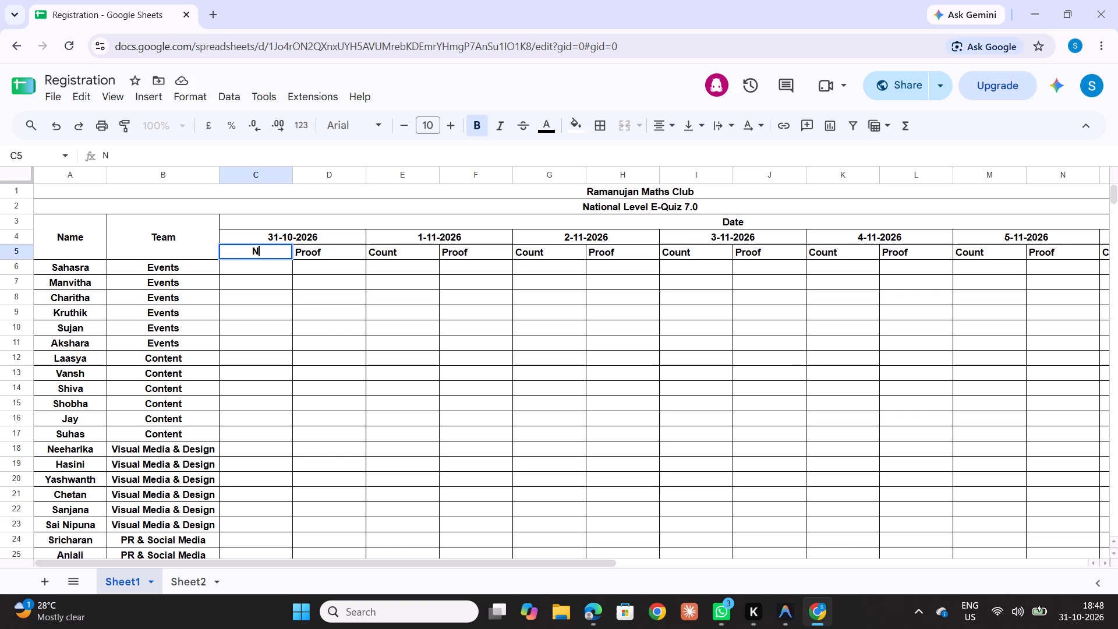
{"action": "type", "text": "ame"}
Replace the Count headings in E5, G5 and I5, under 1-11-2026 to 3-11-2026, with "Name".
{"action": "left_click", "coordinate": [395, 252]}
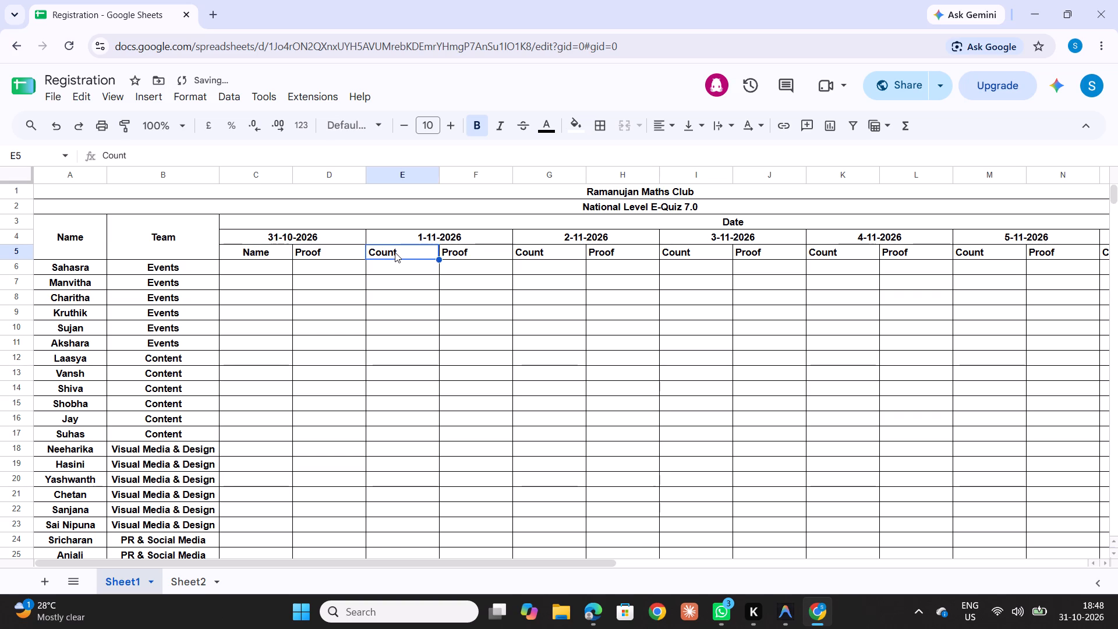
{"action": "key", "text": "n"}
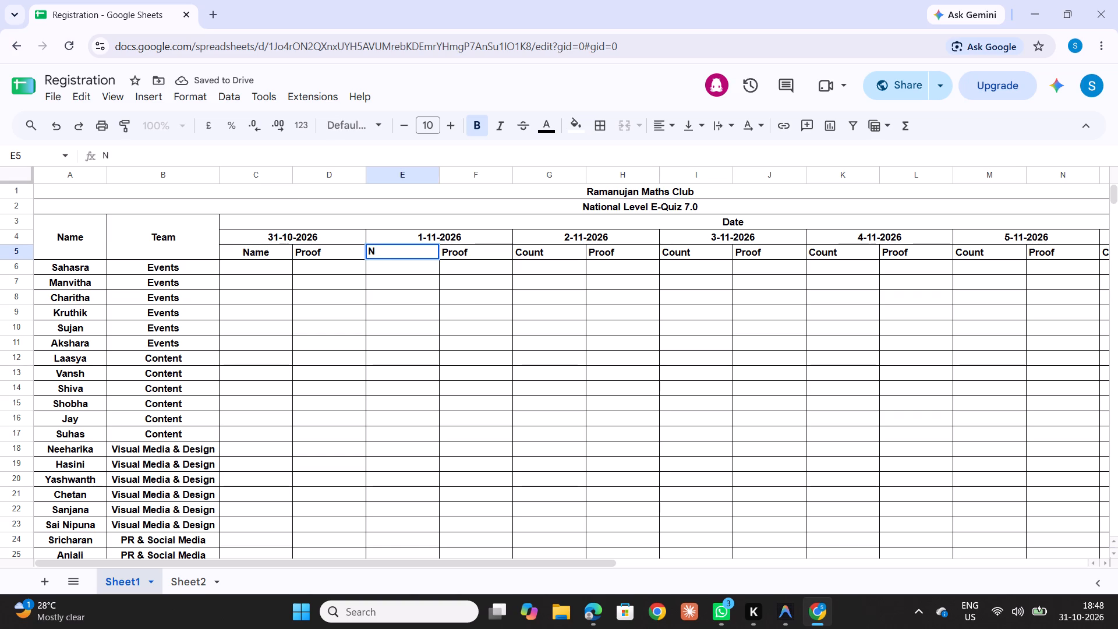
{"action": "type", "text": "ame"}
{"action": "left_click", "coordinate": [553, 256]}
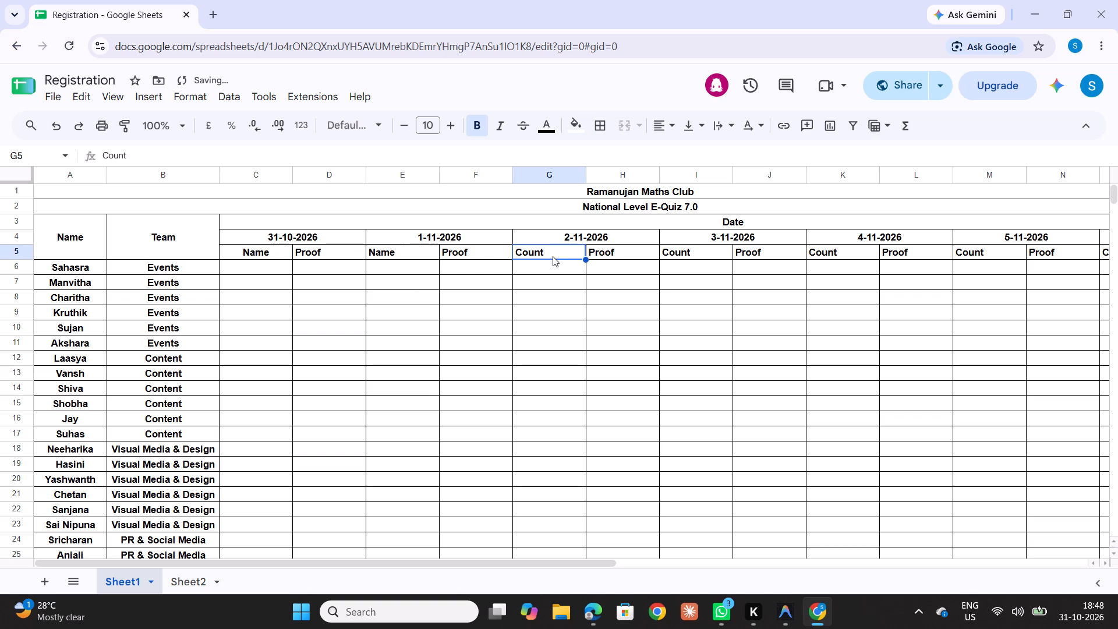
{"action": "key", "text": "n"}
{"action": "type", "text": "ame"}
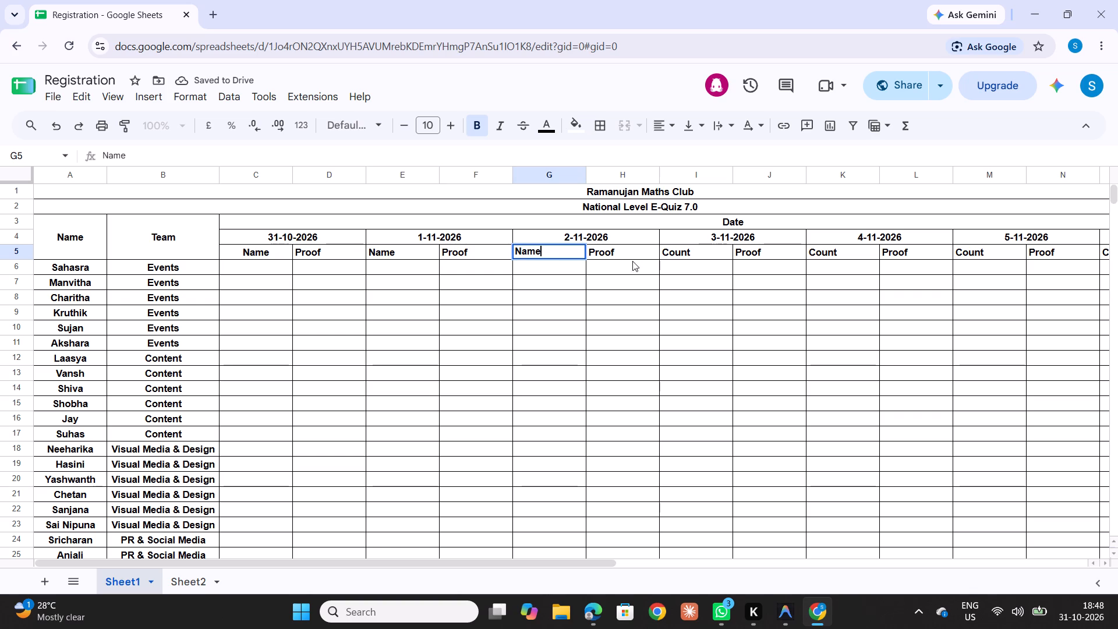
{"action": "left_click", "coordinate": [673, 252]}
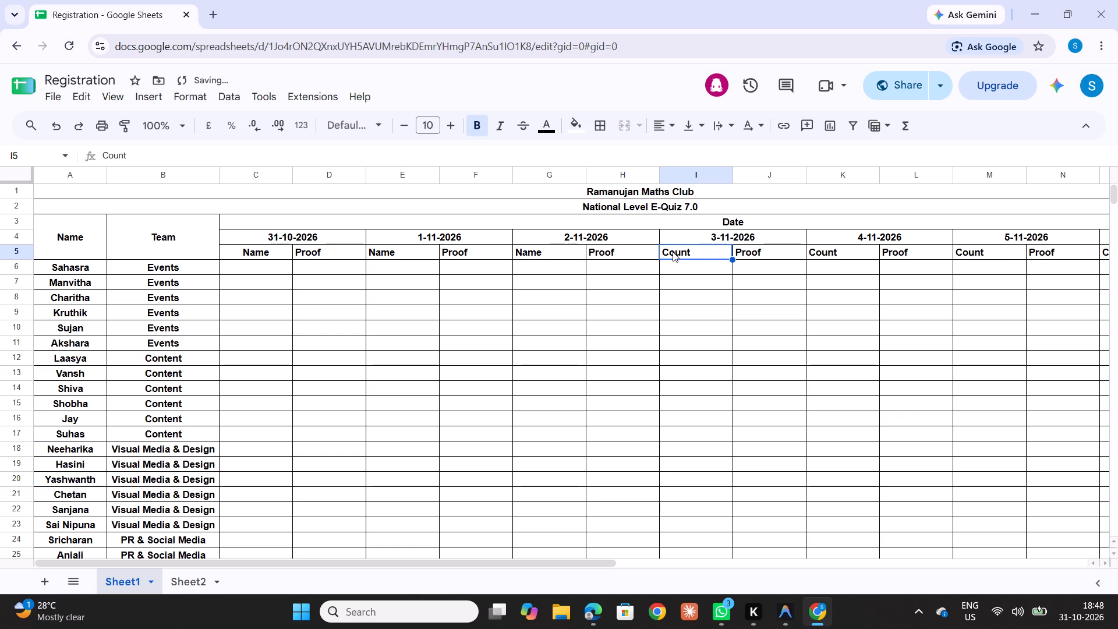
{"action": "key", "text": "n"}
{"action": "type", "text": "ame"}
Replace the Count headings in K5, M5 and O5, under 4-11-2026 to 6-11-2026, with "Name".
{"action": "left_click", "coordinate": [830, 253]}
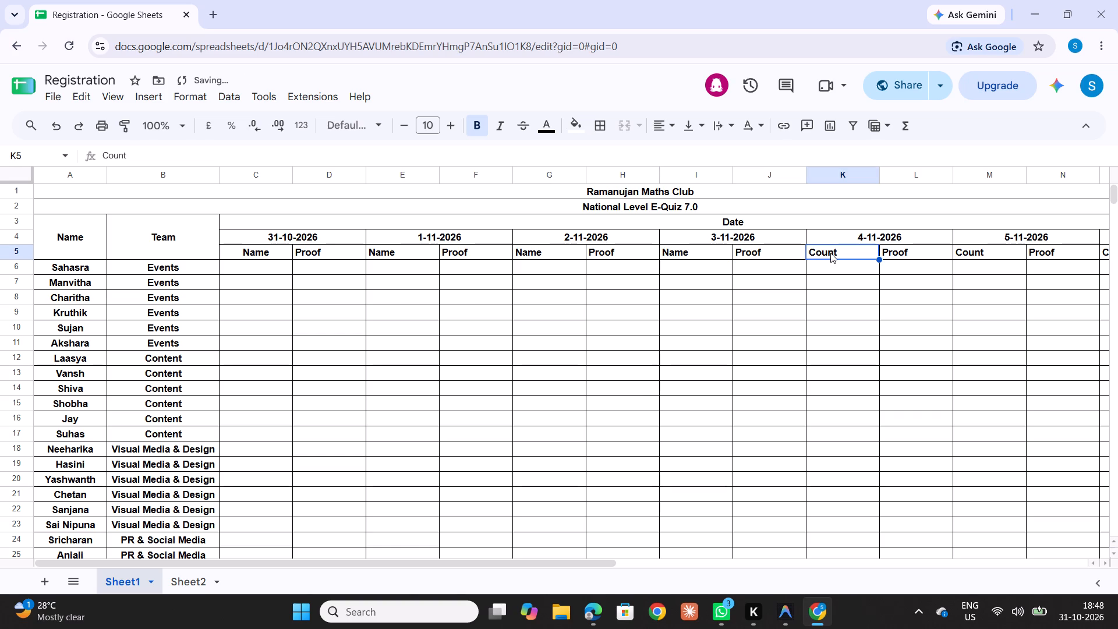
{"action": "key", "text": "n"}
{"action": "type", "text": "ame"}
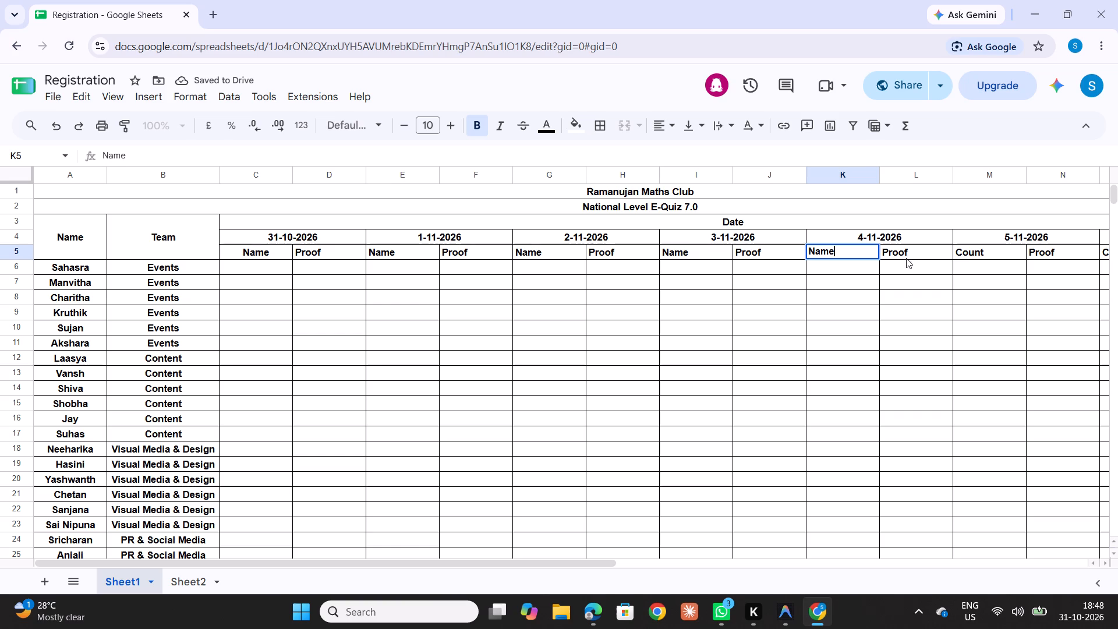
{"action": "left_click", "coordinate": [983, 248]}
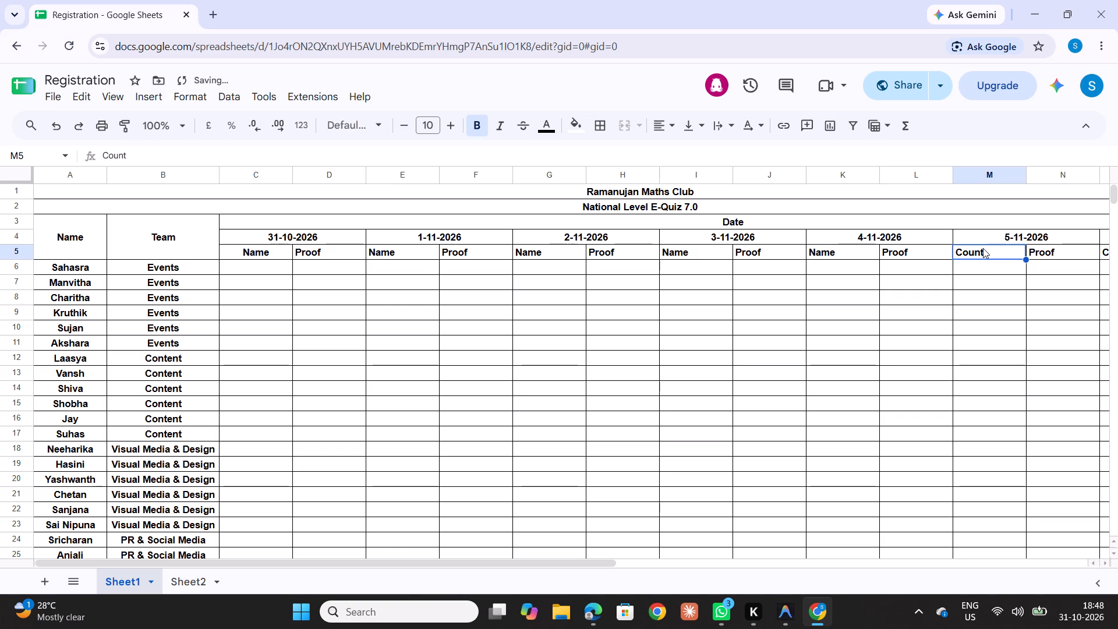
{"action": "key", "text": "n"}
{"action": "type", "text": "ame"}
{"action": "scroll", "coordinate": [952, 354], "scroll_direction": "left", "scroll_amount": 2}
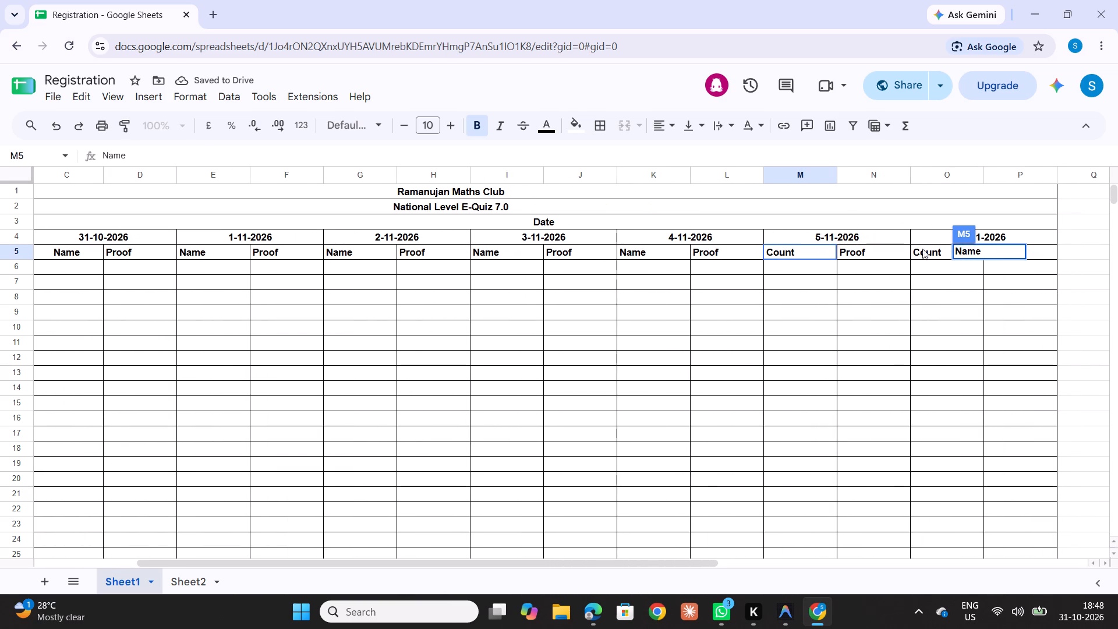
{"action": "left_click", "coordinate": [928, 251]}
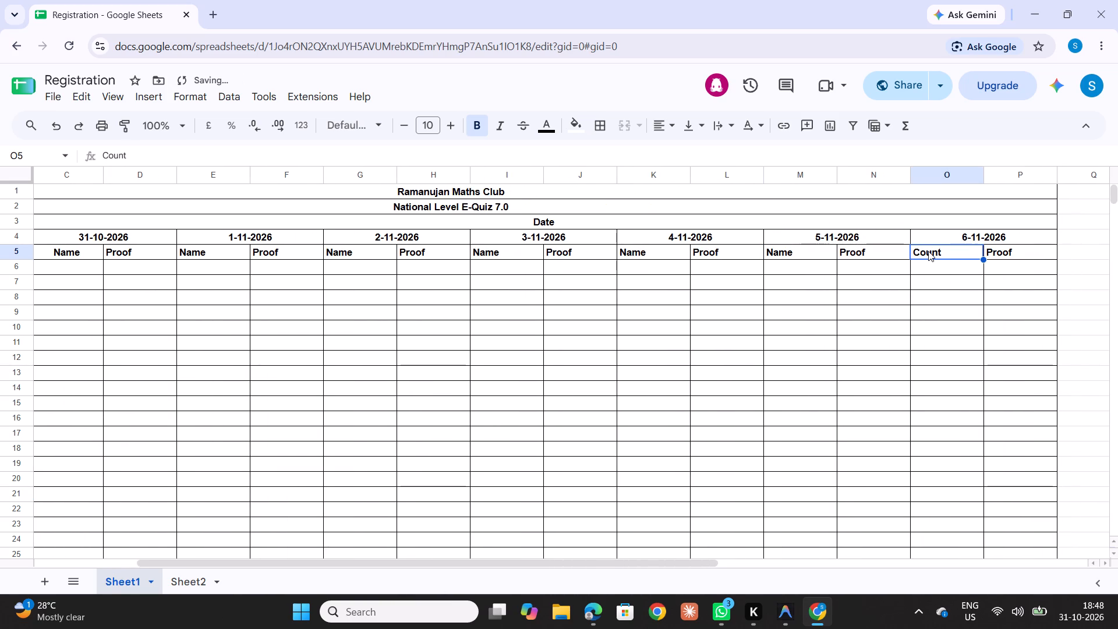
{"action": "key", "text": "n"}
{"action": "type", "text": "ame"}
{"action": "scroll", "coordinate": [653, 294], "scroll_direction": "right", "scroll_amount": 3}
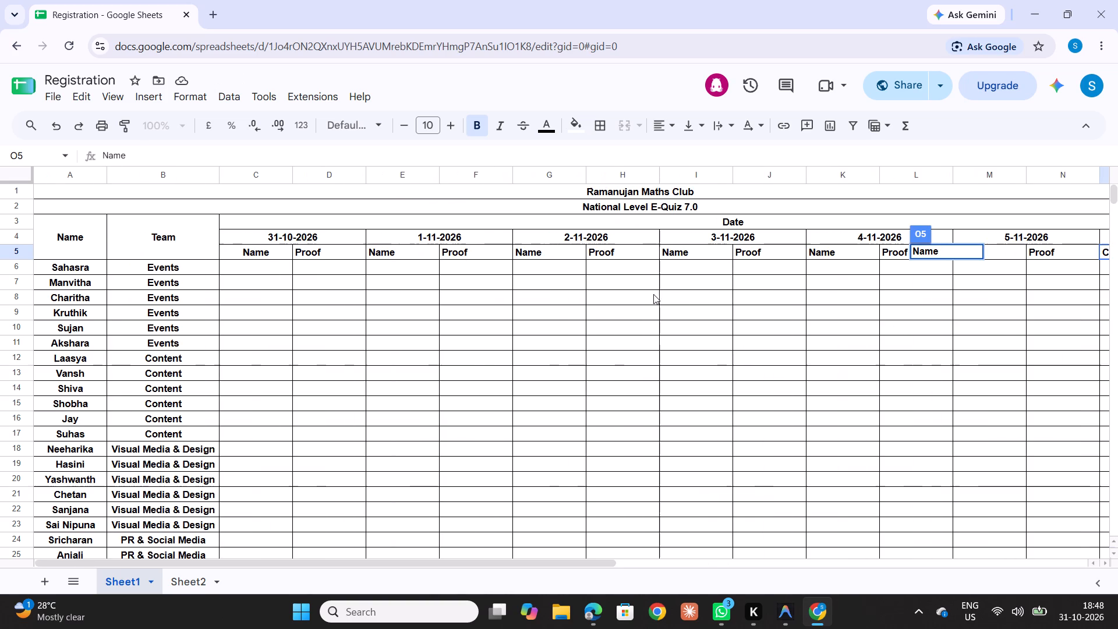
{"action": "scroll", "coordinate": [653, 294], "scroll_direction": "right", "scroll_amount": 1}
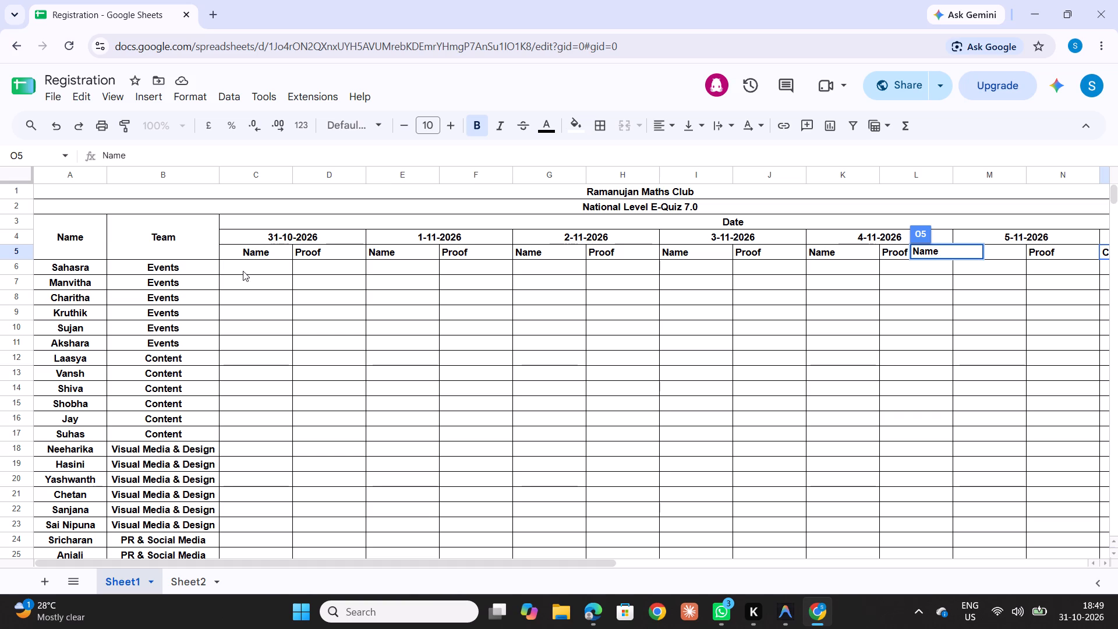
Insert a cell at C6, shifting the cells below it down.
{"action": "right_click", "coordinate": [253, 270]}
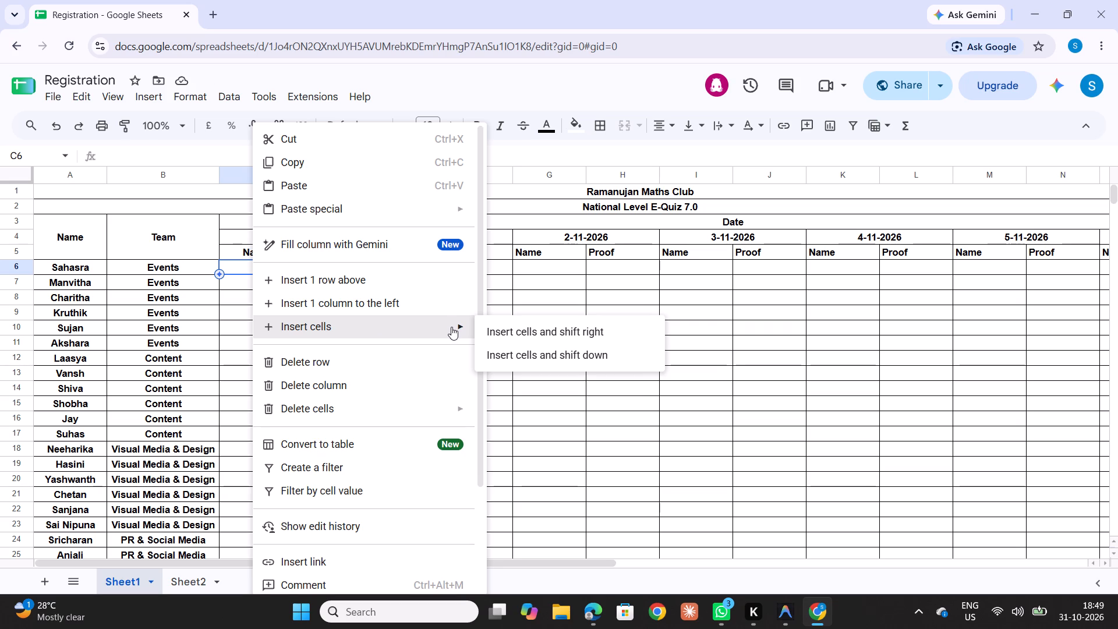
{"action": "left_click", "coordinate": [522, 354]}
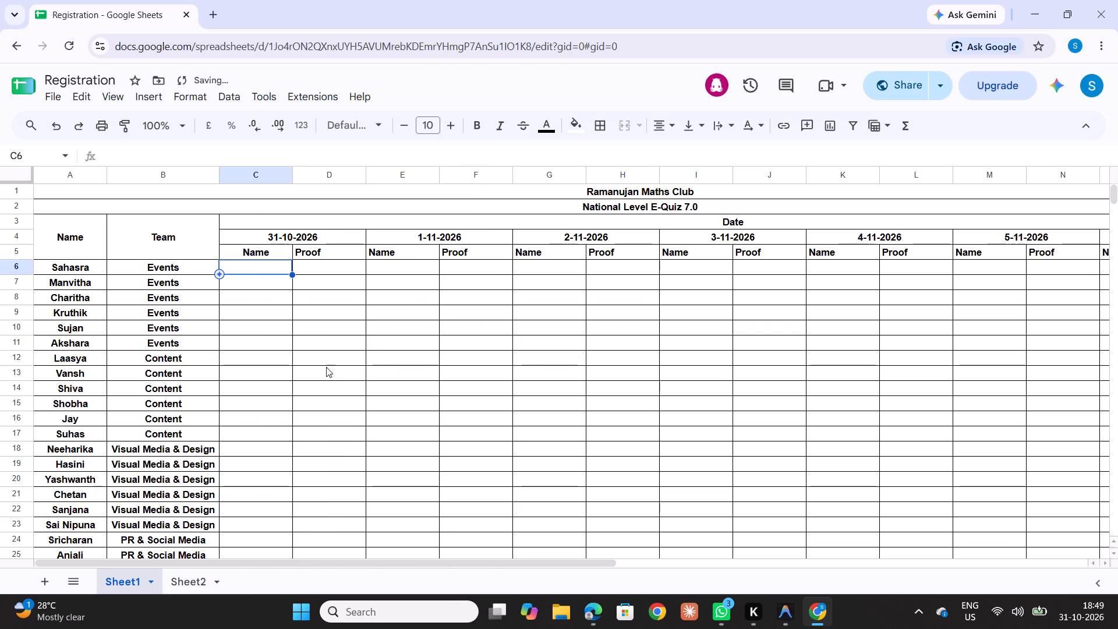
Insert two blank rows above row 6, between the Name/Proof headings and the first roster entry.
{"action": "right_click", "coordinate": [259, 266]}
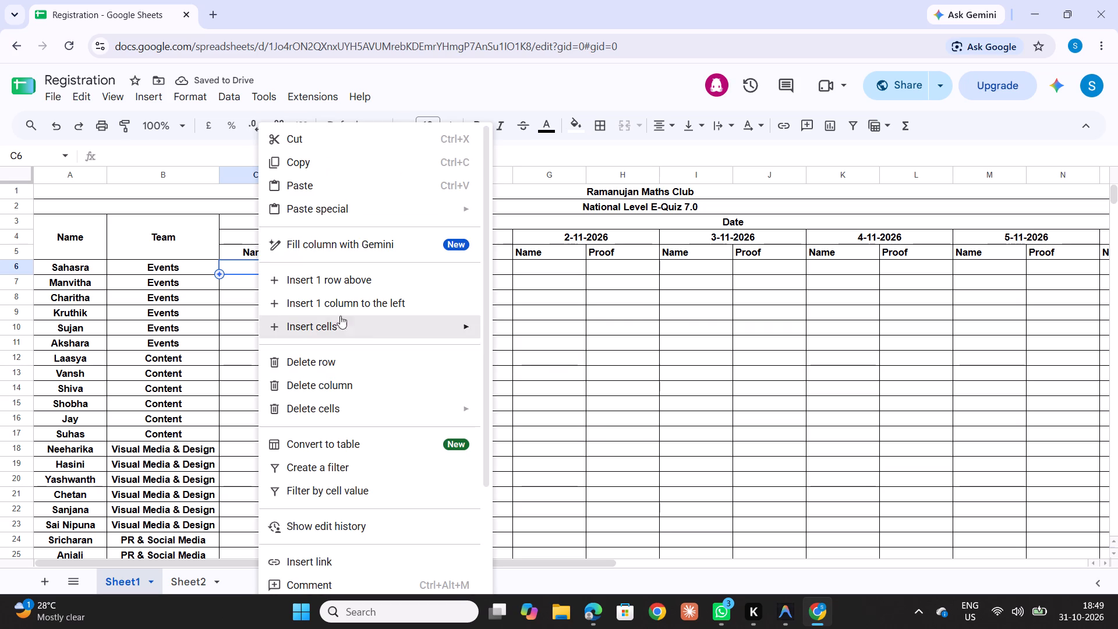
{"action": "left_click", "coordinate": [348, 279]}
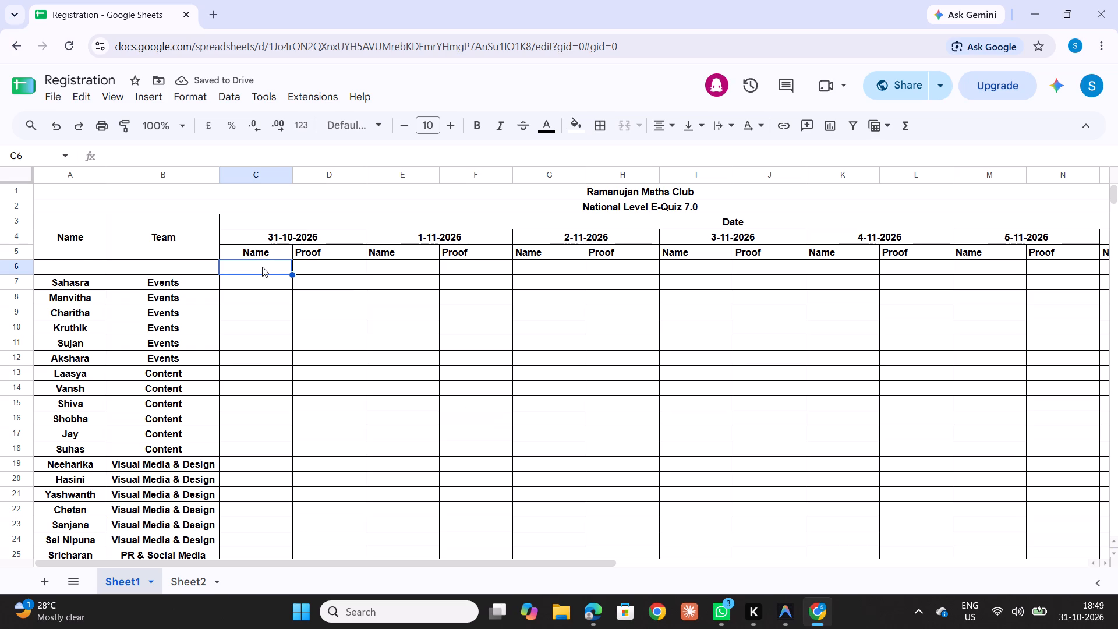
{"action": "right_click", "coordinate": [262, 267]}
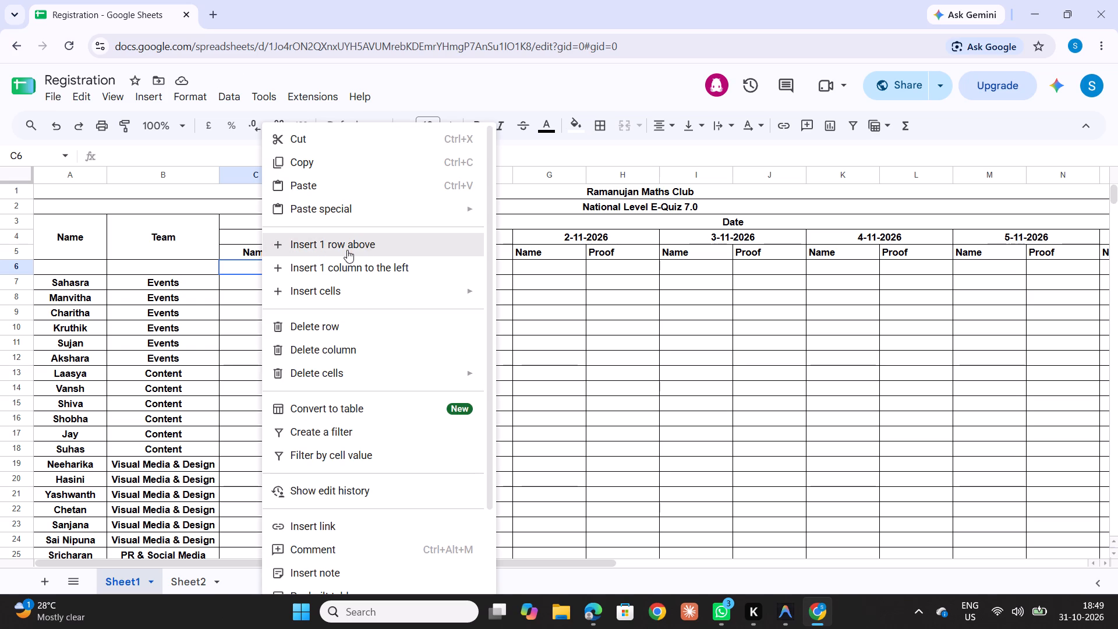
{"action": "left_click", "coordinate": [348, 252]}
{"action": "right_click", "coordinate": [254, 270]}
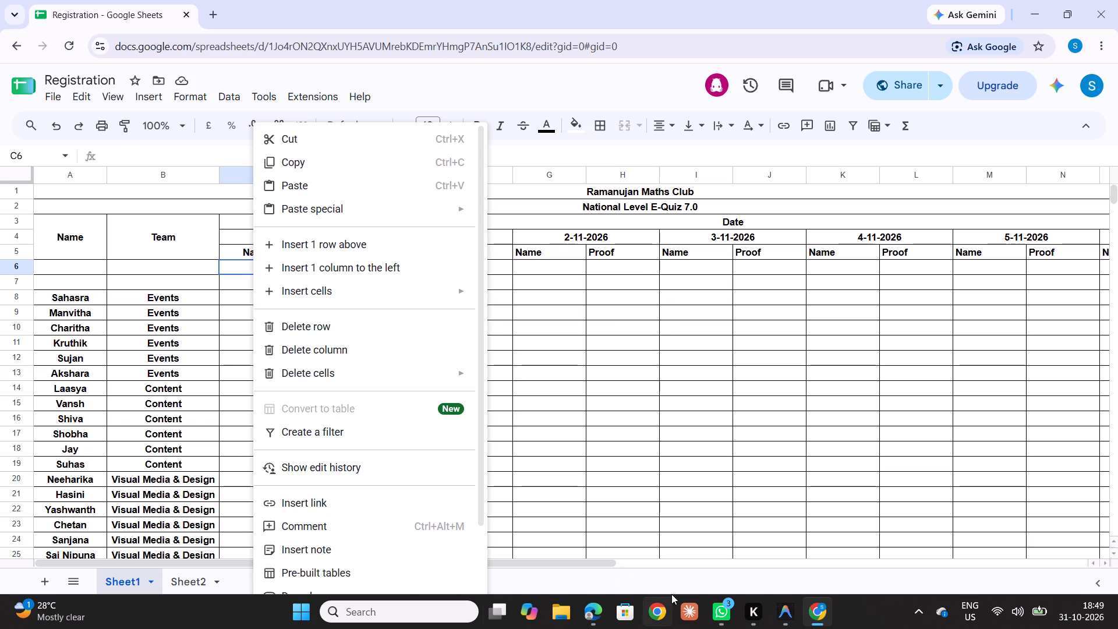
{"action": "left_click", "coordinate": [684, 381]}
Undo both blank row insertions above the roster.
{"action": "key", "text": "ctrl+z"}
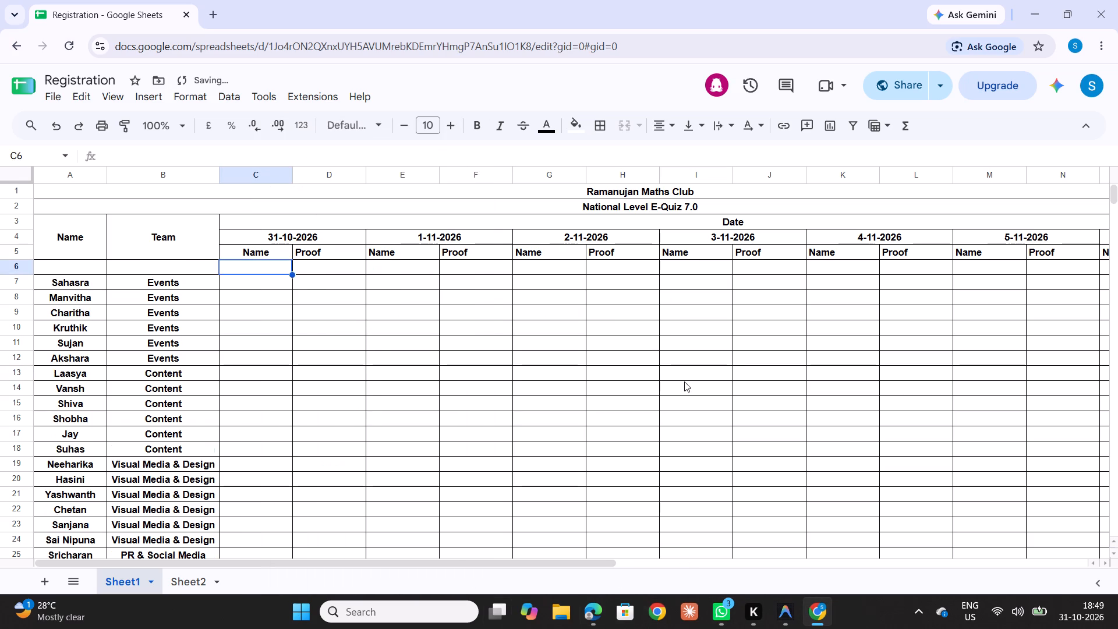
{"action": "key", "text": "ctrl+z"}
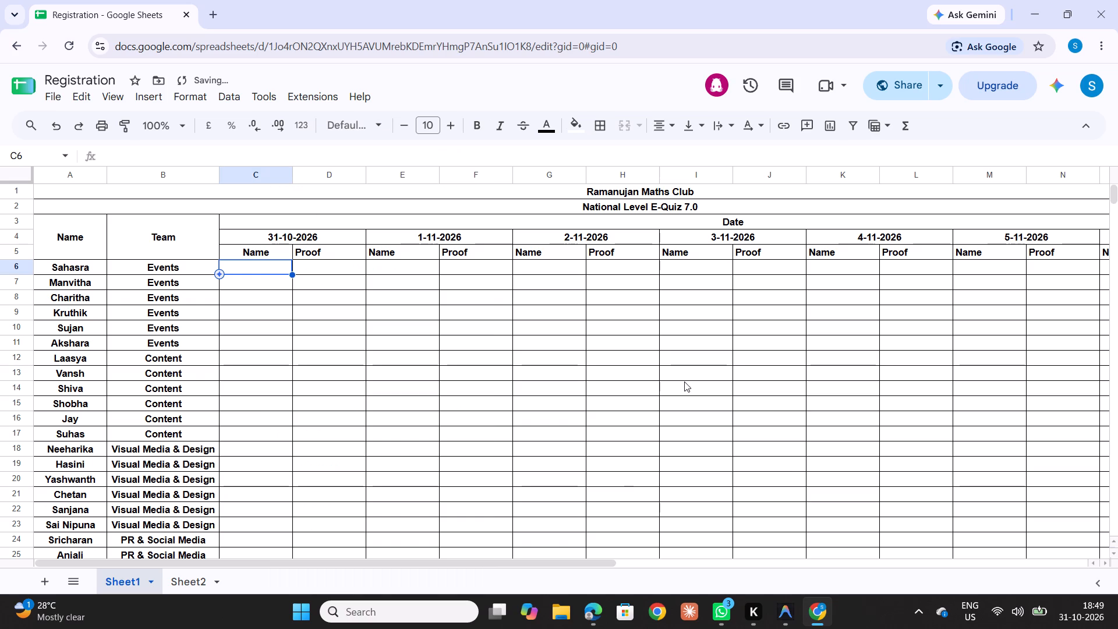
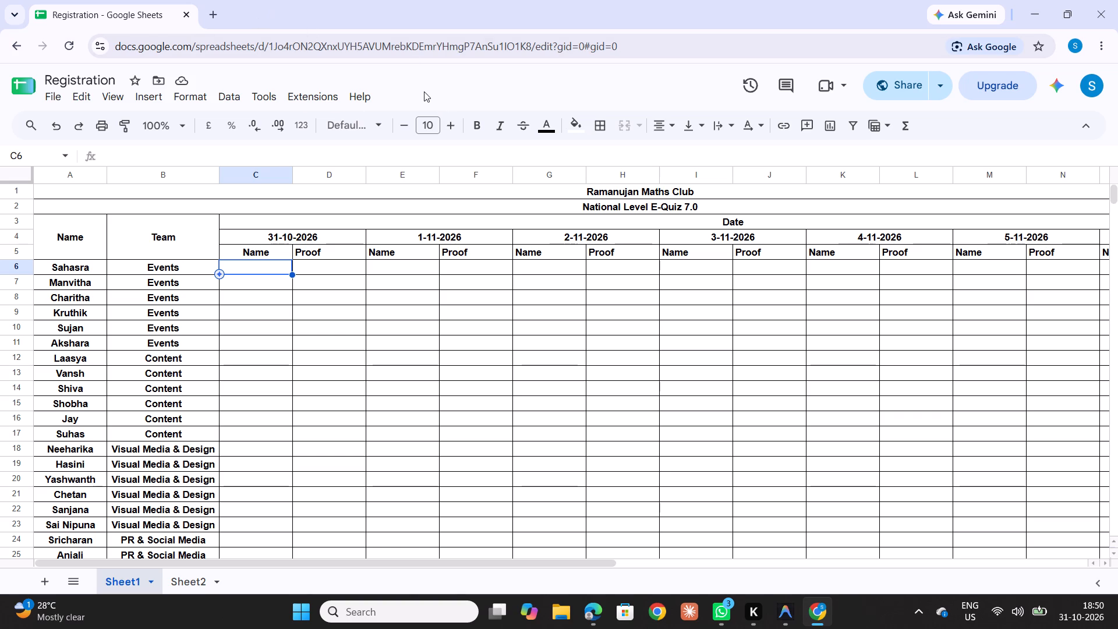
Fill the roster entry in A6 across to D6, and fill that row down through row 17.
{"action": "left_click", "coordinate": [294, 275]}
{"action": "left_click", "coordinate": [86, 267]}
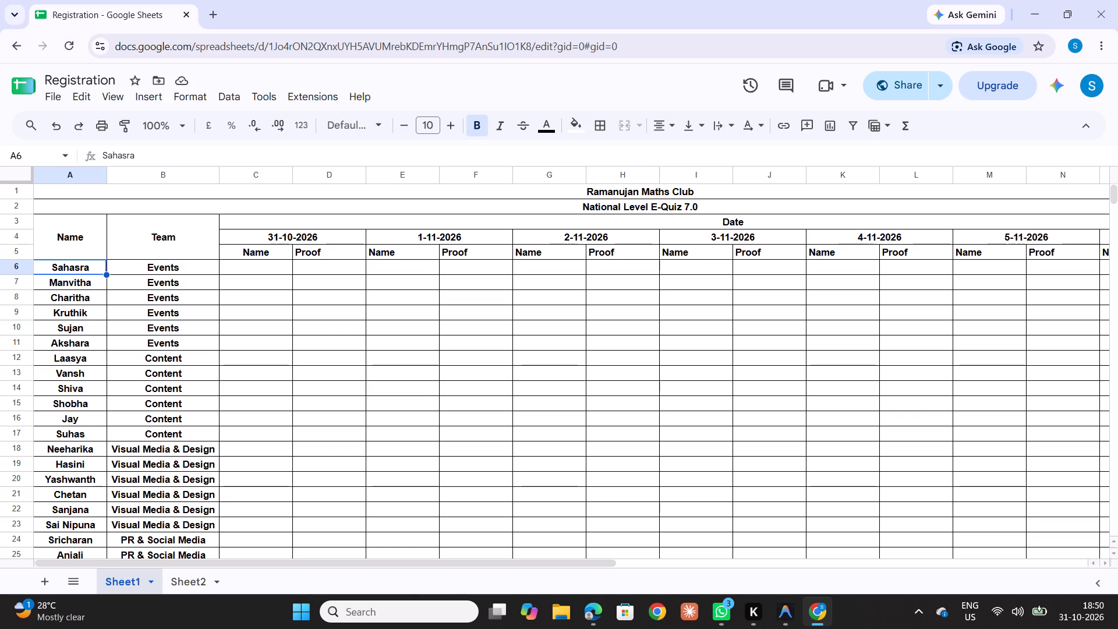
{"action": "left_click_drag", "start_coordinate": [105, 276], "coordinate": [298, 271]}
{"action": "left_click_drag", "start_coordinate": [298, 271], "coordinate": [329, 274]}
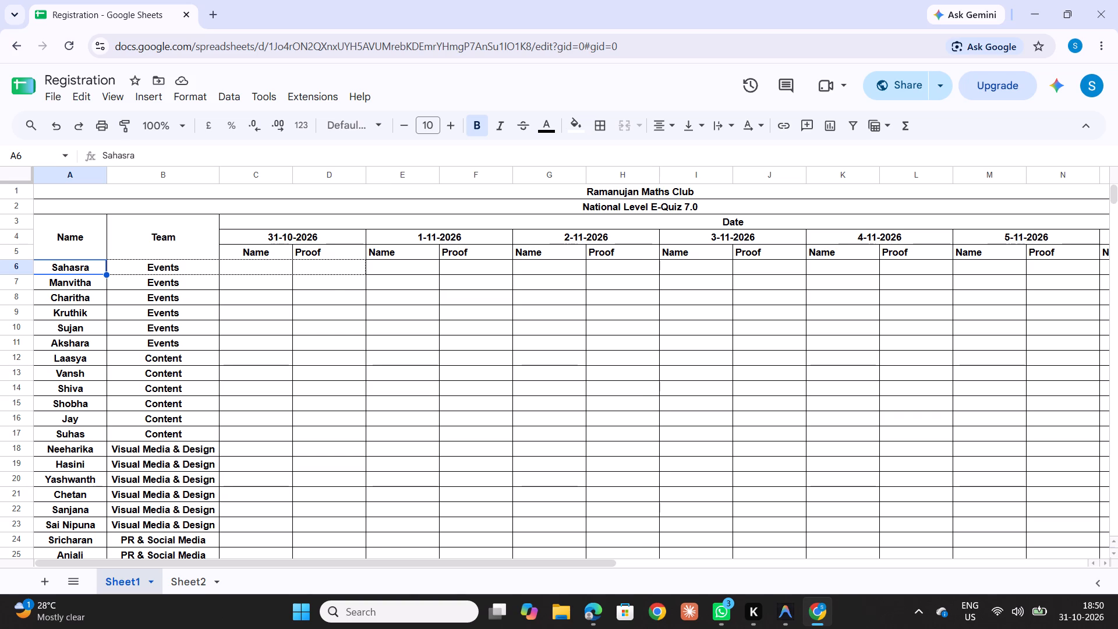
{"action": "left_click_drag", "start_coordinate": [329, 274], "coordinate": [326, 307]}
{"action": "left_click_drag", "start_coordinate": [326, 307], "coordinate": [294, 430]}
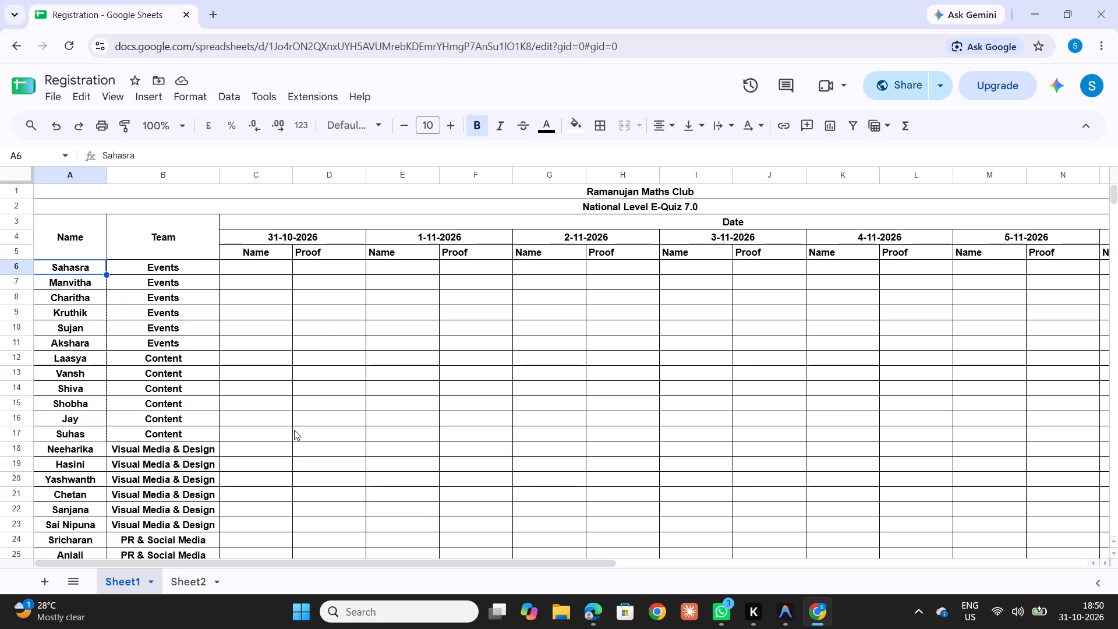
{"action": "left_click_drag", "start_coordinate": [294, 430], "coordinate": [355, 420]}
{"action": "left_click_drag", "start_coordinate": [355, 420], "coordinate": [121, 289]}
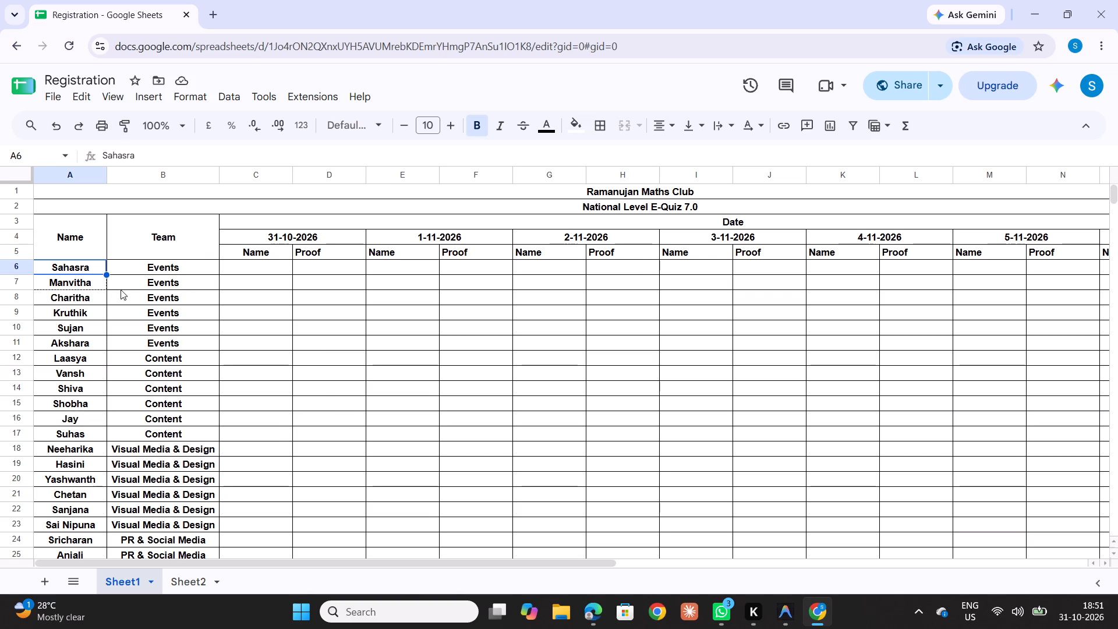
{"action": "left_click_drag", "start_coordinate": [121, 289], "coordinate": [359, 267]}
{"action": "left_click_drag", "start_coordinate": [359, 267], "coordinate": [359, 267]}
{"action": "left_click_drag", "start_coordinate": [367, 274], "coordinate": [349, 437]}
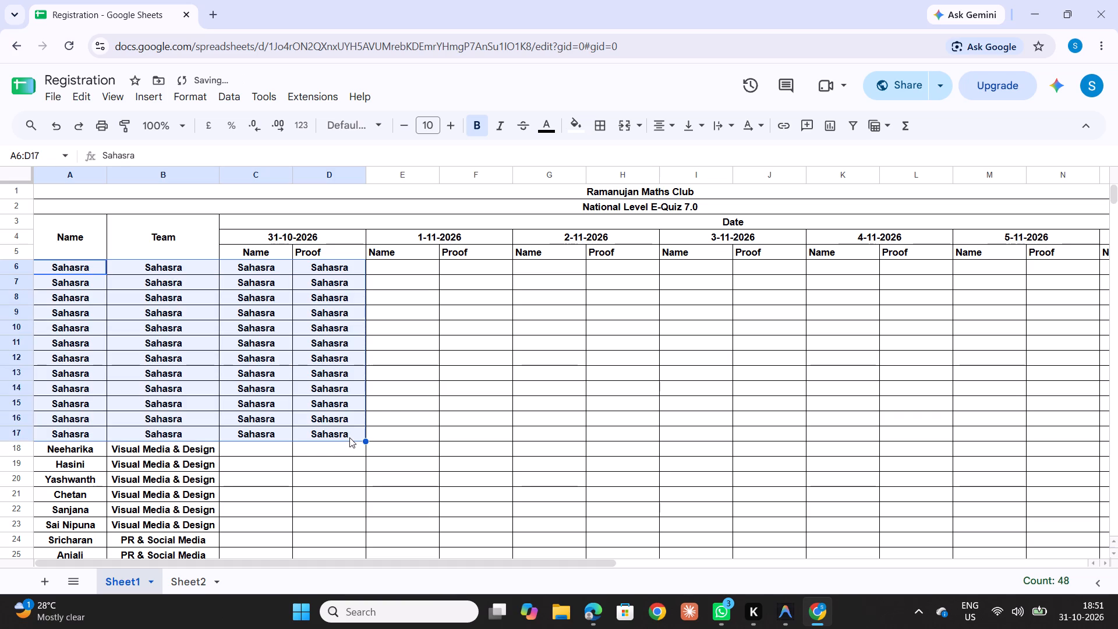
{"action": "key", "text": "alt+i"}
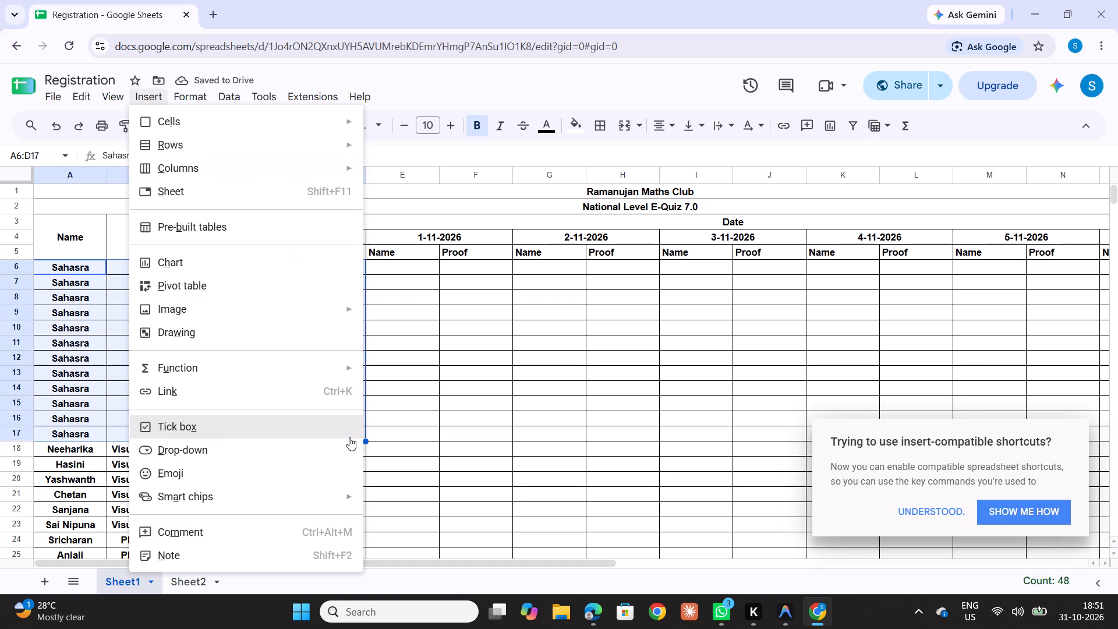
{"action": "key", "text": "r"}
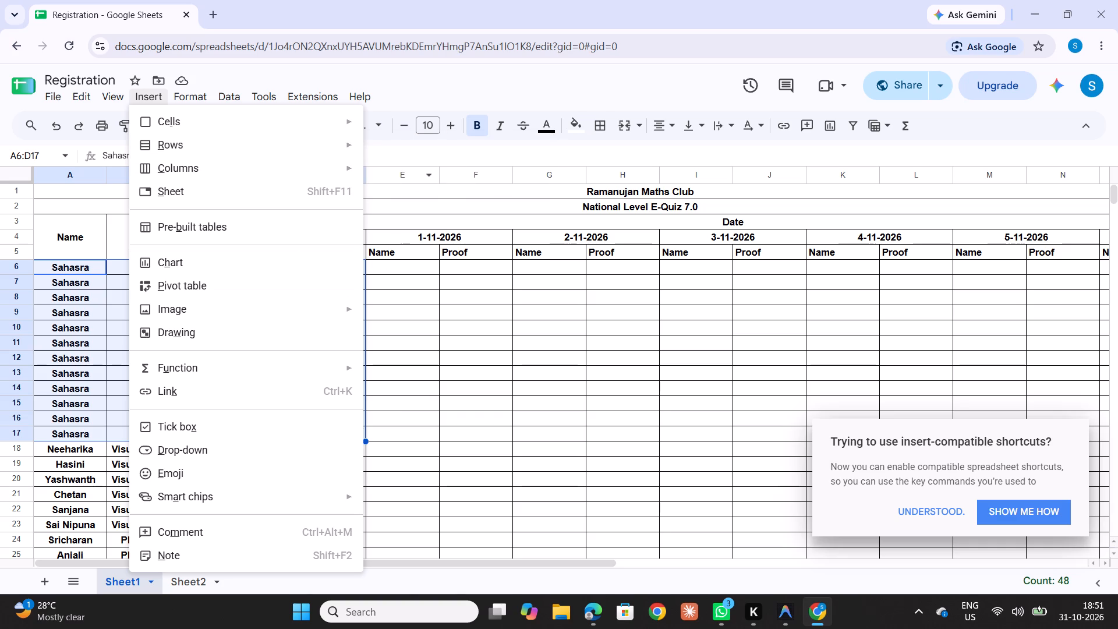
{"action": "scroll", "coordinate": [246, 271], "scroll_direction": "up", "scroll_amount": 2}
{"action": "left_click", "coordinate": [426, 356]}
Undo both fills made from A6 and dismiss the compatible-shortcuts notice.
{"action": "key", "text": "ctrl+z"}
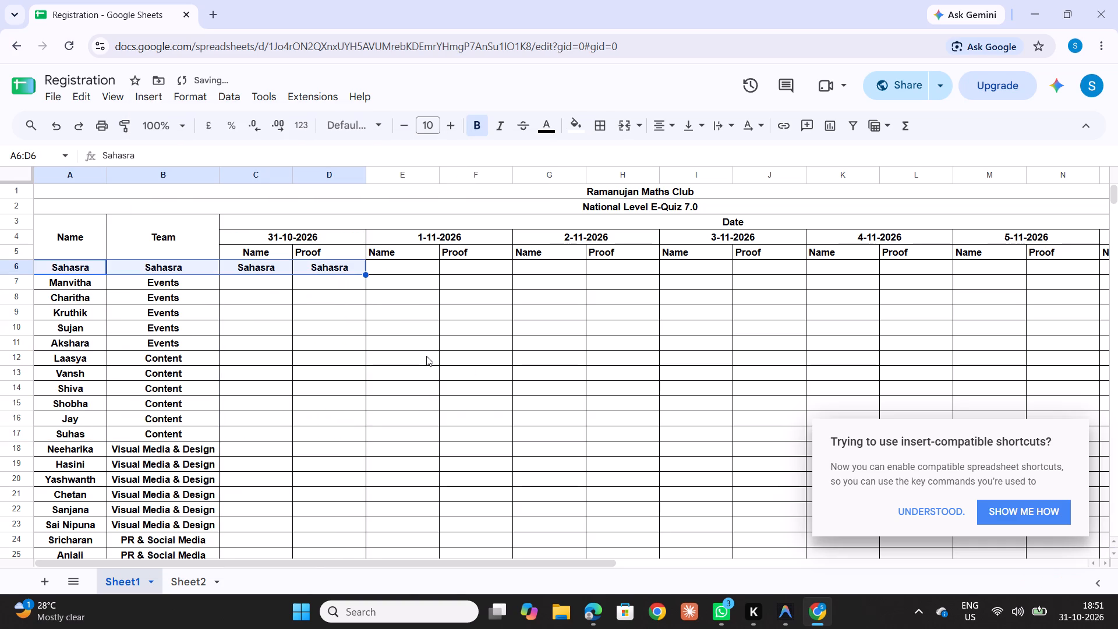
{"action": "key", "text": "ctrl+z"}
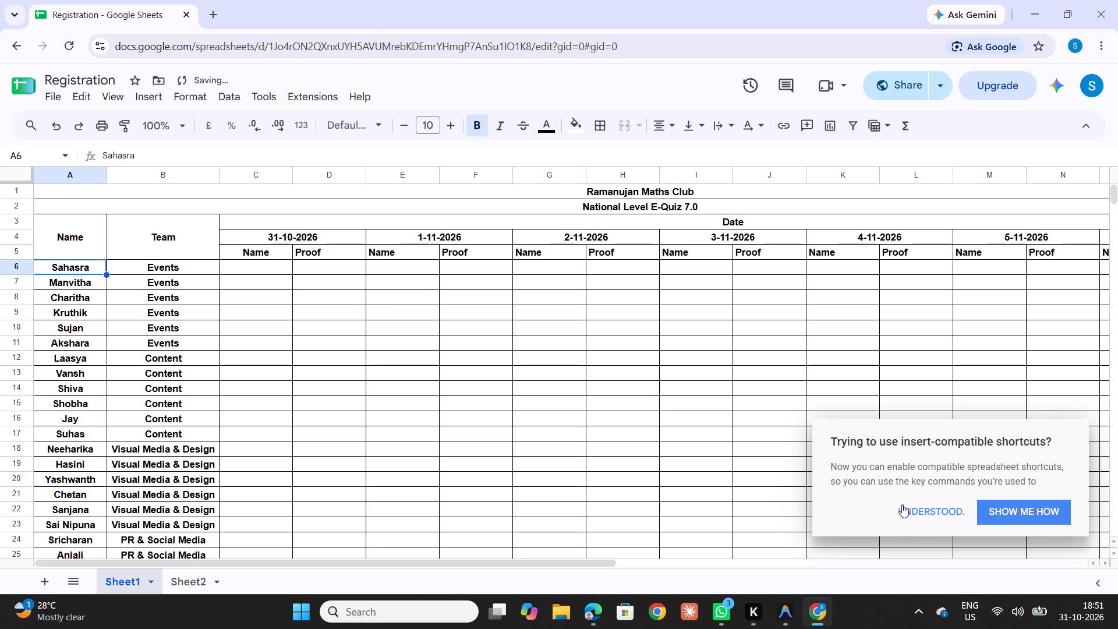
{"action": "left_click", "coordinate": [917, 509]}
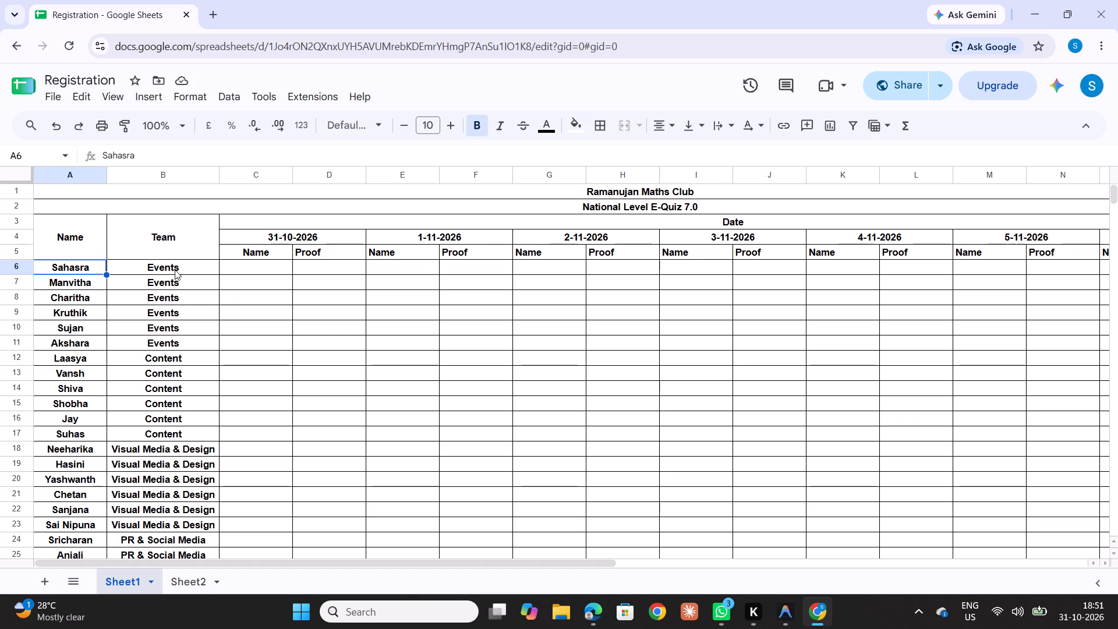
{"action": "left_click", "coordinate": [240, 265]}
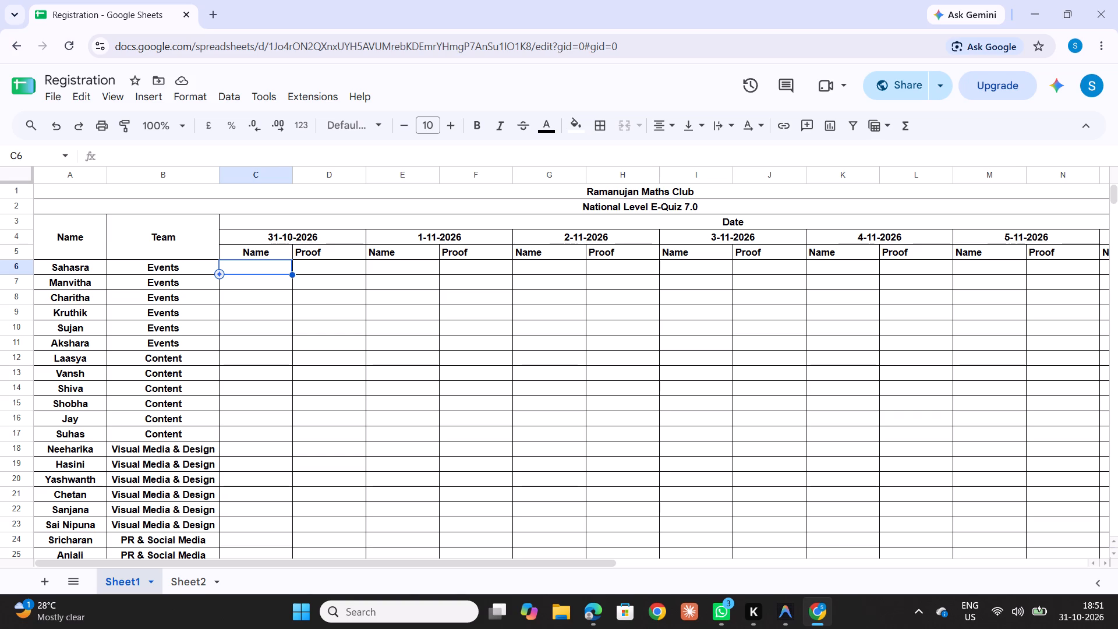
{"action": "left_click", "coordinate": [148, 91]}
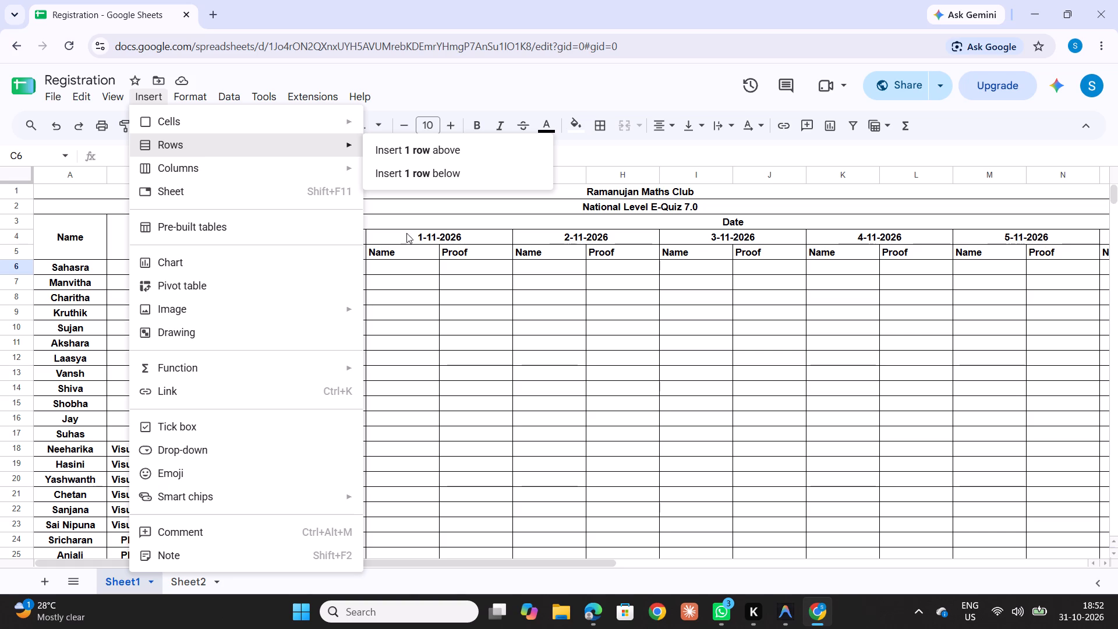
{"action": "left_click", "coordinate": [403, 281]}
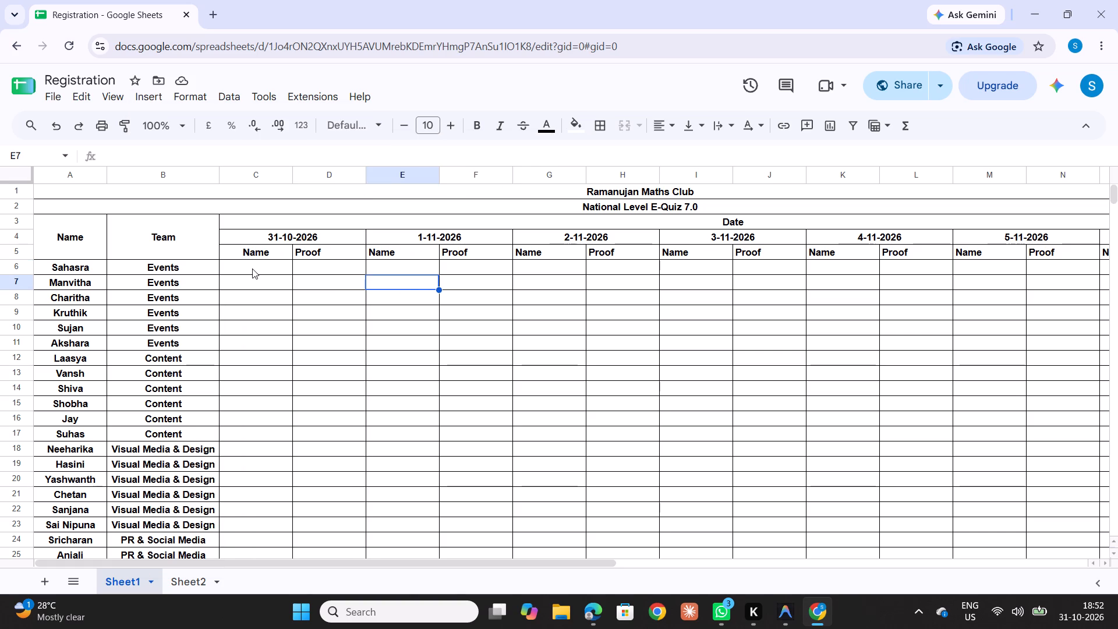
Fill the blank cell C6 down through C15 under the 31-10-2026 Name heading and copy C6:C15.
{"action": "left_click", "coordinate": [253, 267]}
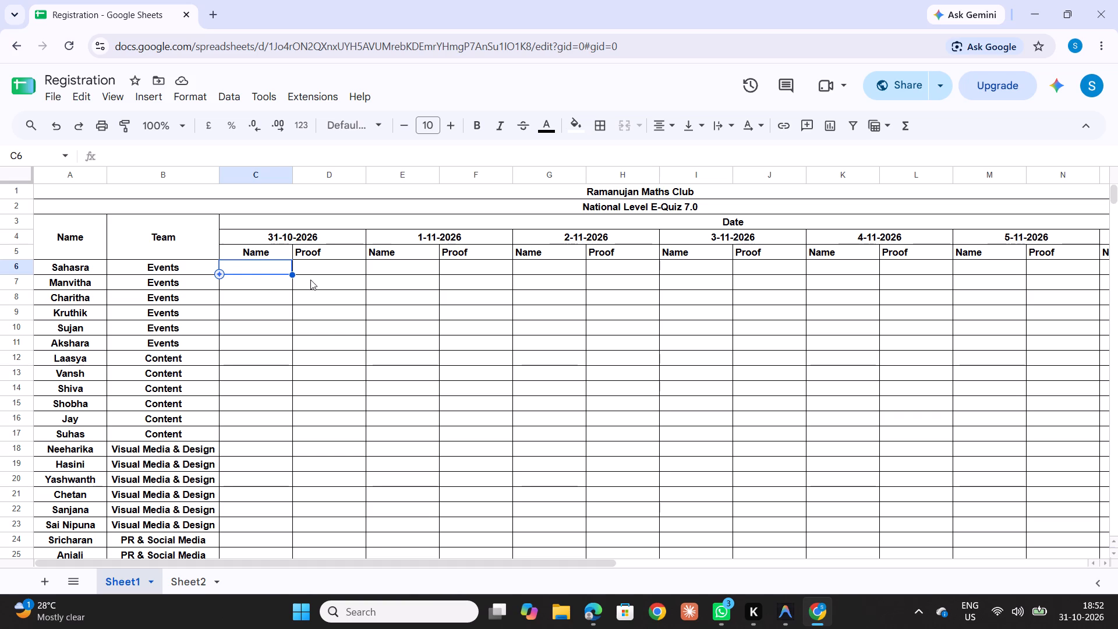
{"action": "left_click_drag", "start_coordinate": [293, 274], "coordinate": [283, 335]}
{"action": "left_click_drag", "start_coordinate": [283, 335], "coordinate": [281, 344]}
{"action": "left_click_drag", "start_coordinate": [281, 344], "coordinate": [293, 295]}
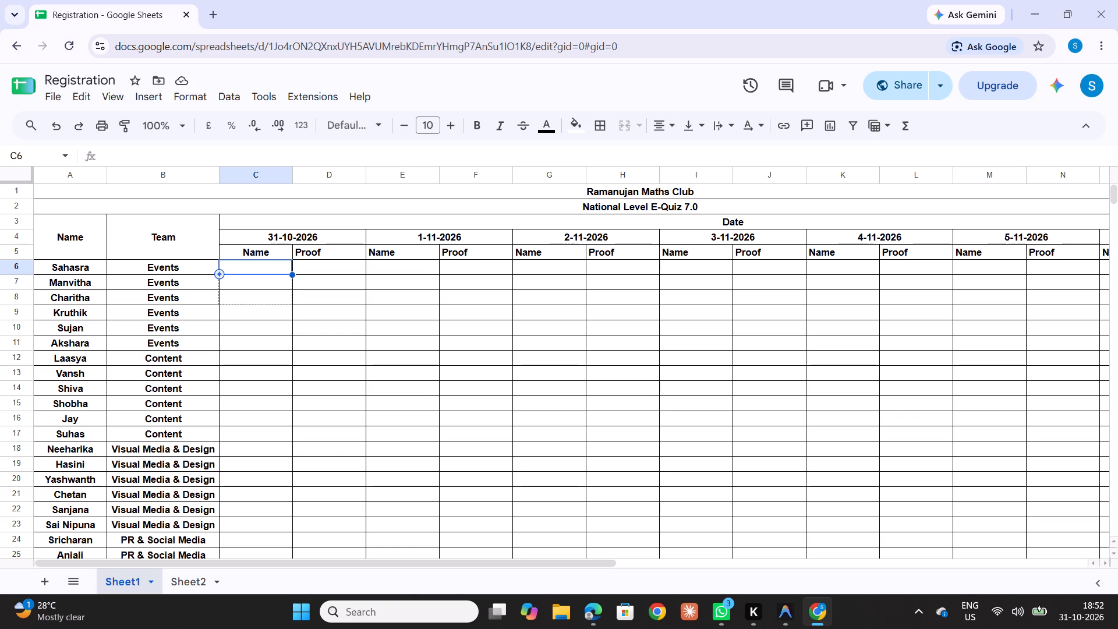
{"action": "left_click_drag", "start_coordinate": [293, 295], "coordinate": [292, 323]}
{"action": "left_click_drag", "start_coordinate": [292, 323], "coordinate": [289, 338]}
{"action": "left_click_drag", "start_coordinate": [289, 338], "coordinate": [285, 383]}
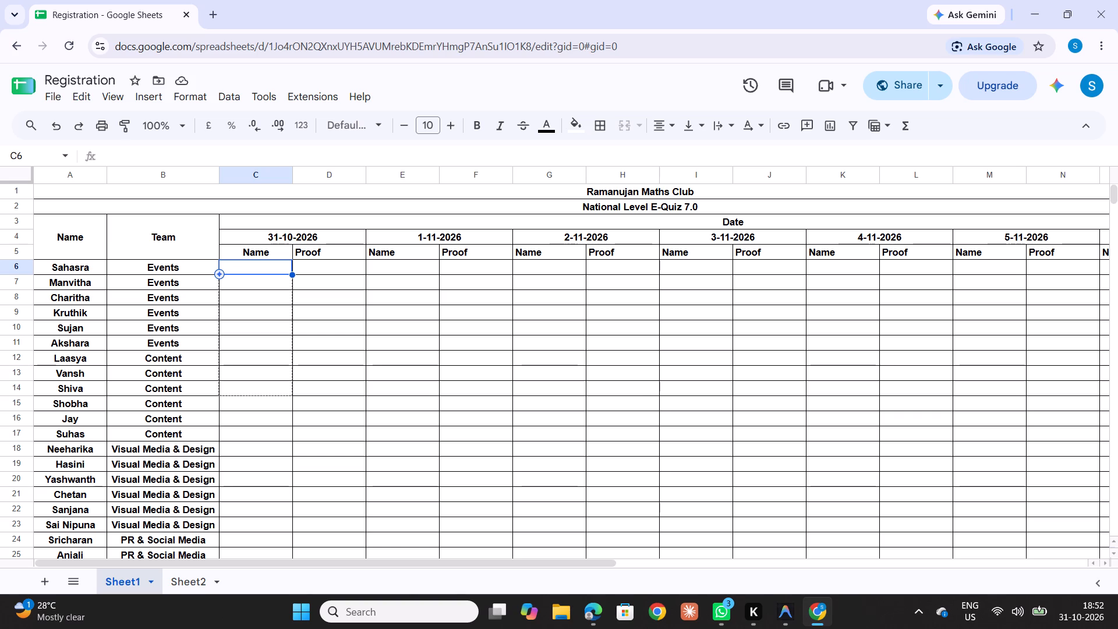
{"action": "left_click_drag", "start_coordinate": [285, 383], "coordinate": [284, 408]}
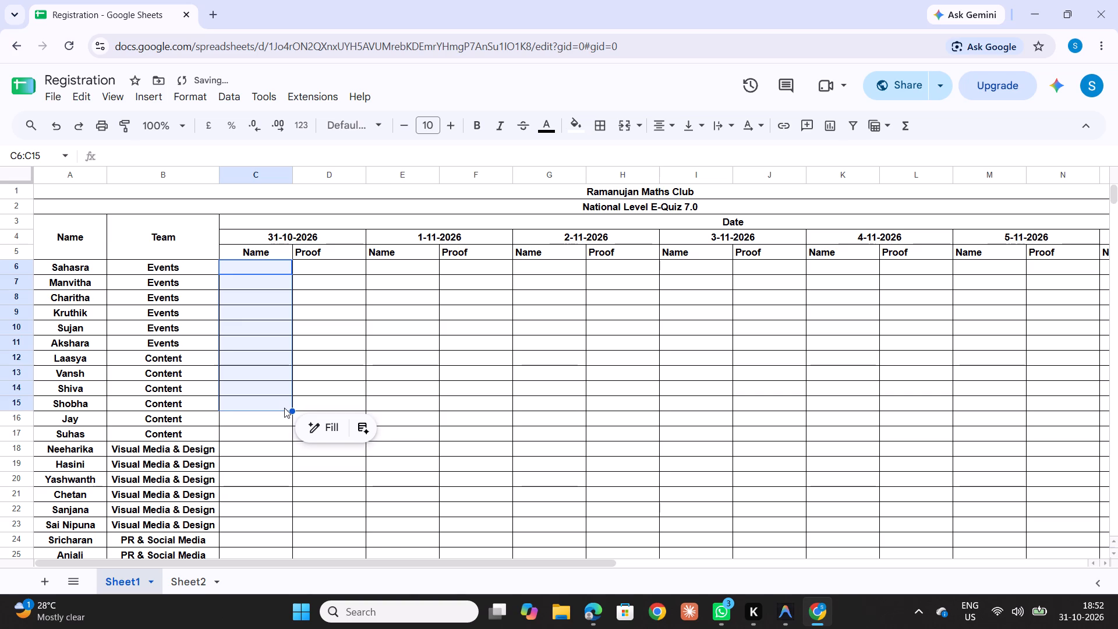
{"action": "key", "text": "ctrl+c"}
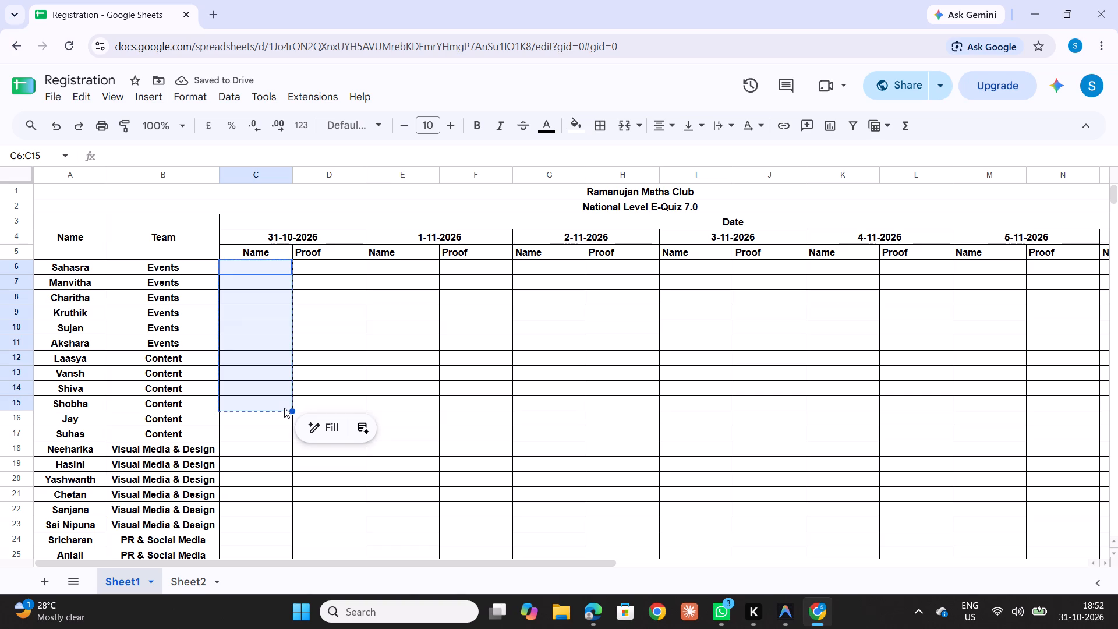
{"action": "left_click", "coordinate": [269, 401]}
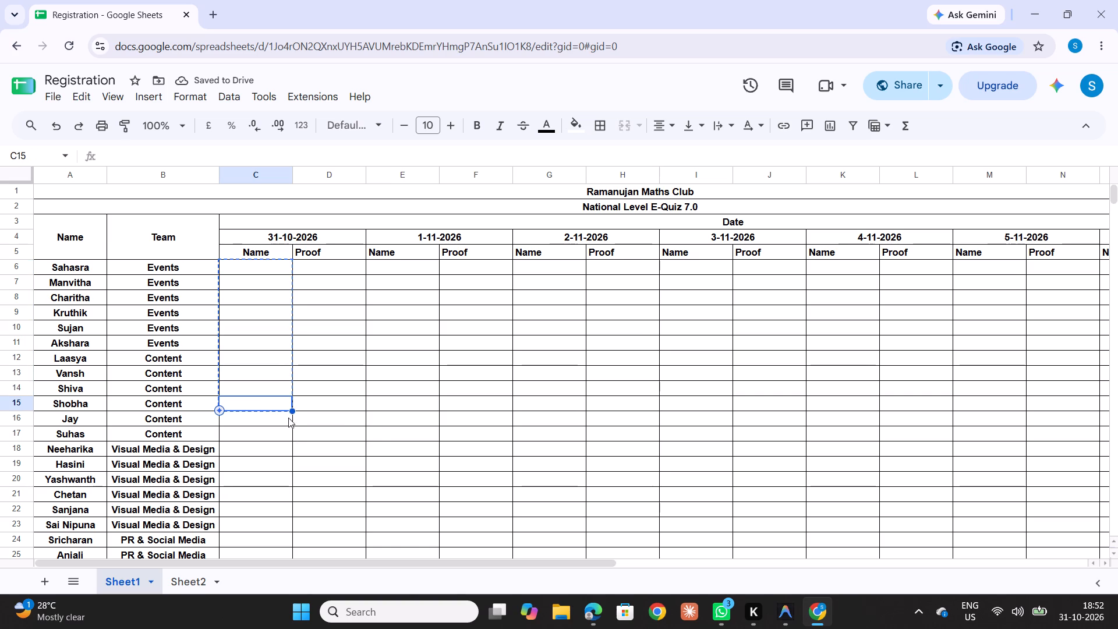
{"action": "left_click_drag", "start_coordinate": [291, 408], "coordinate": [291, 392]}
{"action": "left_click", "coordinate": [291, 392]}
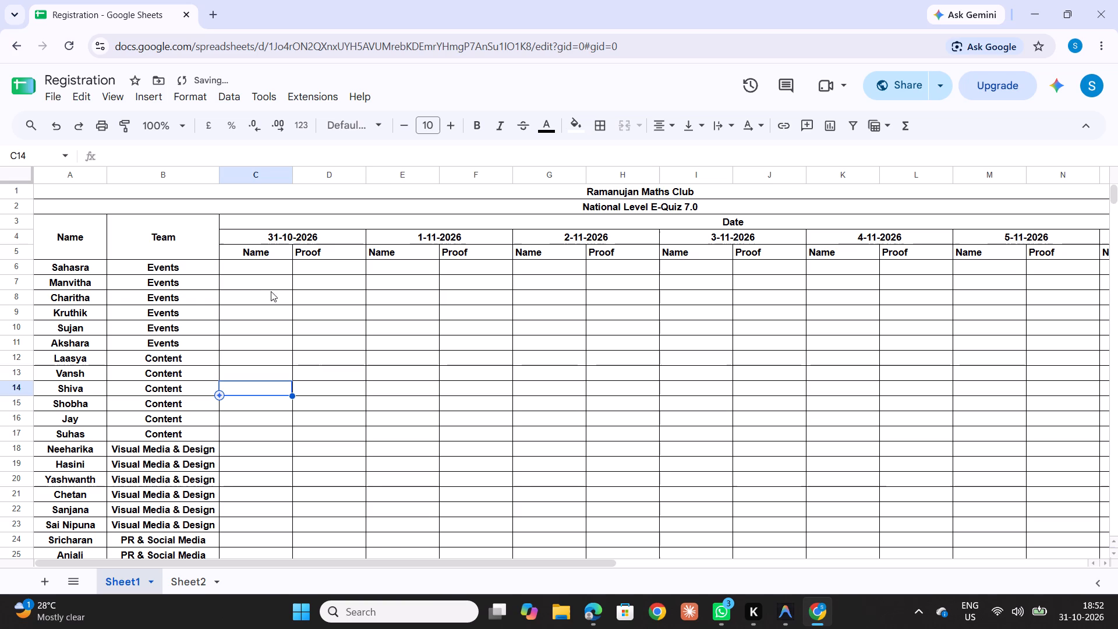
Fill the blank cell C6 down through C14, copy C6:C14 and paste it at C6.
{"action": "left_click", "coordinate": [267, 274]}
{"action": "left_click_drag", "start_coordinate": [293, 273], "coordinate": [290, 347]}
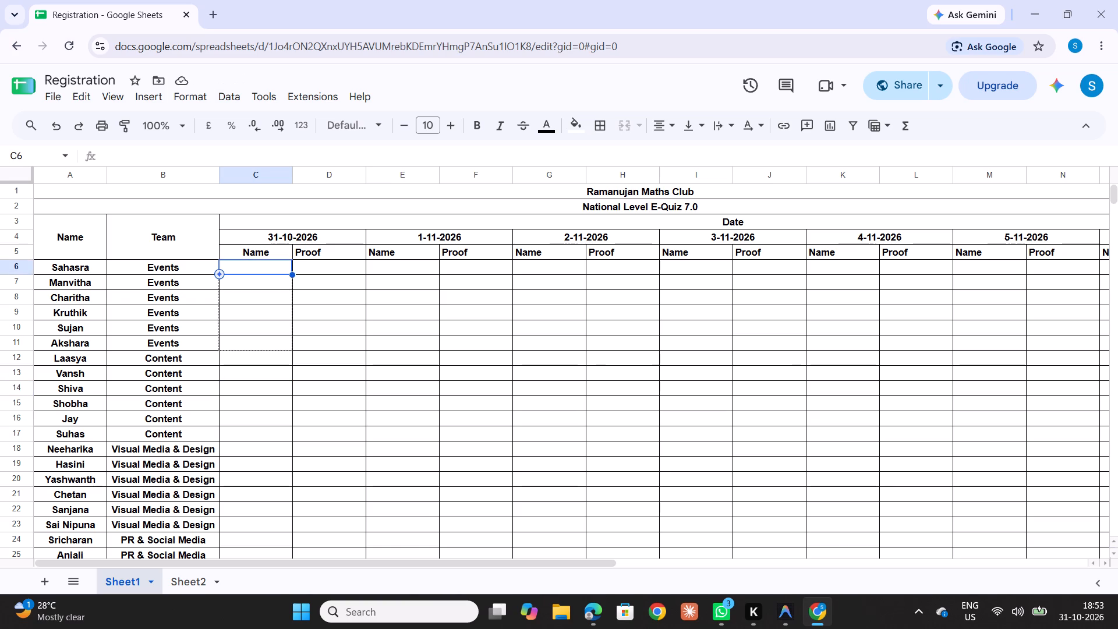
{"action": "left_click_drag", "start_coordinate": [290, 347], "coordinate": [284, 391]}
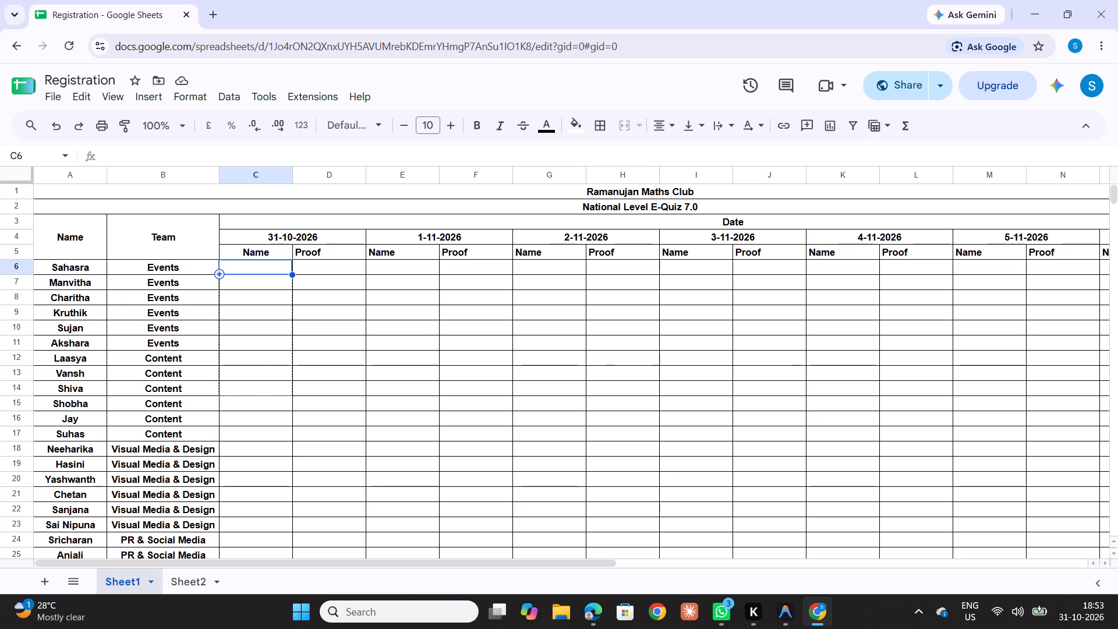
{"action": "left_click_drag", "start_coordinate": [284, 391], "coordinate": [284, 391]}
{"action": "key", "text": "ctrl+c"}
{"action": "left_click", "coordinate": [284, 391]}
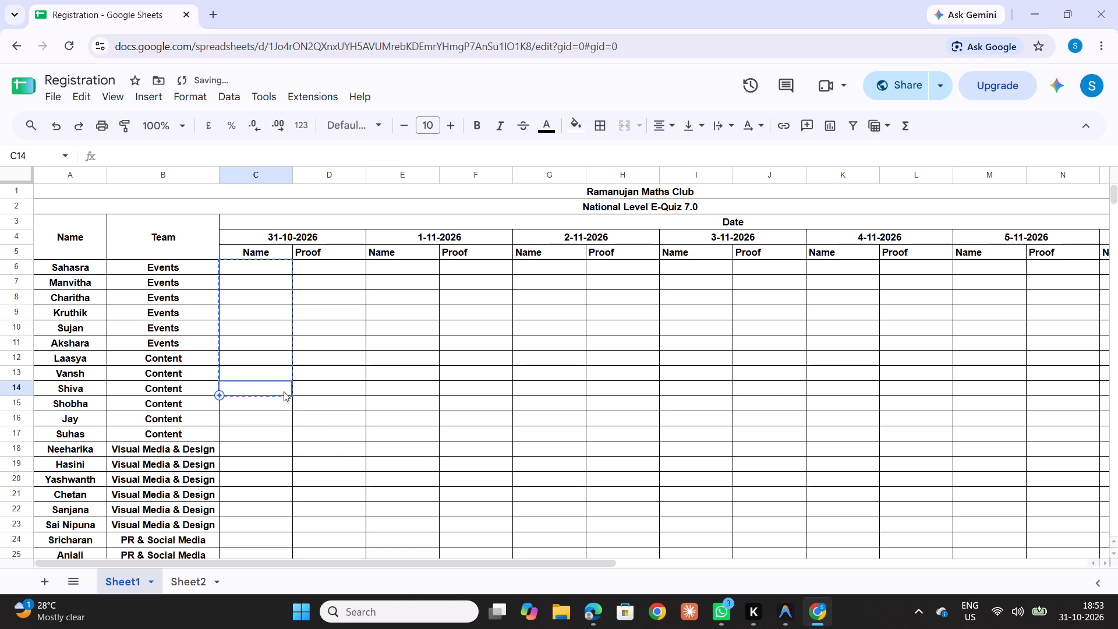
{"action": "left_click", "coordinate": [254, 268]}
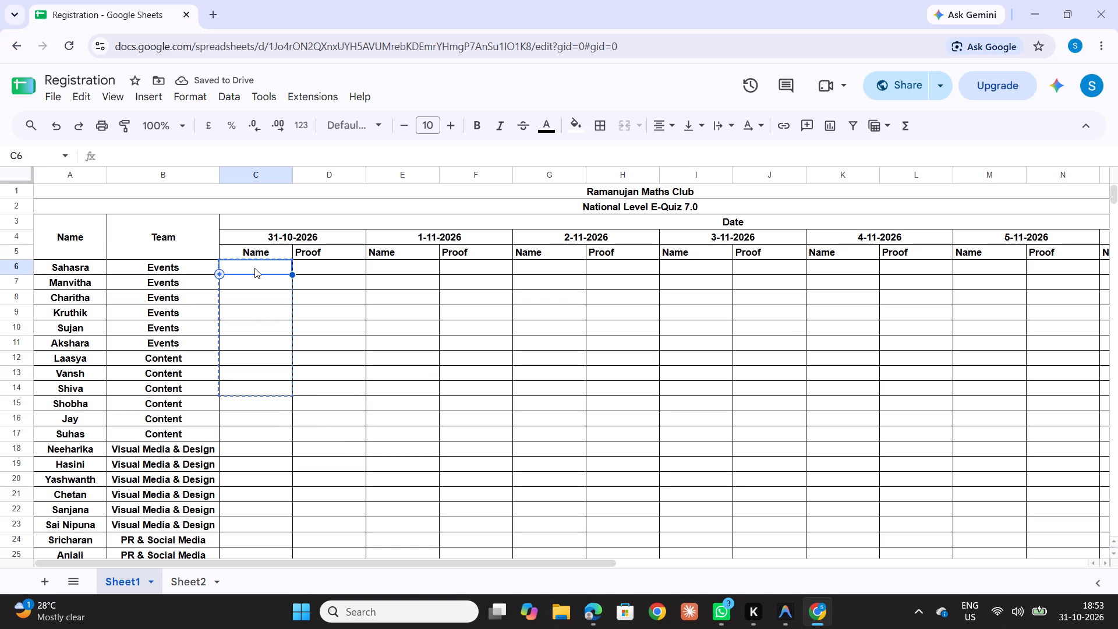
{"action": "key", "text": "ctrl+v"}
{"action": "left_click", "coordinate": [321, 275]}
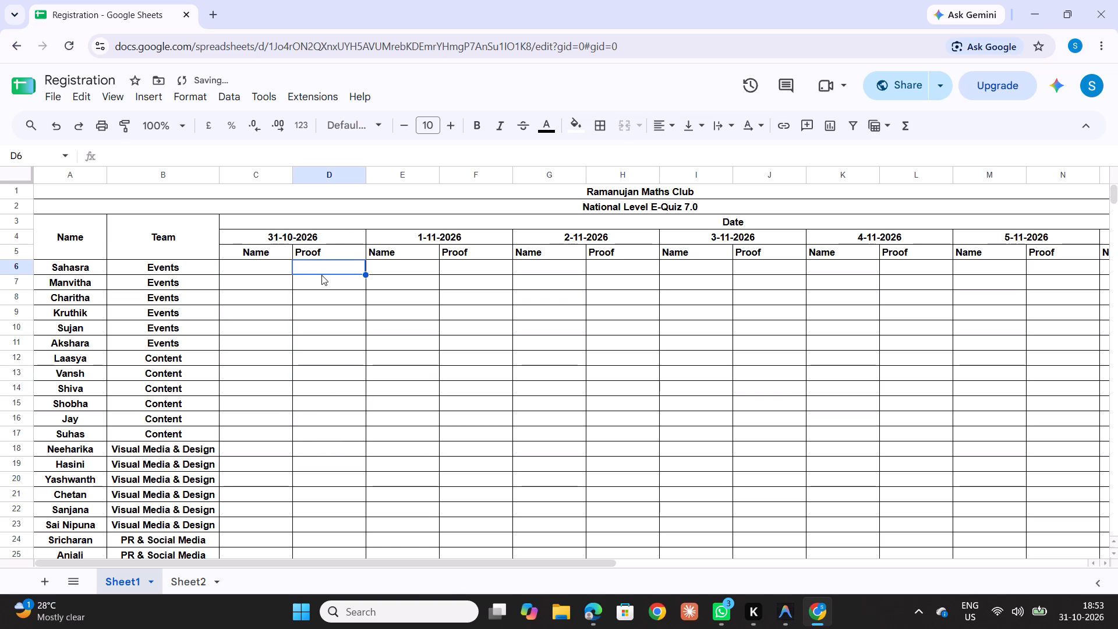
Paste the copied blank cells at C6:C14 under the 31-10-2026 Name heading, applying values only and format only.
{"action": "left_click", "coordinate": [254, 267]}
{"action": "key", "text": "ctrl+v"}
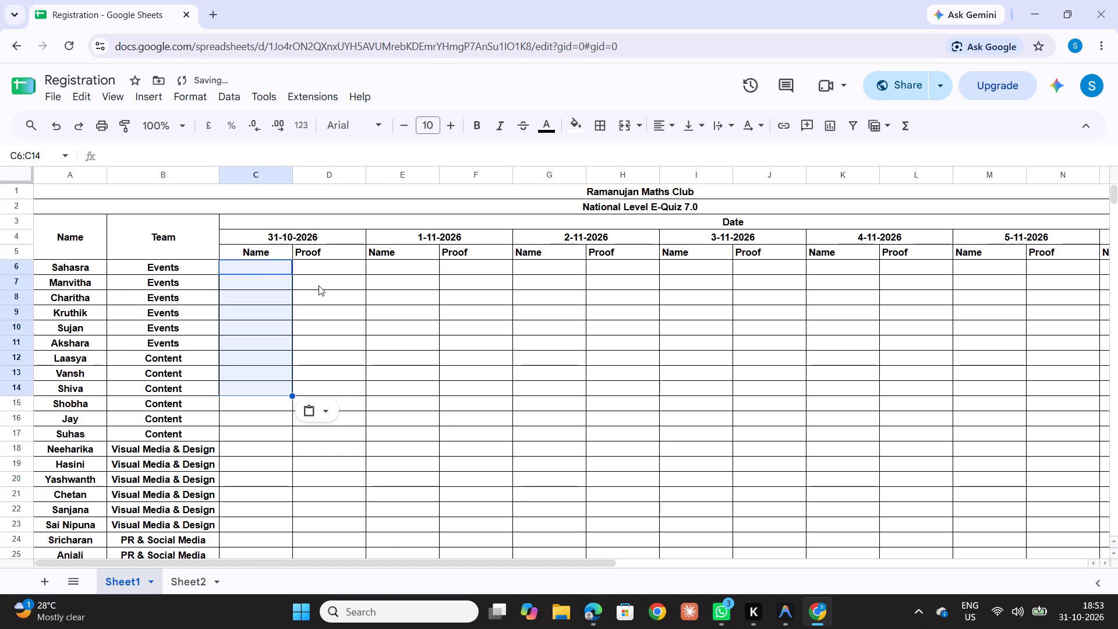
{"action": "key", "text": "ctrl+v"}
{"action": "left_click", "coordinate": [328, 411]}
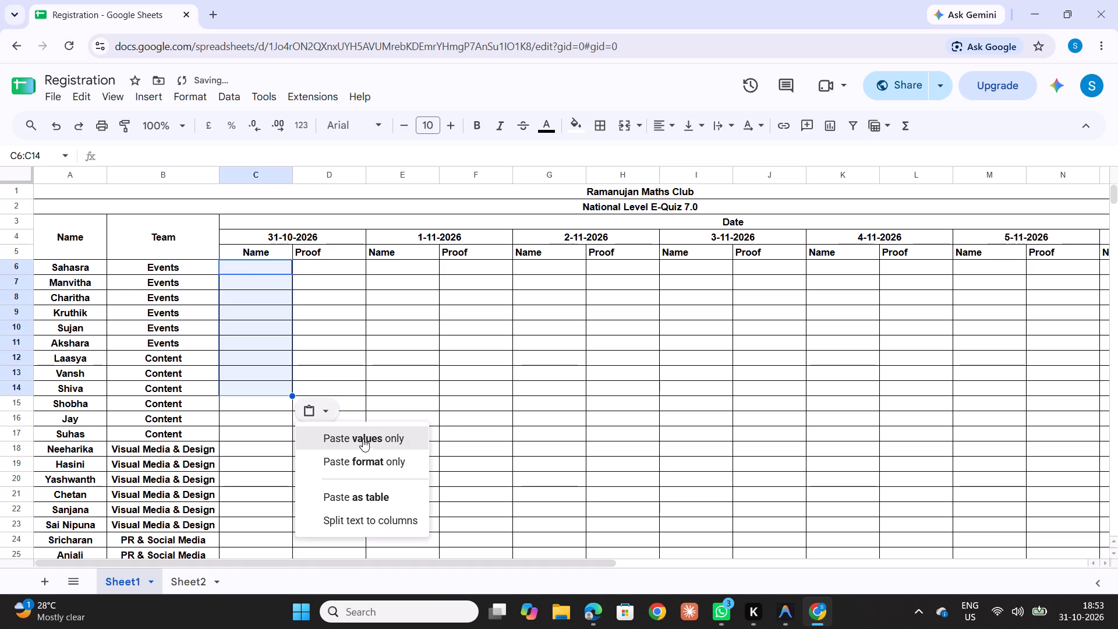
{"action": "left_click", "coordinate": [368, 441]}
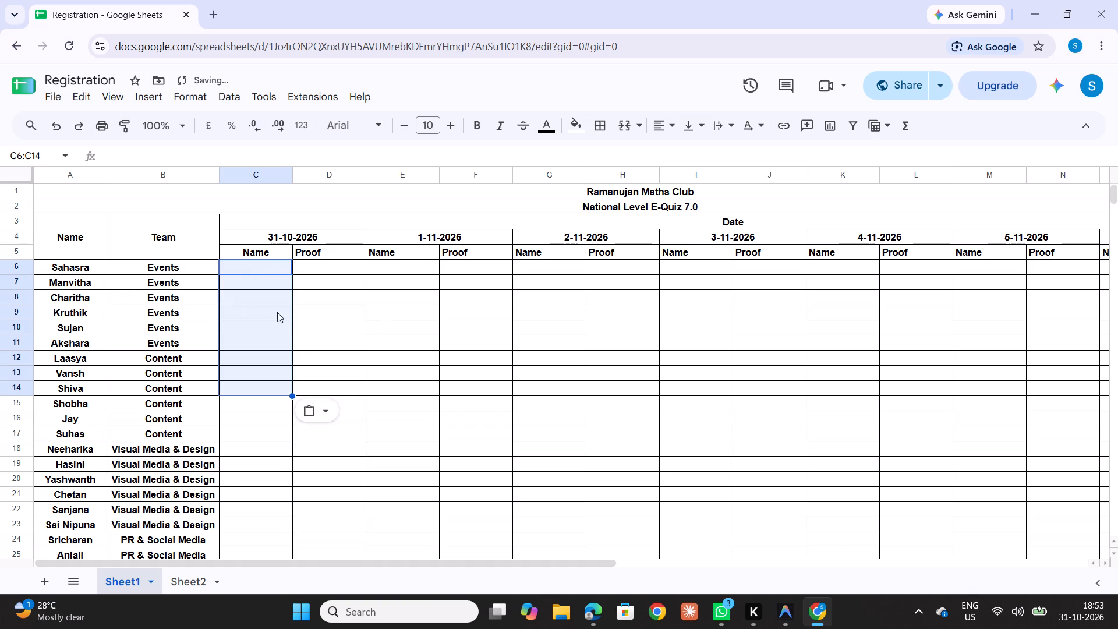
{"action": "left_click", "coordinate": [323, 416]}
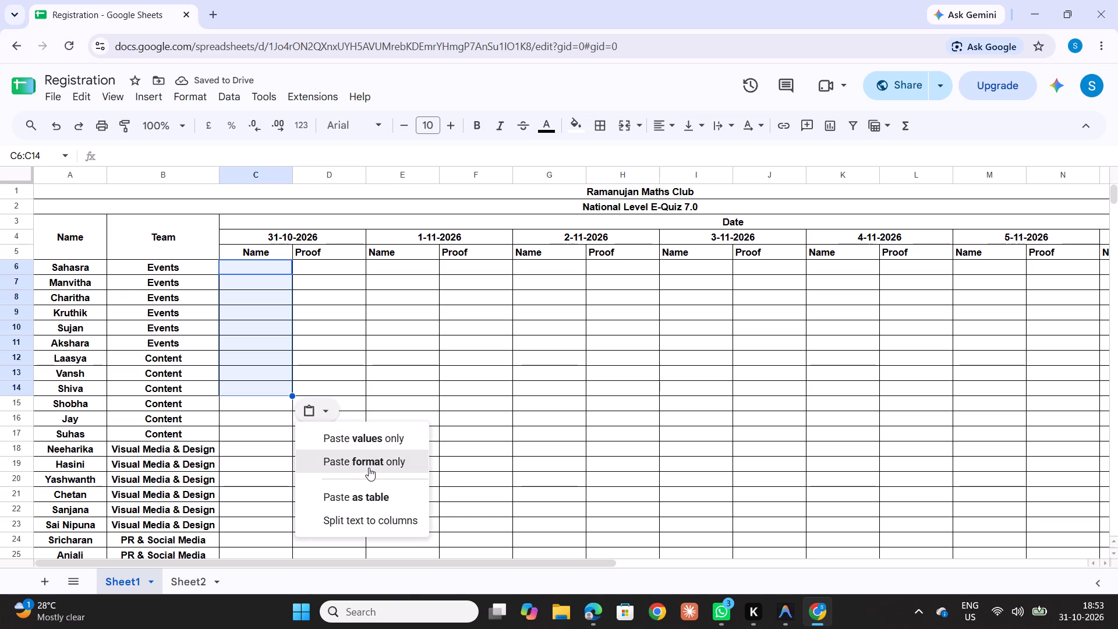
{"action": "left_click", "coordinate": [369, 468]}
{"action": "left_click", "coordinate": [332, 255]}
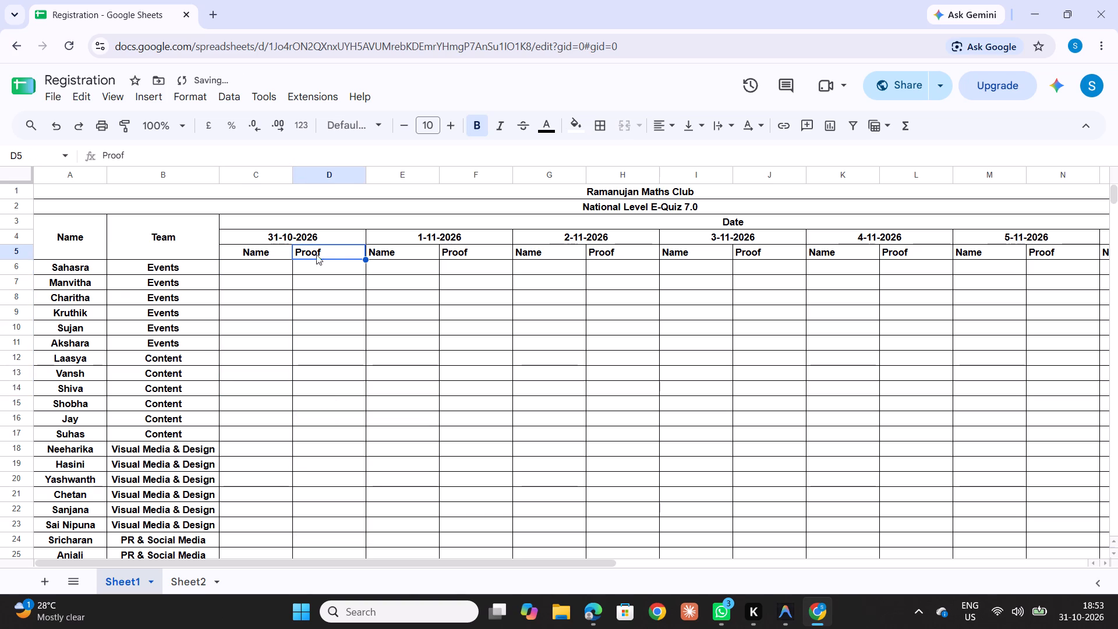
Insert one row above row 6, directly under the Name/Proof headings.
{"action": "left_click", "coordinate": [253, 270]}
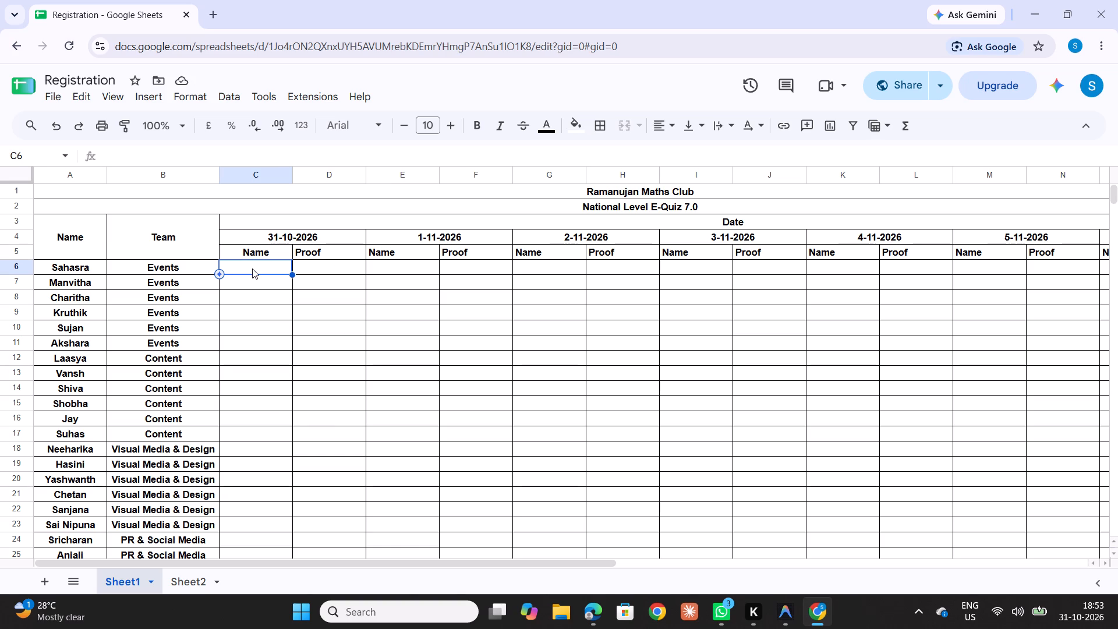
{"action": "left_click", "coordinate": [159, 94]}
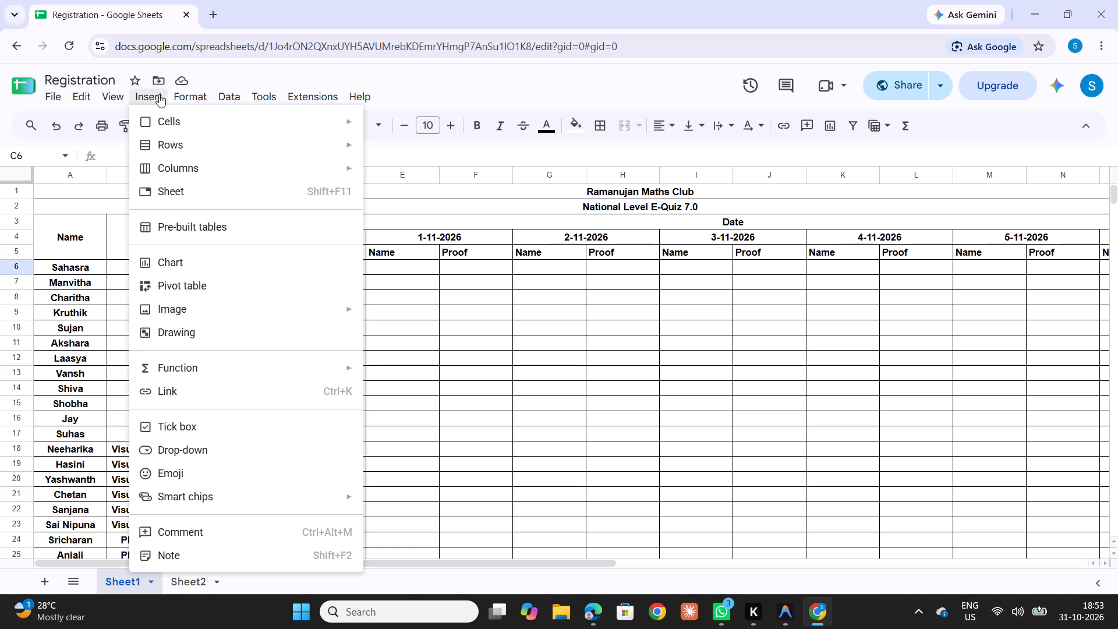
{"action": "left_click", "coordinate": [204, 148]}
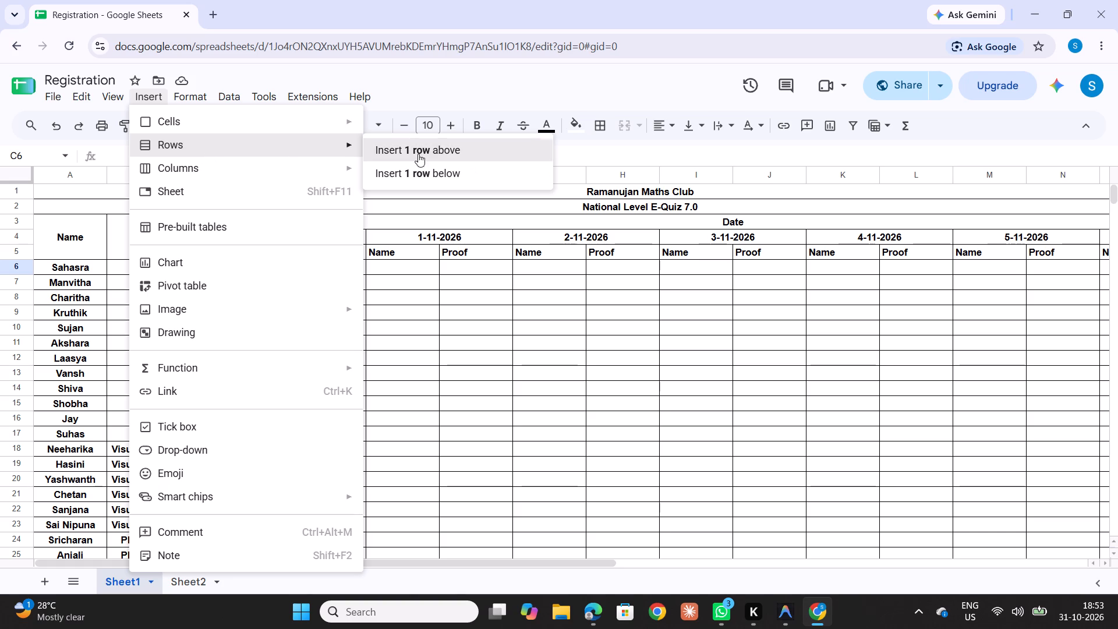
{"action": "left_click", "coordinate": [444, 151]}
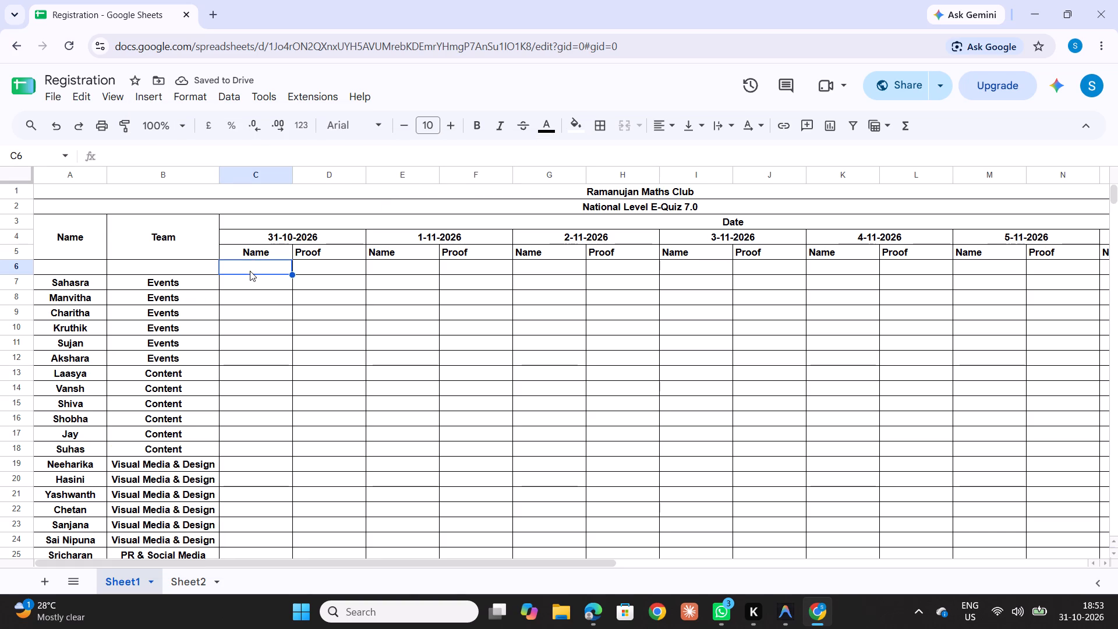
Fill the blank cell C6 down through C14 and insert 9 rows above that range.
{"action": "left_click", "coordinate": [251, 272]}
{"action": "left_click_drag", "start_coordinate": [292, 274], "coordinate": [291, 330]}
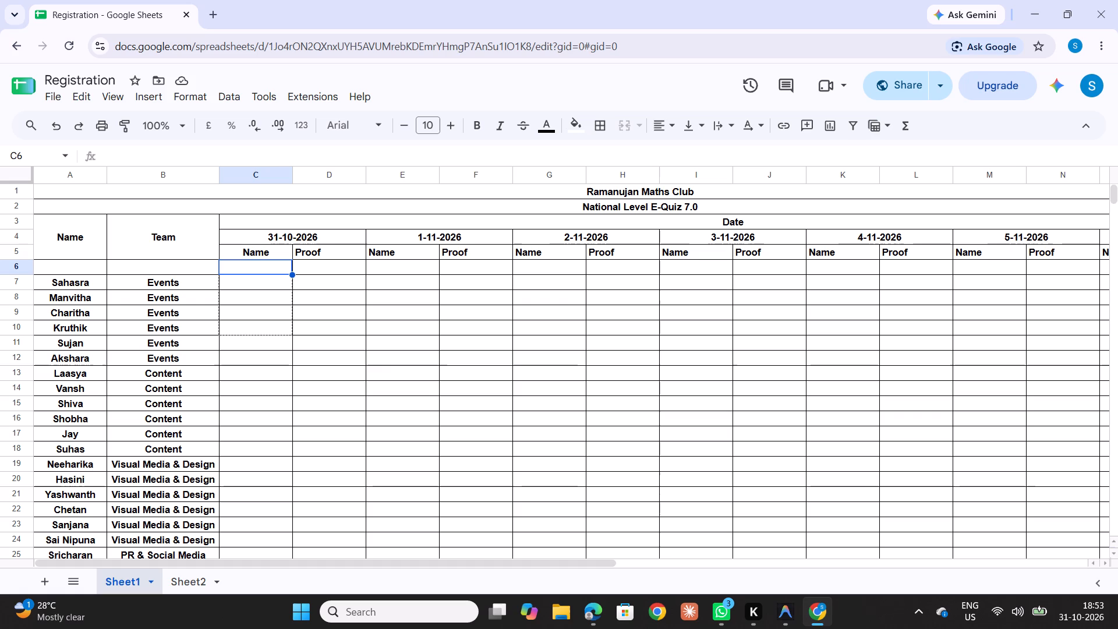
{"action": "left_click_drag", "start_coordinate": [291, 330], "coordinate": [280, 391]}
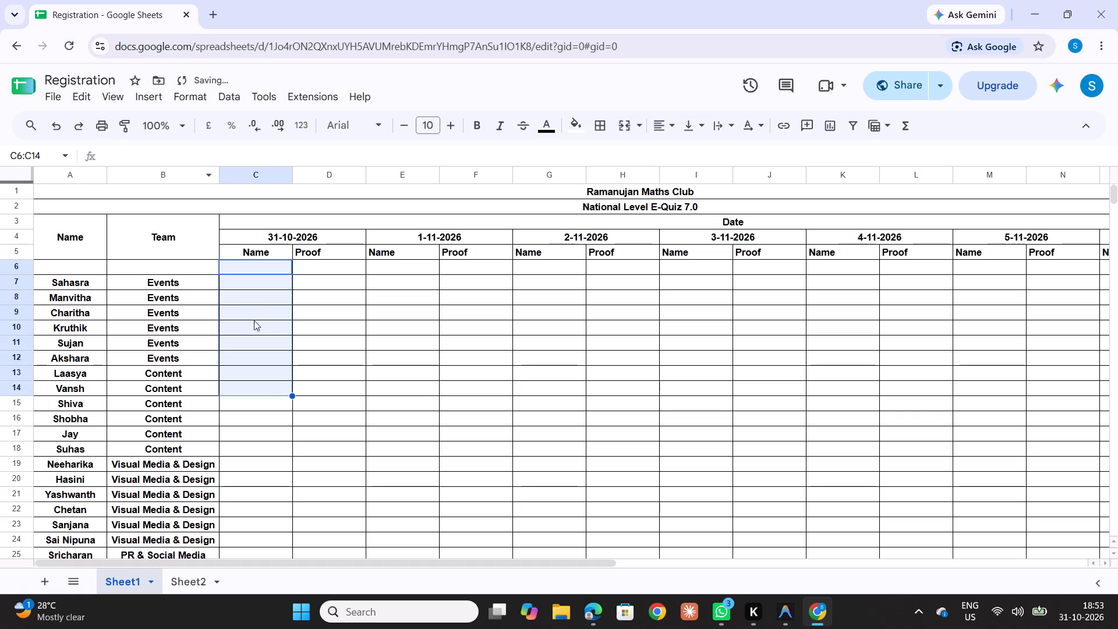
{"action": "left_click", "coordinate": [155, 97]}
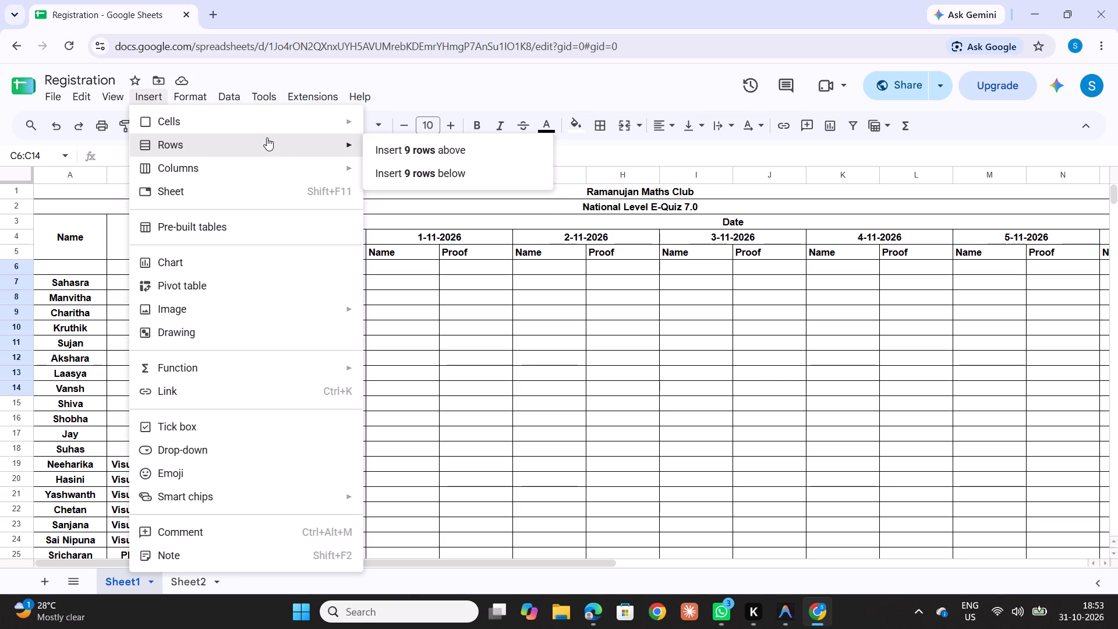
{"action": "left_click", "coordinate": [406, 153]}
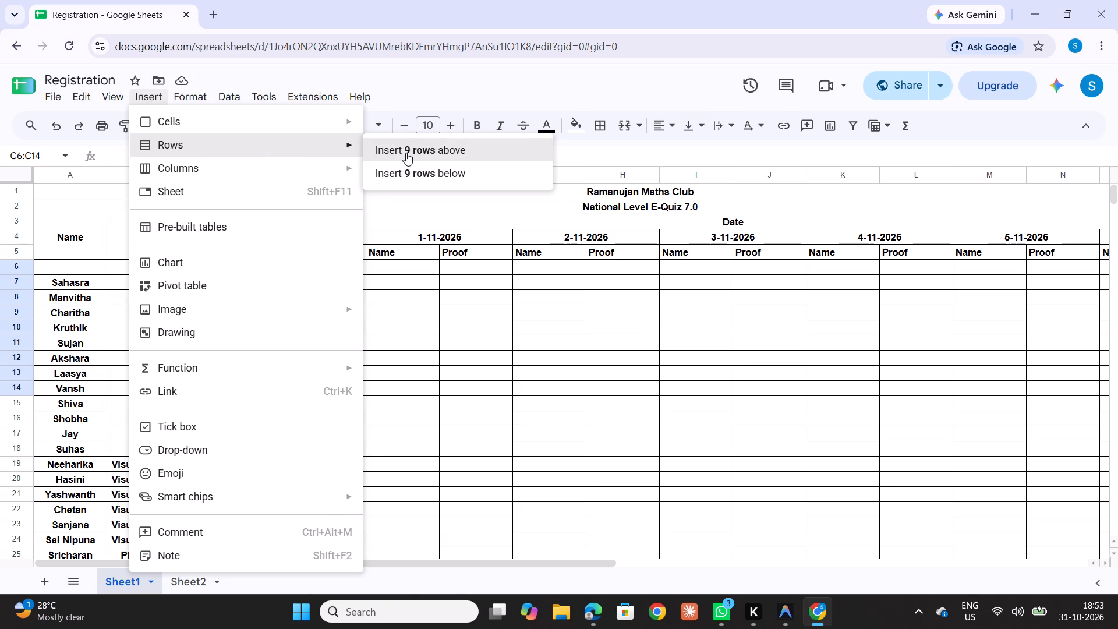
Delete row 7, one of the blank rows above the first roster entry.
{"action": "left_click", "coordinate": [271, 276]}
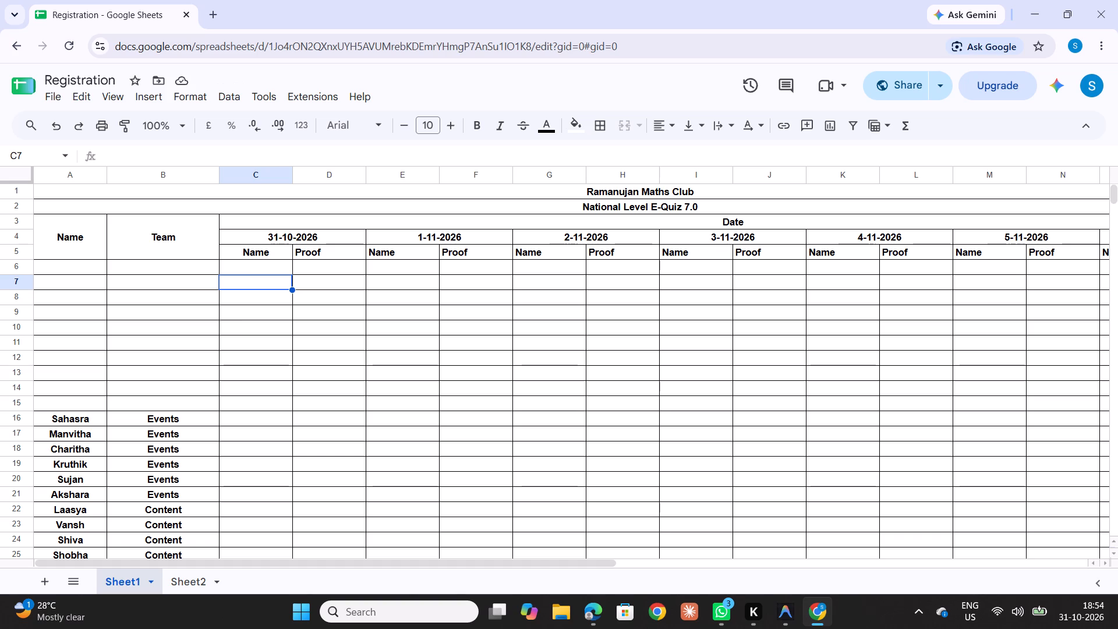
{"action": "right_click", "coordinate": [261, 285]}
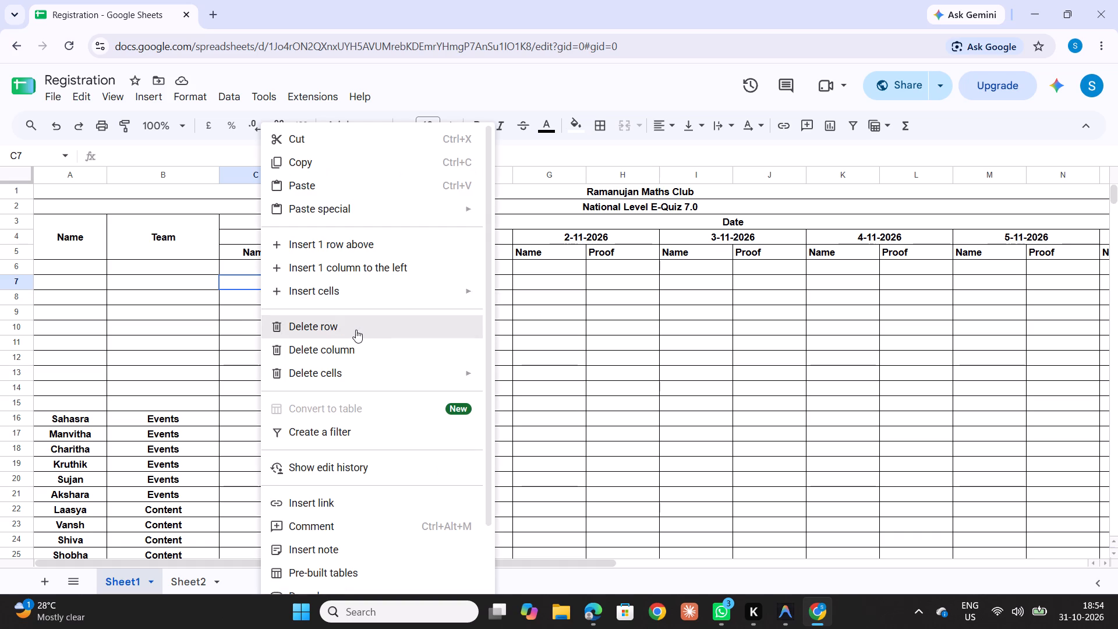
{"action": "left_click", "coordinate": [356, 330]}
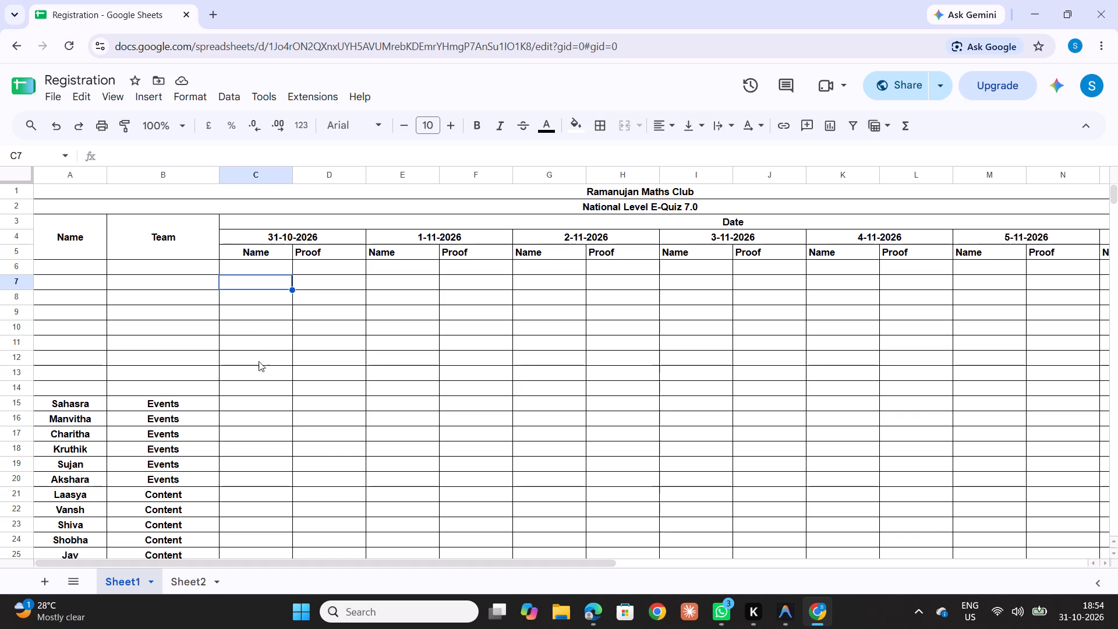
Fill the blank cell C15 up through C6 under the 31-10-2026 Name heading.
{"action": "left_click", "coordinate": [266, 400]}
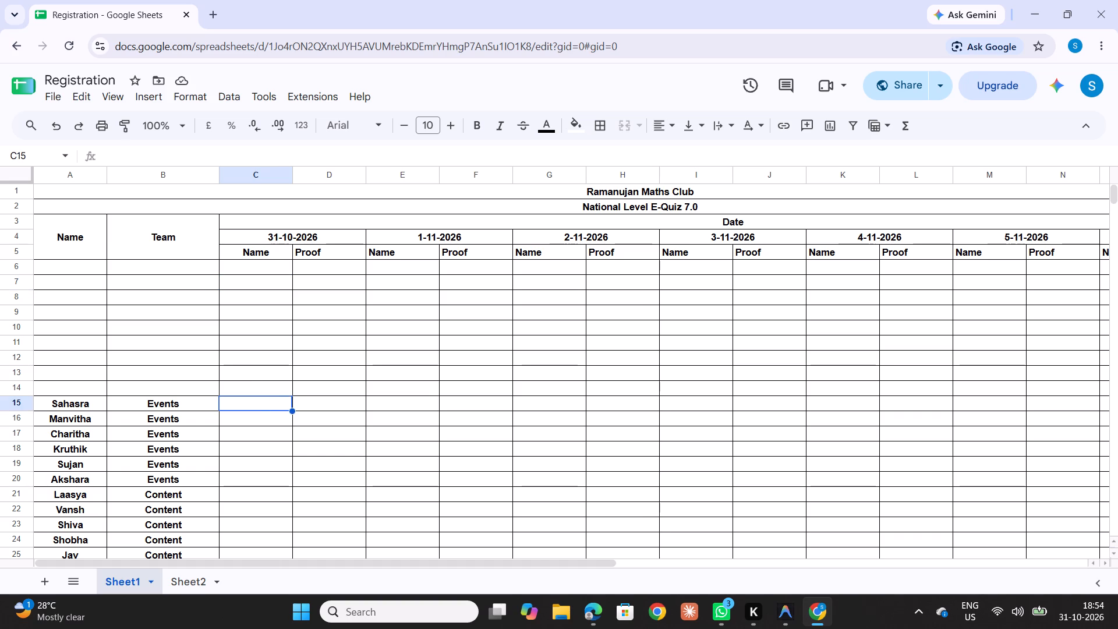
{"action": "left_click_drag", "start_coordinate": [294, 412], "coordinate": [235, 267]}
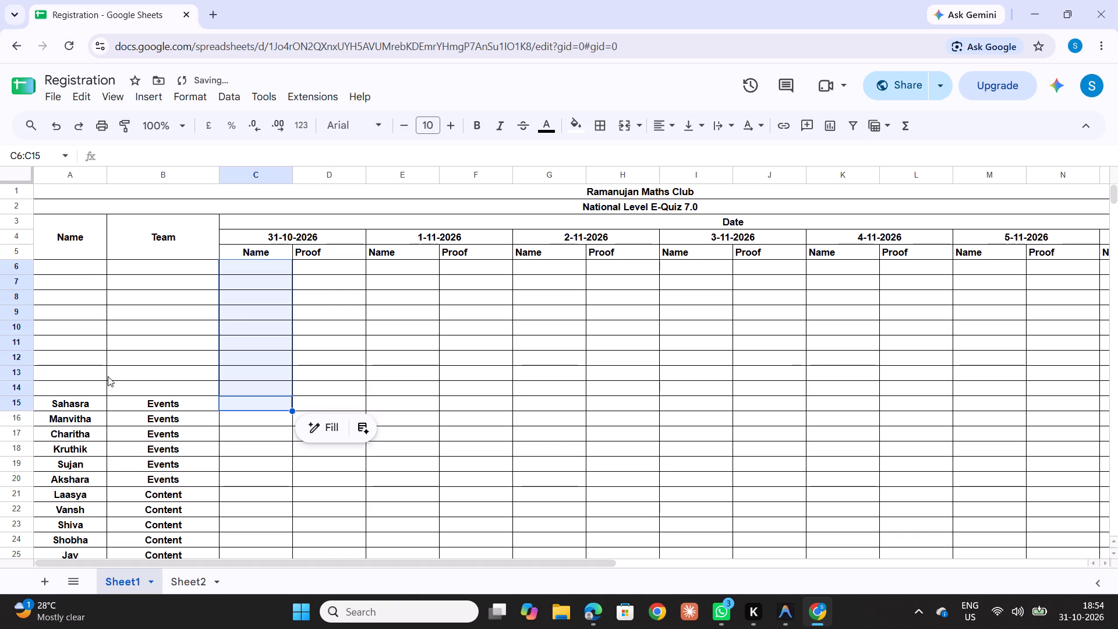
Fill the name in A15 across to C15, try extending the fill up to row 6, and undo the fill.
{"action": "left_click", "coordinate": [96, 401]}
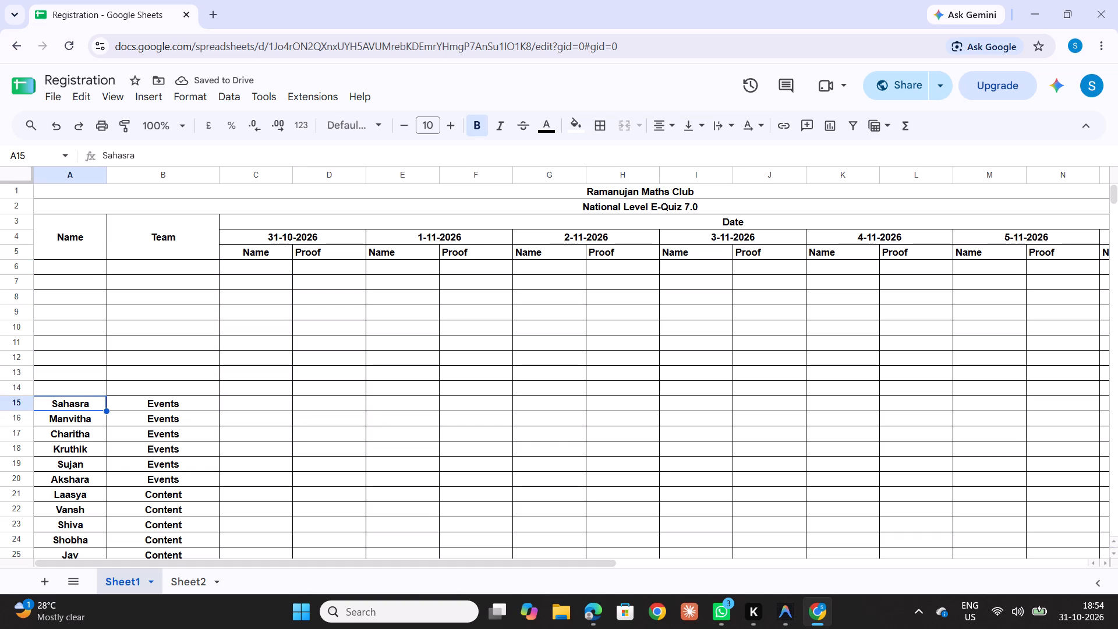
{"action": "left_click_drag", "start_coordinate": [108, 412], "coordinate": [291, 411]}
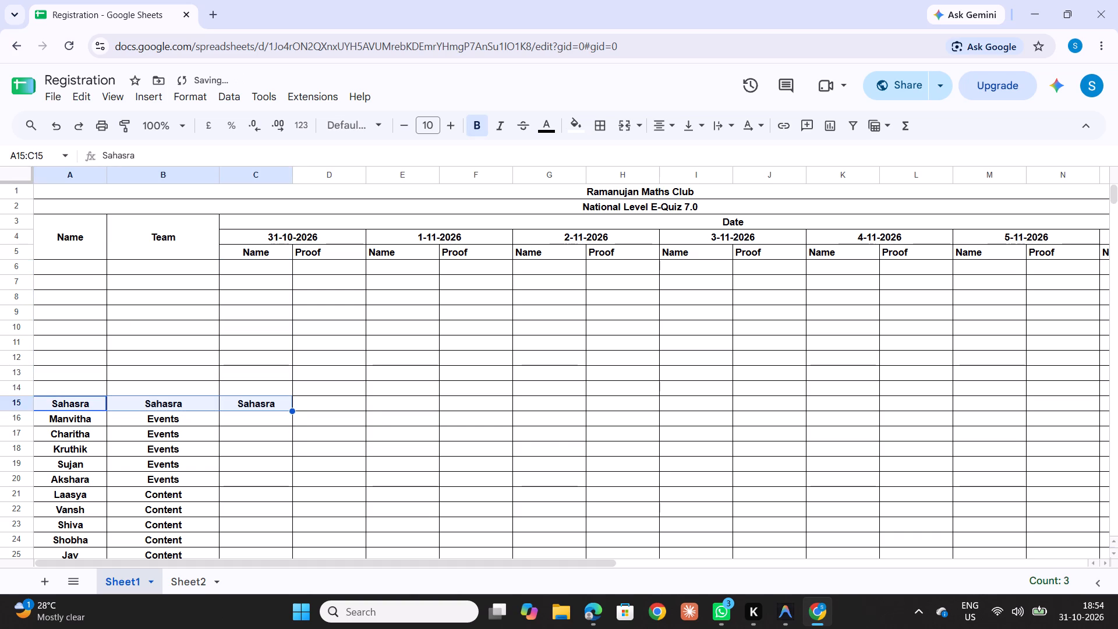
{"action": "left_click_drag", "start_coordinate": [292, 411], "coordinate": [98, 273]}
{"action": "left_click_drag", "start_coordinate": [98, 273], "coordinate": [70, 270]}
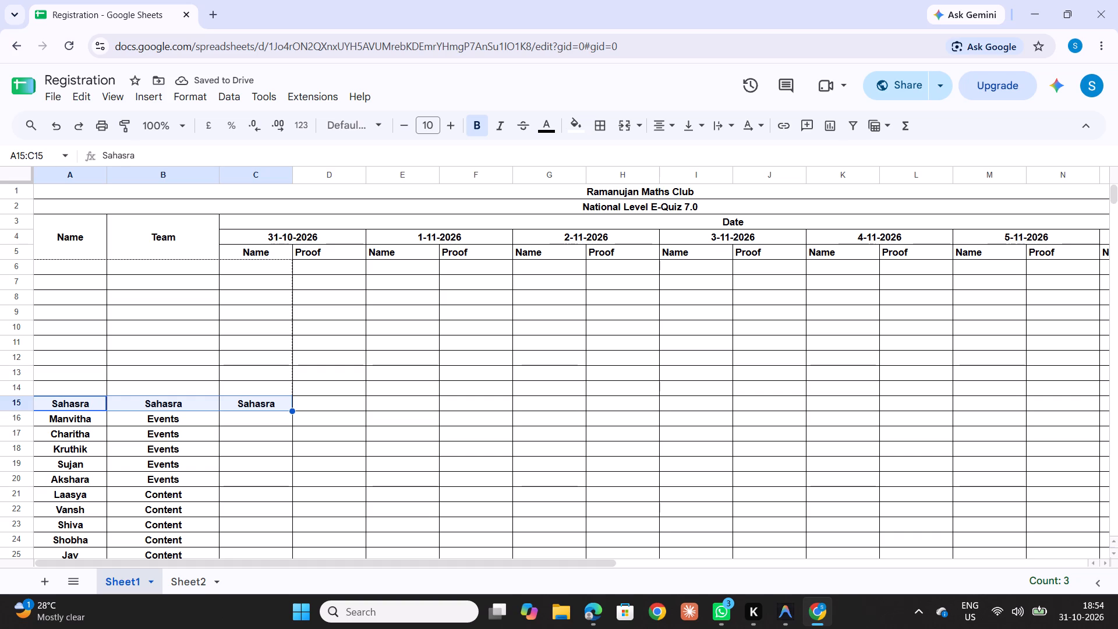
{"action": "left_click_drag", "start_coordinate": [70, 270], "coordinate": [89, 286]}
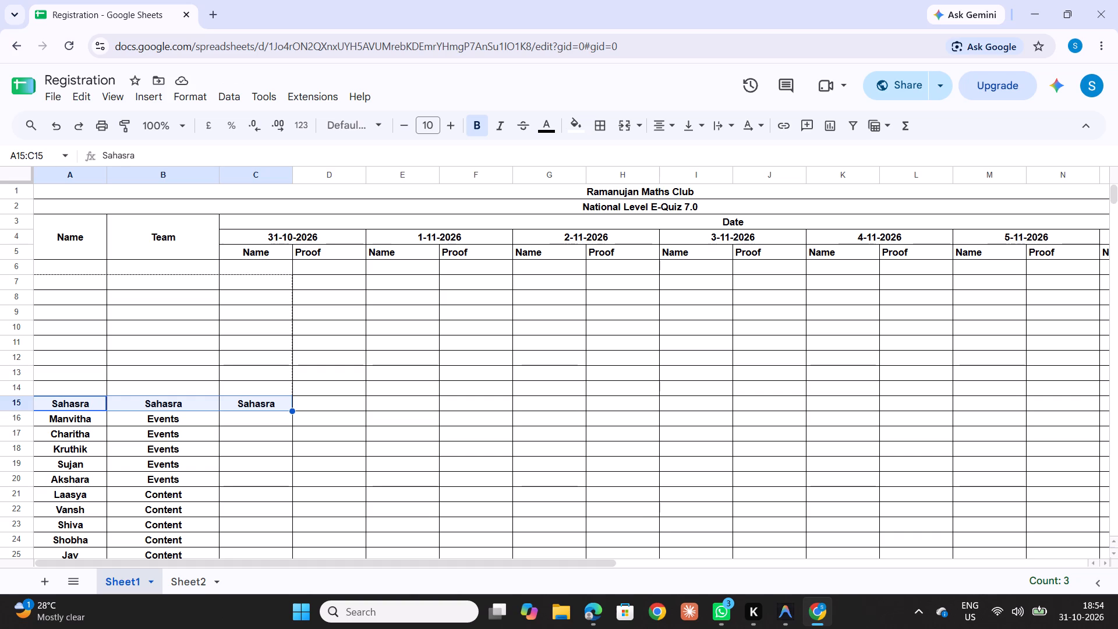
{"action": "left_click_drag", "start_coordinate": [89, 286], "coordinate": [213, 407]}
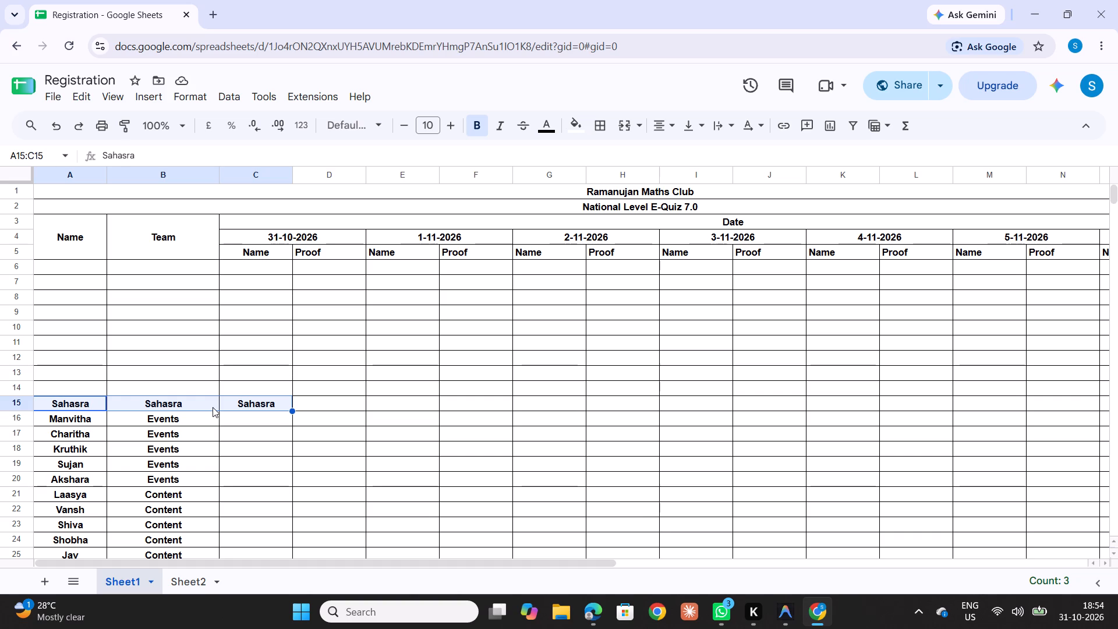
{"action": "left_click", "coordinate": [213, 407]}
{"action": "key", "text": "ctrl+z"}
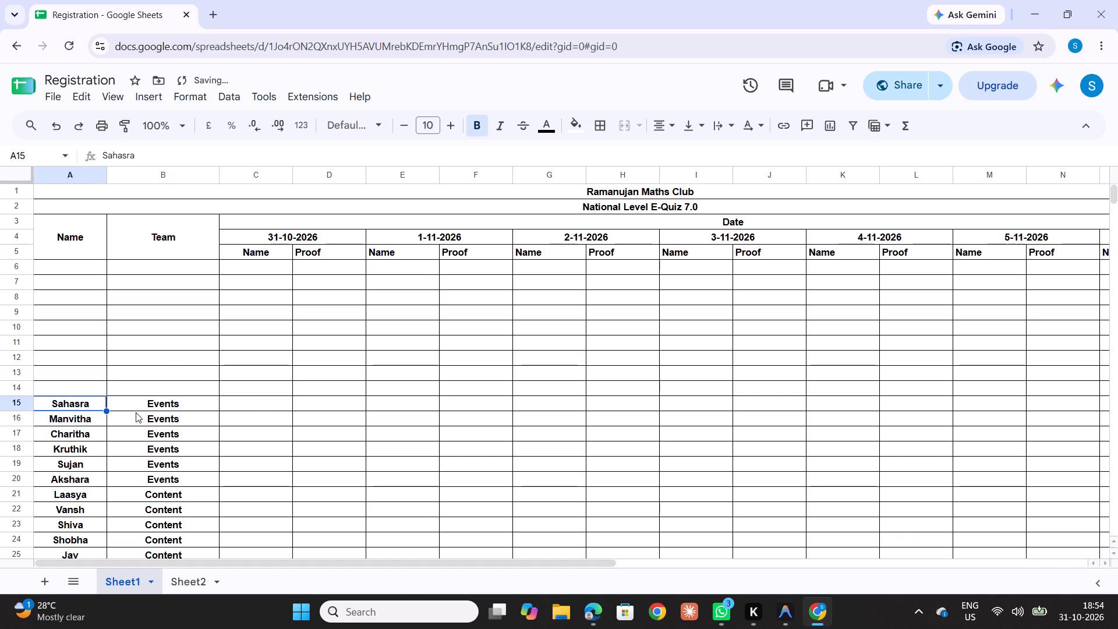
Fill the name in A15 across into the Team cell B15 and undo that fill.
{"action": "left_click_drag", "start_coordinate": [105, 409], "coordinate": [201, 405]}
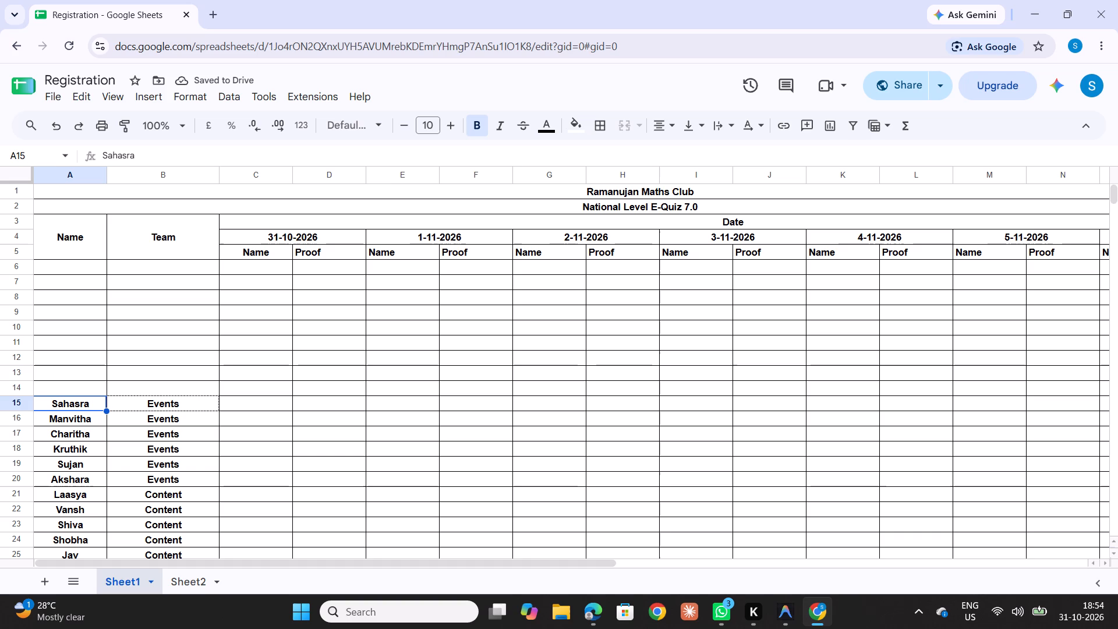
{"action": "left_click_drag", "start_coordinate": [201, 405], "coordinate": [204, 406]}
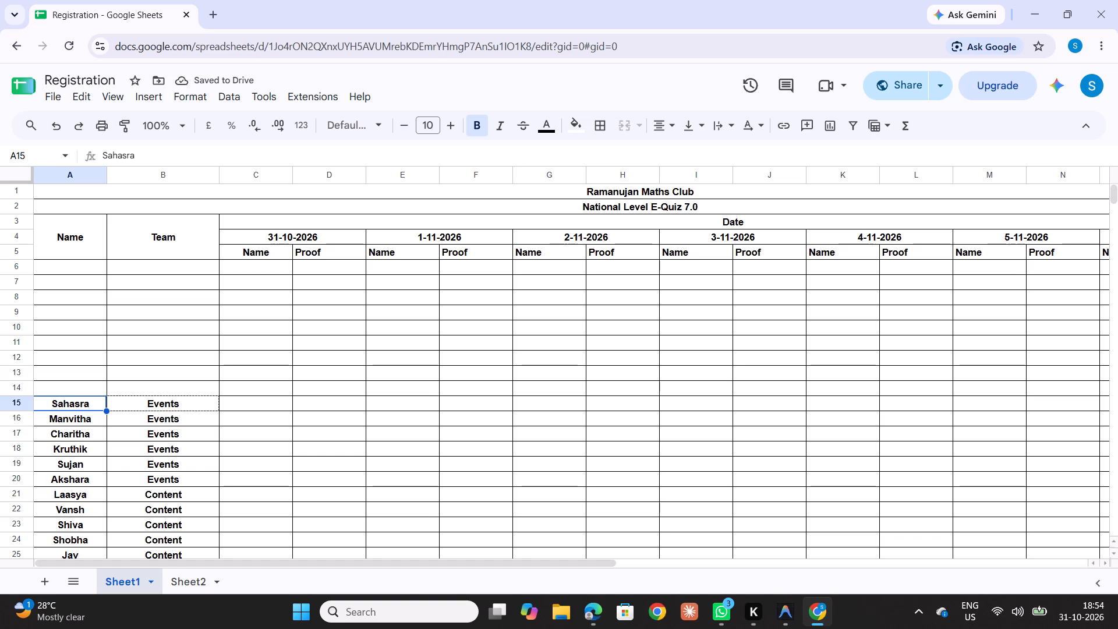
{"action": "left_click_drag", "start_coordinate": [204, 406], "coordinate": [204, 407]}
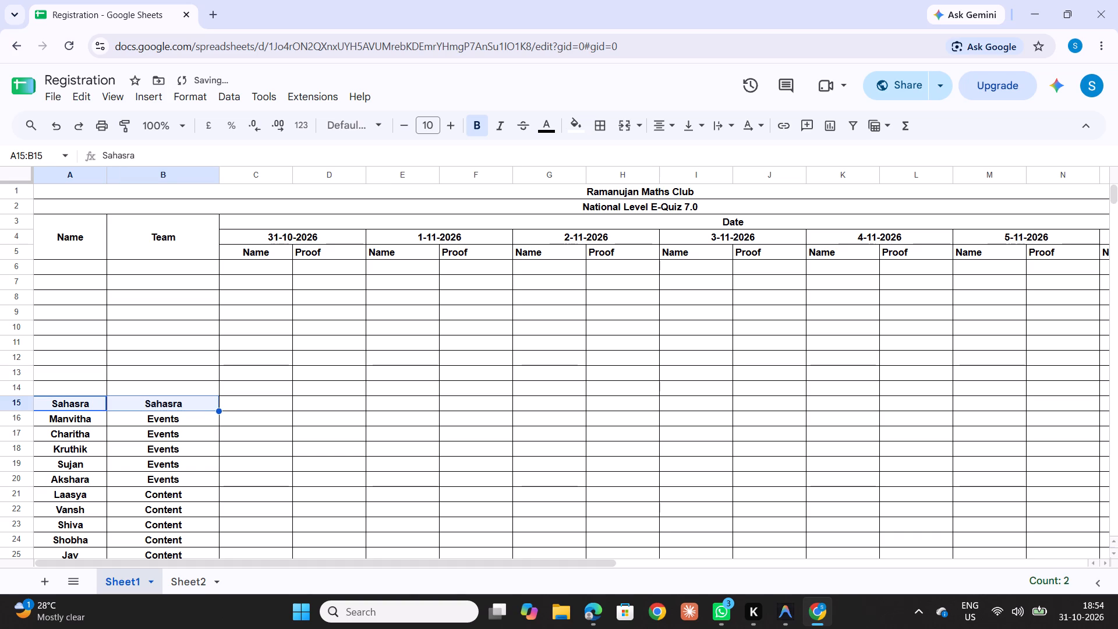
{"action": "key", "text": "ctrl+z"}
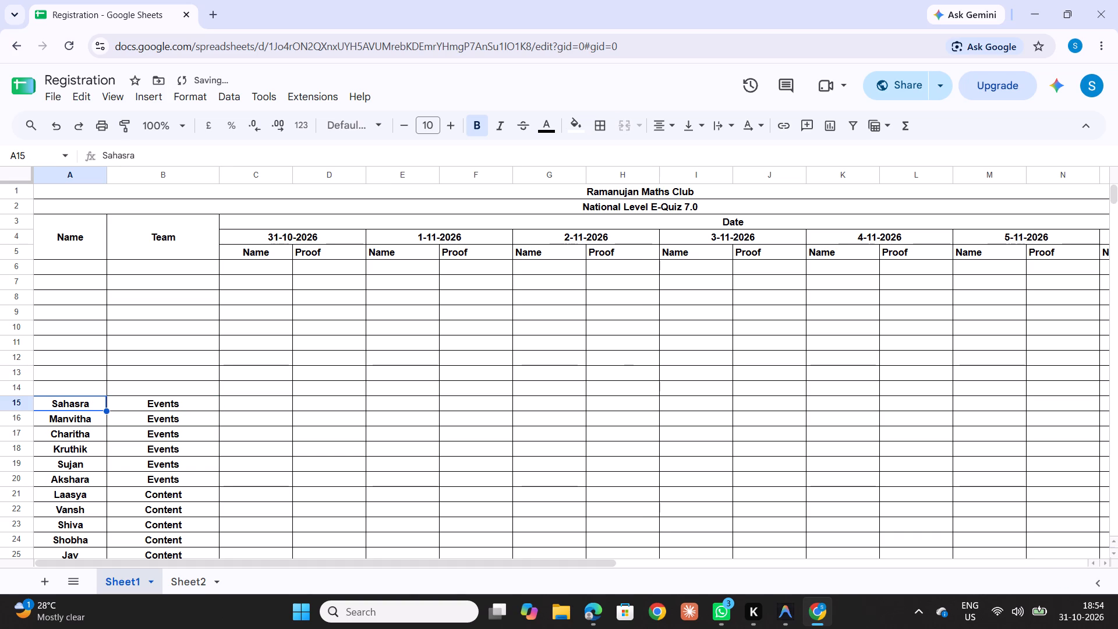
Fill the name in A15 up through A6, and fill A6:A15 across into B6:B15.
{"action": "left_click", "coordinate": [102, 410]}
{"action": "left_click_drag", "start_coordinate": [106, 412], "coordinate": [86, 269]}
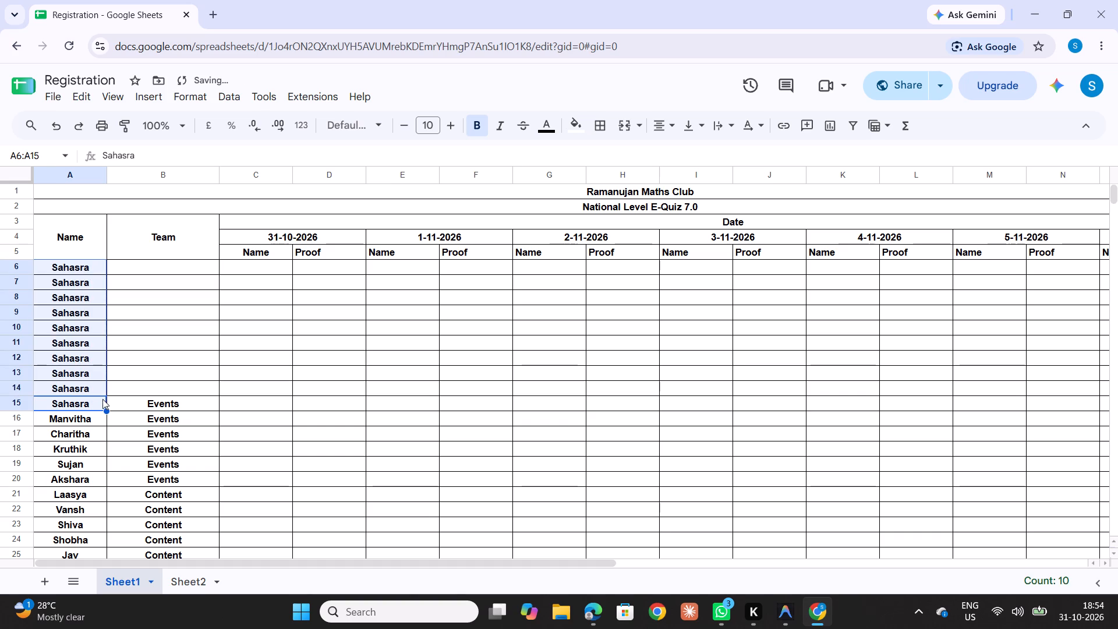
{"action": "left_click_drag", "start_coordinate": [106, 410], "coordinate": [195, 408]}
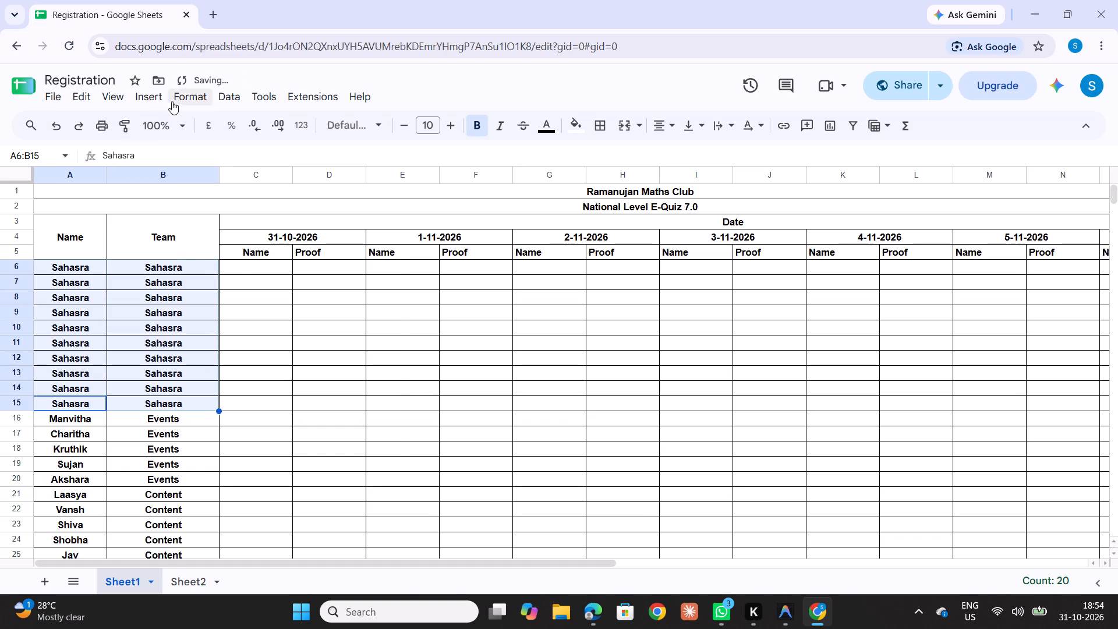
Merge A6:B15 vertically so each column becomes one tall cell, keeping only the top value.
{"action": "left_click", "coordinate": [178, 97]}
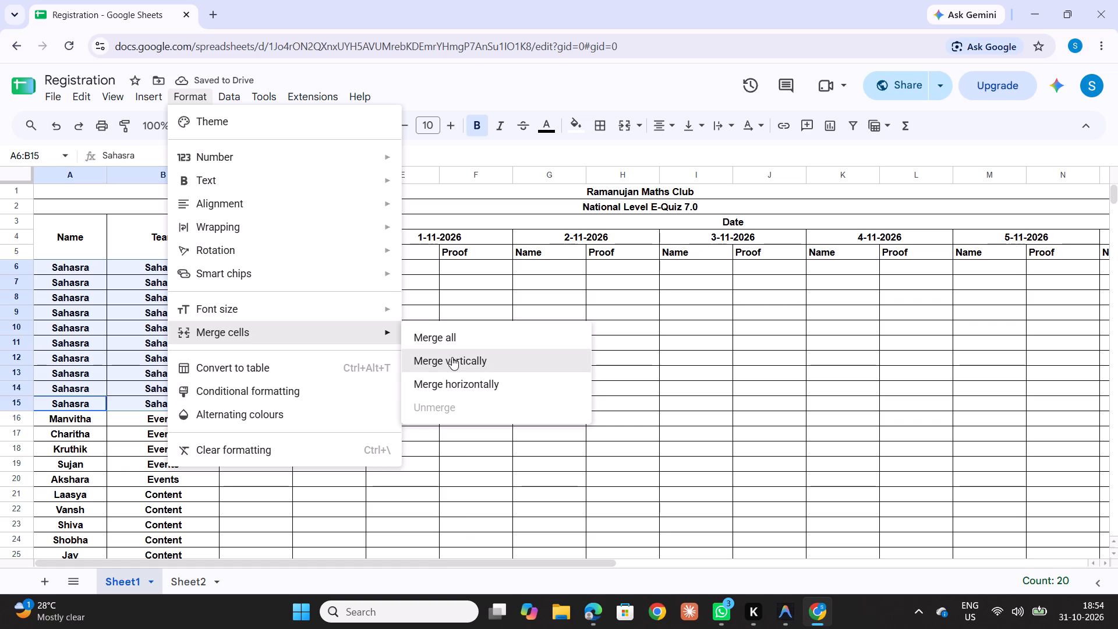
{"action": "left_click", "coordinate": [452, 357]}
{"action": "left_click", "coordinate": [730, 388]}
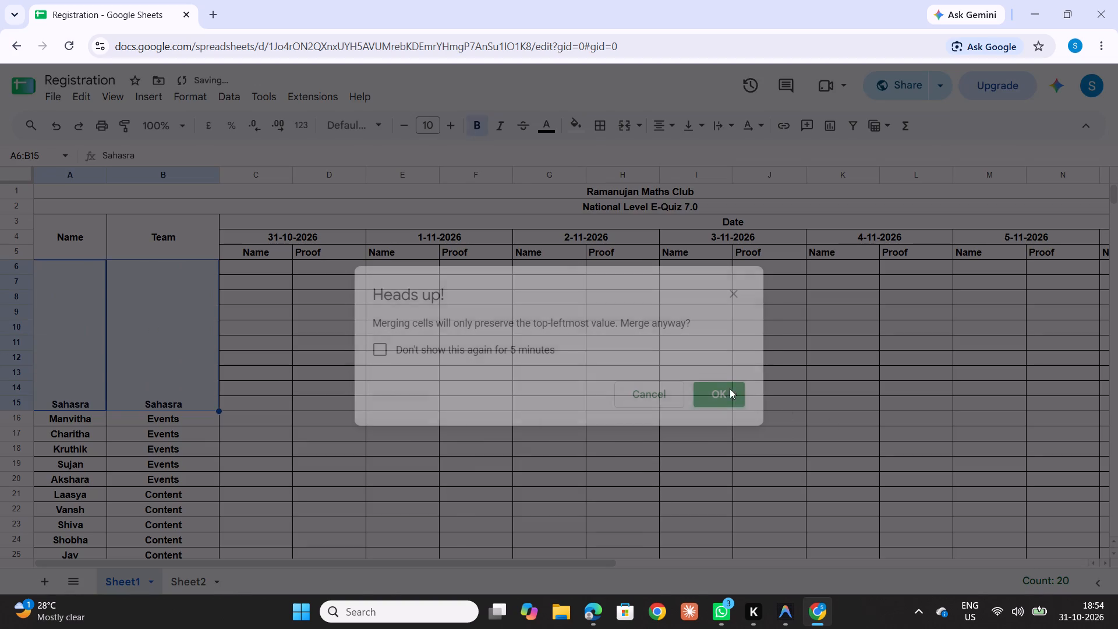
Replace the name in the merged Team cell B6:B15 with Events.
{"action": "left_click", "coordinate": [183, 400]}
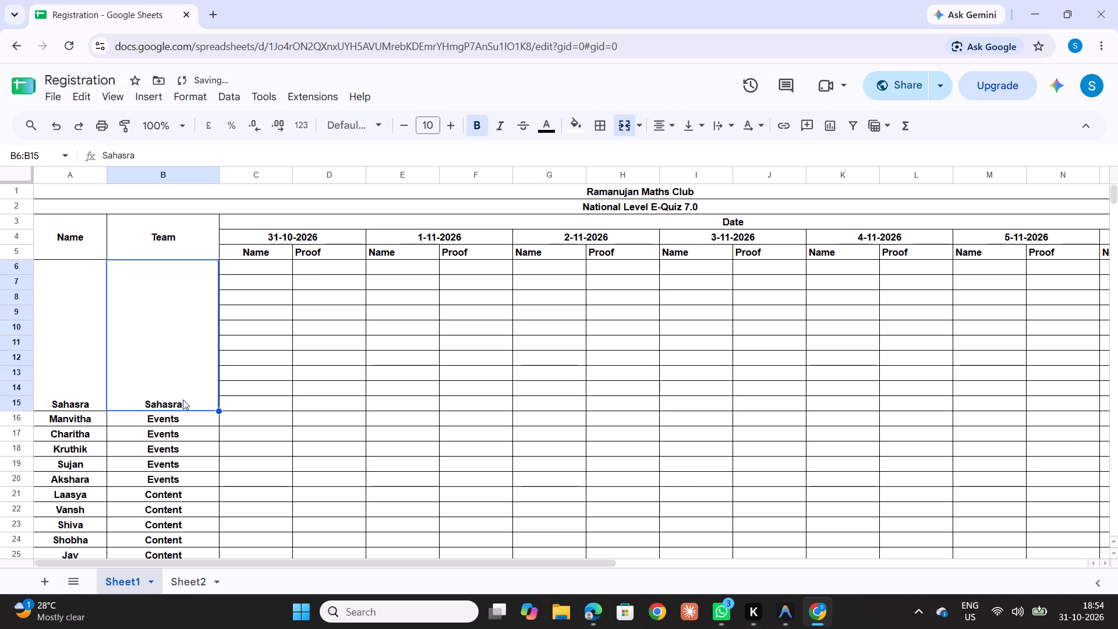
{"action": "double_click", "coordinate": [183, 400]}
{"action": "key", "text": "BackSpace"}
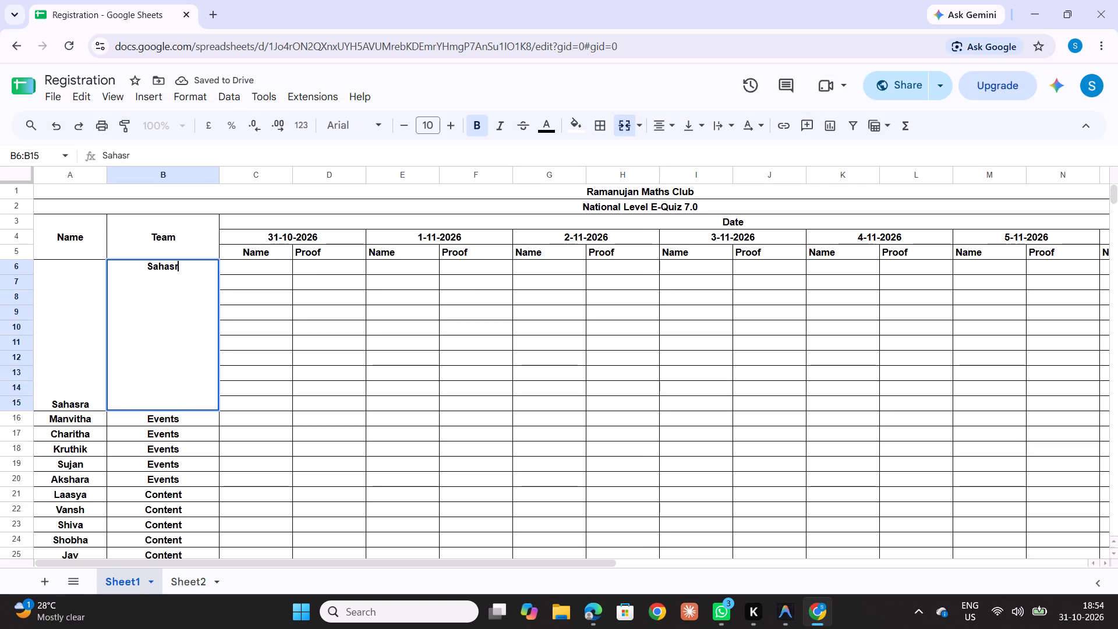
{"action": "key", "text": "BackSpace"}
{"action": "key", "text": "BackSpace"}
{"action": "key", "text": "BackSpace"}
{"action": "key", "text": "BackSpace"}
{"action": "key", "text": "BackSpace"}
{"action": "key", "text": "BackSpace"}
{"action": "key", "text": "e"}
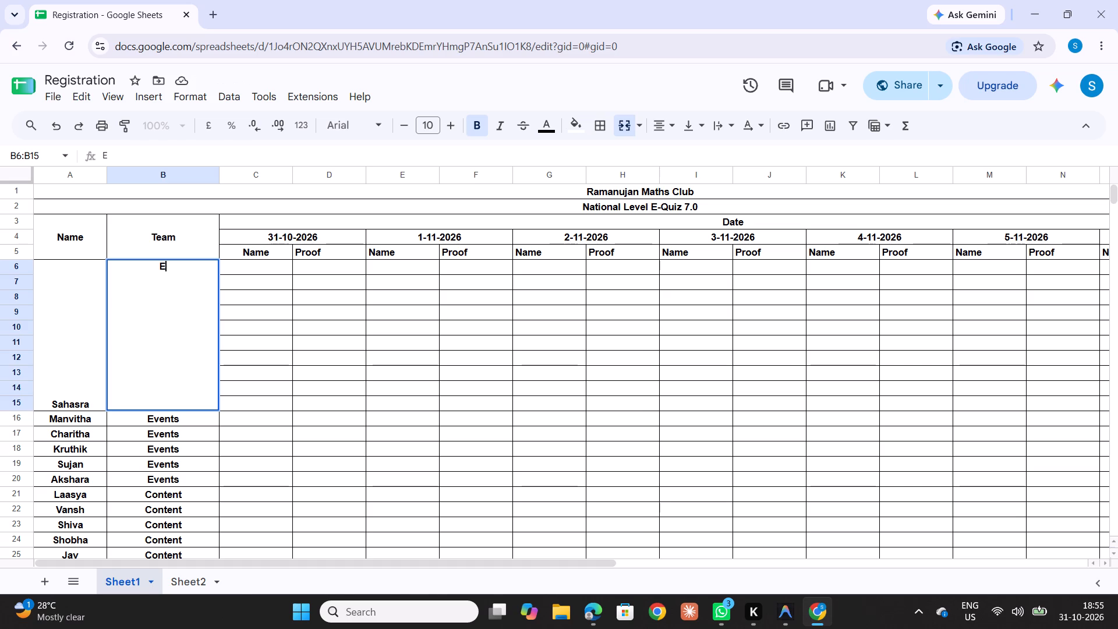
{"action": "type", "text": "vents"}
{"action": "left_click", "coordinate": [256, 428]}
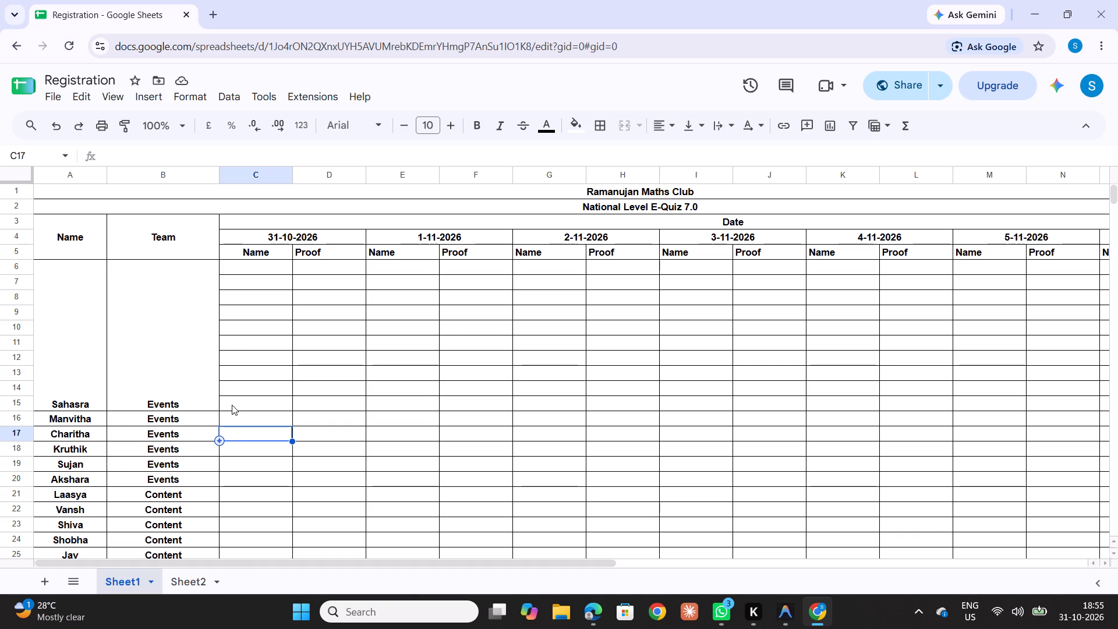
Extend the blank Name cell C15 upward along the 31-10-2026 column with a fill.
{"action": "left_click", "coordinate": [259, 398]}
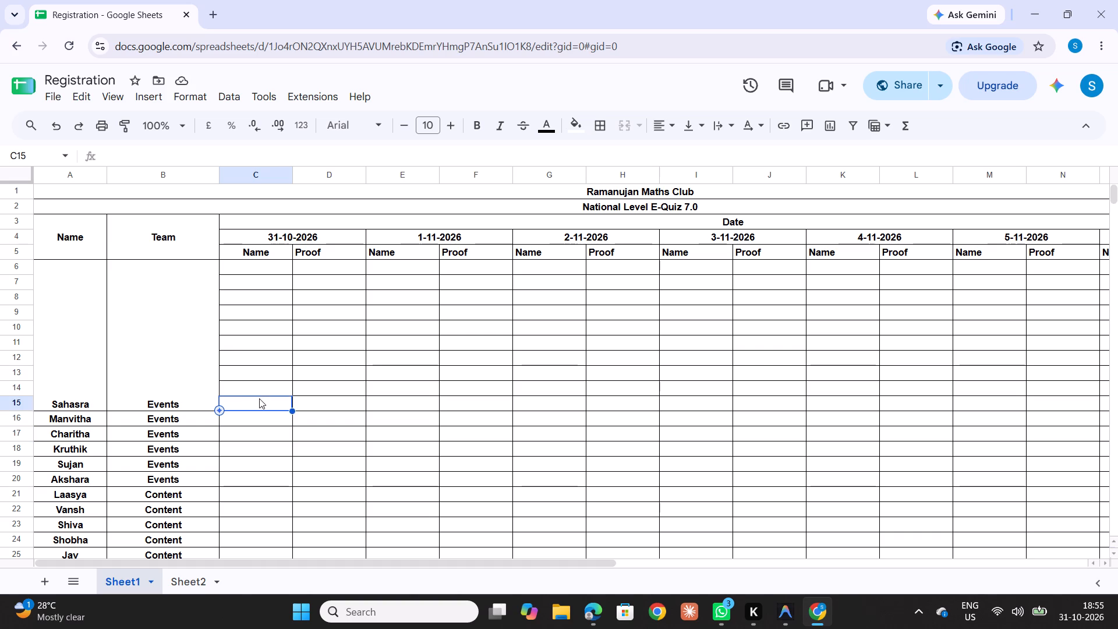
{"action": "left_click", "coordinate": [294, 411]}
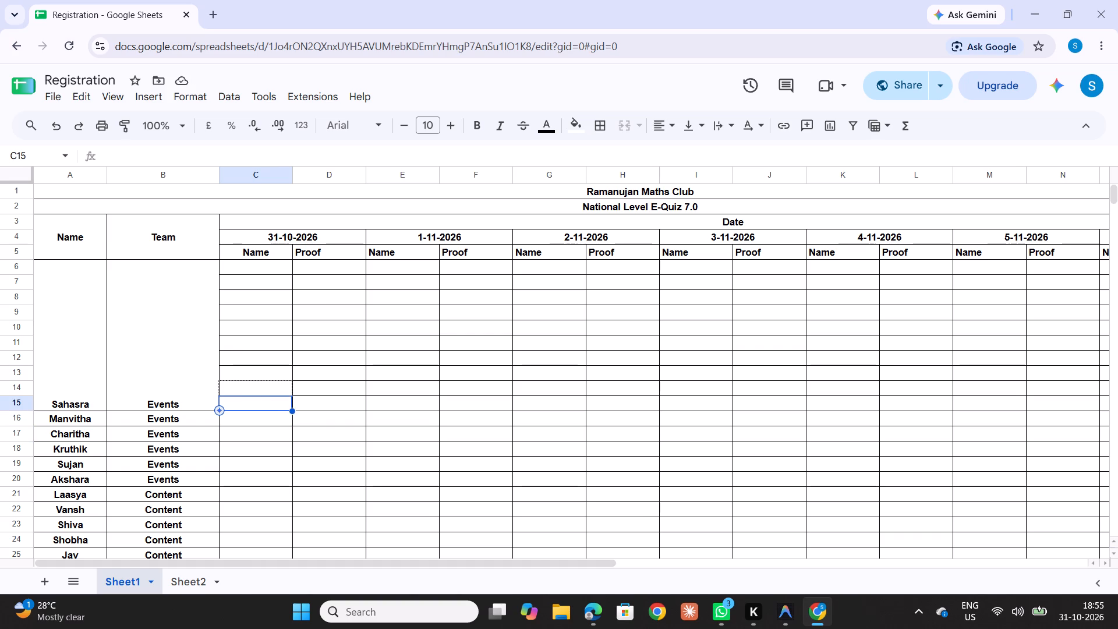
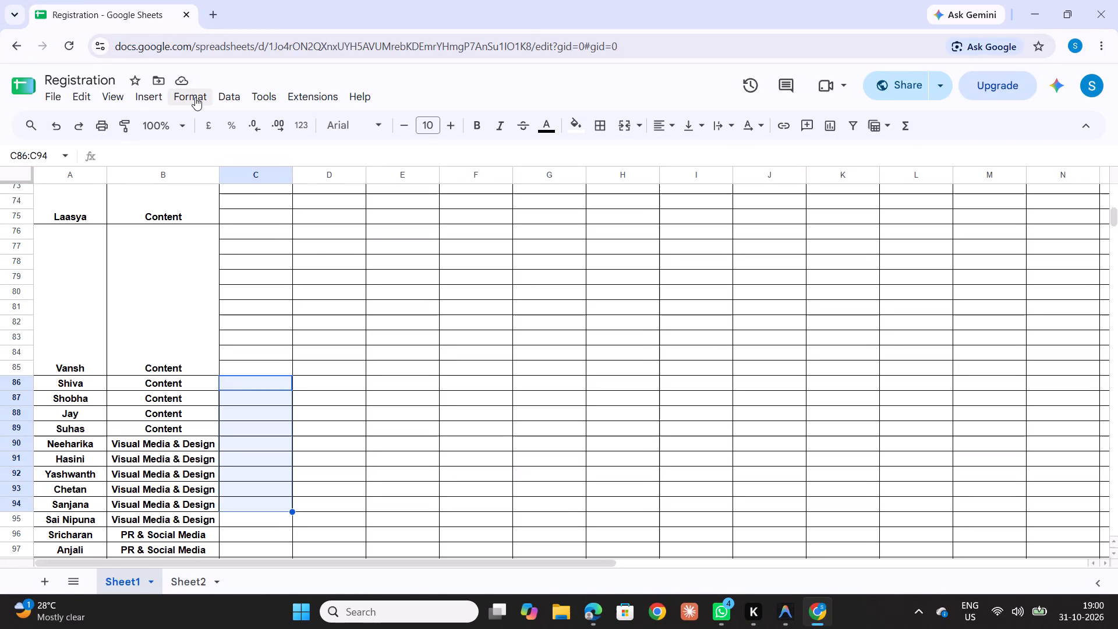
Insert nine blank rows above row 86, directly above Shiva's entry.
{"action": "left_click", "coordinate": [150, 97]}
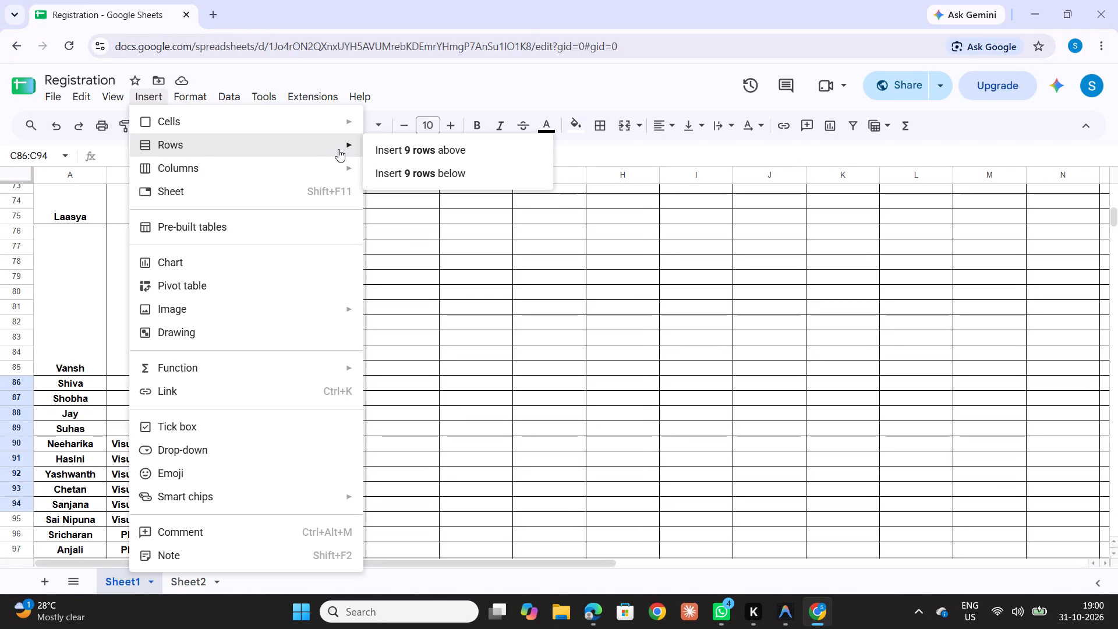
{"action": "left_click", "coordinate": [385, 146]}
Merge A86:B95 vertically so Shiva's Name and Team columns each become one tall cell.
{"action": "scroll", "coordinate": [106, 419], "scroll_direction": "down", "scroll_amount": 1}
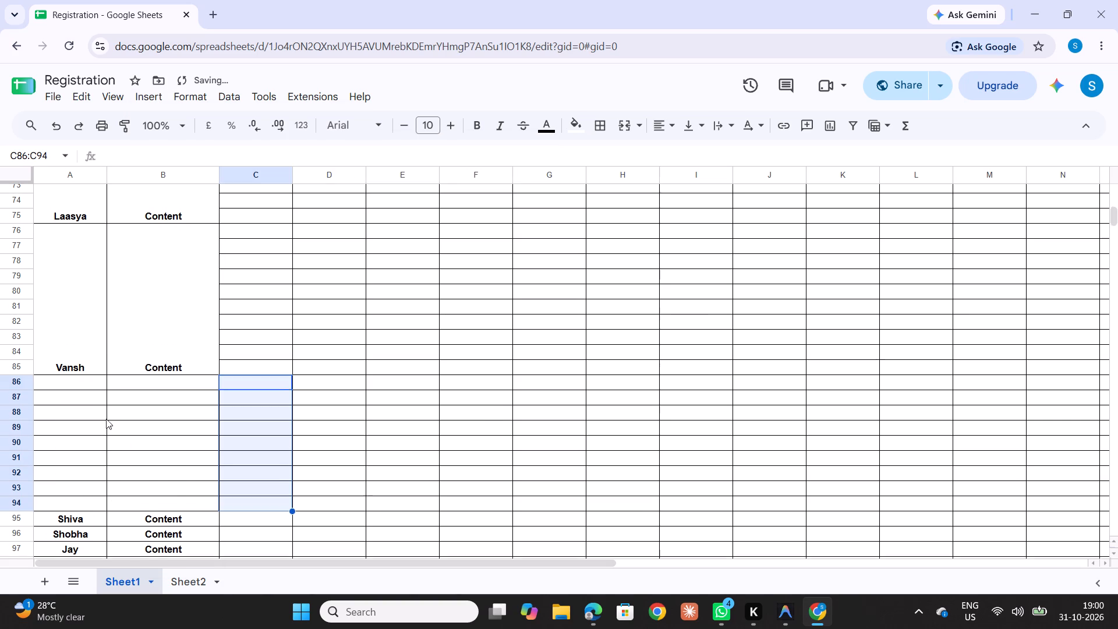
{"action": "scroll", "coordinate": [106, 419], "scroll_direction": "down", "scroll_amount": 1}
{"action": "left_click", "coordinate": [83, 438]}
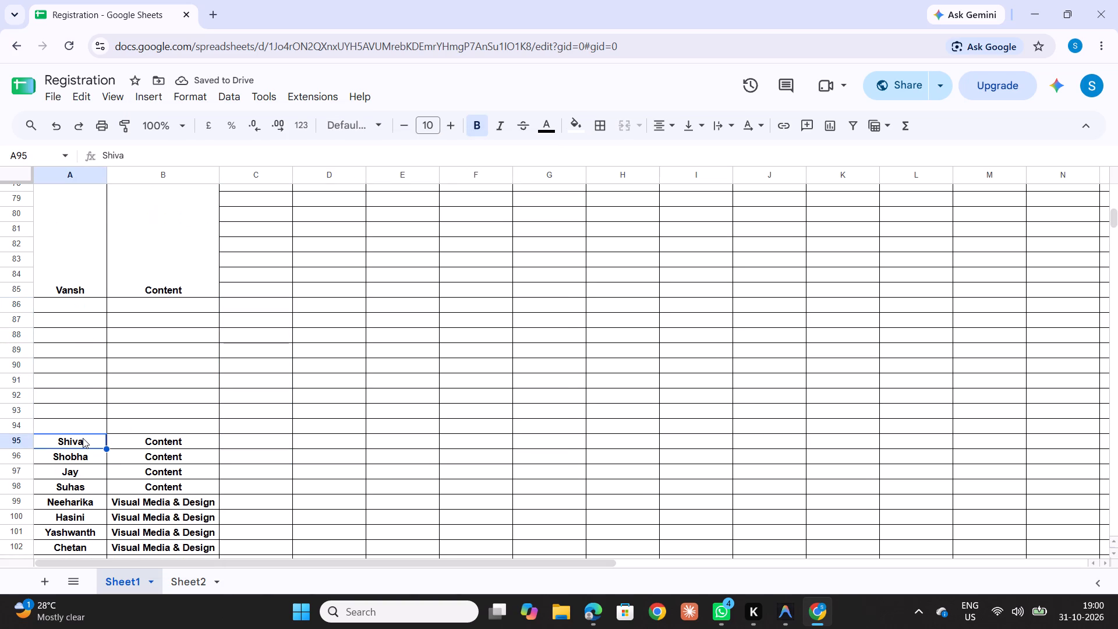
{"action": "key", "text": "shift+Right"}
{"action": "key", "text": "shift+Up"}
{"action": "key", "text": "shift+Up"}
{"action": "key", "text": "shift+Up"}
{"action": "key", "text": "shift+Up"}
{"action": "key", "text": "shift+Up"}
{"action": "key", "text": "shift+Up"}
{"action": "key", "text": "shift+Up"}
{"action": "key", "text": "shift+Up"}
{"action": "key", "text": "shift+Up"}
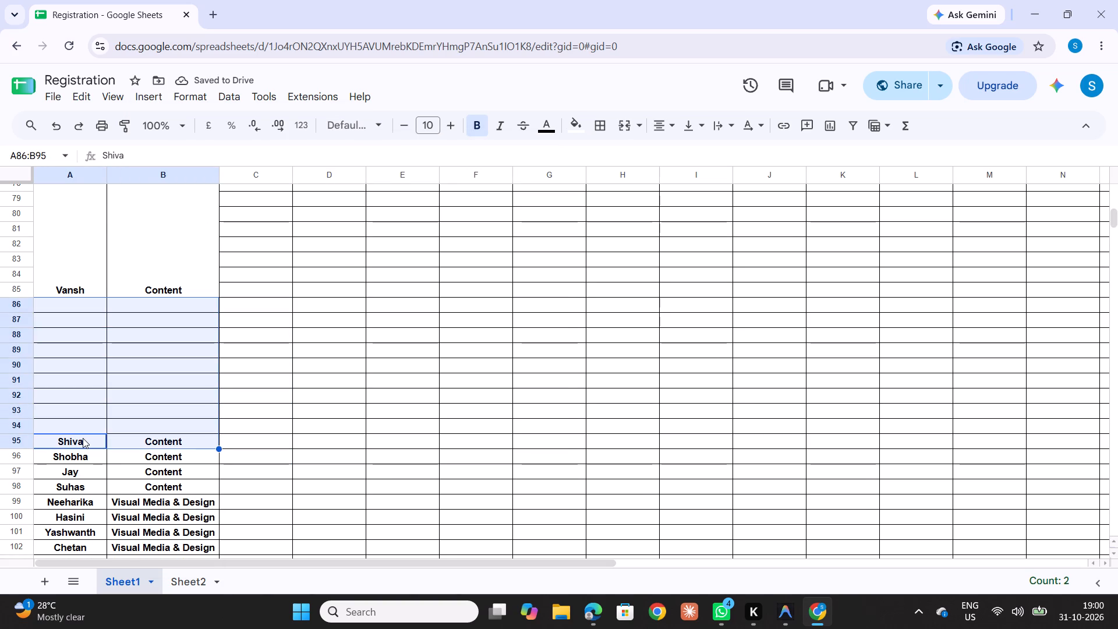
{"action": "left_click", "coordinate": [192, 95]}
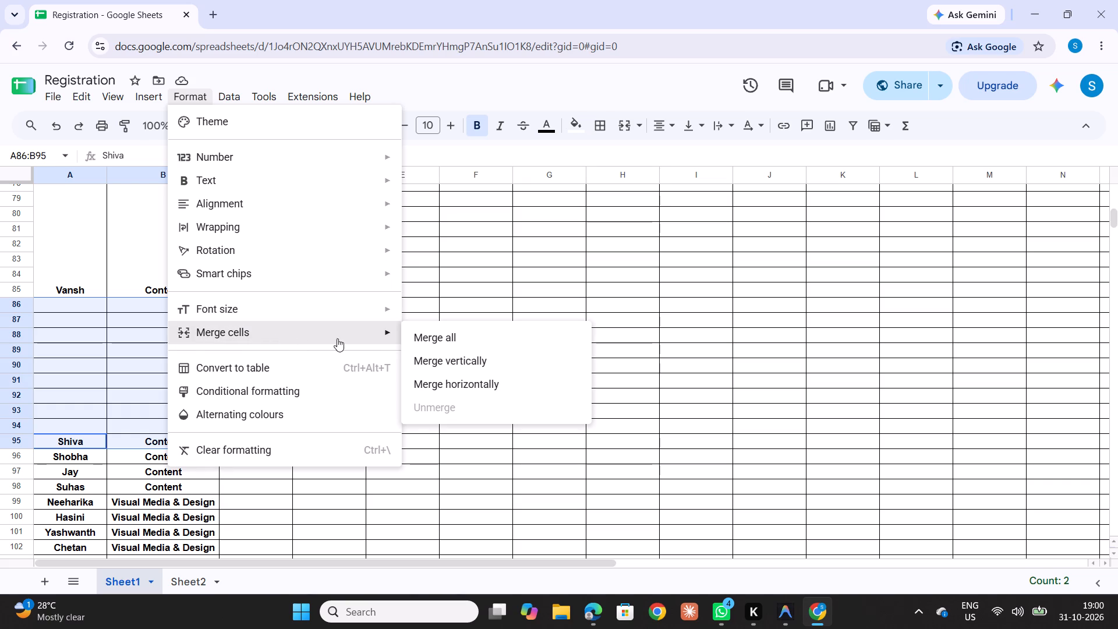
{"action": "left_click", "coordinate": [457, 354]}
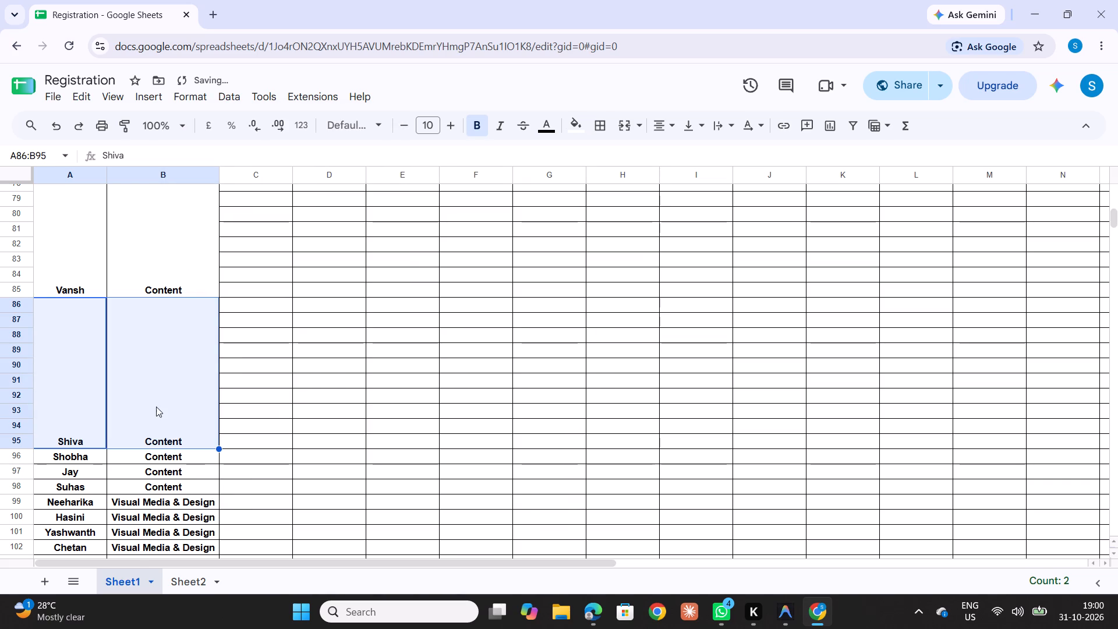
Insert nine blank rows above row 96, directly above Shobha's entry.
{"action": "scroll", "coordinate": [156, 407], "scroll_direction": "down", "scroll_amount": 2}
{"action": "scroll", "coordinate": [187, 338], "scroll_direction": "down", "scroll_amount": 1}
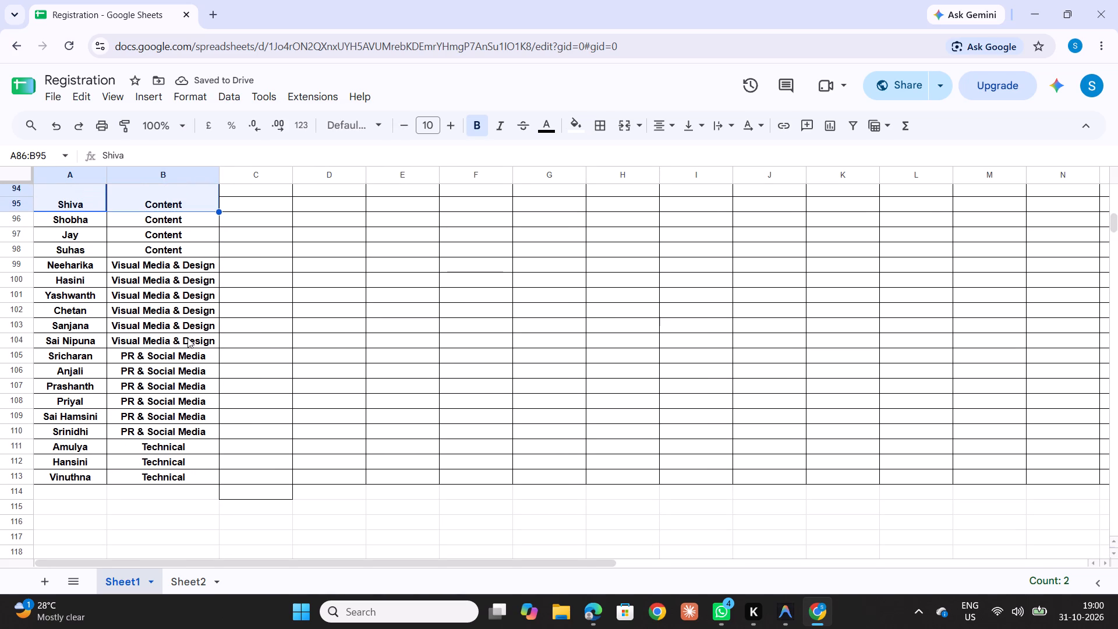
{"action": "left_click", "coordinate": [251, 225]}
{"action": "key", "text": "shift+Down"}
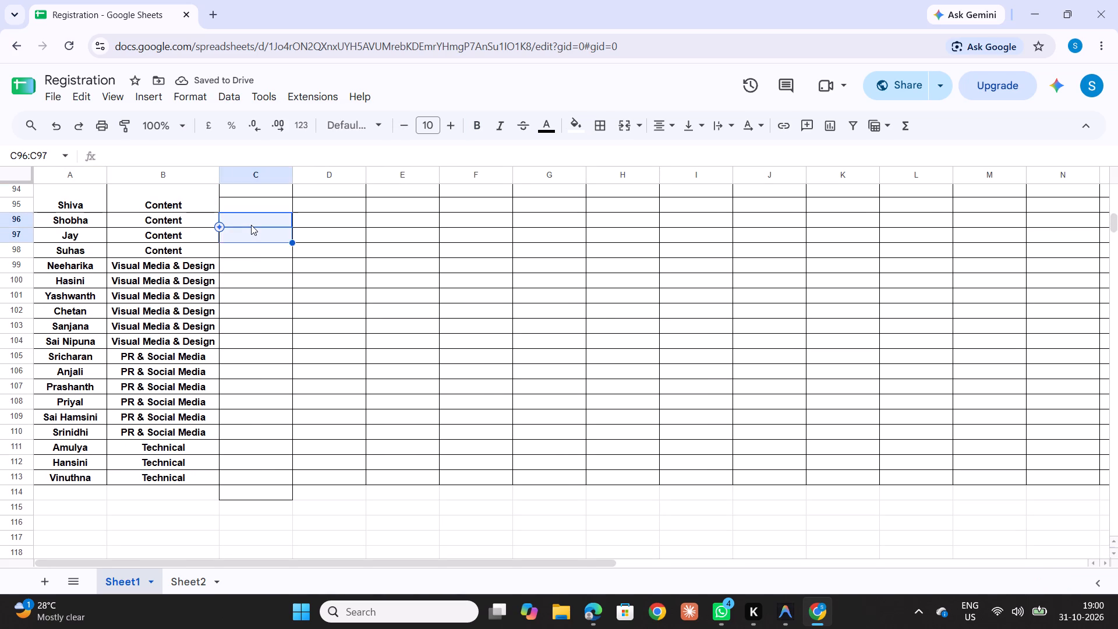
{"action": "key", "text": "shift+Down"}
{"action": "key", "text": "shift+Down"}
{"action": "key", "text": "shift+Down"}
{"action": "key", "text": "shift+Down"}
{"action": "key", "text": "shift+Down"}
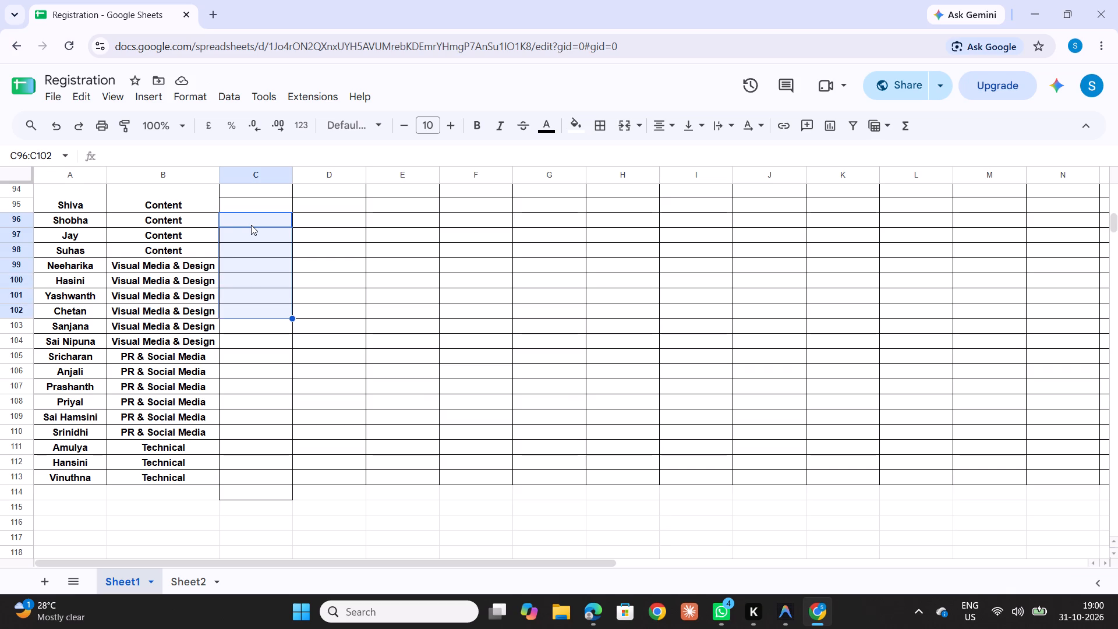
{"action": "key", "text": "shift+Down"}
{"action": "key", "text": "shift+Down"}
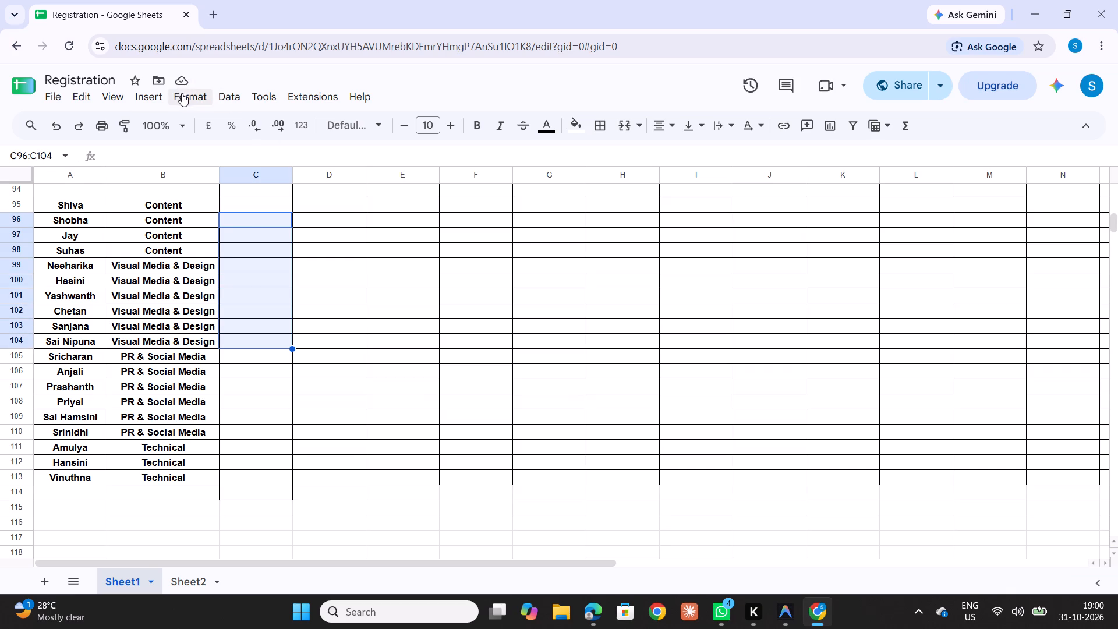
{"action": "left_click", "coordinate": [150, 90]}
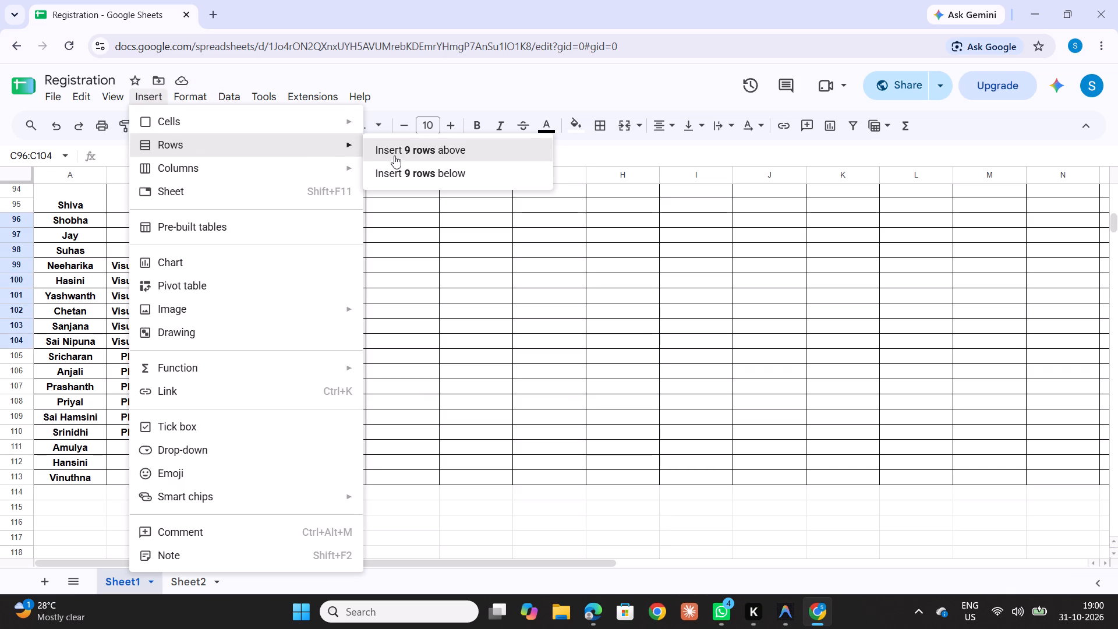
{"action": "left_click", "coordinate": [397, 154]}
Merge A96:B105 vertically, keeping Shobha's Name and Team as two separate tall cells.
{"action": "left_click", "coordinate": [84, 358]}
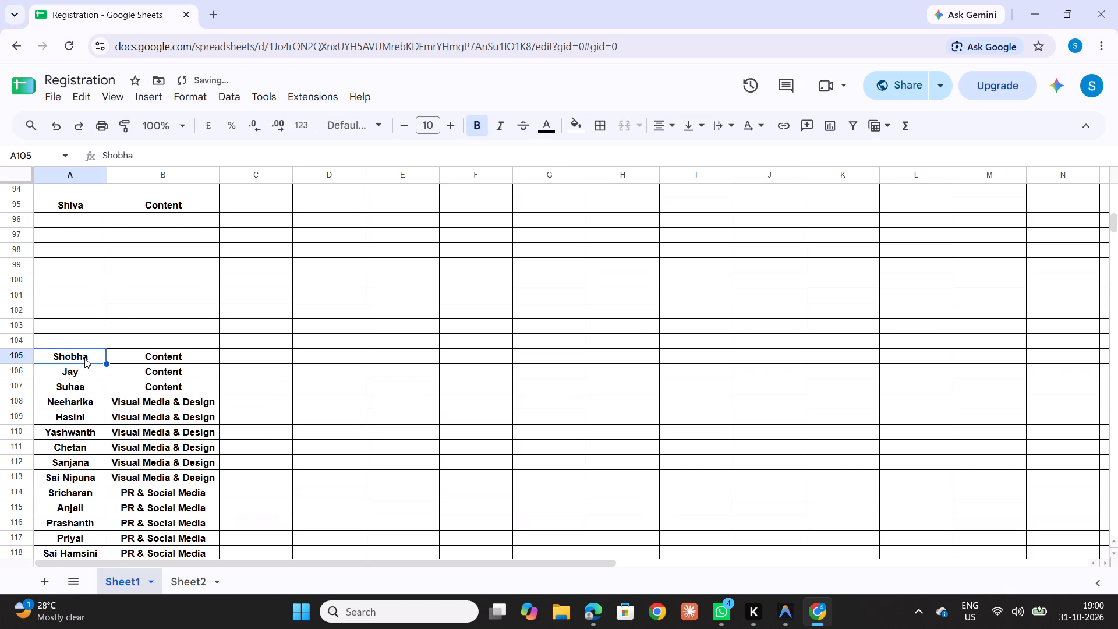
{"action": "key", "text": "shift+Up"}
{"action": "key", "text": "shift+Up"}
{"action": "key", "text": "shift+Up"}
{"action": "key", "text": "shift+Up"}
{"action": "key", "text": "shift+Up"}
{"action": "key", "text": "shift+Up"}
{"action": "key", "text": "shift+Up"}
{"action": "key", "text": "shift+Up"}
{"action": "key", "text": "shift+Up"}
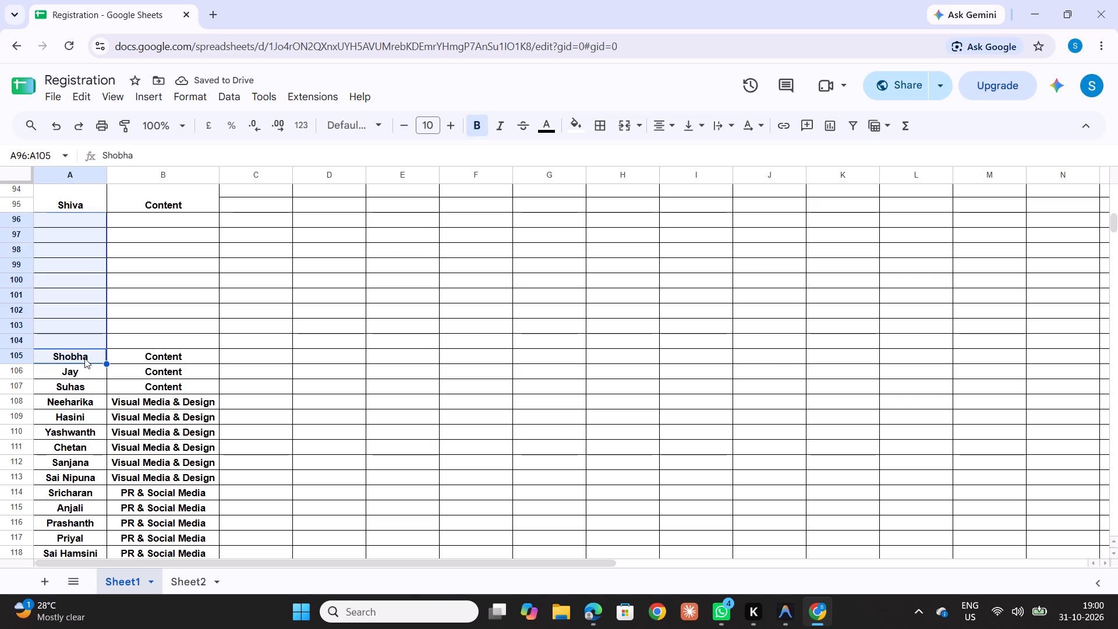
{"action": "key", "text": "shift+Right"}
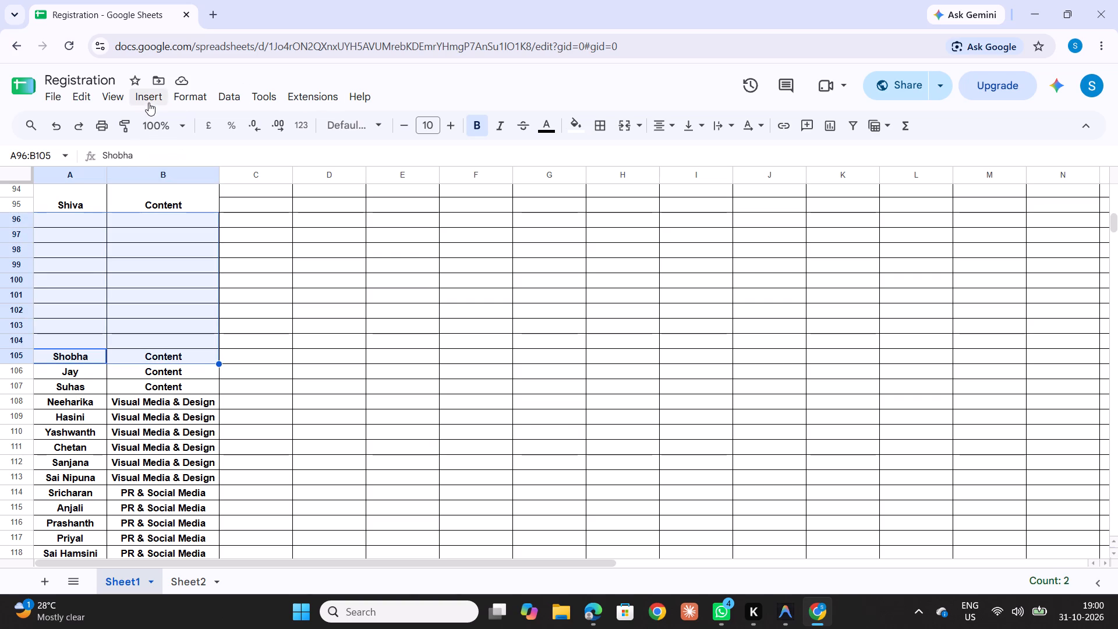
{"action": "left_click", "coordinate": [195, 95]}
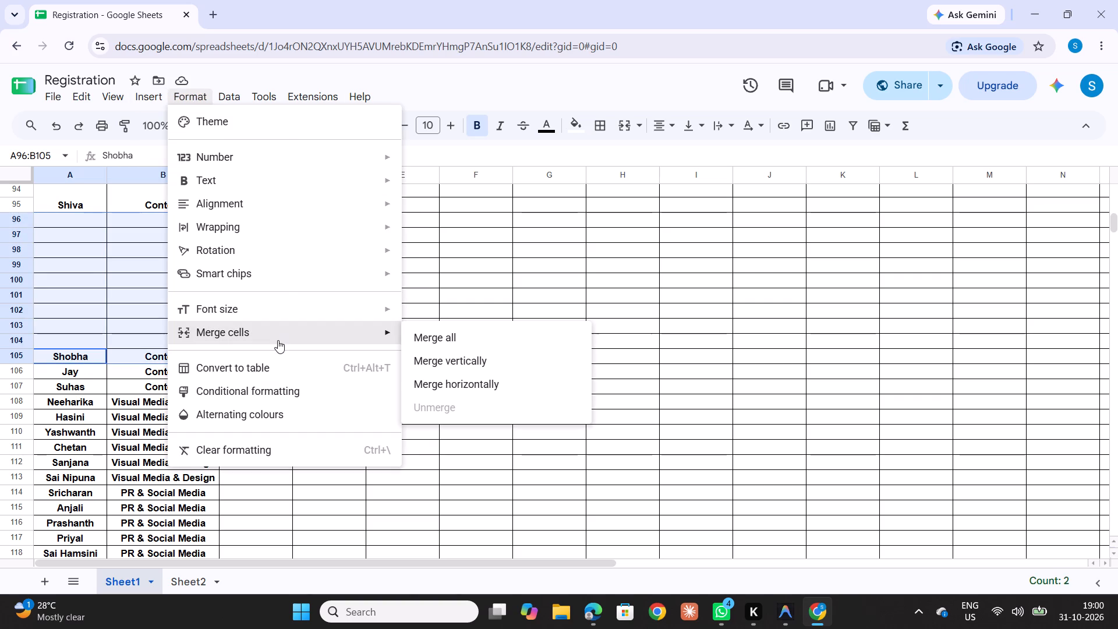
{"action": "left_click", "coordinate": [442, 340]}
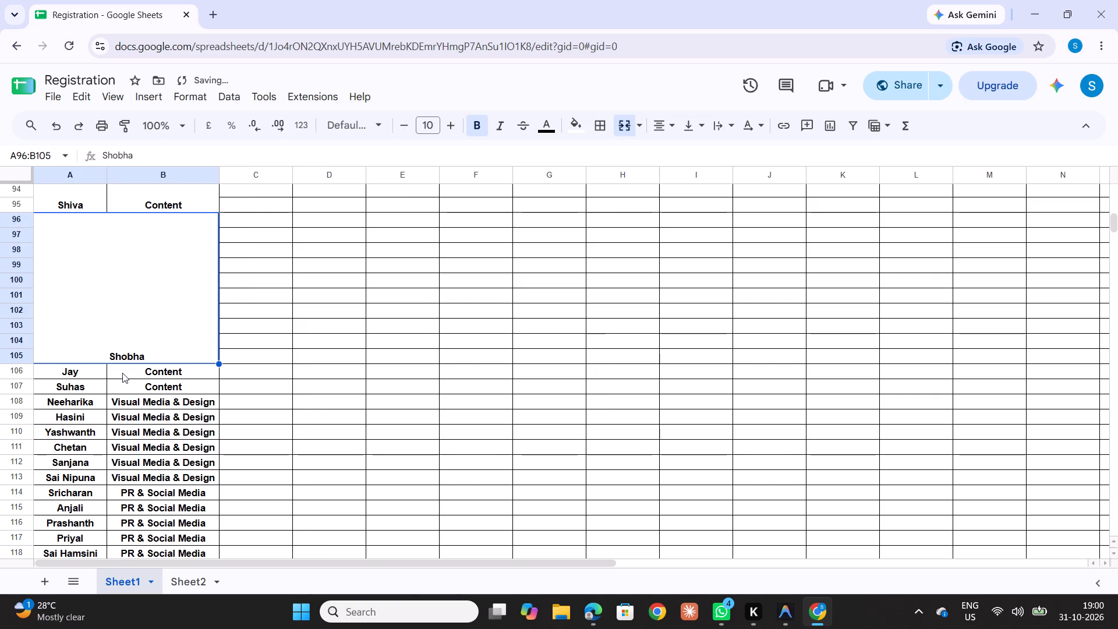
{"action": "key", "text": "ctrl+z"}
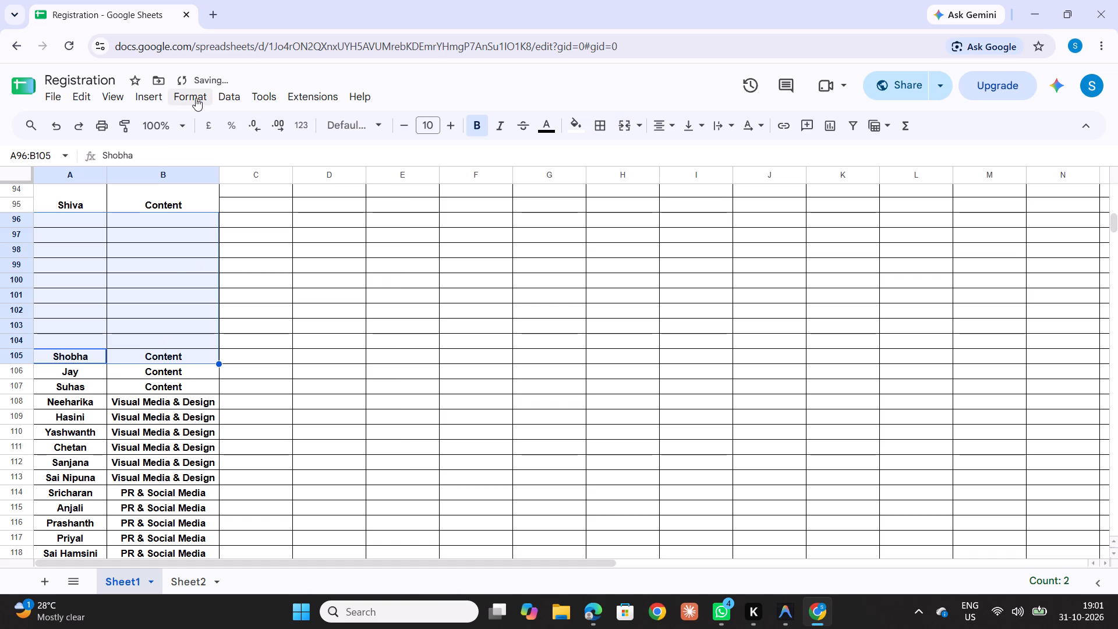
{"action": "left_click", "coordinate": [192, 99]}
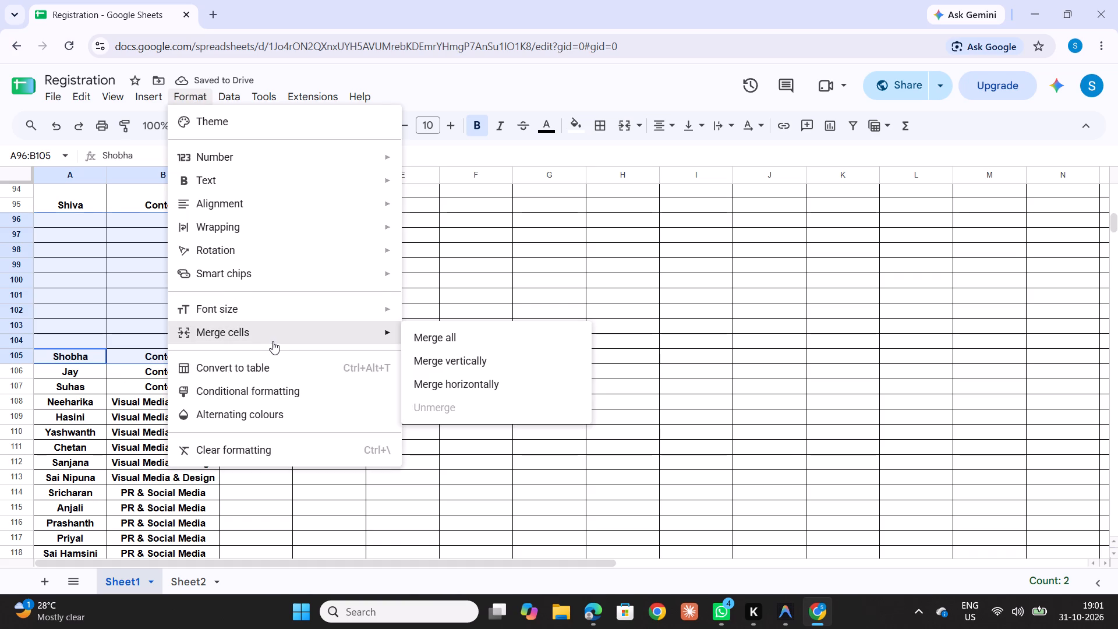
{"action": "left_click", "coordinate": [473, 366]}
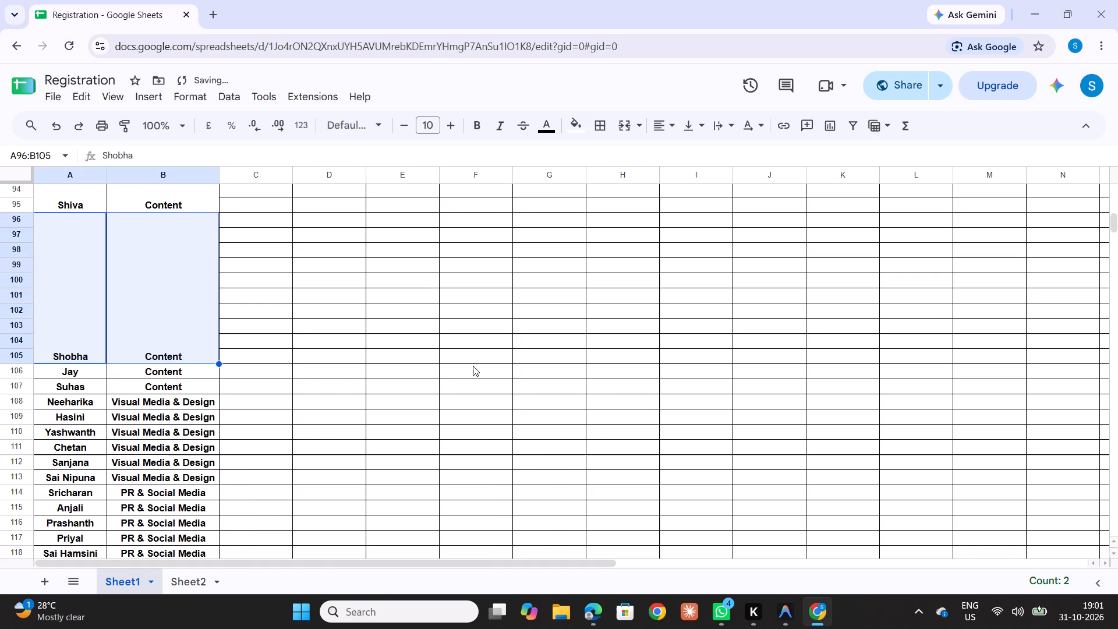
Insert nine blank rows above row 106, directly above Jay's entry.
{"action": "left_click", "coordinate": [274, 376]}
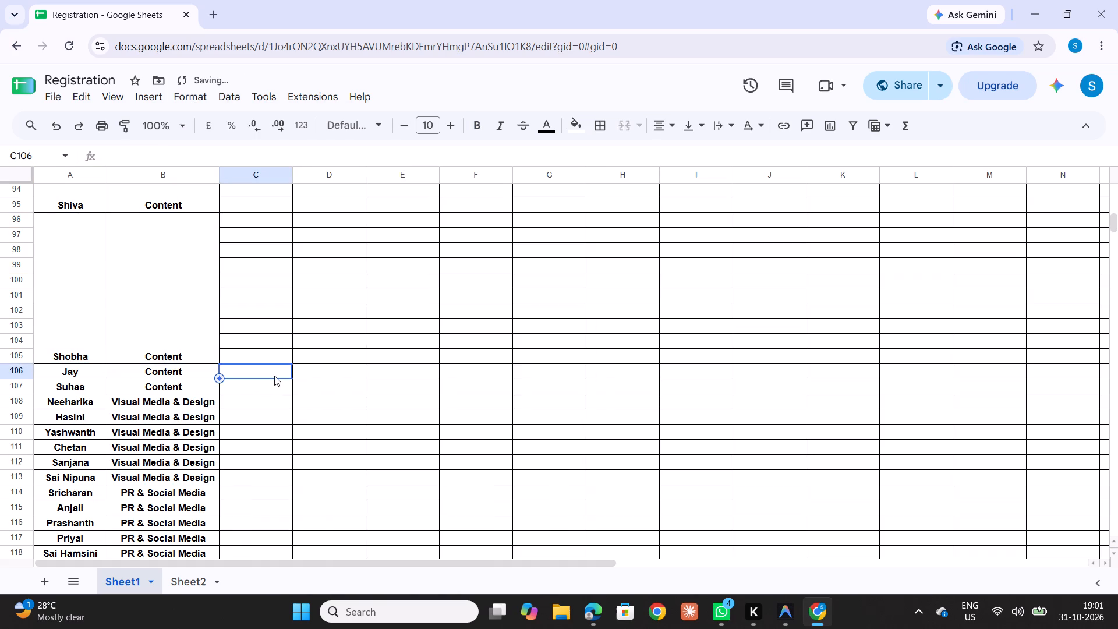
{"action": "key", "text": "shift+Down"}
{"action": "key", "text": "shift+Down"}
{"action": "key", "text": "shift+Down"}
{"action": "key", "text": "shift+Down"}
{"action": "key", "text": "shift+Down"}
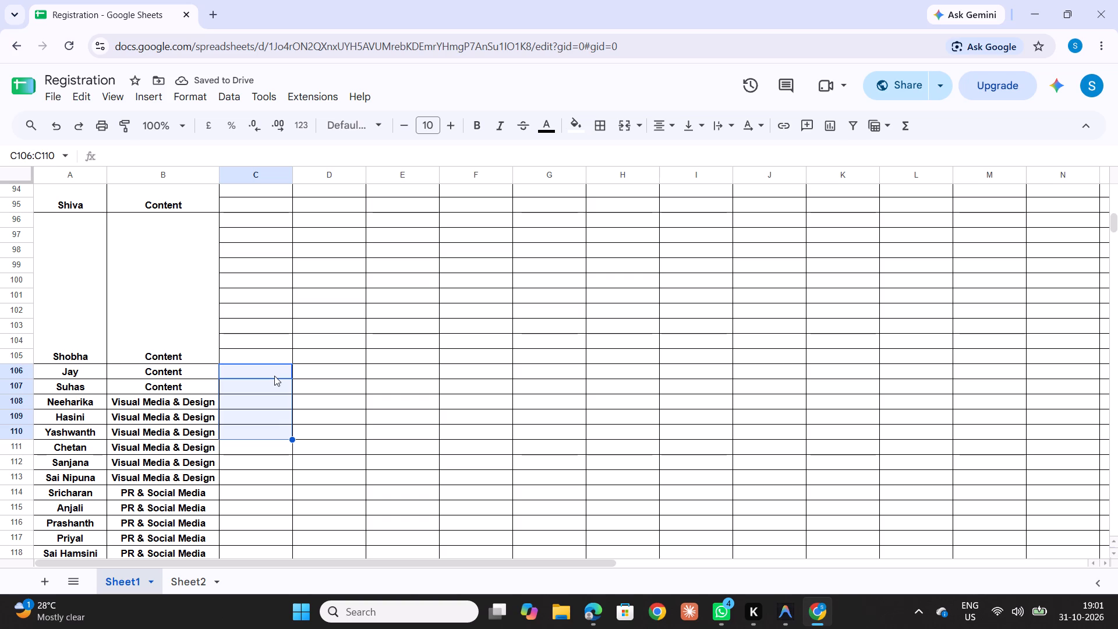
{"action": "key", "text": "shift+Down"}
{"action": "key", "text": "shift+Down"}
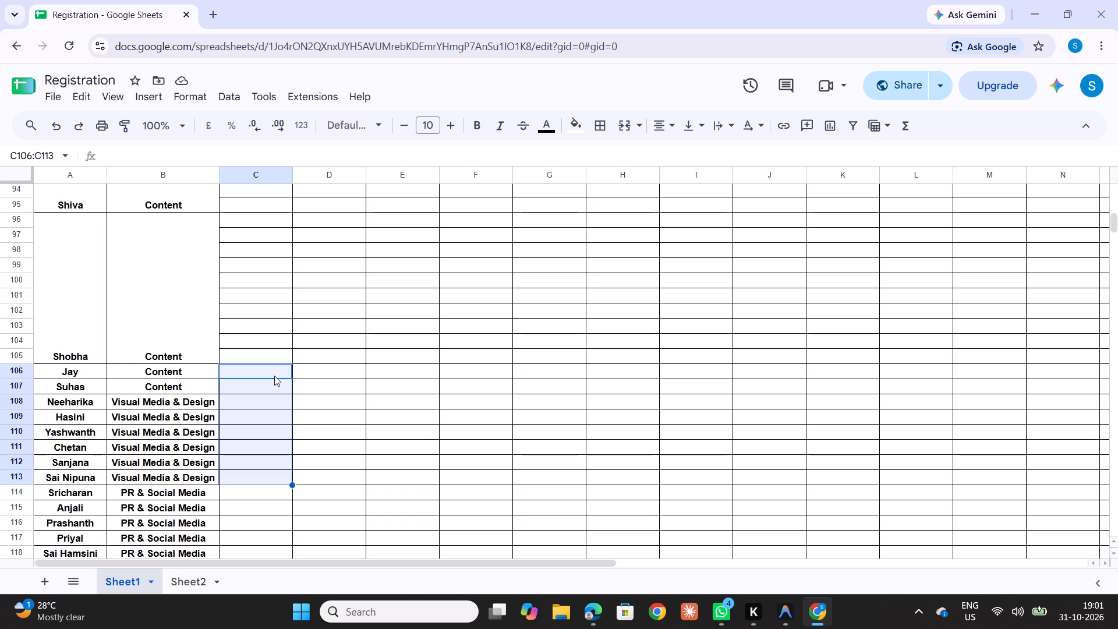
{"action": "key", "text": "shift+Down"}
{"action": "left_click", "coordinate": [160, 94]}
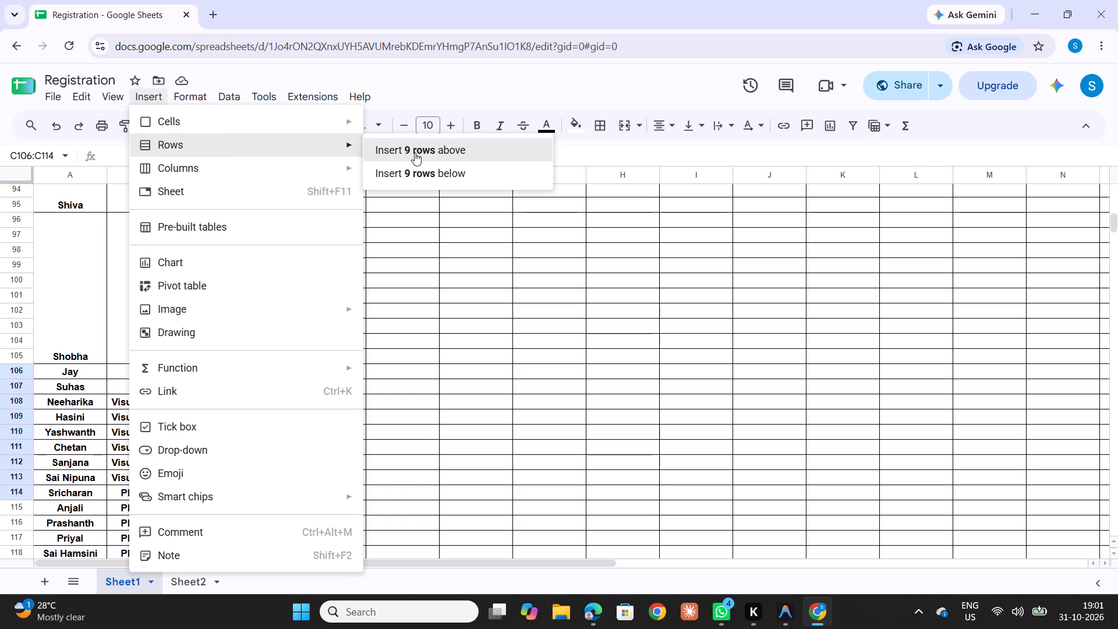
{"action": "left_click", "coordinate": [415, 153]}
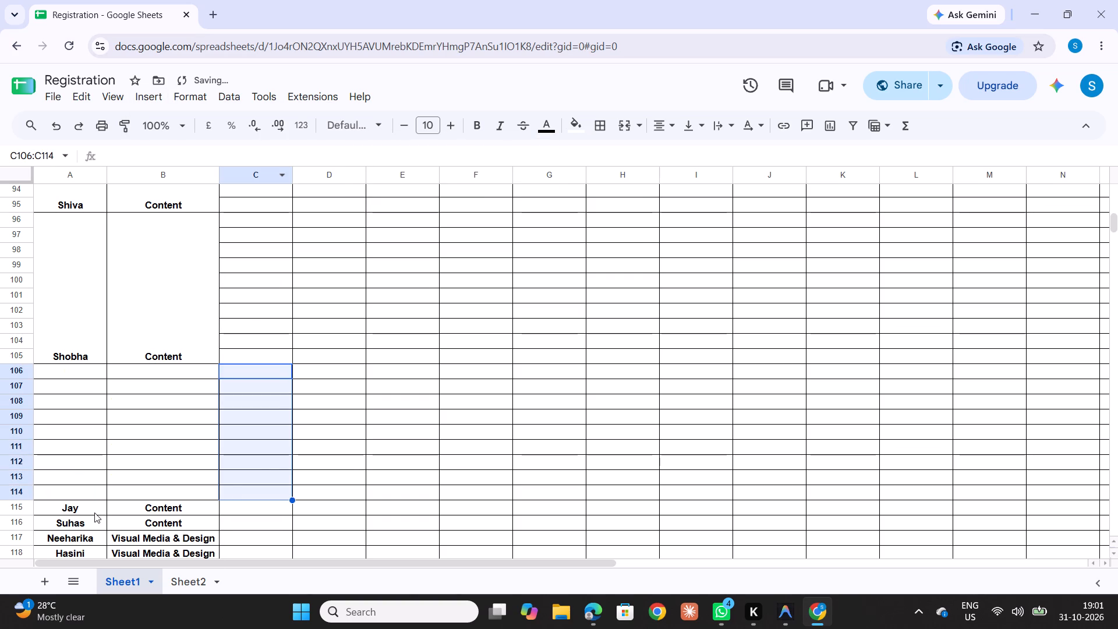
Merge A106:B115 vertically so Jay's Name and Team columns each become one tall cell.
{"action": "left_click", "coordinate": [94, 513]}
{"action": "key", "text": "shift+Right"}
{"action": "key", "text": "shift+Up"}
{"action": "key", "text": "shift+Up"}
{"action": "key", "text": "shift+Up"}
{"action": "key", "text": "shift+Up"}
{"action": "key", "text": "shift+Up"}
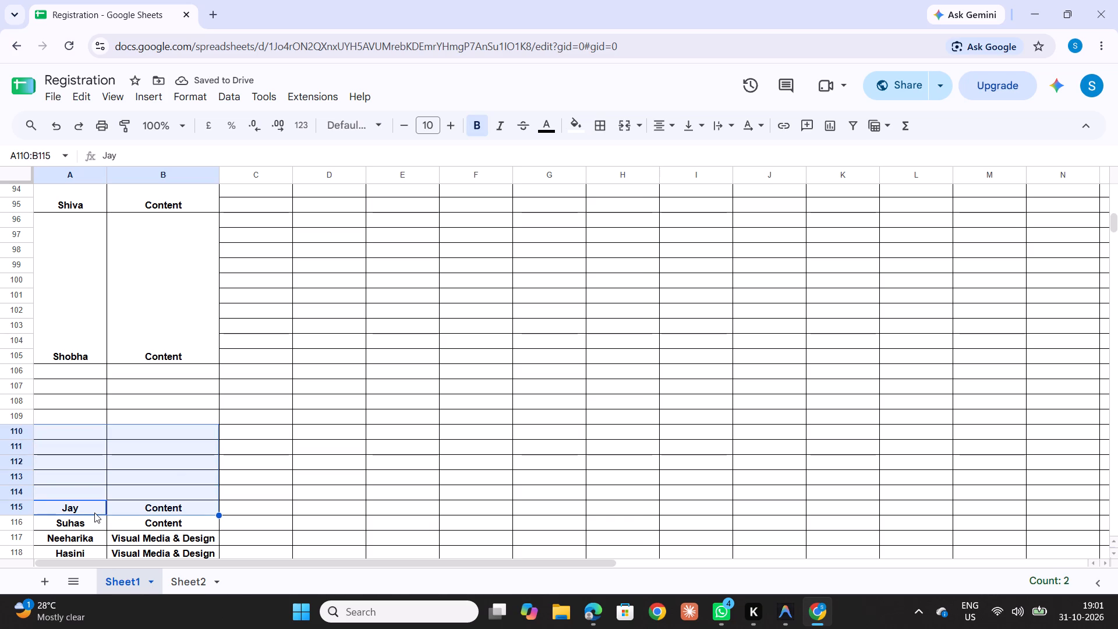
{"action": "key", "text": "shift+Up"}
{"action": "key", "text": "shift+Up"}
{"action": "key", "text": "shift+Up"}
{"action": "key", "text": "shift+Up"}
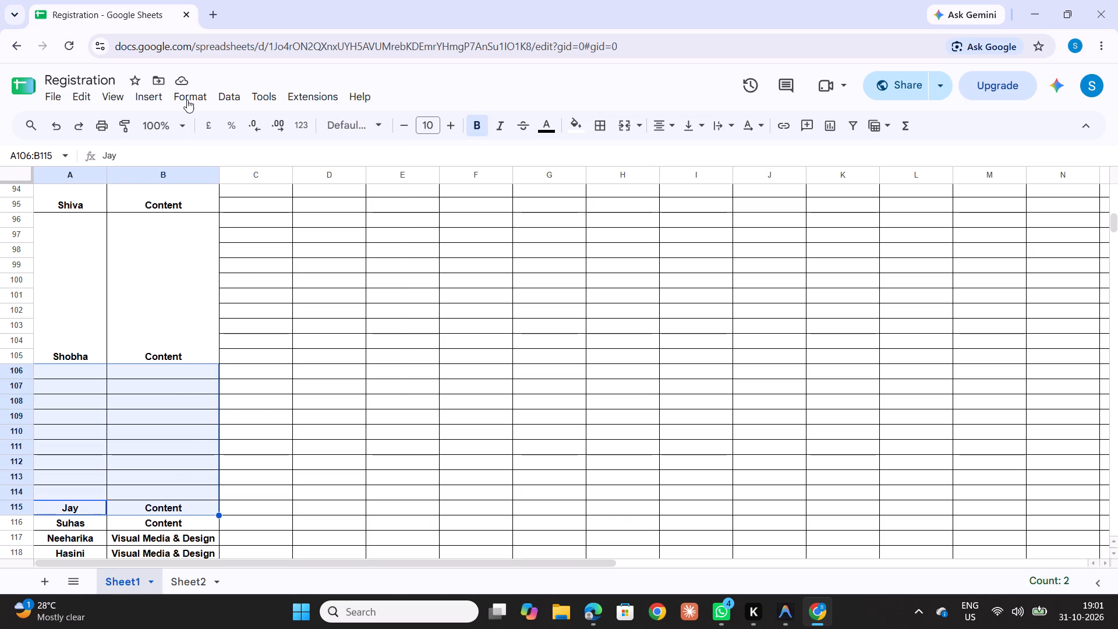
{"action": "left_click", "coordinate": [187, 100]}
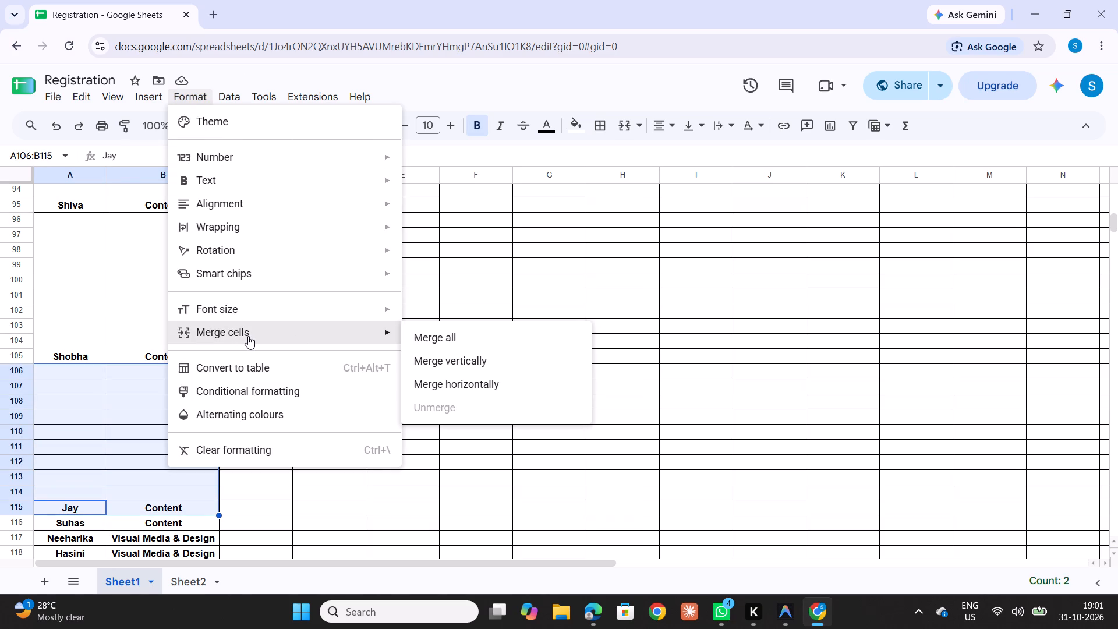
{"action": "left_click", "coordinate": [470, 358]}
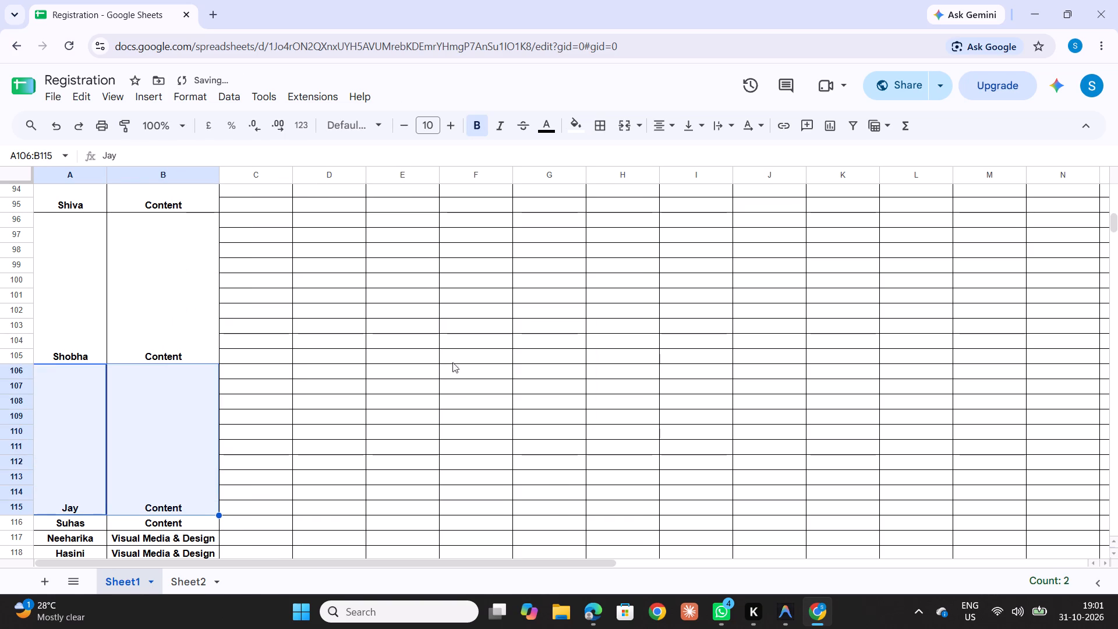
Insert nine blank rows above row 116, directly above Suhas's entry.
{"action": "scroll", "coordinate": [294, 430], "scroll_direction": "down", "scroll_amount": 3}
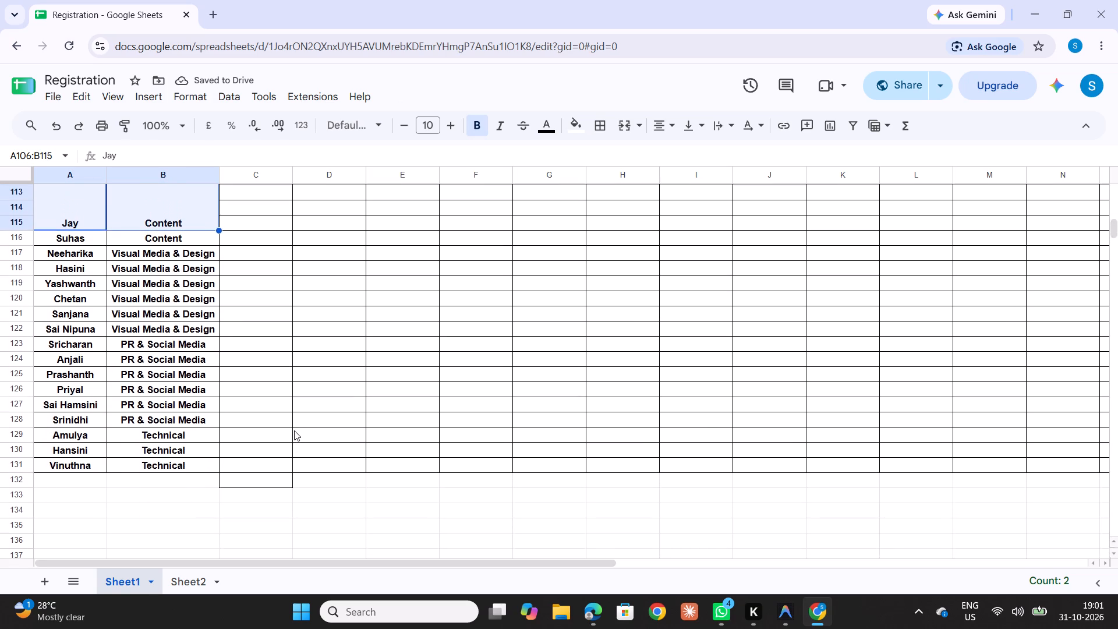
{"action": "scroll", "coordinate": [294, 430], "scroll_direction": "up", "scroll_amount": 17}
{"action": "scroll", "coordinate": [294, 430], "scroll_direction": "down", "scroll_amount": 2}
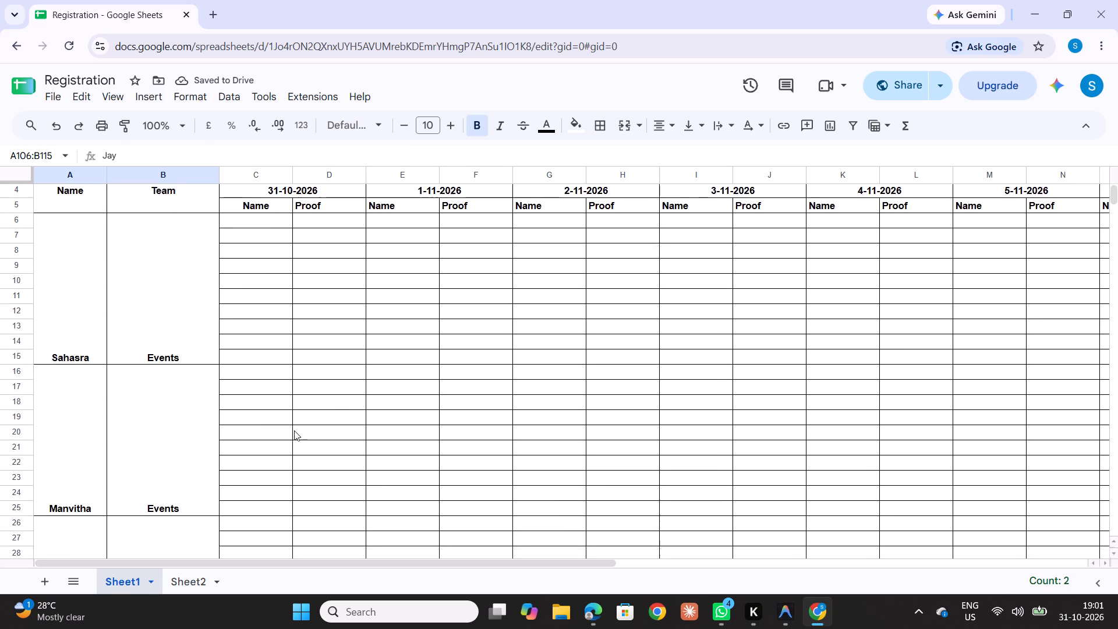
{"action": "scroll", "coordinate": [294, 430], "scroll_direction": "down", "scroll_amount": 11}
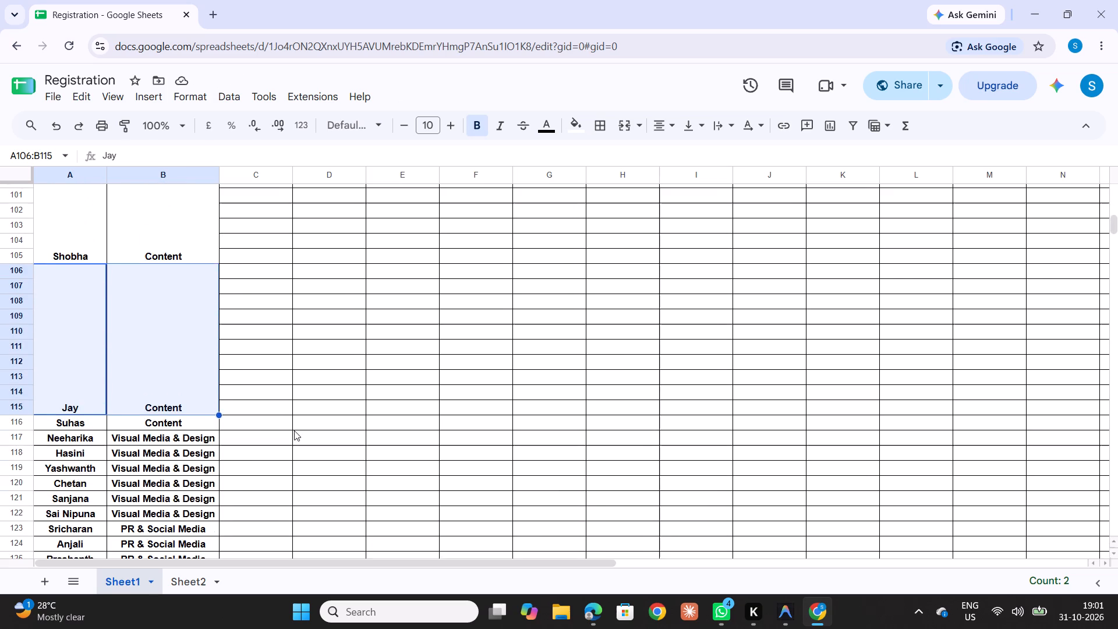
{"action": "scroll", "coordinate": [294, 430], "scroll_direction": "down", "scroll_amount": 5}
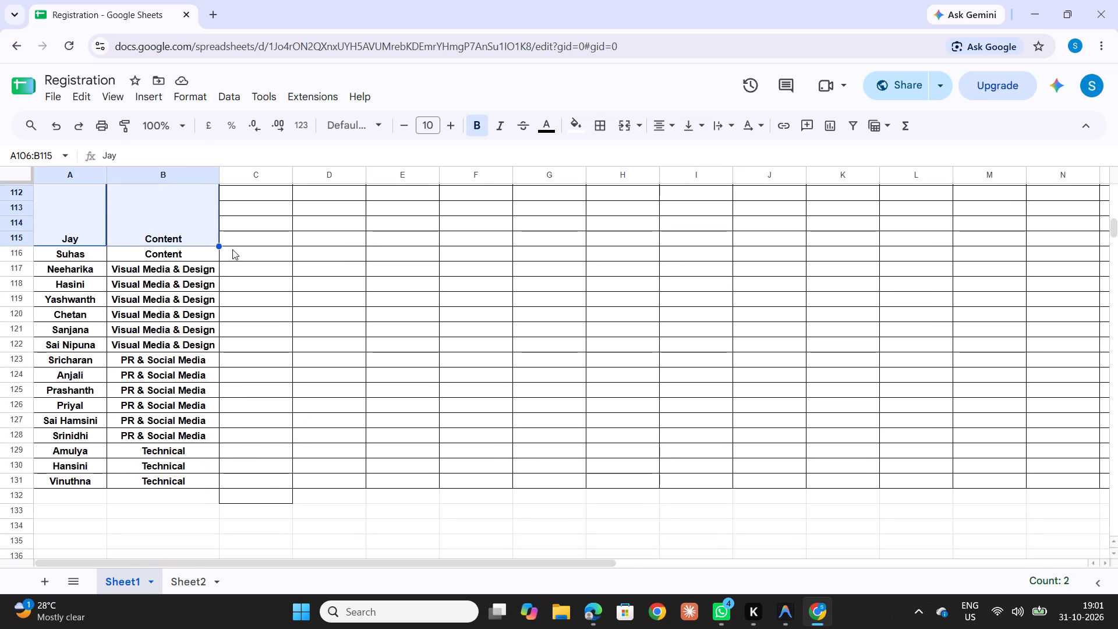
{"action": "left_click", "coordinate": [232, 249]}
{"action": "key", "text": "shift+Down"}
{"action": "key", "text": "shift+Down"}
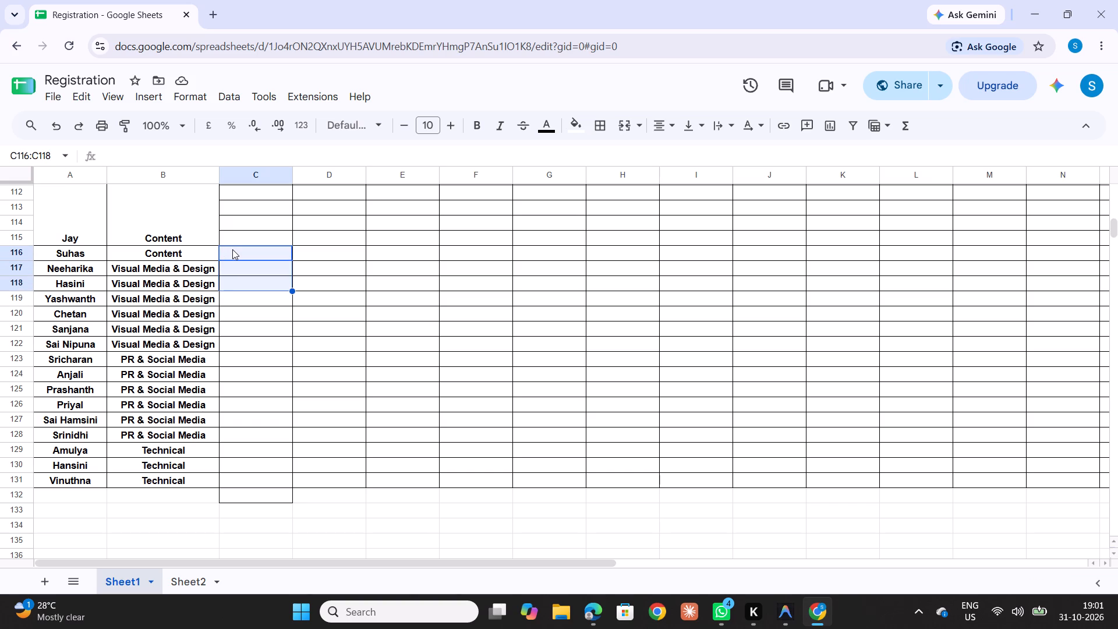
{"action": "key", "text": "shift+Down"}
{"action": "key", "text": "shift+Down"}
{"action": "key", "text": "shift+Down"}
{"action": "key", "text": "shift+Down"}
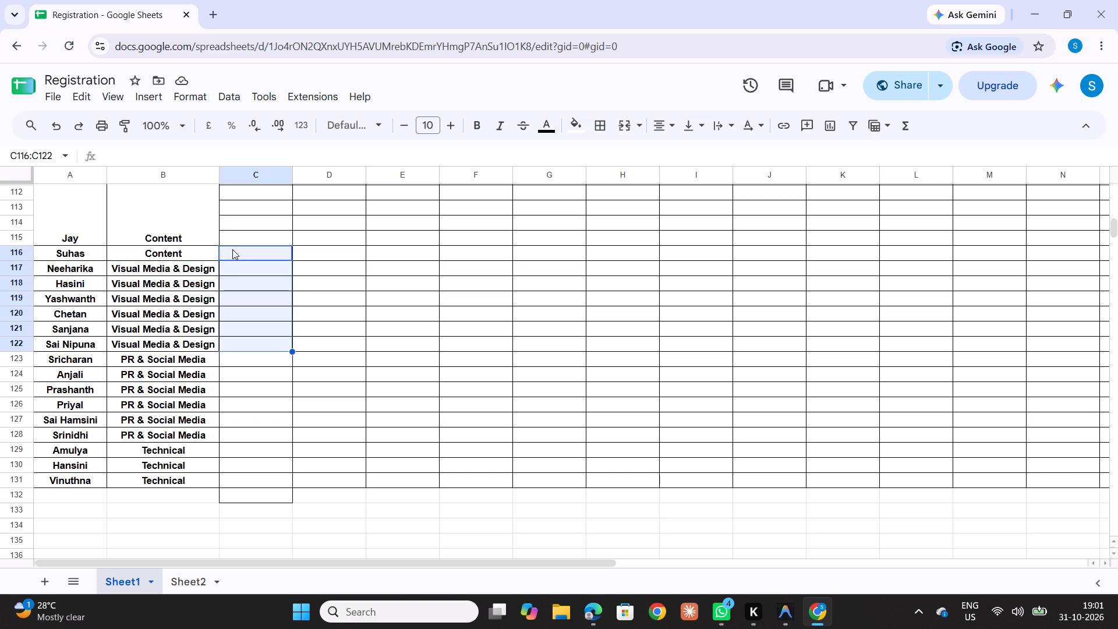
{"action": "key", "text": "shift+Down"}
{"action": "key", "text": "shift+Down"}
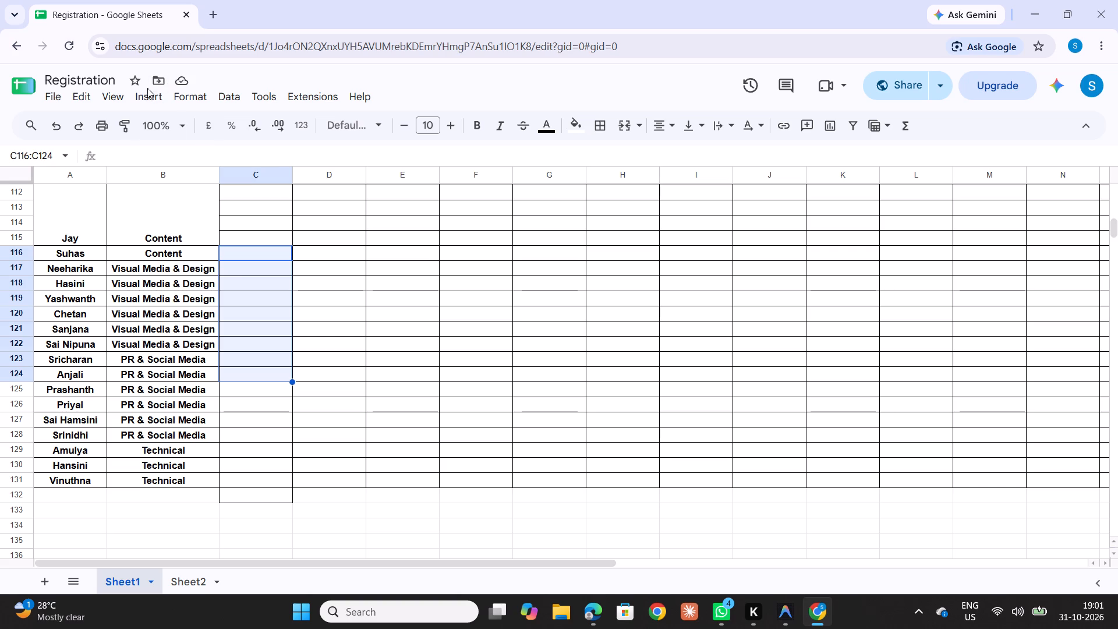
{"action": "left_click", "coordinate": [148, 93]}
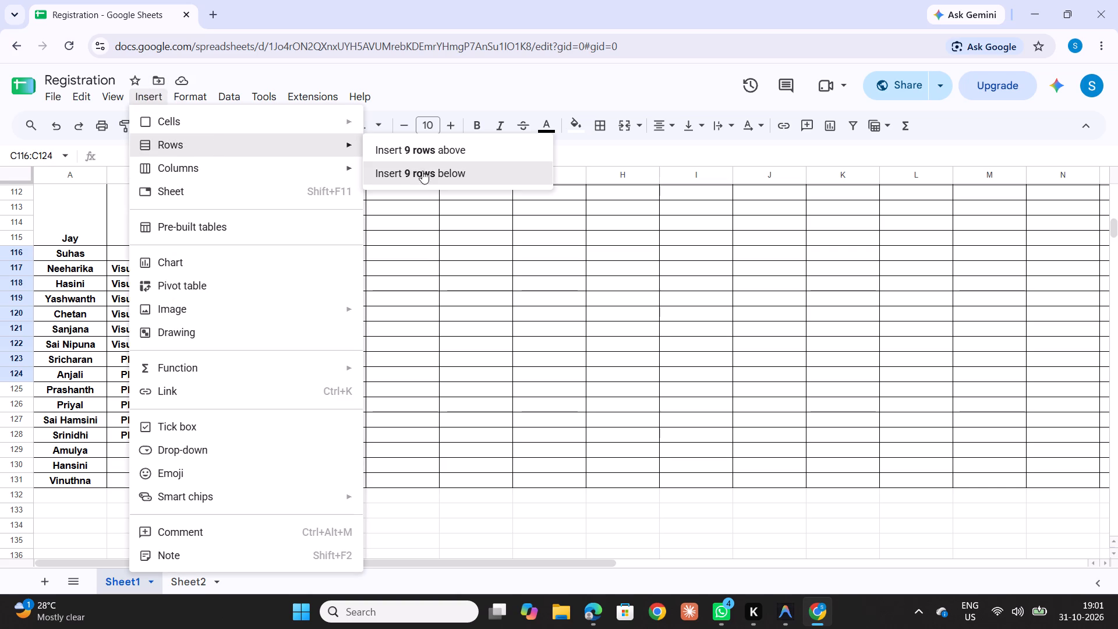
{"action": "left_click", "coordinate": [424, 154]}
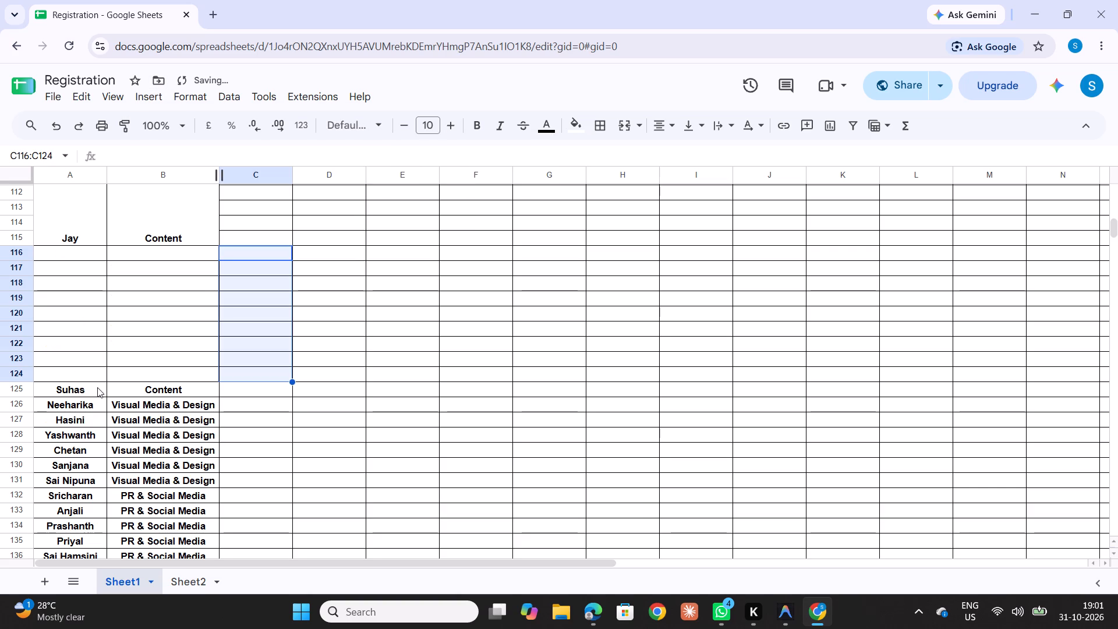
Merge A116:B125 vertically so Suhas's Name and Team columns each become one tall cell.
{"action": "left_click", "coordinate": [97, 387]}
{"action": "key", "text": "shift+Right"}
{"action": "key", "text": "shift+Up"}
{"action": "key", "text": "shift+Up"}
{"action": "key", "text": "shift+Up"}
{"action": "key", "text": "shift+Up"}
{"action": "key", "text": "shift+Up"}
{"action": "key", "text": "shift+Up"}
{"action": "key", "text": "shift+Up"}
{"action": "key", "text": "shift+Up"}
{"action": "key", "text": "shift+Up"}
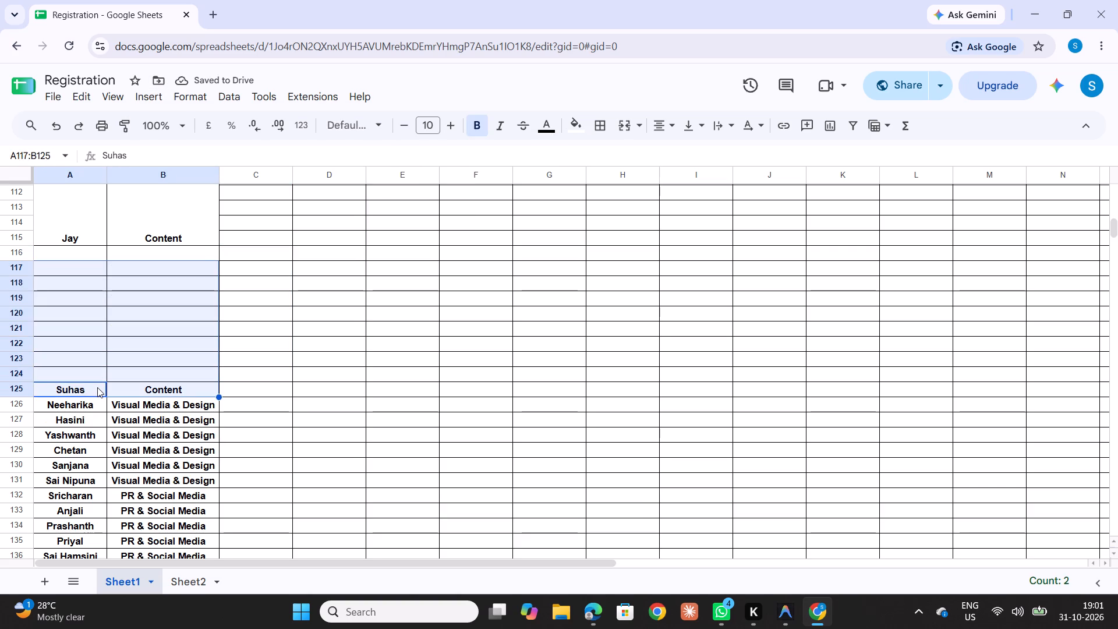
{"action": "left_click", "coordinate": [181, 100]}
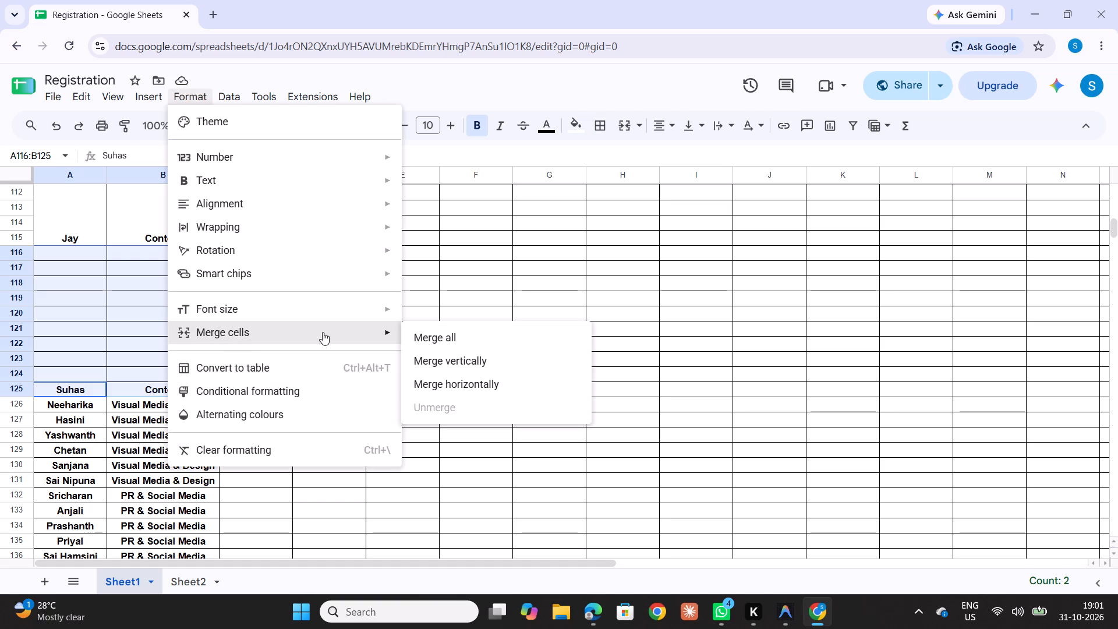
{"action": "left_click", "coordinate": [508, 355]}
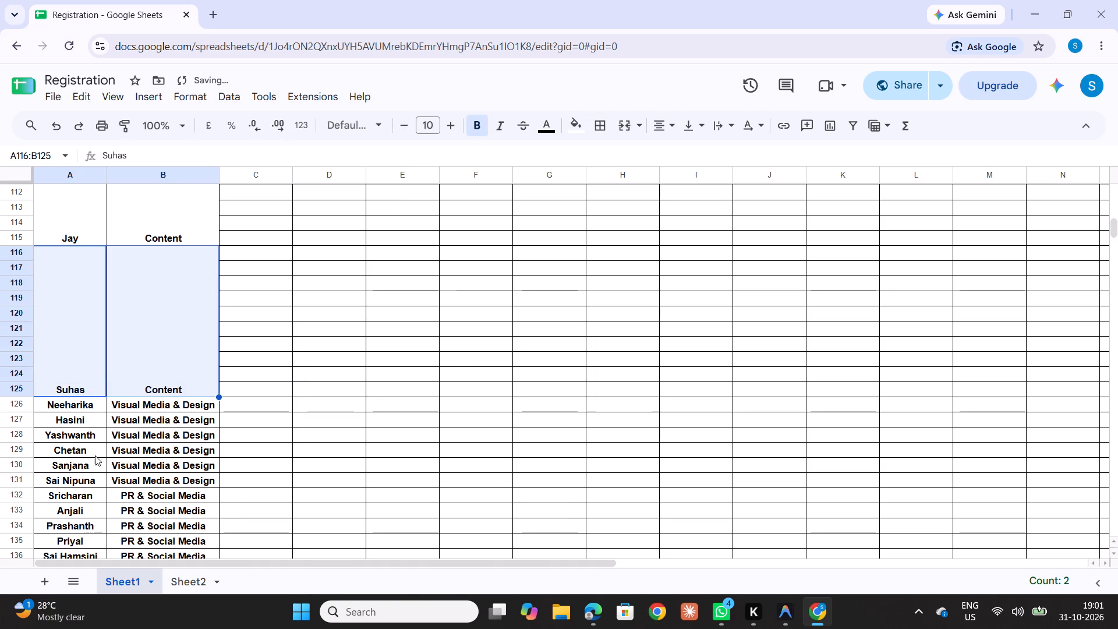
Insert nine blank rows above row 126, directly above Neeharika's entry.
{"action": "left_click", "coordinate": [273, 403]}
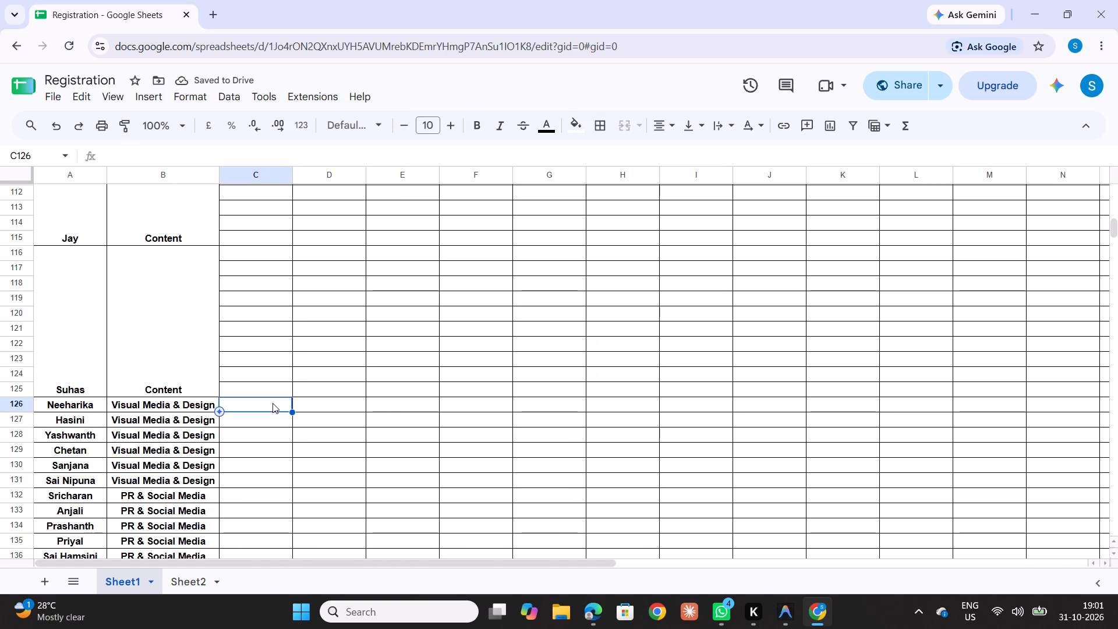
{"action": "key", "text": "shift+Down"}
{"action": "key", "text": "shift+Down"}
{"action": "key", "text": "shift+Down"}
{"action": "key", "text": "shift+Down"}
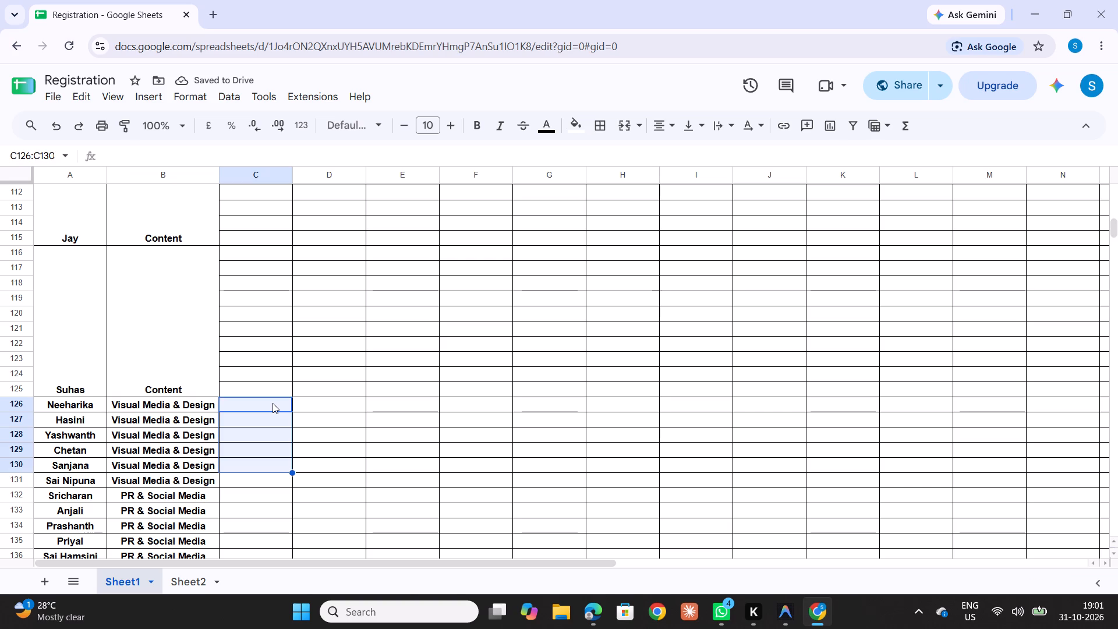
{"action": "key", "text": "shift+Down"}
{"action": "key", "text": "shift+Down"}
{"action": "key", "text": "shift+Down"}
{"action": "key", "text": "shift+Down"}
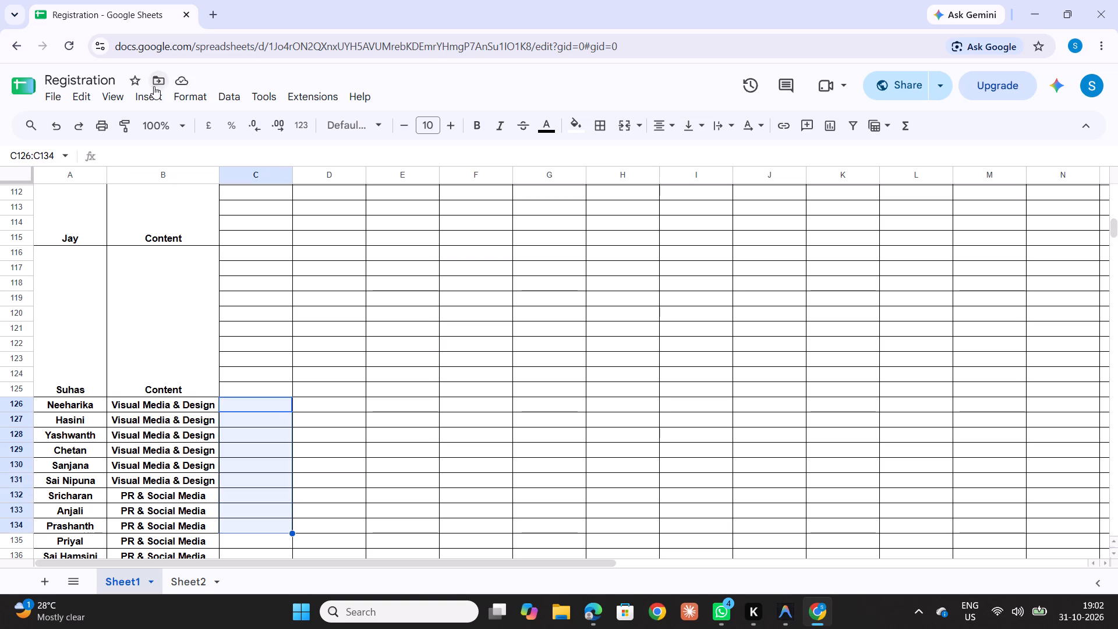
{"action": "left_click", "coordinate": [160, 96]}
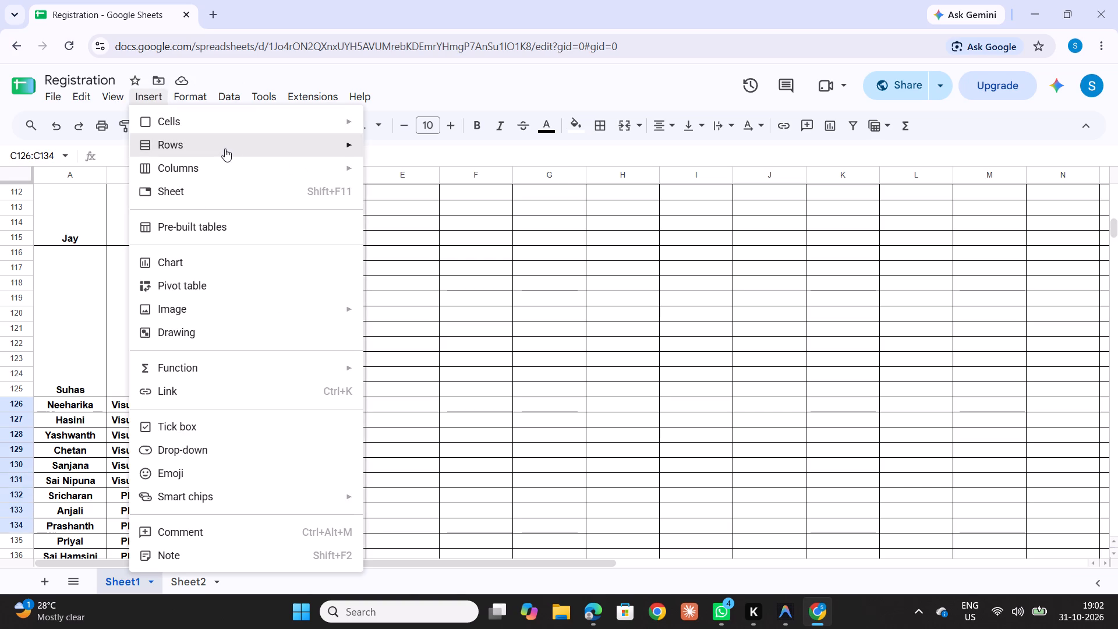
{"action": "left_click", "coordinate": [439, 141]}
Merge A126:B135 vertically, keeping Neeharika's Name and Team as two separate tall cells.
{"action": "scroll", "coordinate": [184, 316], "scroll_direction": "down", "scroll_amount": 3}
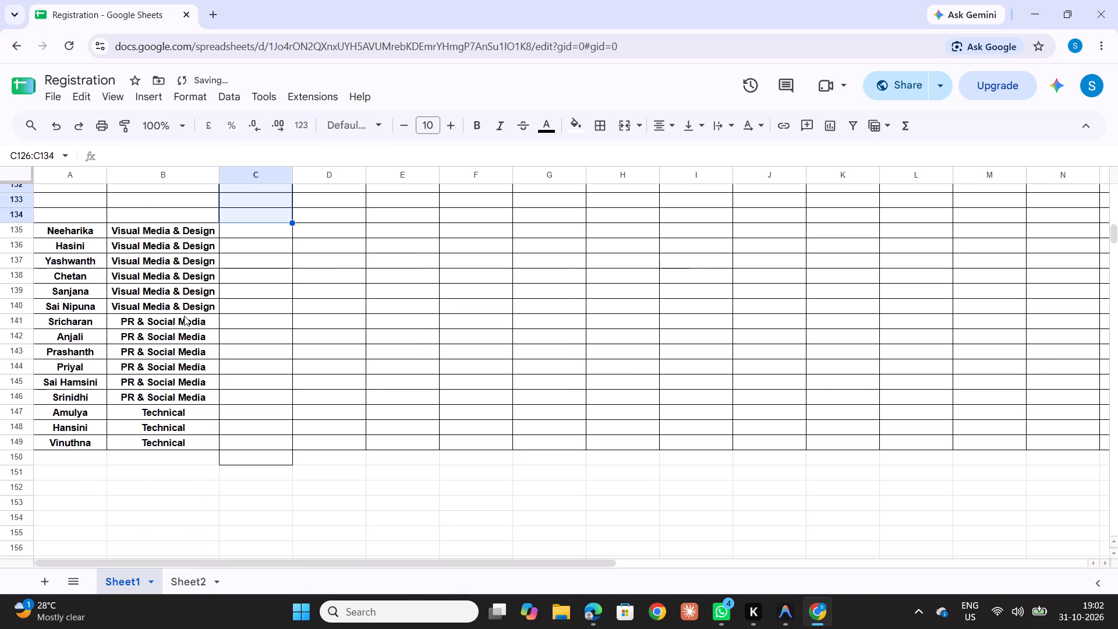
{"action": "left_click", "coordinate": [87, 227]}
{"action": "scroll", "coordinate": [87, 227], "scroll_direction": "up", "scroll_amount": 3}
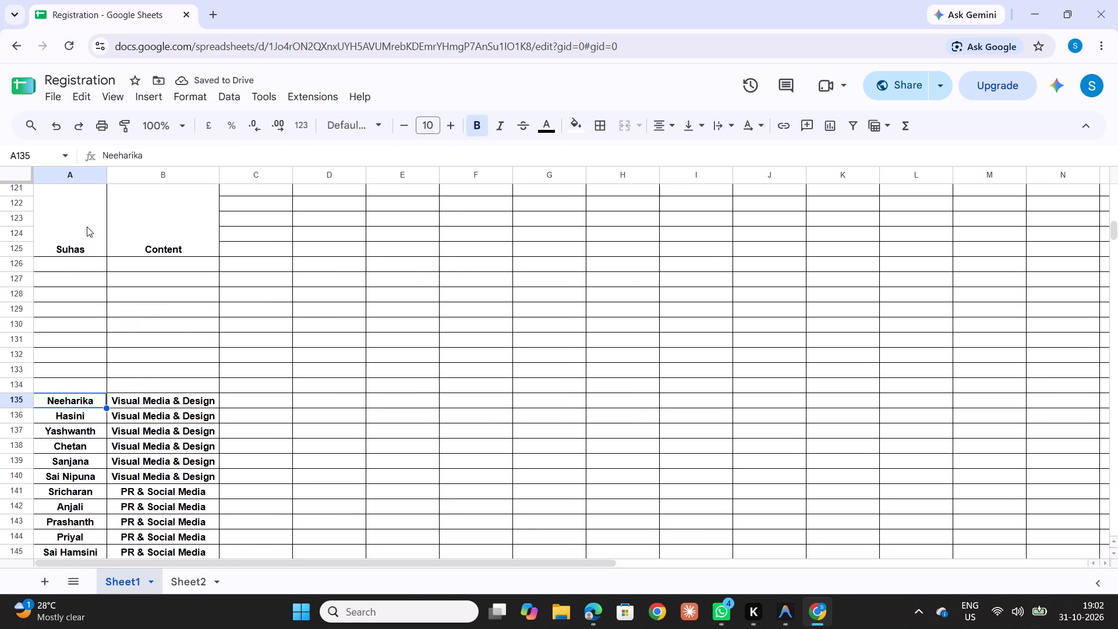
{"action": "key", "text": "shift+Right"}
{"action": "key", "text": "shift+Up"}
{"action": "key", "text": "shift+Up"}
{"action": "key", "text": "shift+Up"}
{"action": "key", "text": "shift+Up"}
{"action": "key", "text": "shift+Up"}
{"action": "key", "text": "shift+Up"}
{"action": "key", "text": "shift+Up"}
{"action": "key", "text": "shift+Up"}
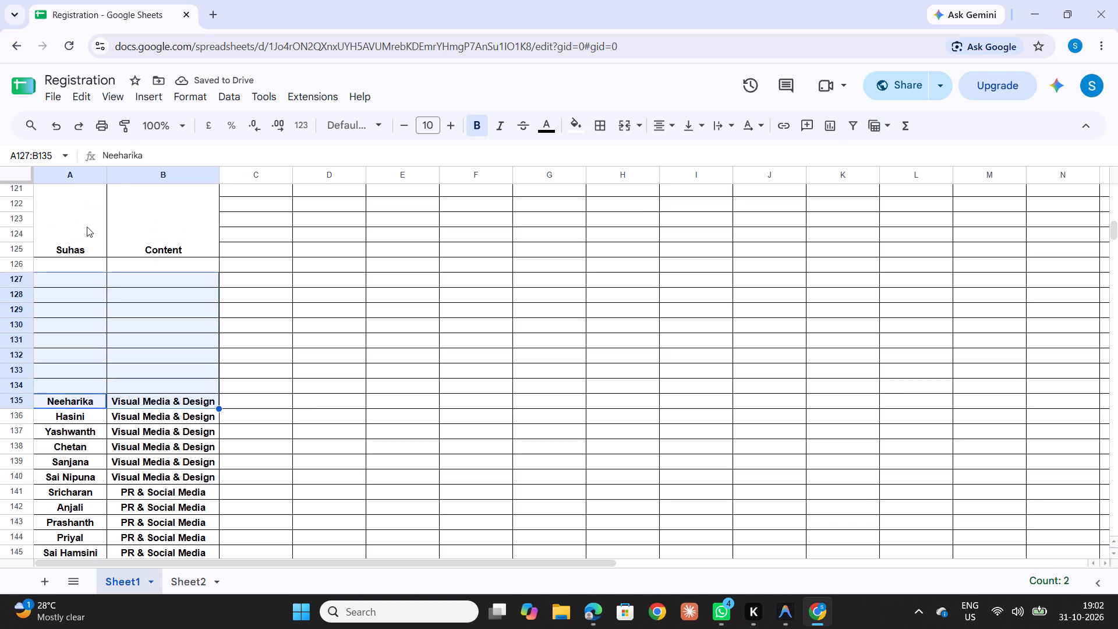
{"action": "key", "text": "shift+Up"}
{"action": "left_click", "coordinate": [181, 101]}
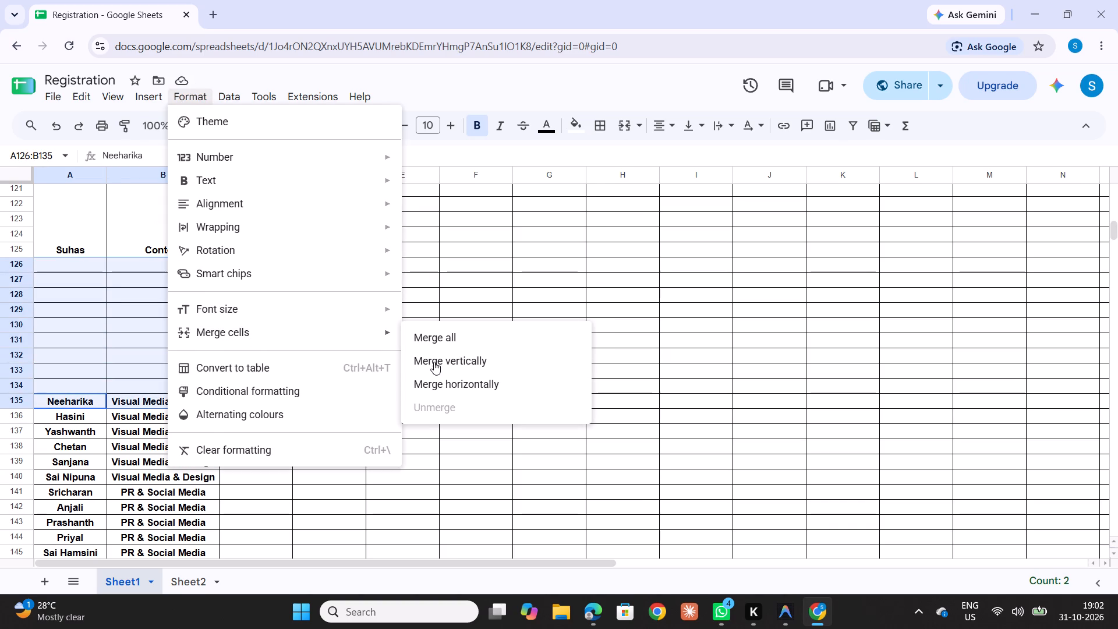
{"action": "left_click", "coordinate": [434, 362]}
Insert nine blank rows above row 136, directly above Hasini's entry.
{"action": "scroll", "coordinate": [183, 399], "scroll_direction": "down", "scroll_amount": 1}
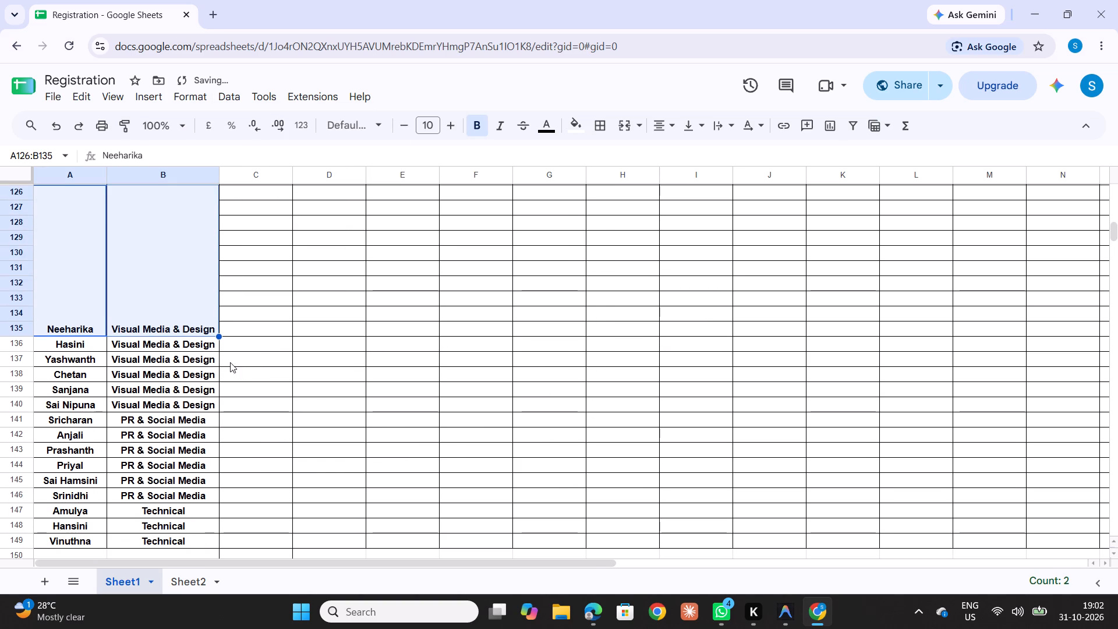
{"action": "left_click", "coordinate": [239, 338]}
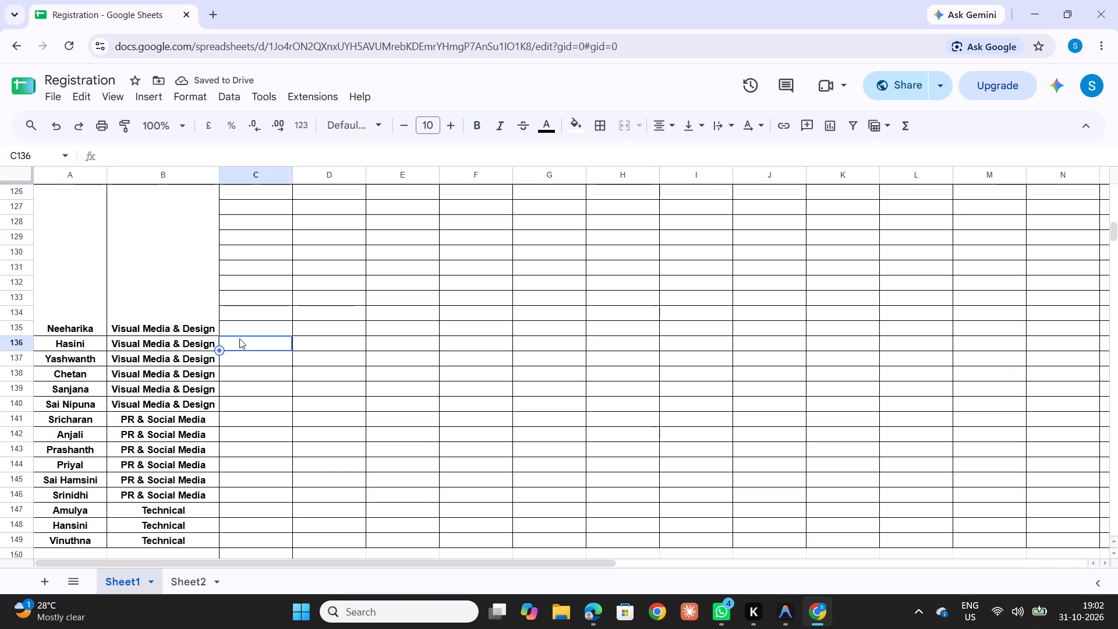
{"action": "key", "text": "shift+Down"}
{"action": "key", "text": "shift+Down"}
{"action": "key", "text": "shift+Down"}
{"action": "key", "text": "shift+Down"}
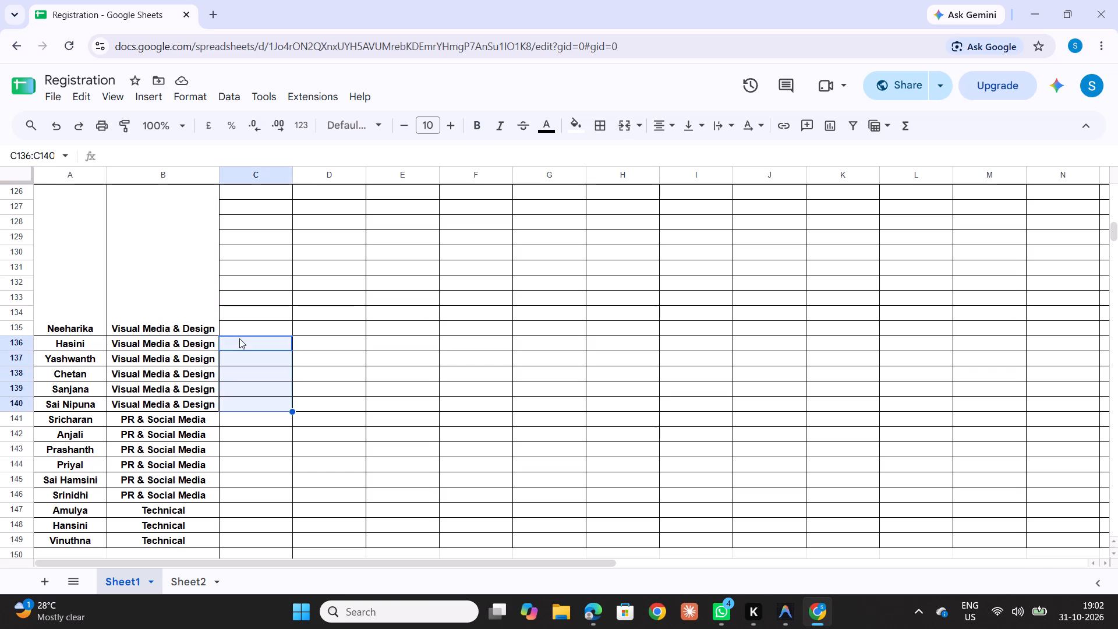
{"action": "key", "text": "shift+Down"}
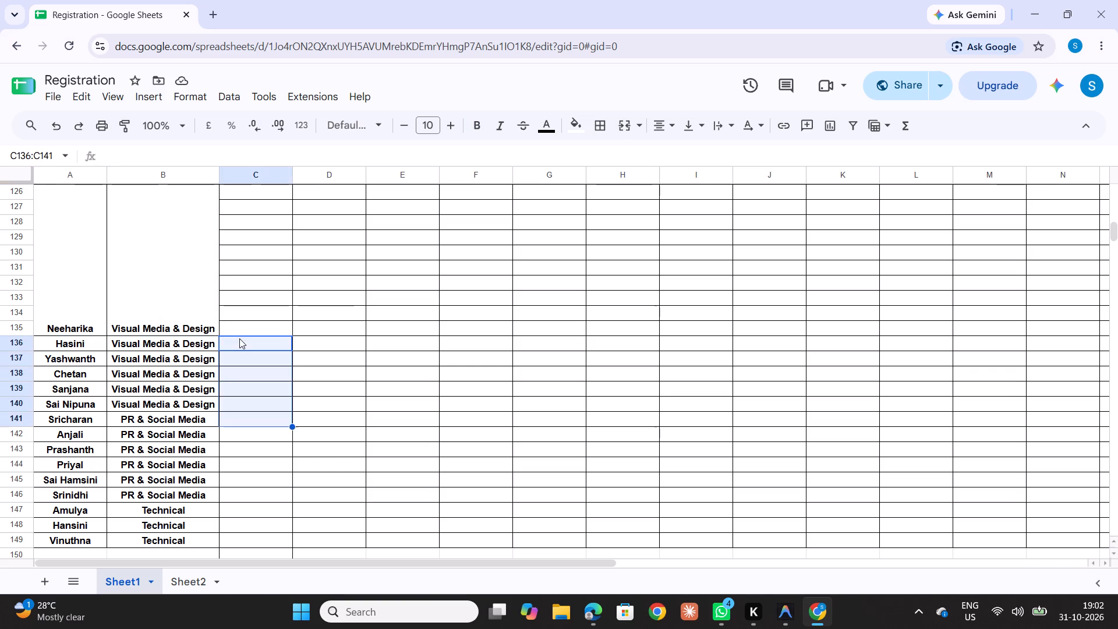
{"action": "key", "text": "shift+Down"}
{"action": "key", "text": "shift+Down"}
{"action": "key", "text": "shift+Down"}
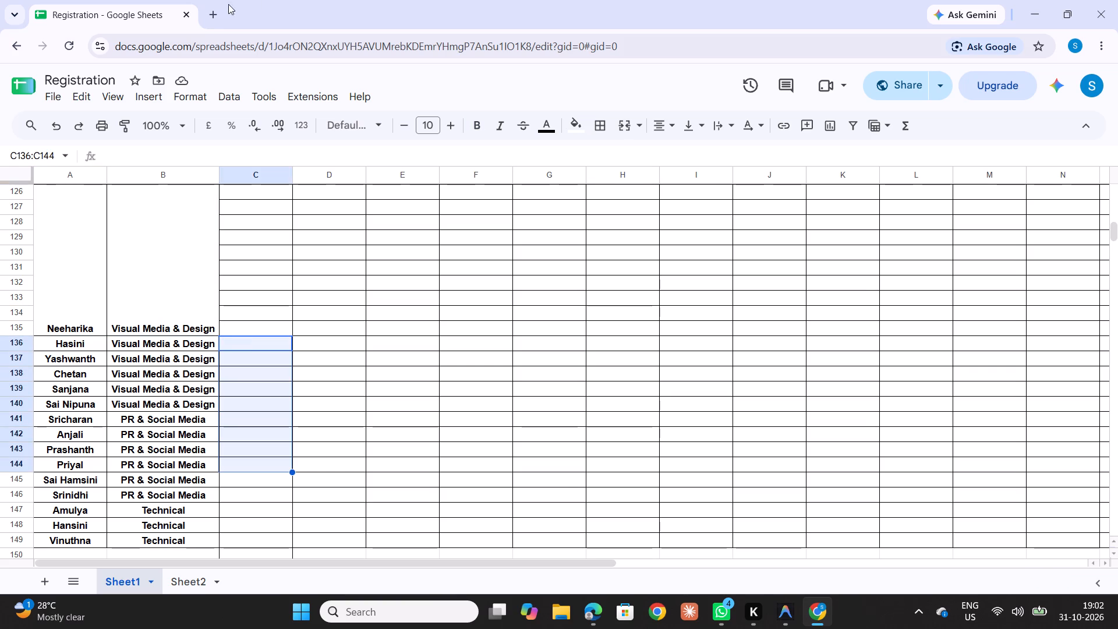
{"action": "left_click", "coordinate": [149, 93]}
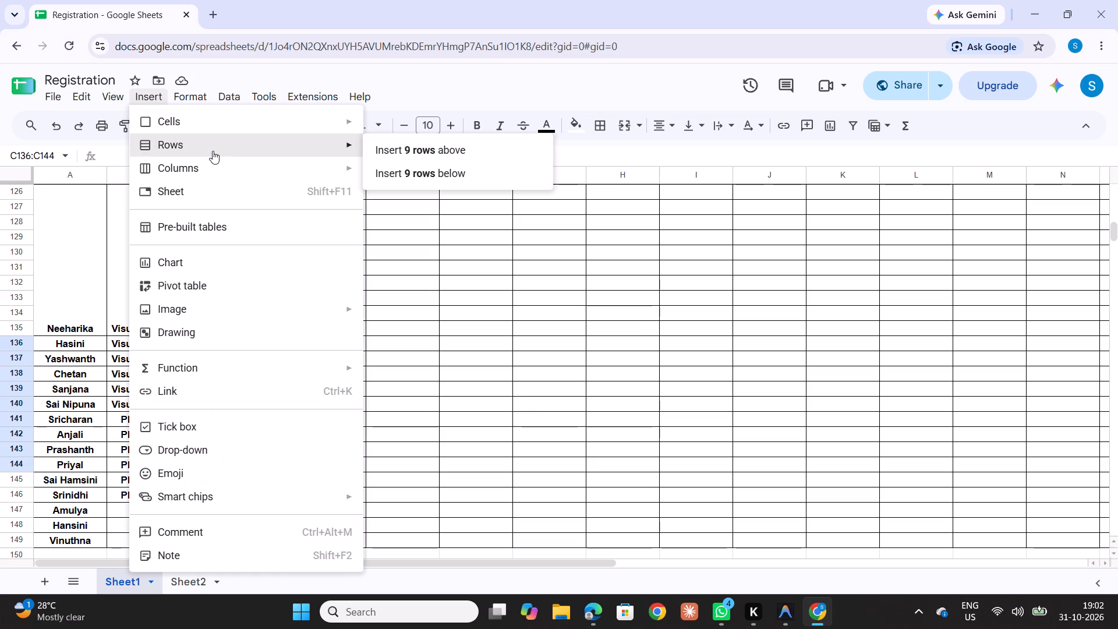
{"action": "left_click", "coordinate": [429, 143]}
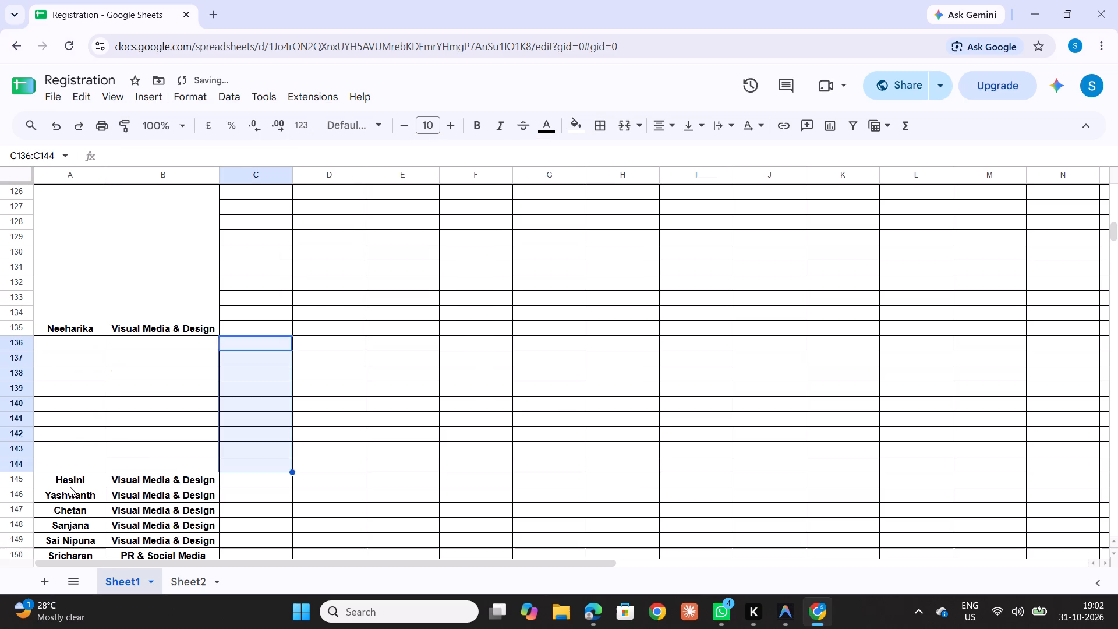
Merge A136:B145 vertically so Hasini's Name and Team columns each become one tall cell.
{"action": "left_click", "coordinate": [87, 482]}
{"action": "key", "text": "shift+Right"}
{"action": "key", "text": "shift+Up"}
{"action": "key", "text": "shift+Up"}
{"action": "key", "text": "shift+Up"}
{"action": "key", "text": "shift+Up"}
{"action": "key", "text": "shift+Up"}
{"action": "key", "text": "shift+Up"}
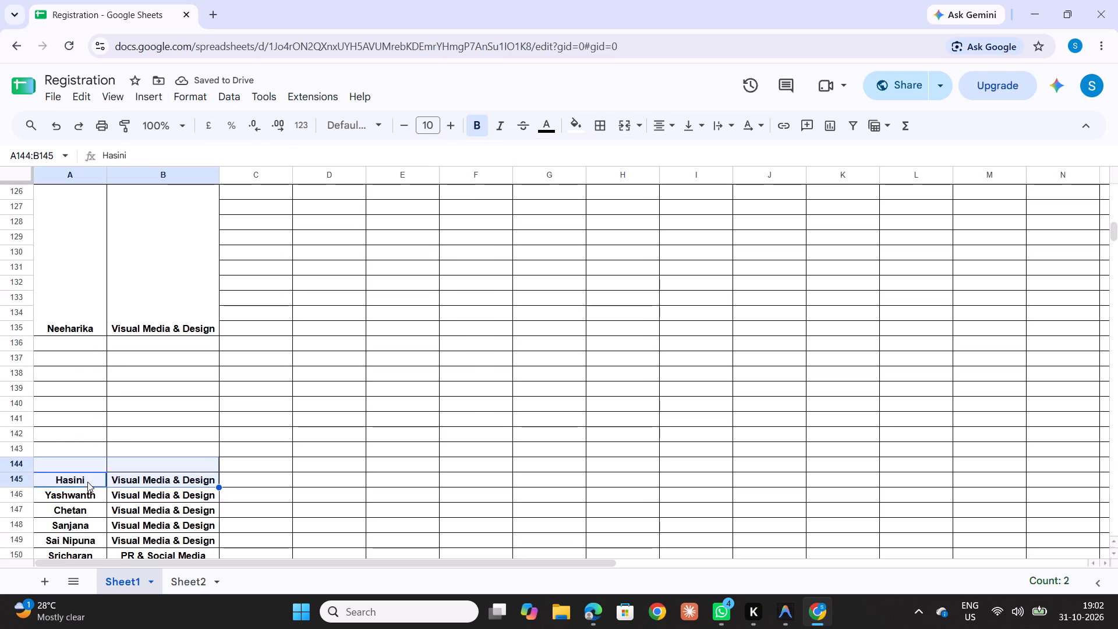
{"action": "key", "text": "shift+Up"}
{"action": "key", "text": "shift+Up"}
{"action": "key", "text": "shift+Up"}
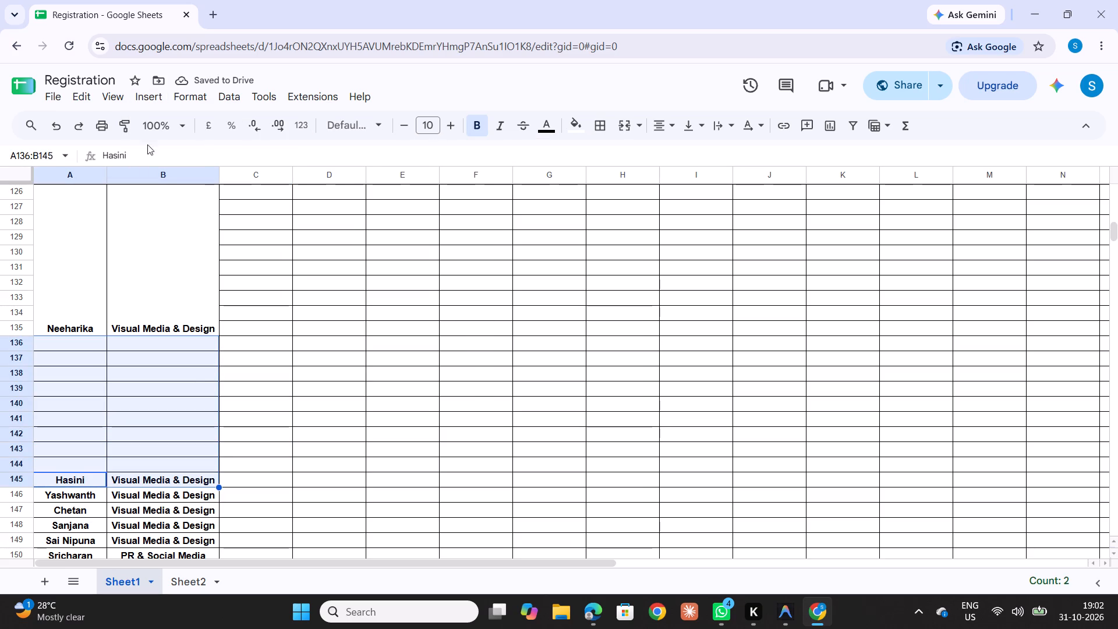
{"action": "left_click", "coordinate": [190, 100]}
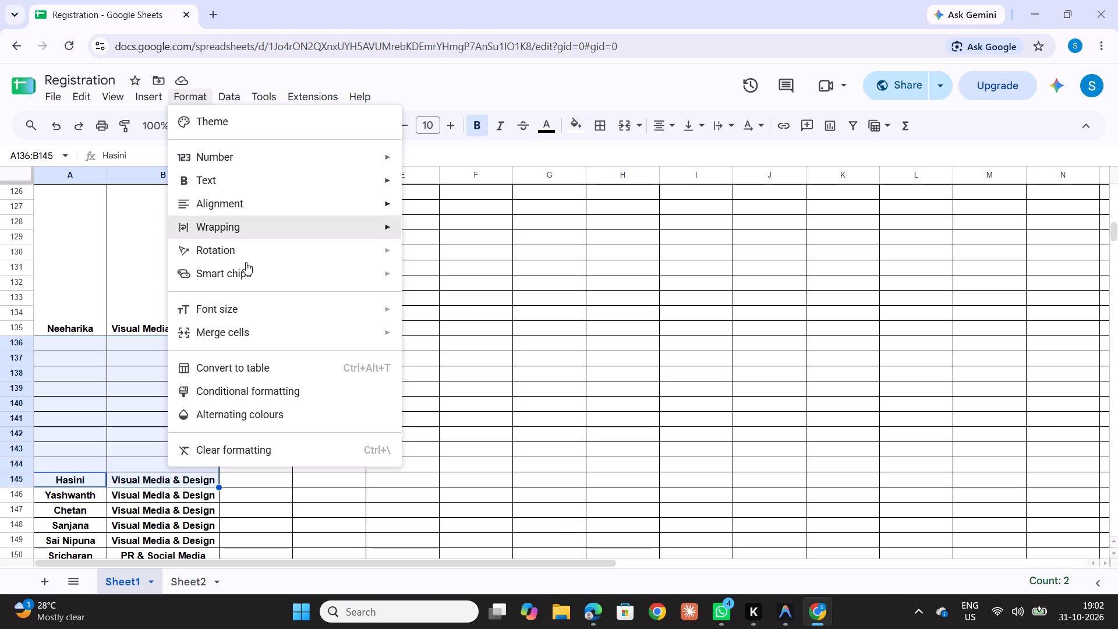
{"action": "left_click", "coordinate": [265, 331]}
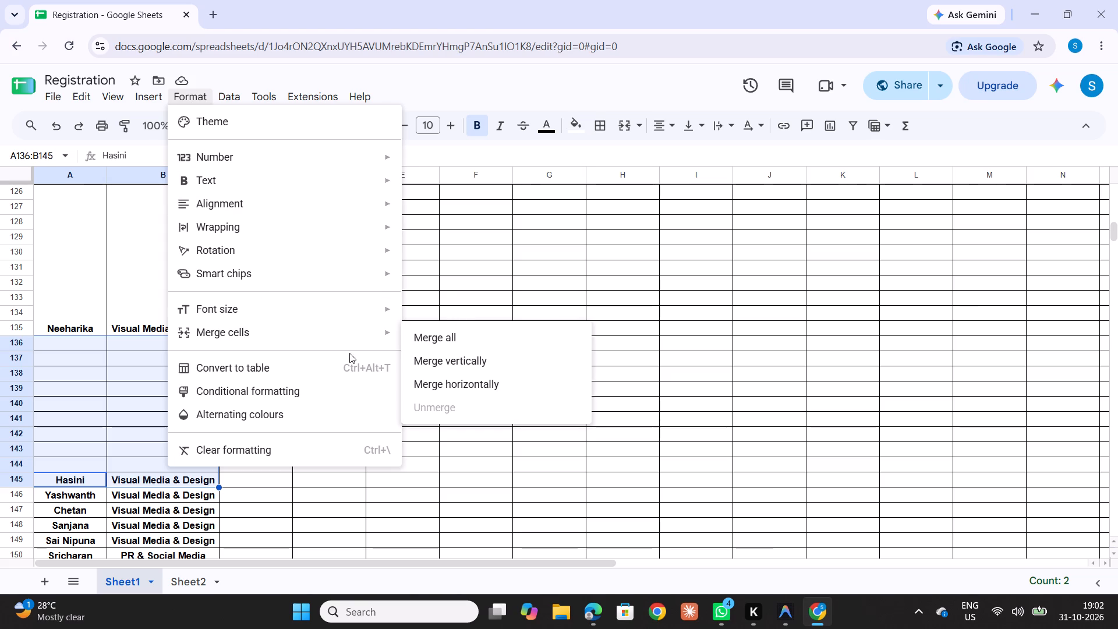
{"action": "left_click", "coordinate": [451, 363]}
Insert nine blank rows above row 146, directly above Yashwanth's entry.
{"action": "scroll", "coordinate": [199, 453], "scroll_direction": "down", "scroll_amount": 3}
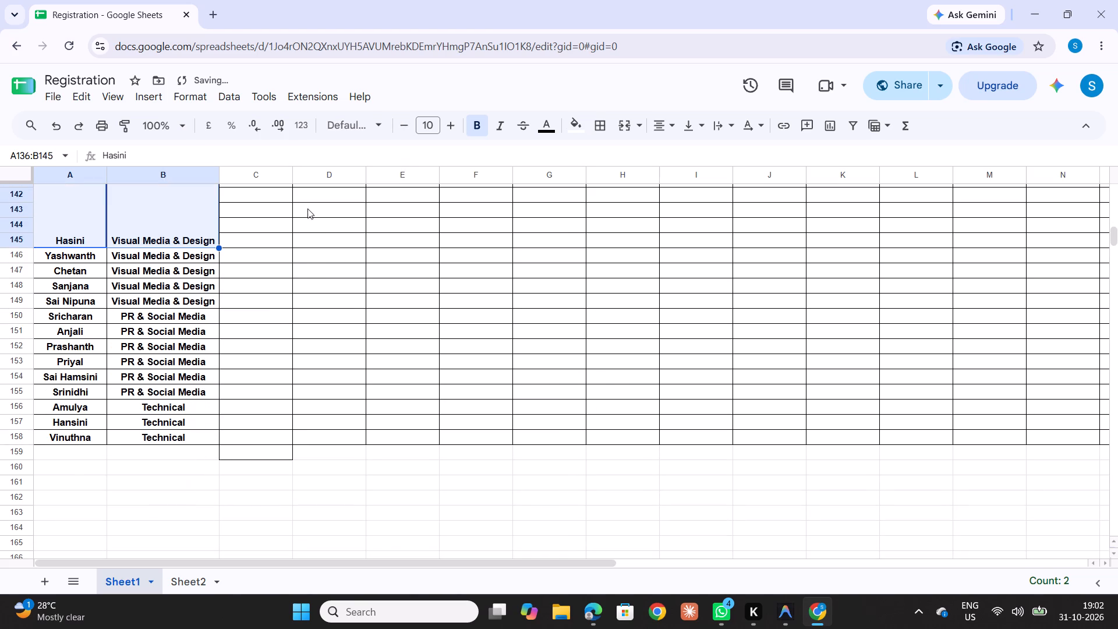
{"action": "left_click", "coordinate": [261, 254]}
{"action": "key", "text": "shift+Down"}
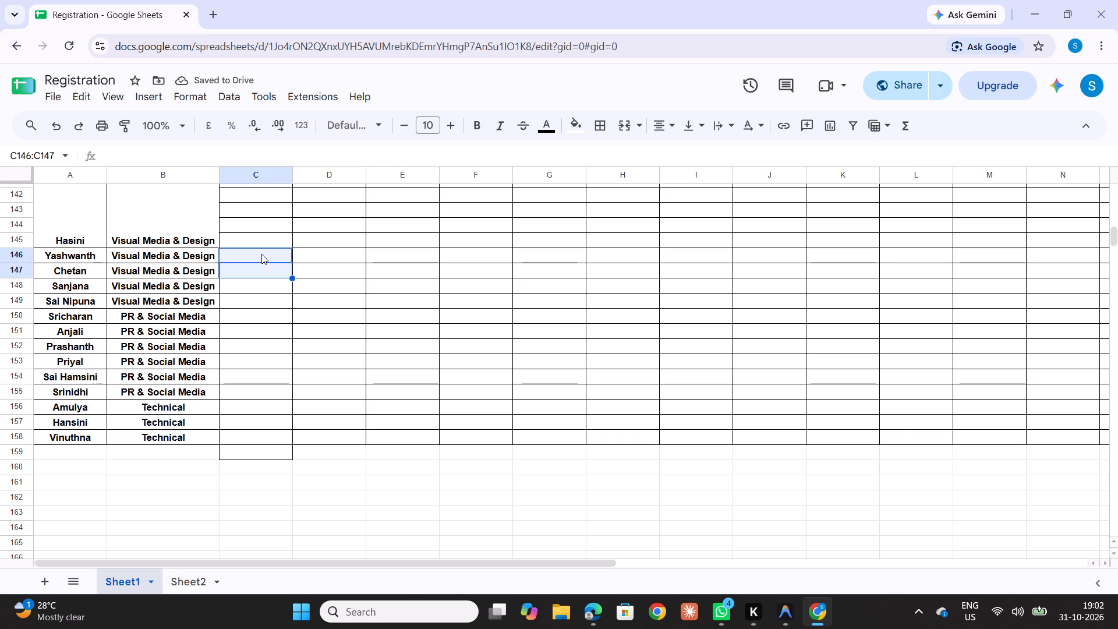
{"action": "key", "text": "shift+Down"}
{"action": "key", "text": "shift+Down"}
{"action": "key", "text": "shift+Down"}
{"action": "key", "text": "shift+Down"}
{"action": "key", "text": "shift+Down"}
{"action": "key", "text": "shift+Down"}
{"action": "key", "text": "shift+Down"}
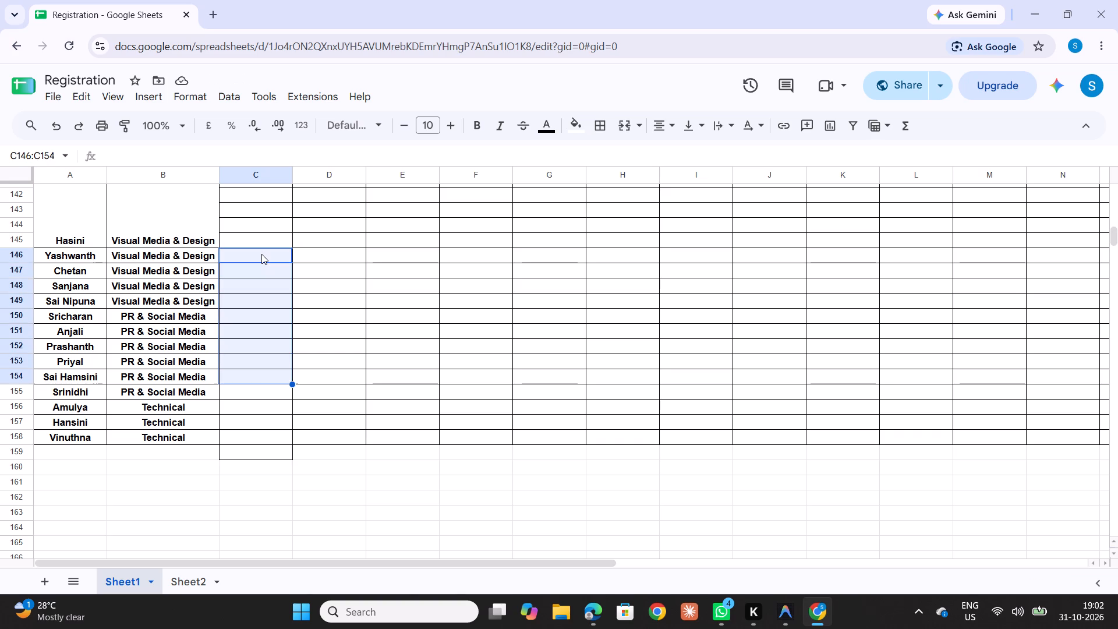
{"action": "left_click", "coordinate": [143, 93]}
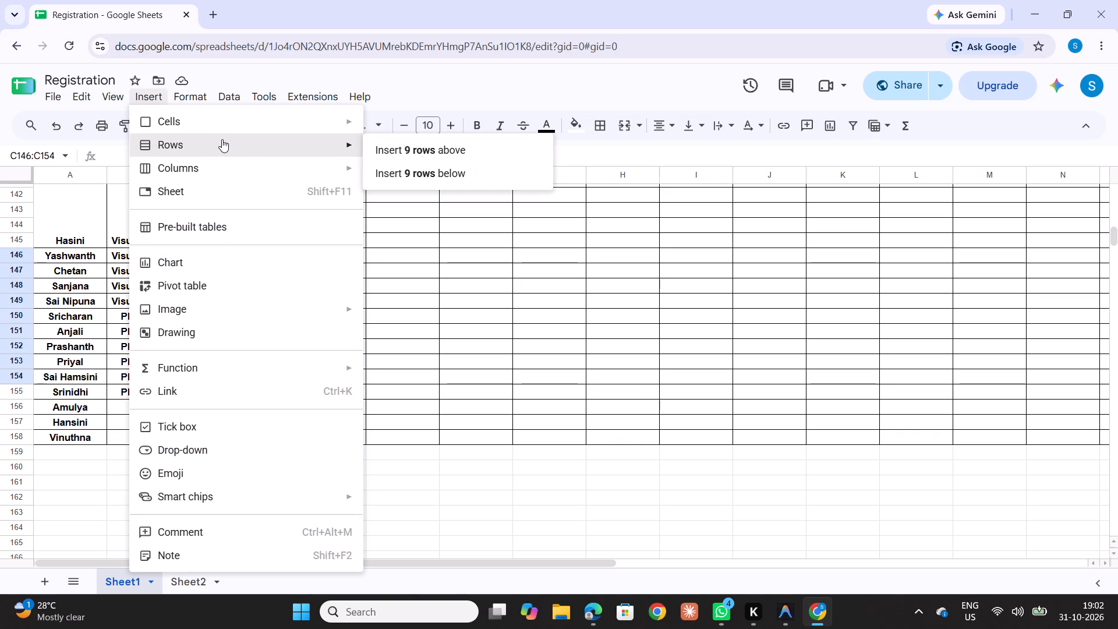
{"action": "left_click", "coordinate": [402, 156]}
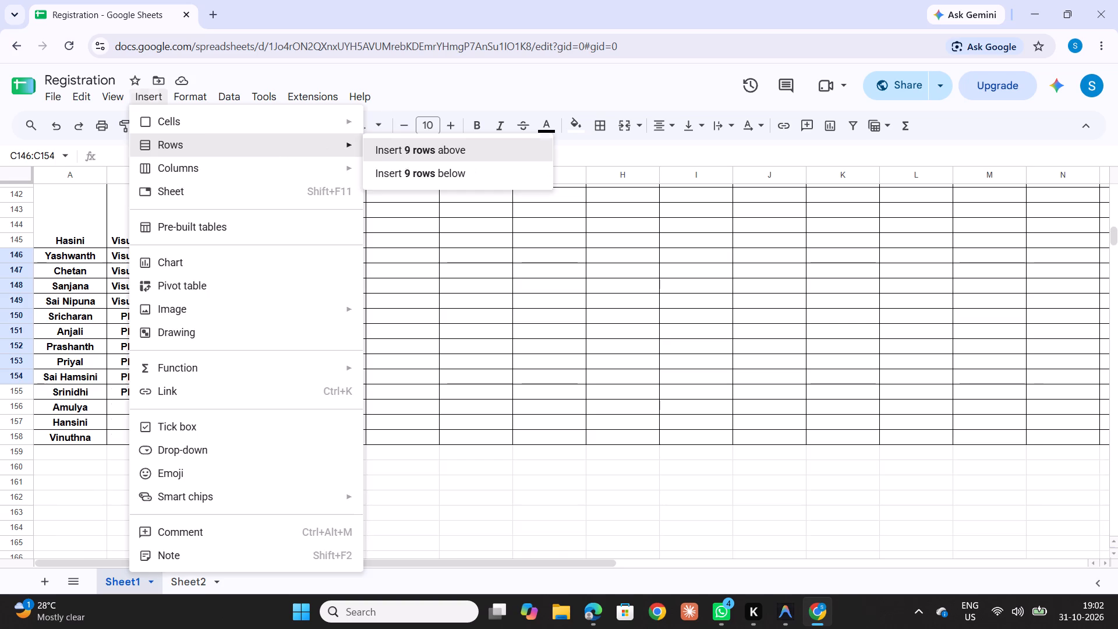
Merge A146:B155 vertically so Yashwanth's Name and Team columns each become one tall cell.
{"action": "scroll", "coordinate": [186, 352], "scroll_direction": "down", "scroll_amount": 1}
{"action": "left_click", "coordinate": [89, 292]}
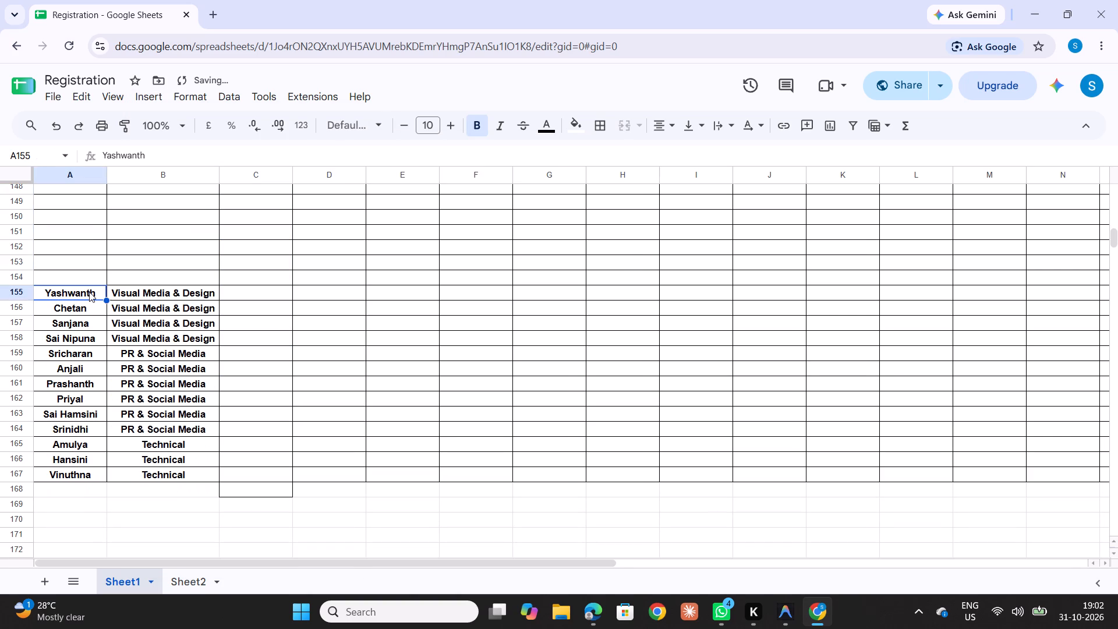
{"action": "key", "text": "shift+Right"}
{"action": "key", "text": "shift+Up"}
{"action": "key", "text": "shift+Up"}
{"action": "key", "text": "shift+Up"}
{"action": "key", "text": "shift+Up"}
{"action": "key", "text": "shift+Up"}
{"action": "key", "text": "shift+Up"}
{"action": "key", "text": "shift+Up"}
{"action": "key", "text": "shift+Up"}
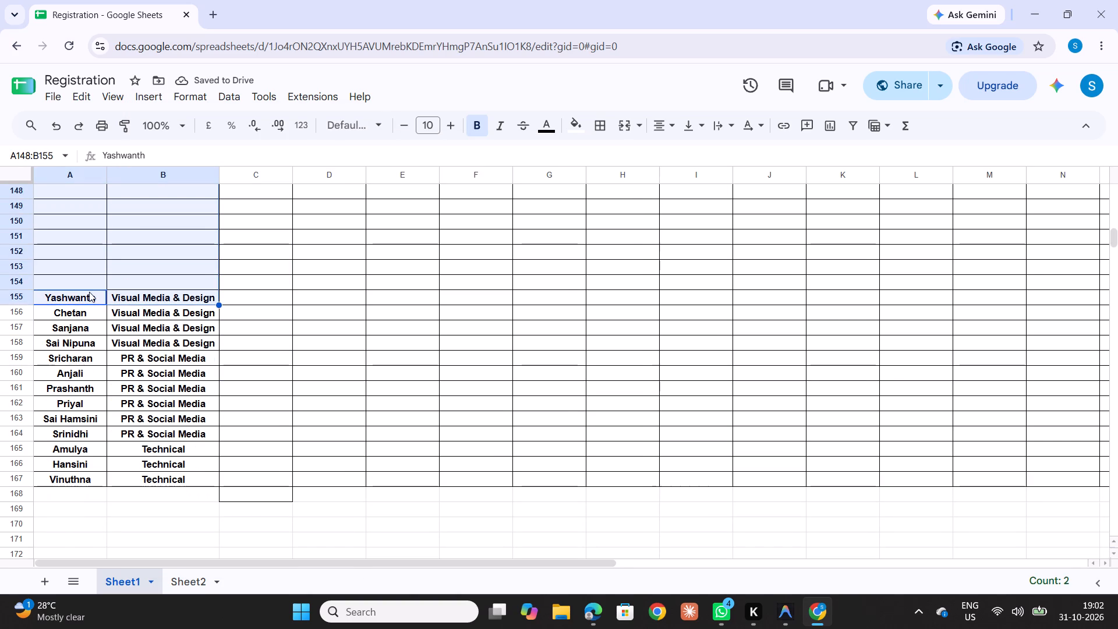
{"action": "key", "text": "shift+Up"}
{"action": "key", "text": "shift+Up"}
{"action": "key", "text": "shift+Down"}
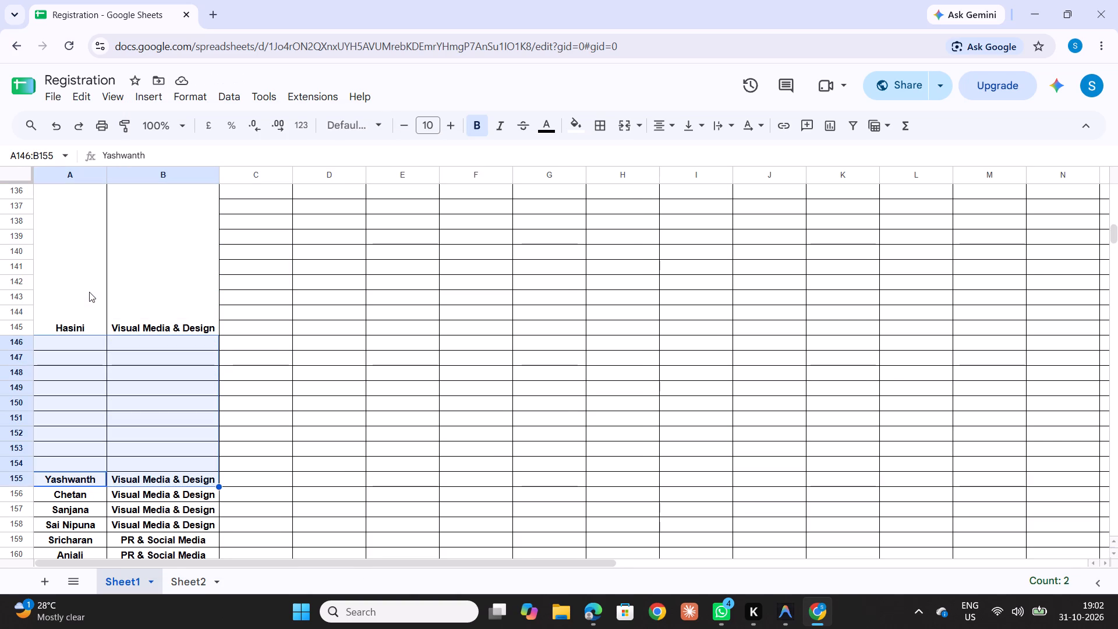
{"action": "left_click", "coordinate": [190, 93]}
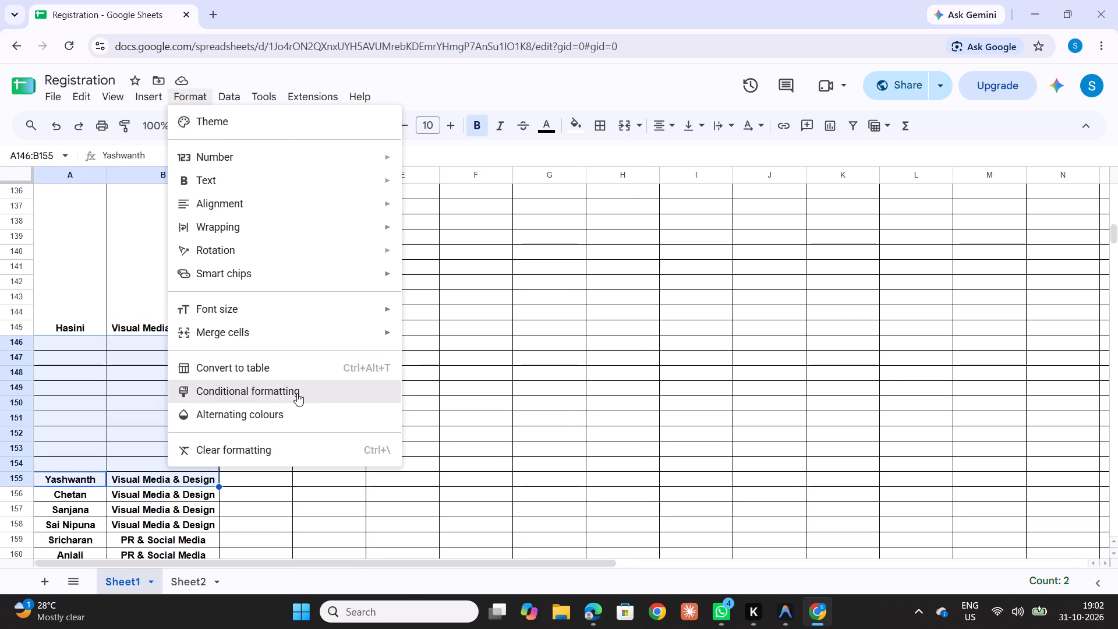
{"action": "left_click", "coordinate": [479, 358]}
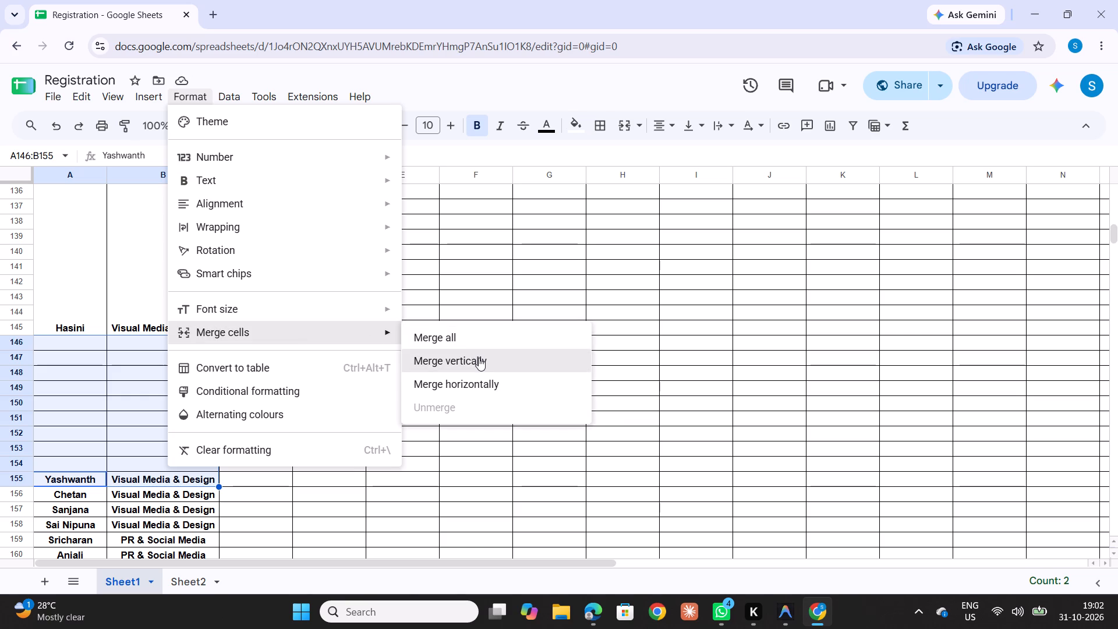
Insert nine blank rows above row 156, directly above Chetan's entry.
{"action": "scroll", "coordinate": [282, 426], "scroll_direction": "down", "scroll_amount": 2}
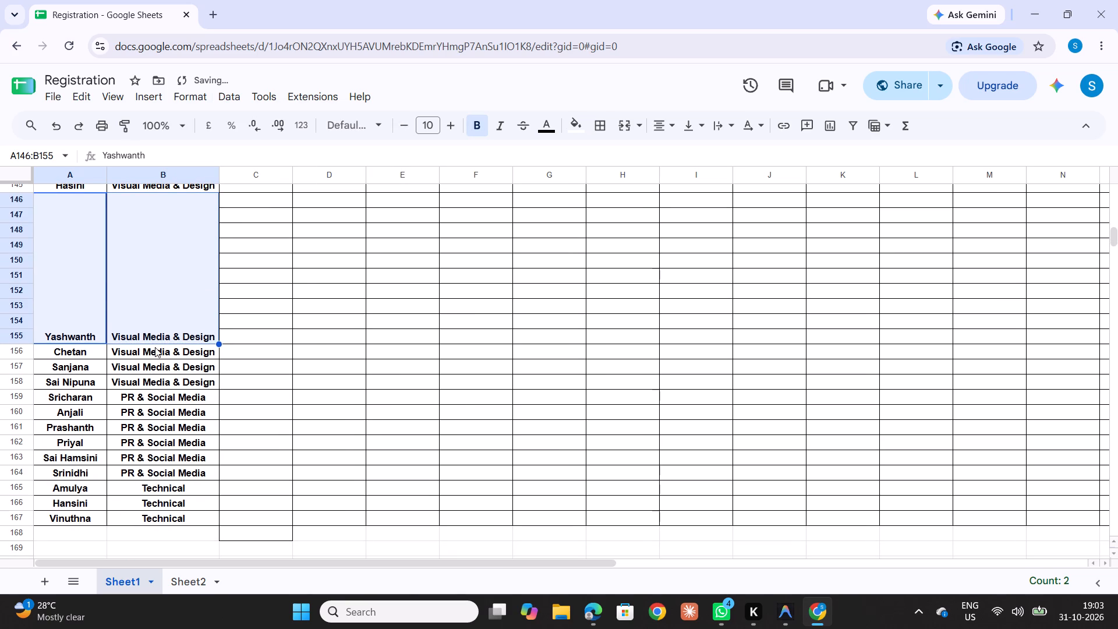
{"action": "left_click", "coordinate": [242, 354]}
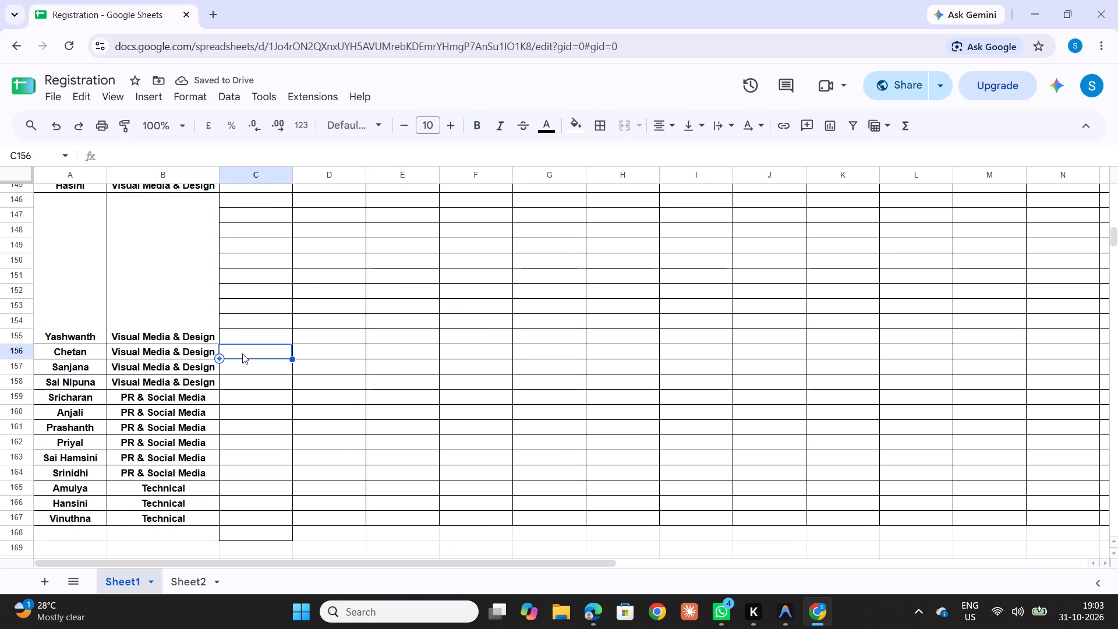
{"action": "key", "text": "shift+Down"}
{"action": "key", "text": "shift+Down"}
{"action": "key", "text": "shift+Down"}
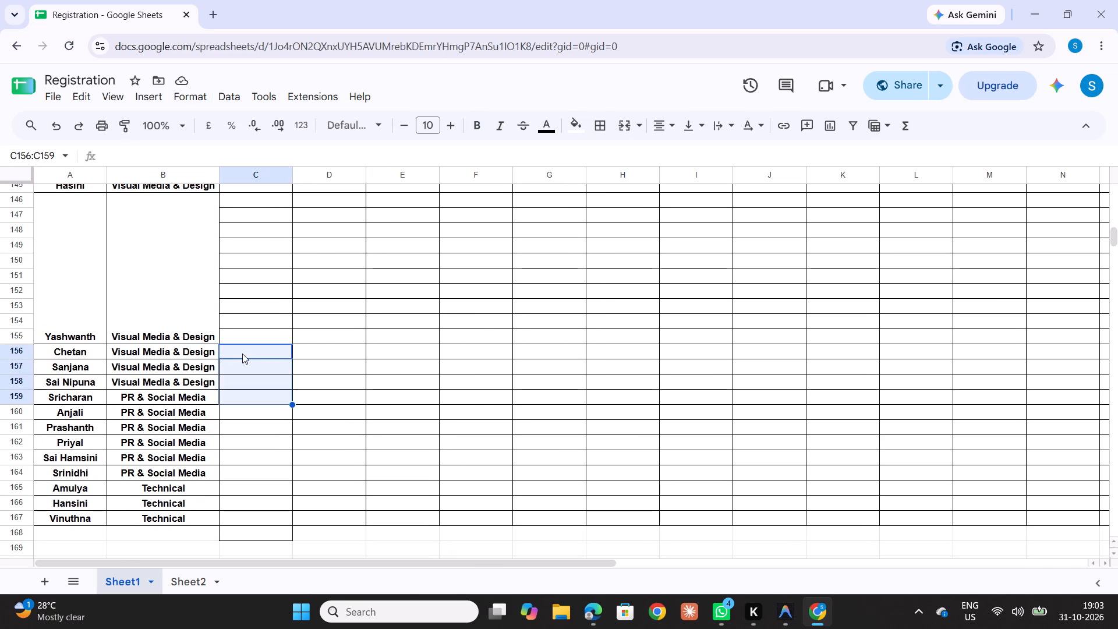
{"action": "key", "text": "shift+Down"}
{"action": "key", "text": "shift+Down"}
{"action": "key", "text": "shift+Down"}
{"action": "key", "text": "shift+Down"}
{"action": "key", "text": "shift+Down"}
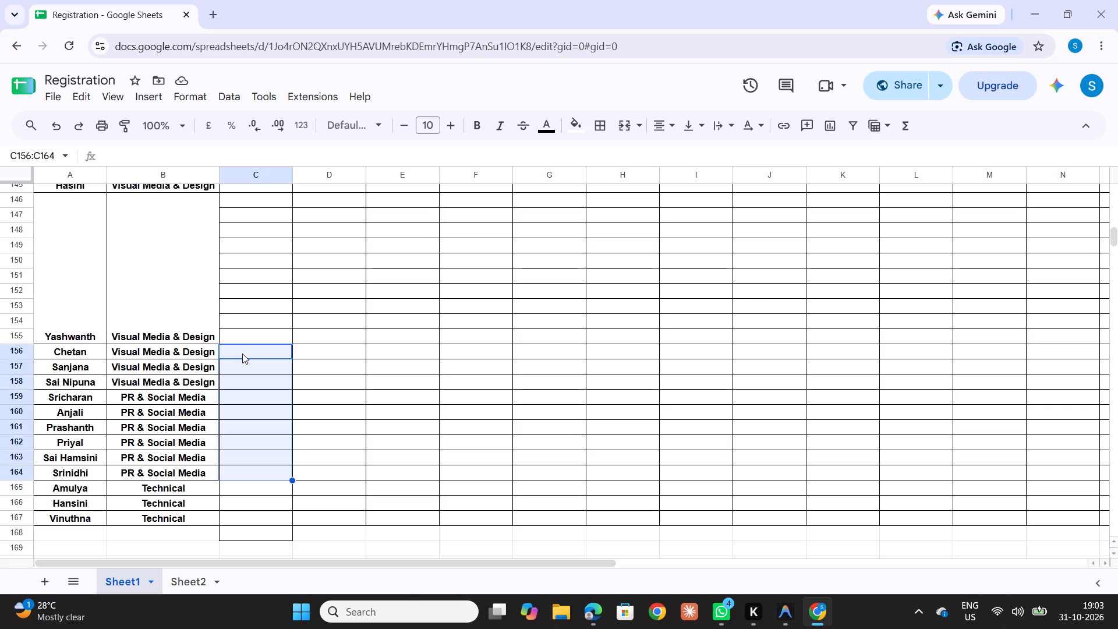
{"action": "left_click", "coordinate": [152, 94]}
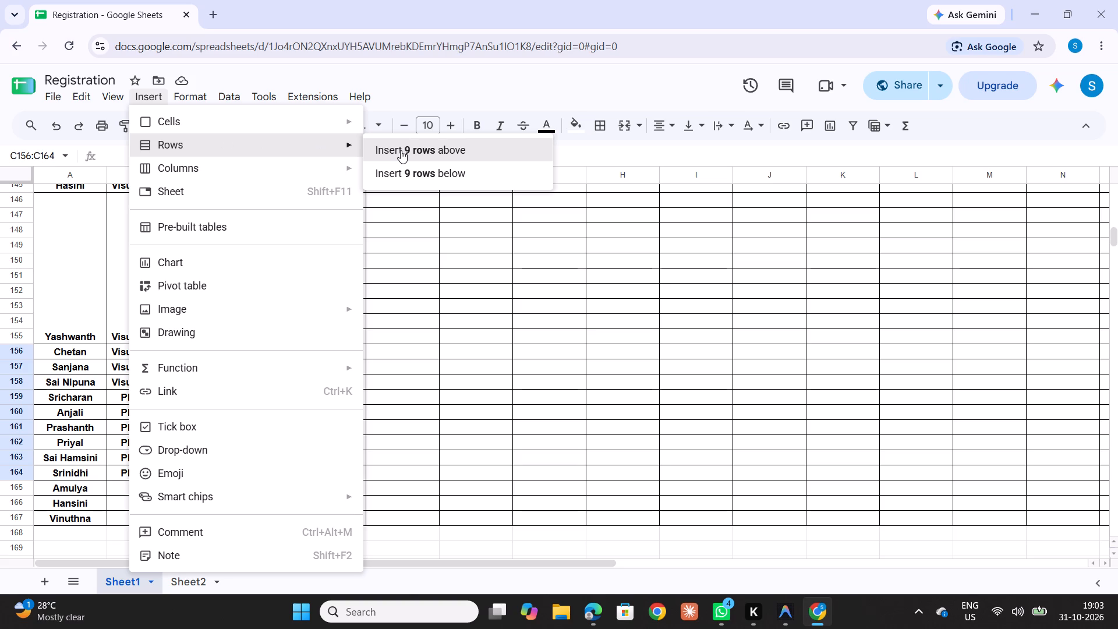
{"action": "left_click", "coordinate": [401, 150]}
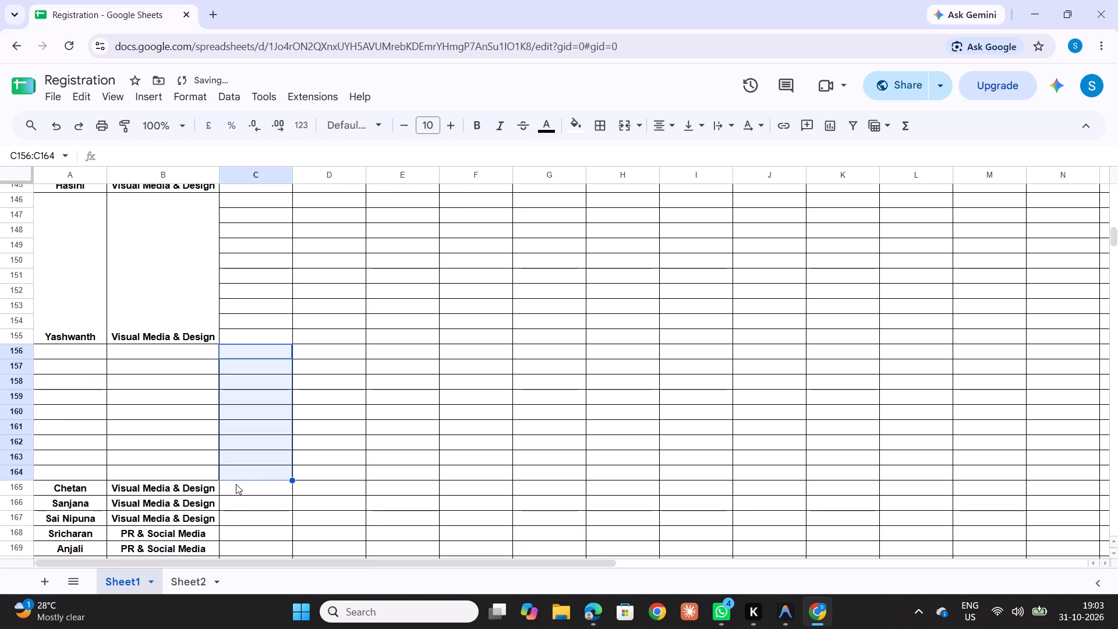
Delete row 165, which holds Chetan's entry.
{"action": "right_click", "coordinate": [222, 489]}
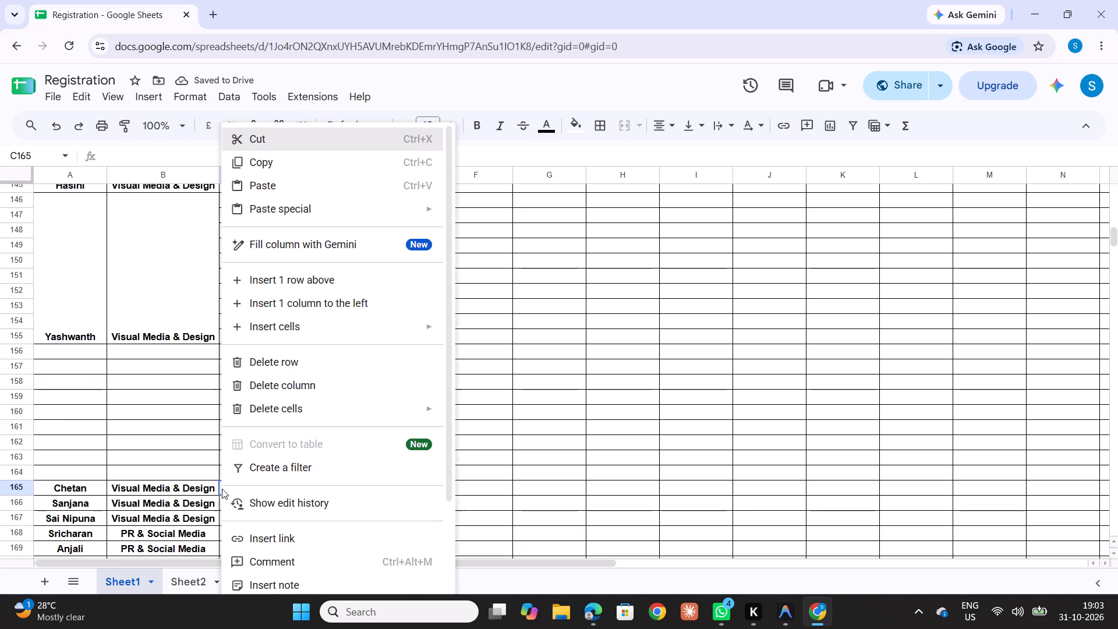
{"action": "left_click", "coordinate": [281, 360]}
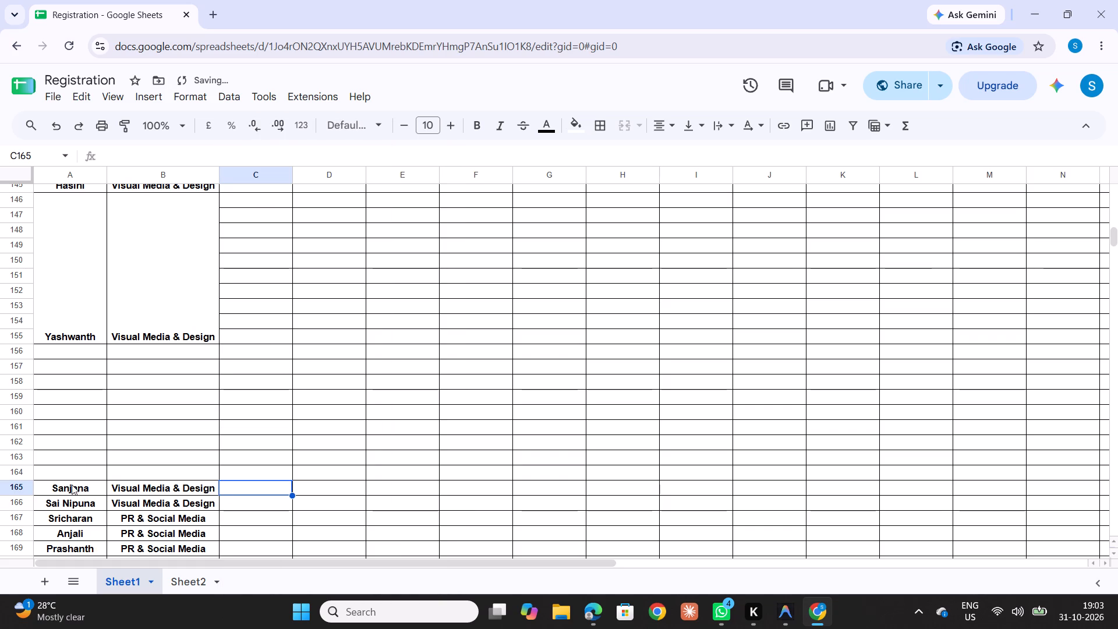
Merge A156:B165 vertically, keeping Sanjana's Name and Team as two separate tall cells.
{"action": "left_click", "coordinate": [100, 488]}
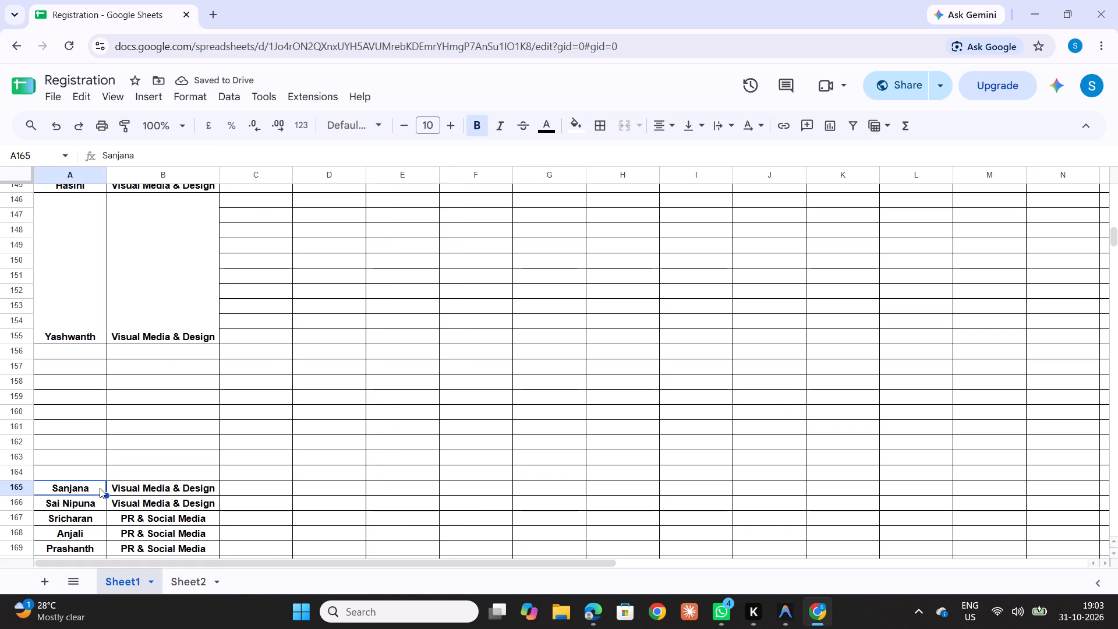
{"action": "key", "text": "shift+Right"}
{"action": "key", "text": "shift+Up"}
{"action": "key", "text": "shift+Up"}
{"action": "key", "text": "shift+Up"}
{"action": "key", "text": "shift+Up"}
{"action": "key", "text": "shift+Up"}
{"action": "key", "text": "shift+Up"}
{"action": "key", "text": "shift+Up"}
{"action": "key", "text": "shift+Up"}
{"action": "key", "text": "shift+Up"}
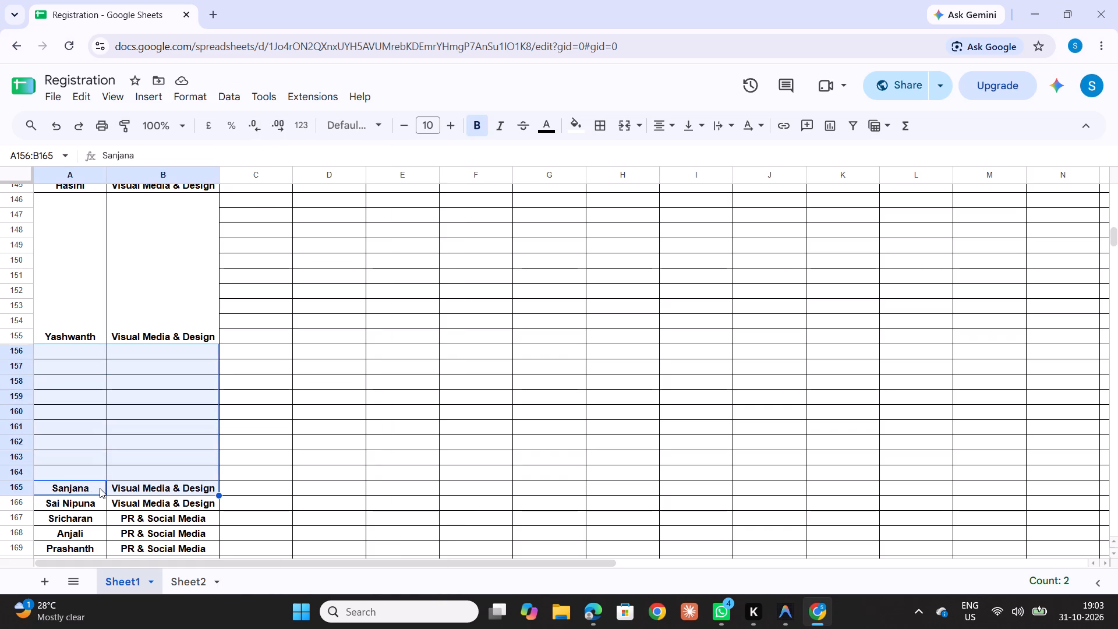
{"action": "left_click", "coordinate": [194, 94]}
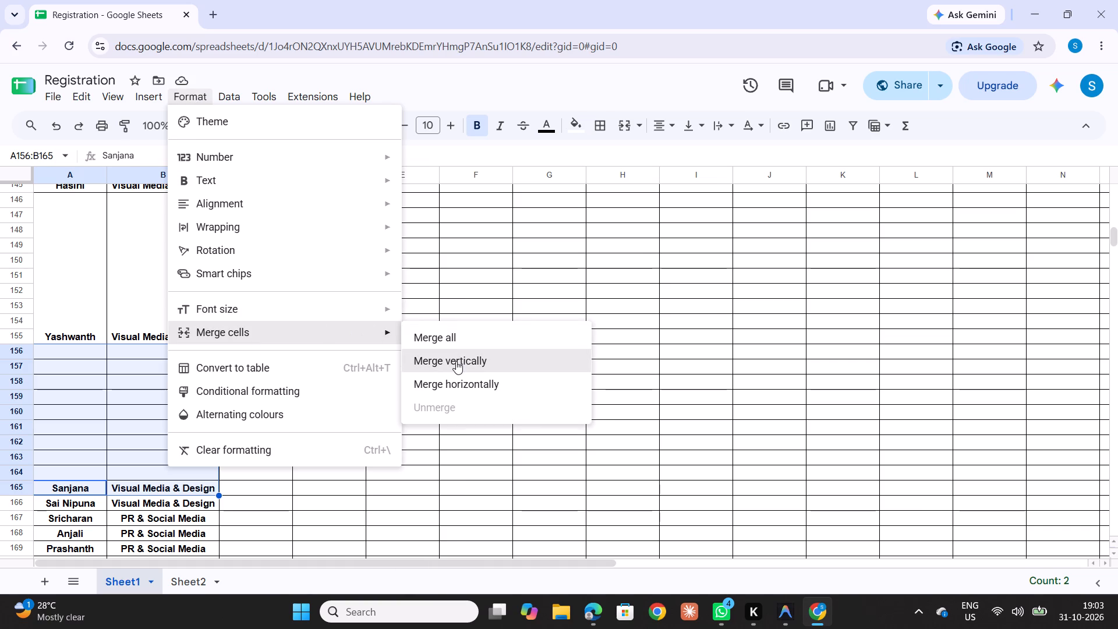
{"action": "left_click", "coordinate": [456, 361]}
{"action": "scroll", "coordinate": [158, 457], "scroll_direction": "down", "scroll_amount": 2}
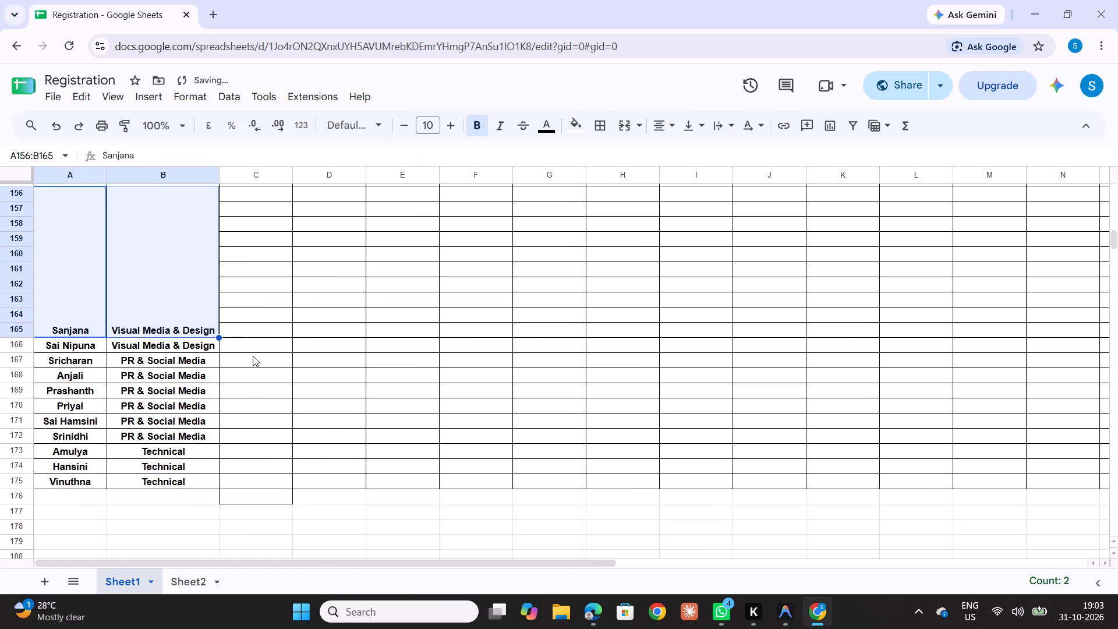
{"action": "left_click", "coordinate": [255, 349]}
{"action": "key", "text": "shift+Down"}
{"action": "key", "text": "shift+Down"}
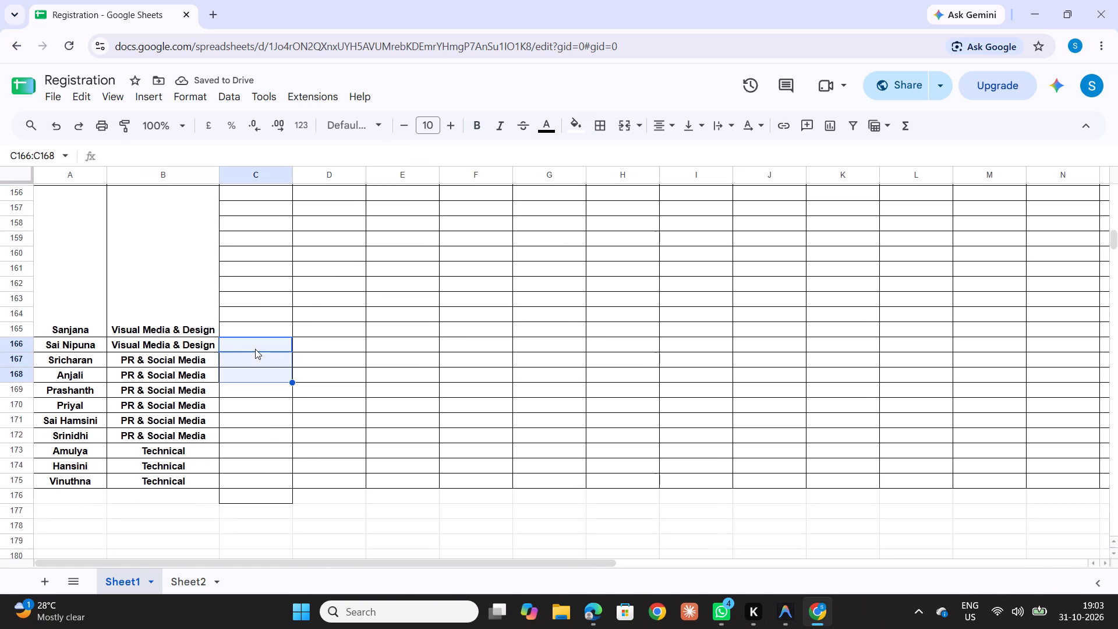
{"action": "key", "text": "shift+Down"}
{"action": "key", "text": "shift+Down"}
{"action": "key", "text": "shift+Down"}
{"action": "key", "text": "shift+Down"}
{"action": "key", "text": "shift+Down"}
{"action": "key", "text": "shift+Down"}
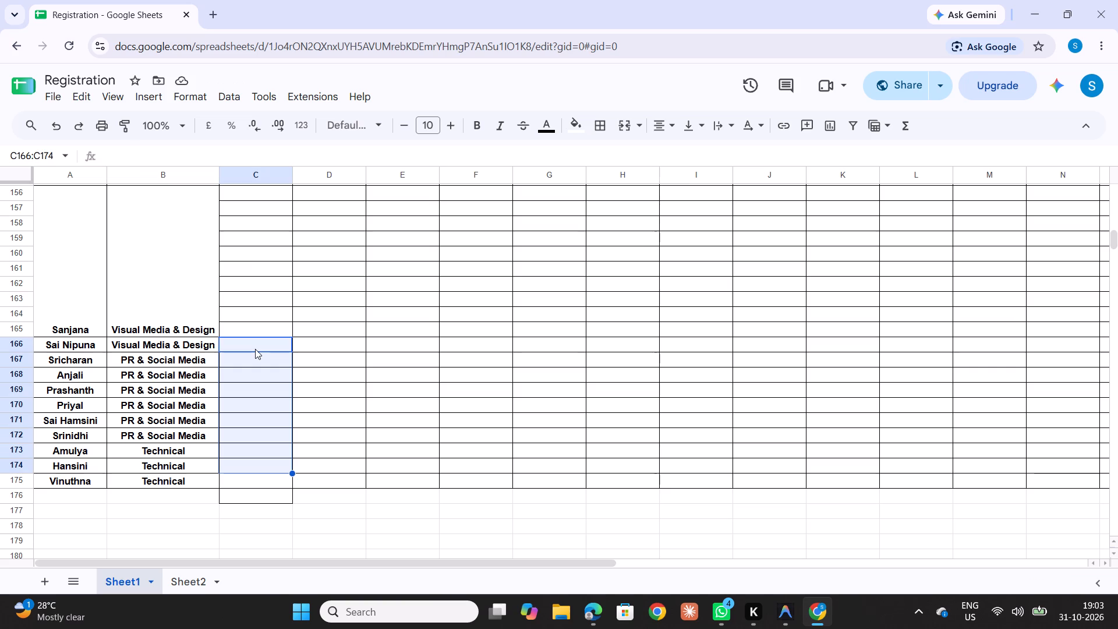
{"action": "left_click", "coordinate": [150, 96]}
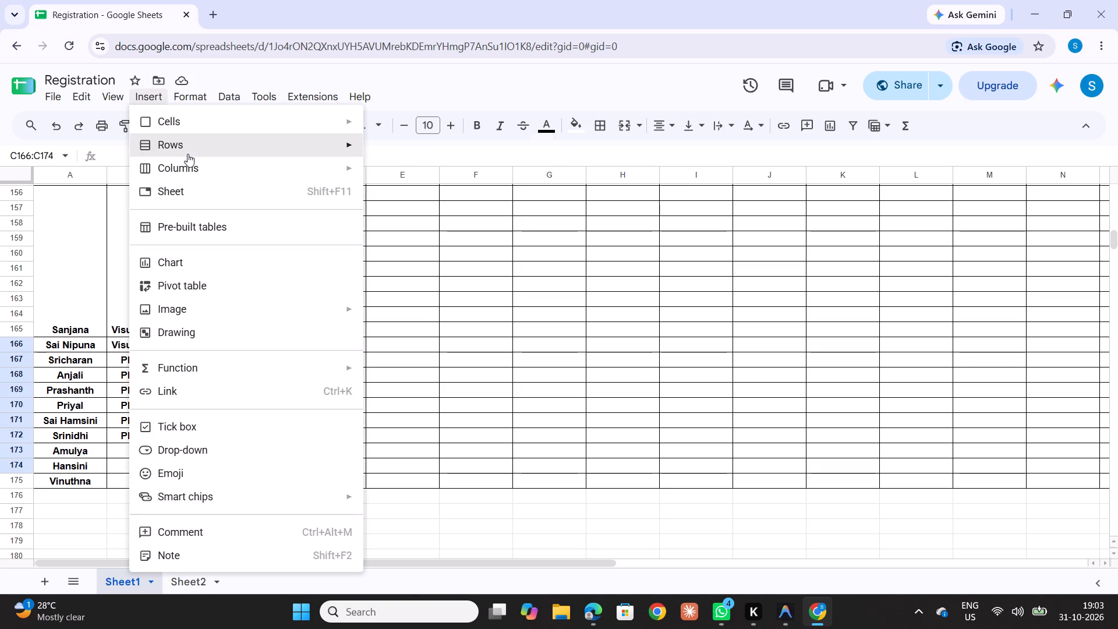
{"action": "left_click", "coordinate": [411, 148]}
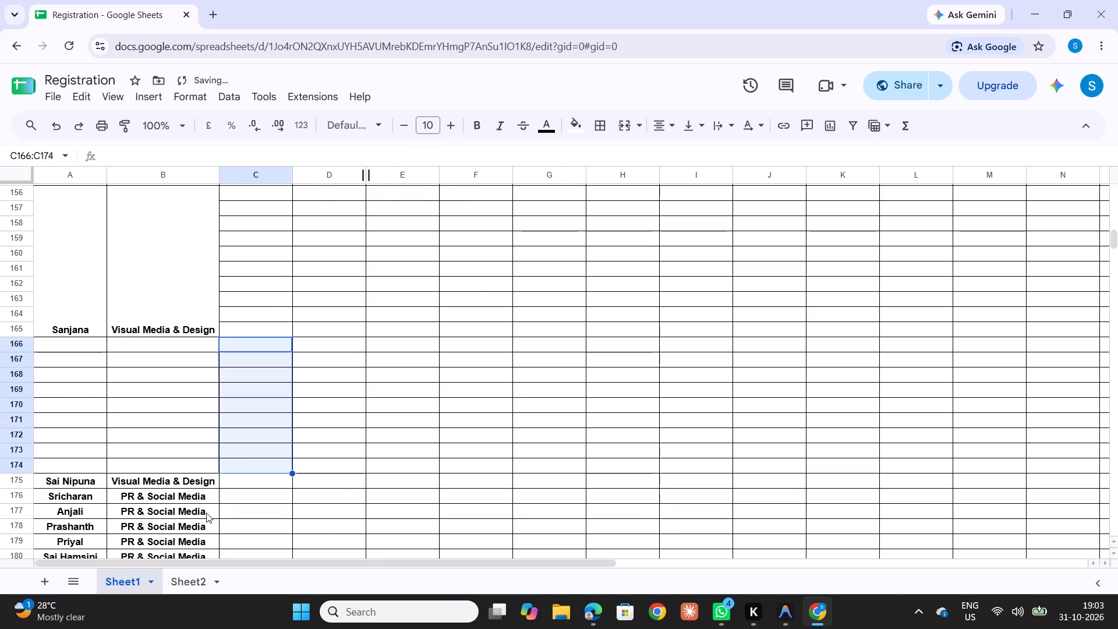
{"action": "left_click", "coordinate": [102, 486]}
{"action": "key", "text": "shift+Right"}
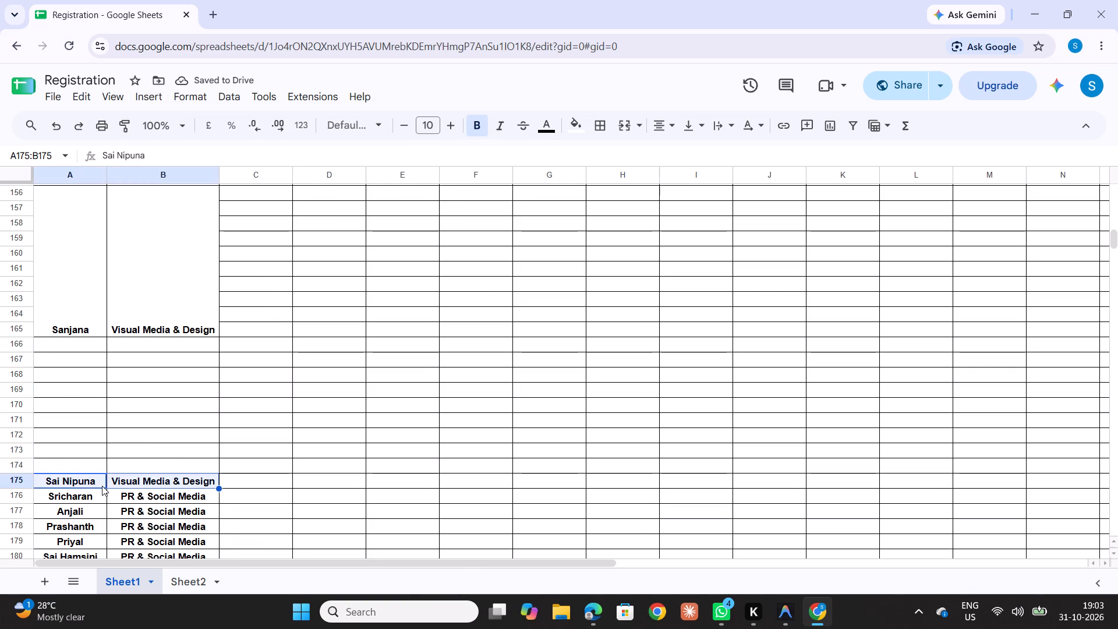
{"action": "key", "text": "shift+Up"}
{"action": "key", "text": "shift+Up"}
{"action": "key", "text": "shift+Up"}
{"action": "key", "text": "shift+Up"}
{"action": "key", "text": "shift+Up"}
{"action": "key", "text": "shift+Up"}
{"action": "key", "text": "shift+Up"}
{"action": "key", "text": "shift+Up"}
{"action": "key", "text": "shift+Up"}
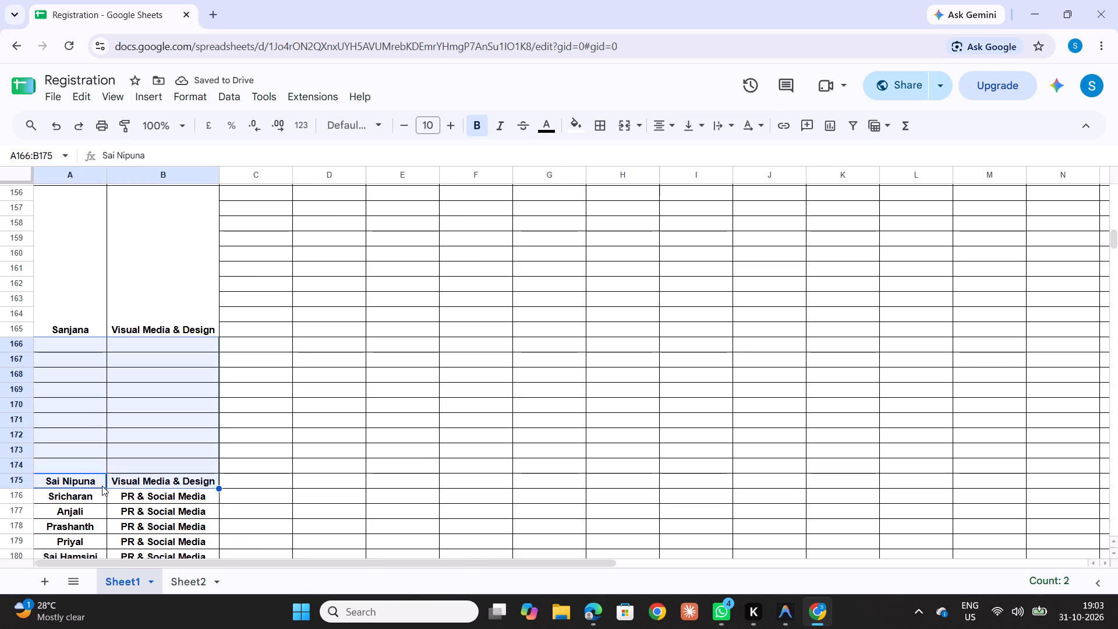
{"action": "left_click", "coordinate": [202, 94]}
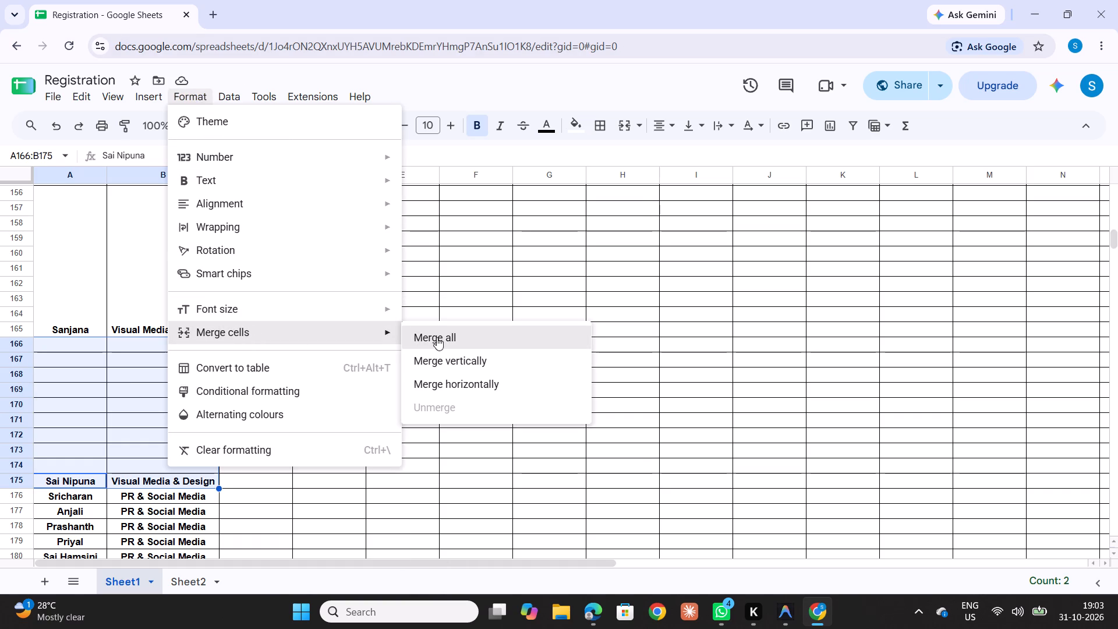
{"action": "left_click", "coordinate": [452, 358]}
Insert nine blank rows above row 176, directly above Sricharan's entry.
{"action": "scroll", "coordinate": [238, 418], "scroll_direction": "down", "scroll_amount": 2}
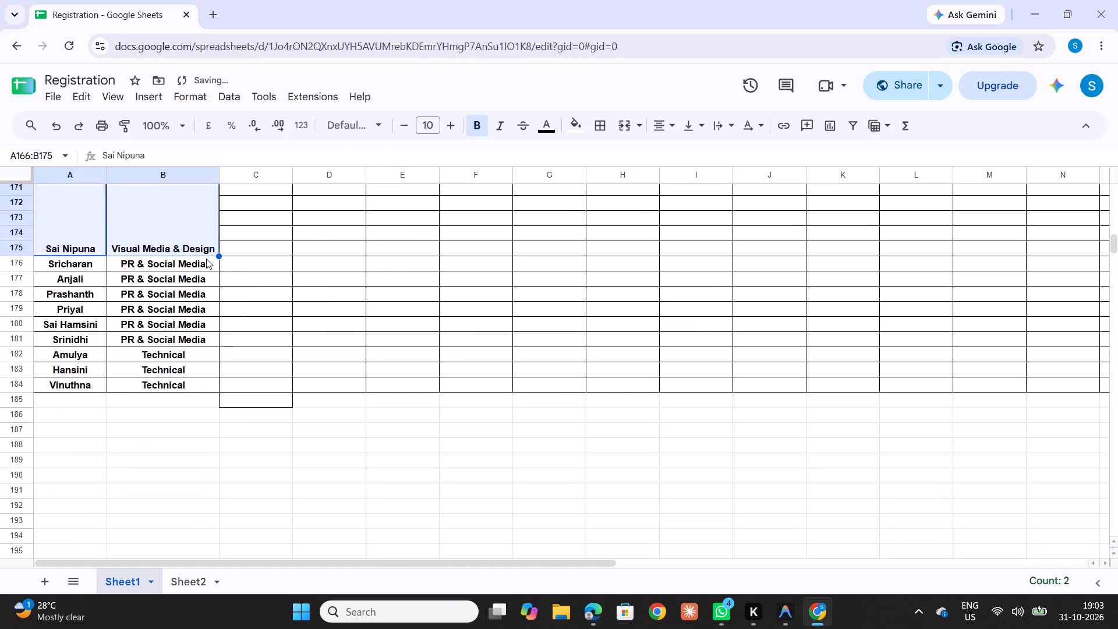
{"action": "left_click", "coordinate": [250, 265]}
{"action": "key", "text": "shift+Down"}
{"action": "key", "text": "shift+Down"}
{"action": "key", "text": "shift+Down"}
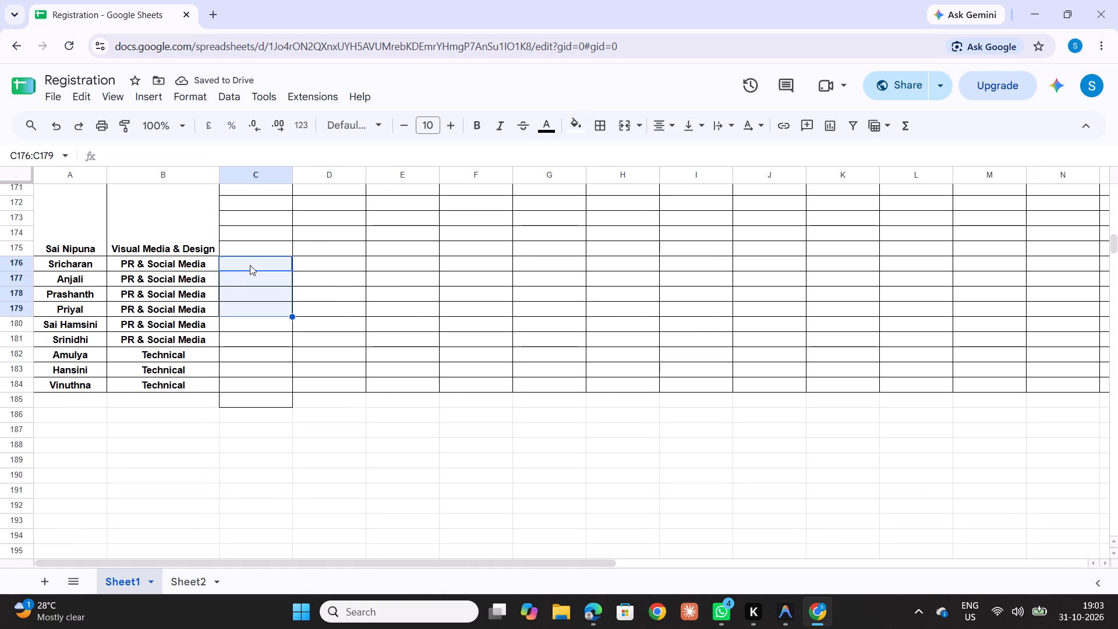
{"action": "key", "text": "shift+Down"}
{"action": "key", "text": "shift+Down"}
{"action": "key", "text": "shift+Down"}
{"action": "key", "text": "shift+Down"}
{"action": "key", "text": "shift+Down"}
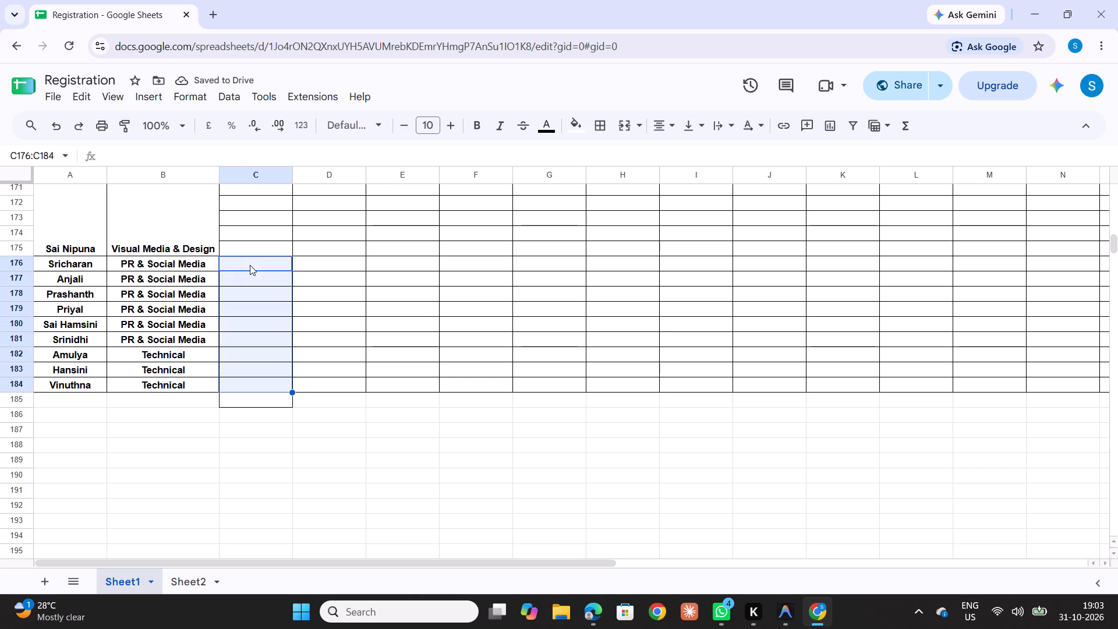
{"action": "left_click", "coordinate": [137, 101]}
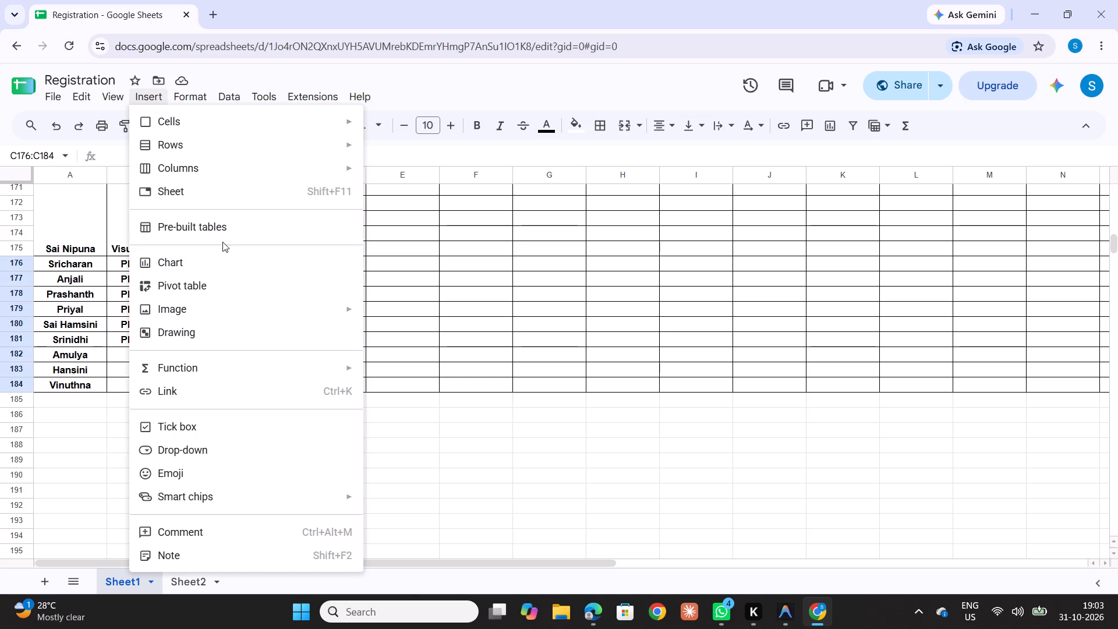
{"action": "left_click", "coordinate": [379, 146]}
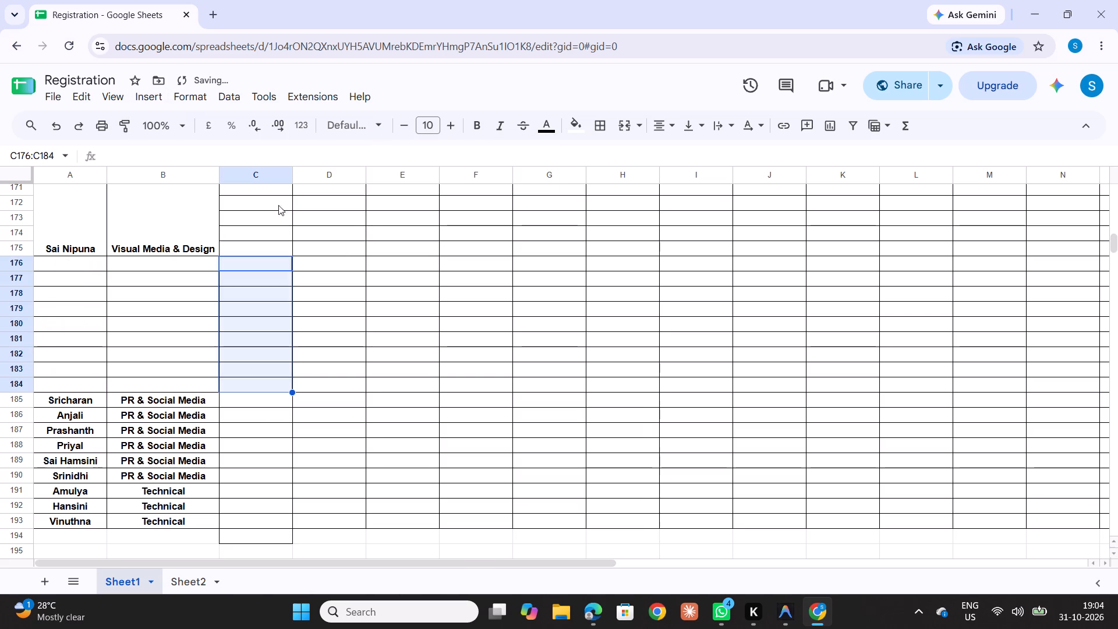
Merge A176:B185 vertically so Sricharan's Name and Team columns each become one tall cell.
{"action": "left_click", "coordinate": [101, 398]}
{"action": "key", "text": "shift+Right"}
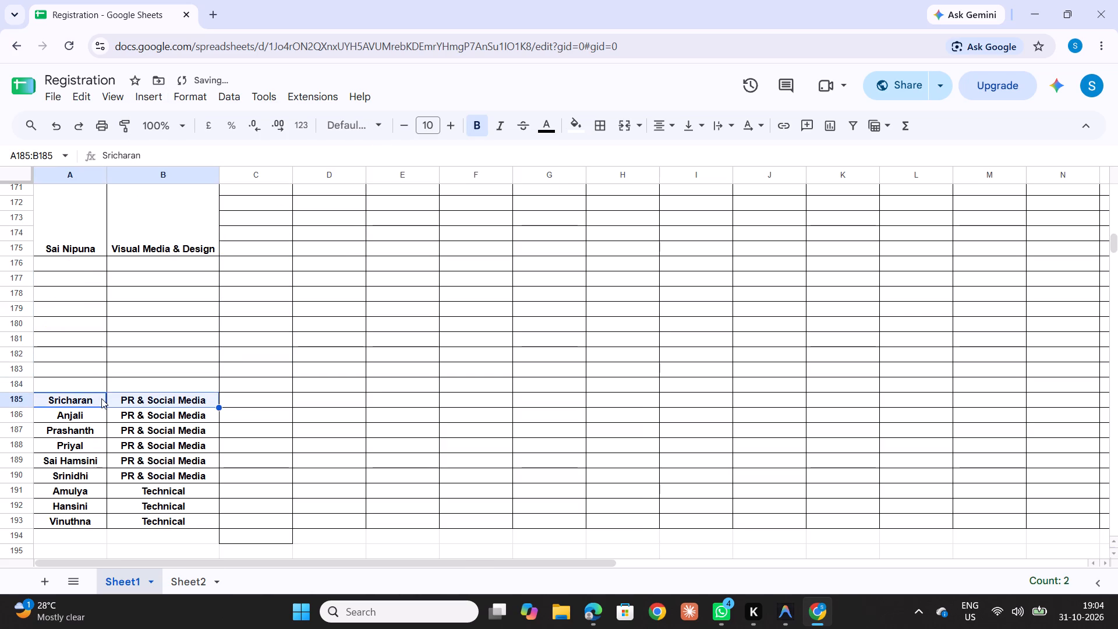
{"action": "key", "text": "shift+Up"}
{"action": "key", "text": "shift+Up"}
{"action": "key", "text": "shift+Up"}
{"action": "key", "text": "shift+Up"}
{"action": "key", "text": "shift+Up"}
{"action": "key", "text": "shift+Up"}
{"action": "key", "text": "shift+Up"}
{"action": "key", "text": "shift+Up"}
{"action": "key", "text": "shift+Up"}
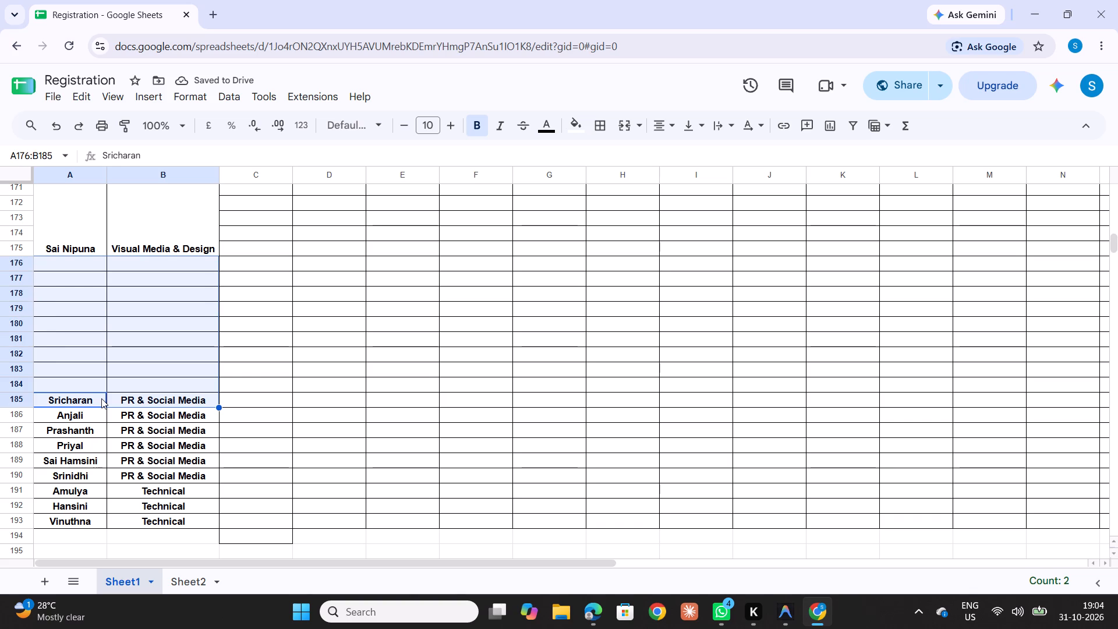
{"action": "left_click", "coordinate": [184, 100]}
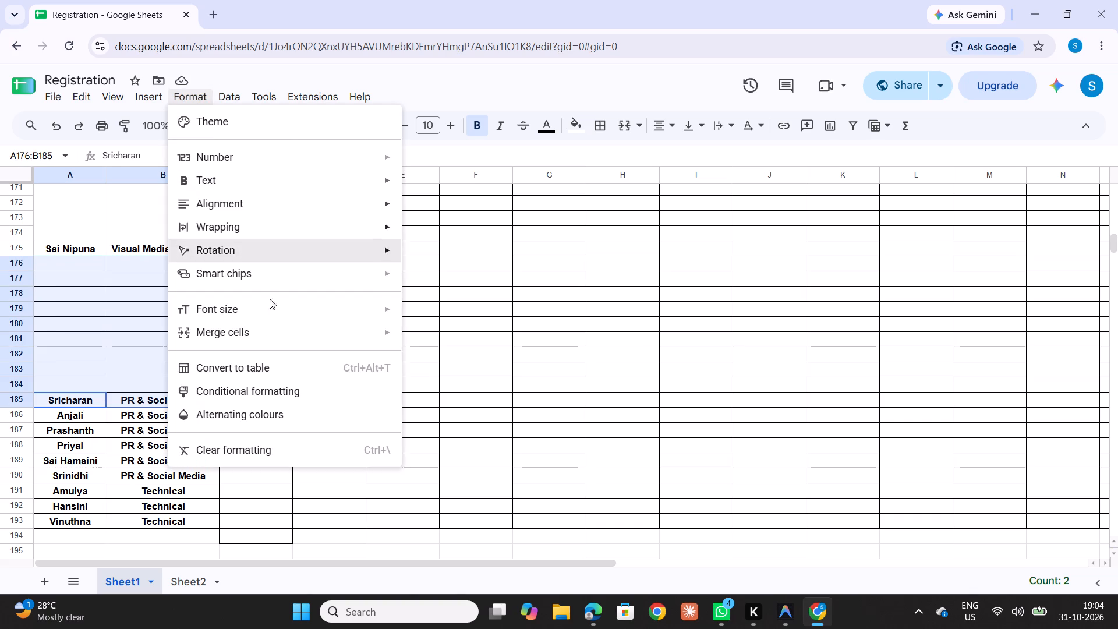
{"action": "left_click", "coordinate": [458, 355]}
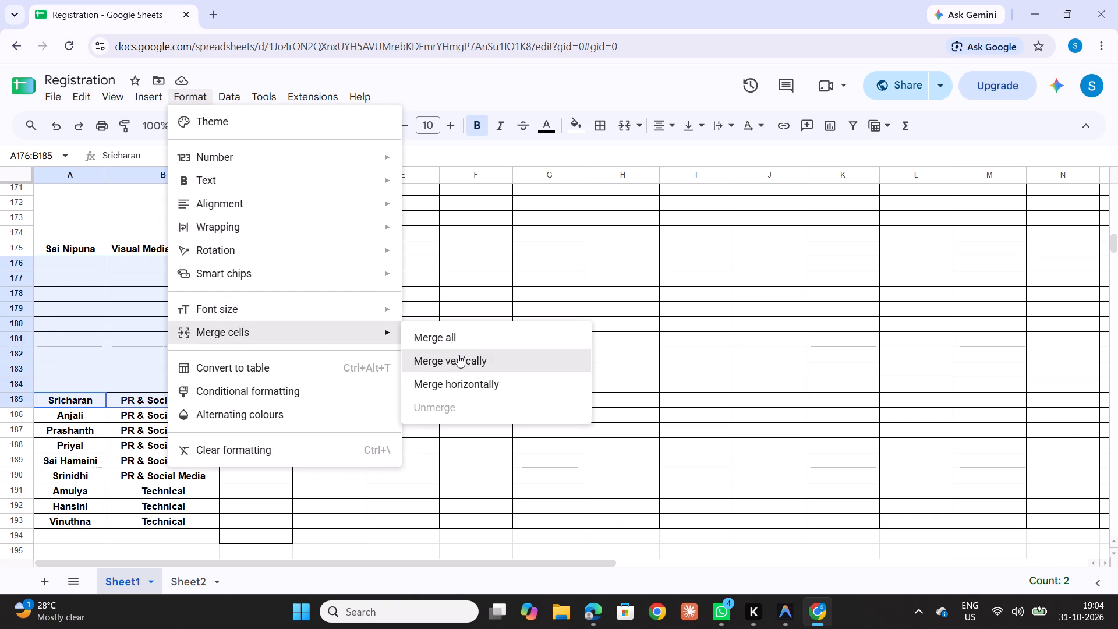
Insert nine blank rows above row 186, directly above Anjali's entry.
{"action": "scroll", "coordinate": [232, 411], "scroll_direction": "down", "scroll_amount": 1}
{"action": "left_click", "coordinate": [249, 345]}
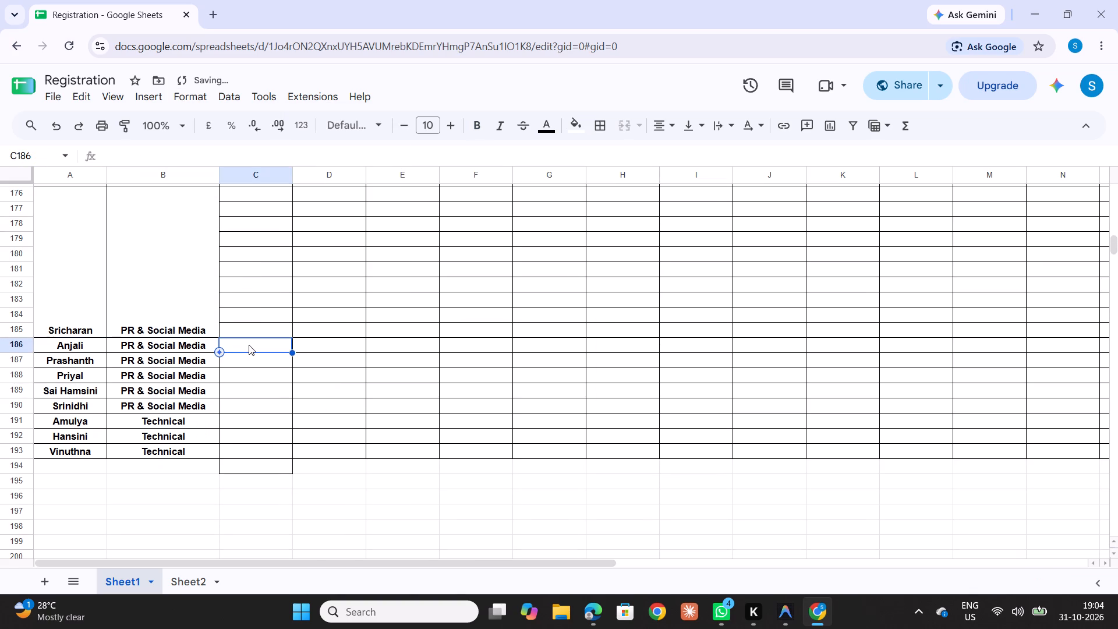
{"action": "key", "text": "shift+Down"}
{"action": "key", "text": "shift+Down"}
{"action": "key", "text": "shift+Down"}
{"action": "key", "text": "shift+Down"}
{"action": "key", "text": "shift+Down"}
{"action": "key", "text": "shift+Down"}
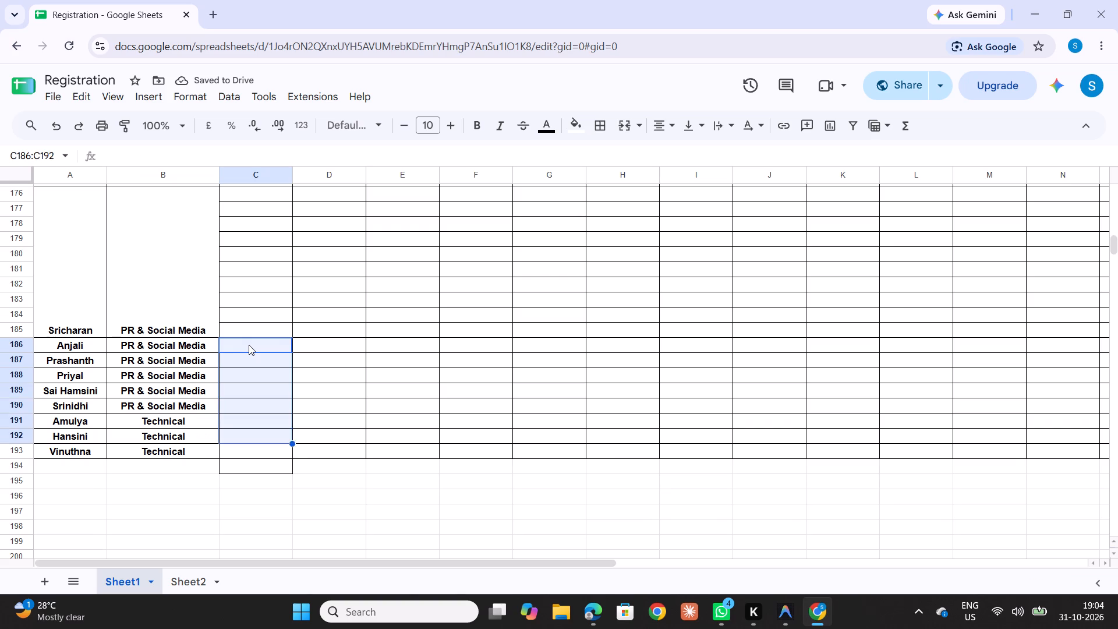
{"action": "key", "text": "shift+Down"}
{"action": "key", "text": "shift+Down"}
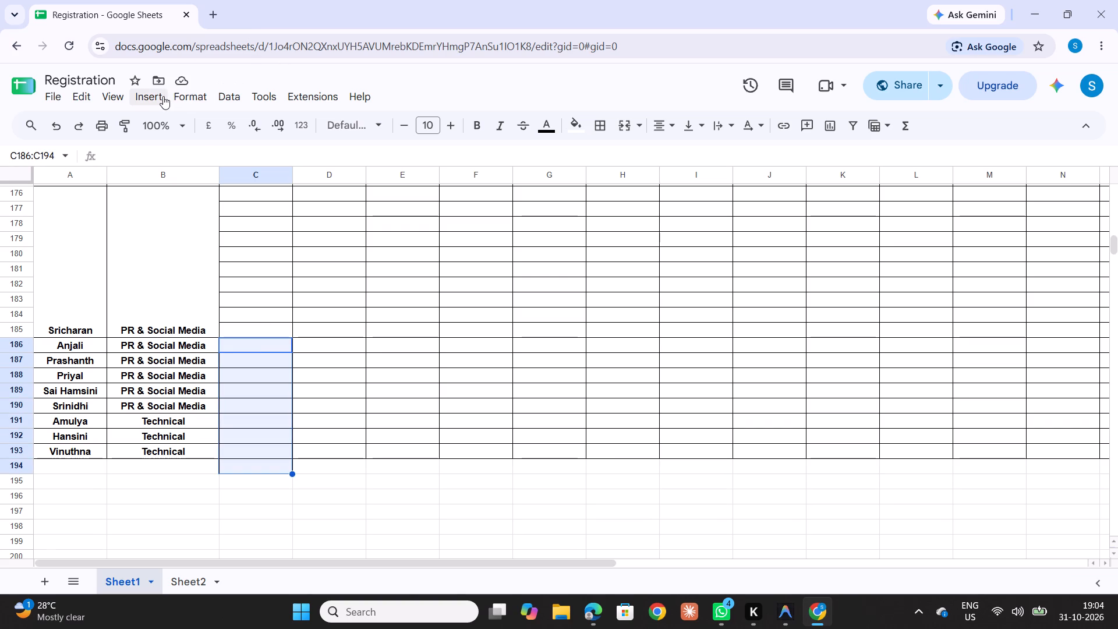
{"action": "left_click", "coordinate": [154, 97]}
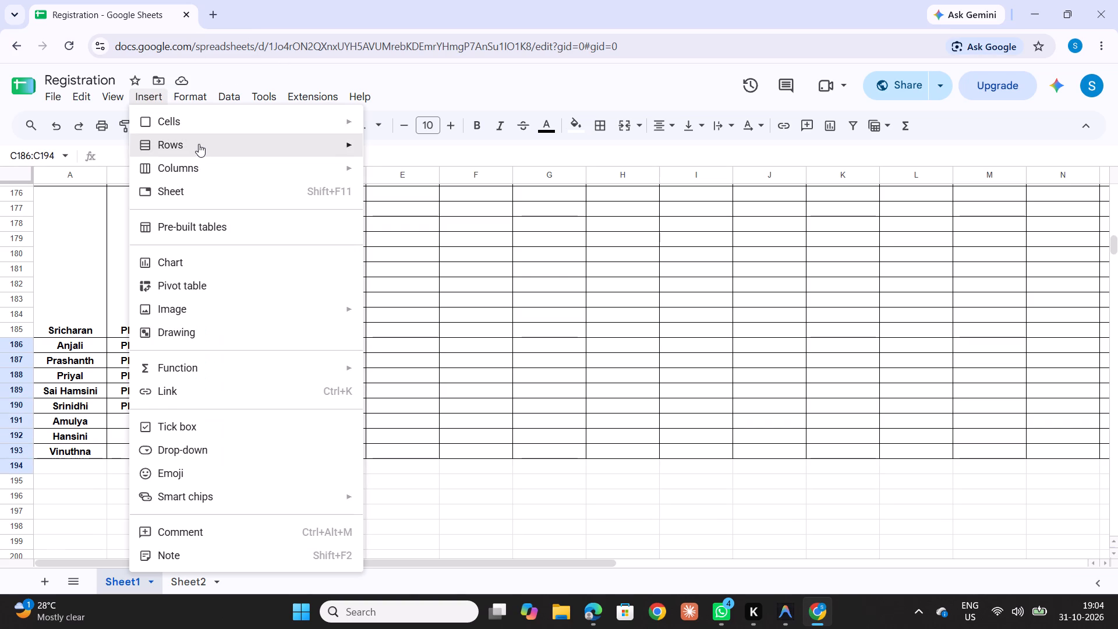
{"action": "left_click", "coordinate": [436, 140]}
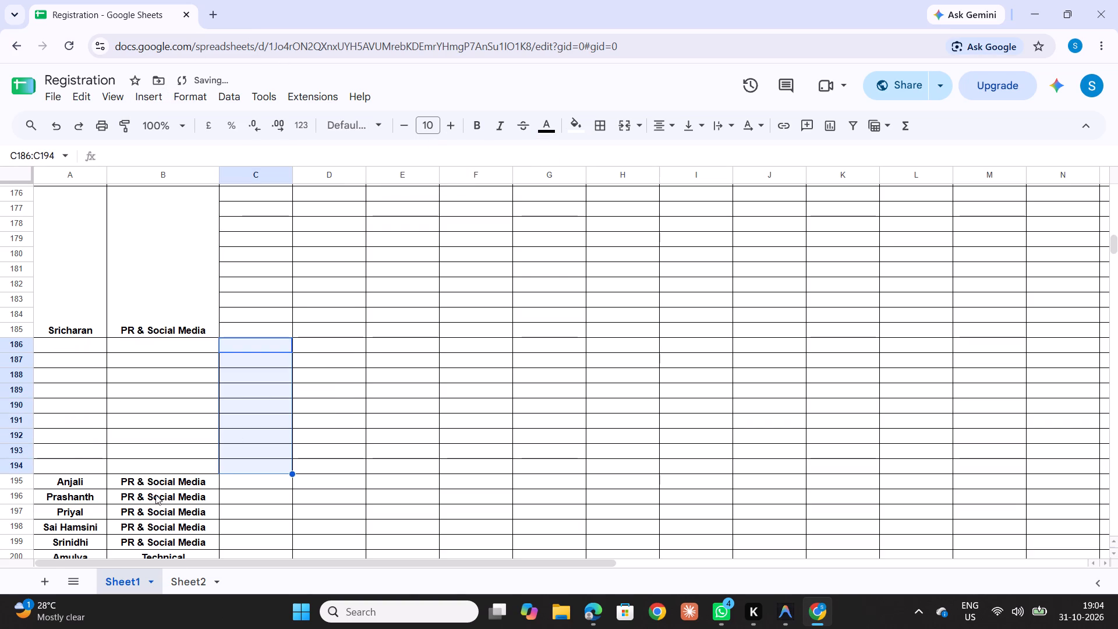
Merge A186:B195 vertically, keeping Anjali's Name and Team as two separate tall cells.
{"action": "left_click", "coordinate": [86, 483]}
{"action": "key", "text": "shift+Right"}
{"action": "key", "text": "shift+Up"}
{"action": "key", "text": "shift+Up"}
{"action": "key", "text": "shift+Up"}
{"action": "key", "text": "shift+Up"}
{"action": "key", "text": "shift+Up"}
{"action": "key", "text": "shift+Up"}
{"action": "key", "text": "shift+Up"}
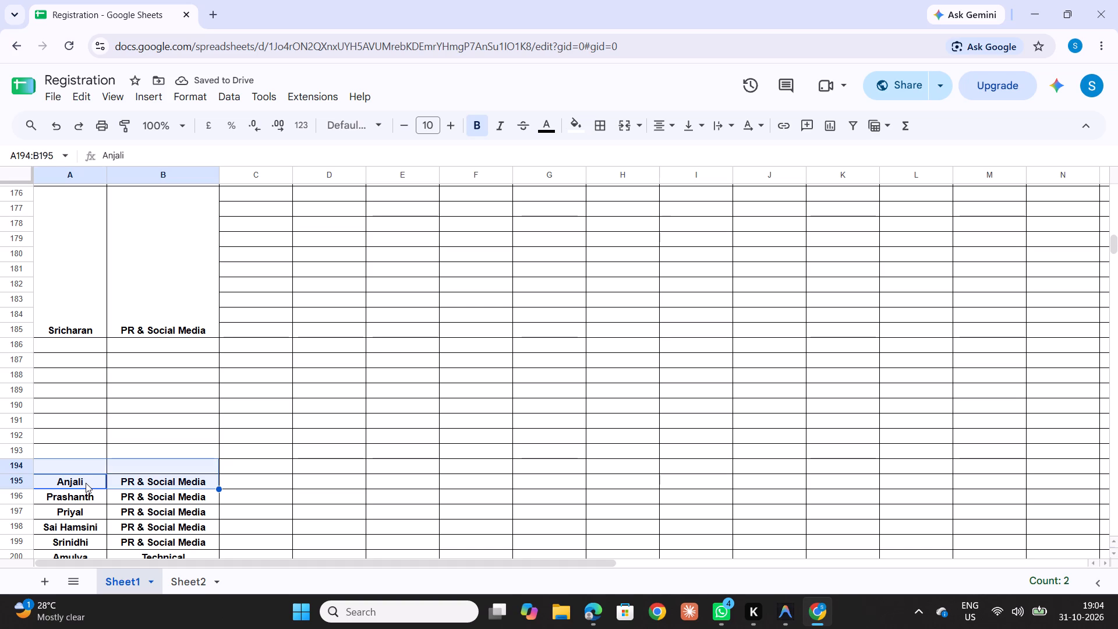
{"action": "key", "text": "shift+Up"}
{"action": "key", "text": "shift+Up"}
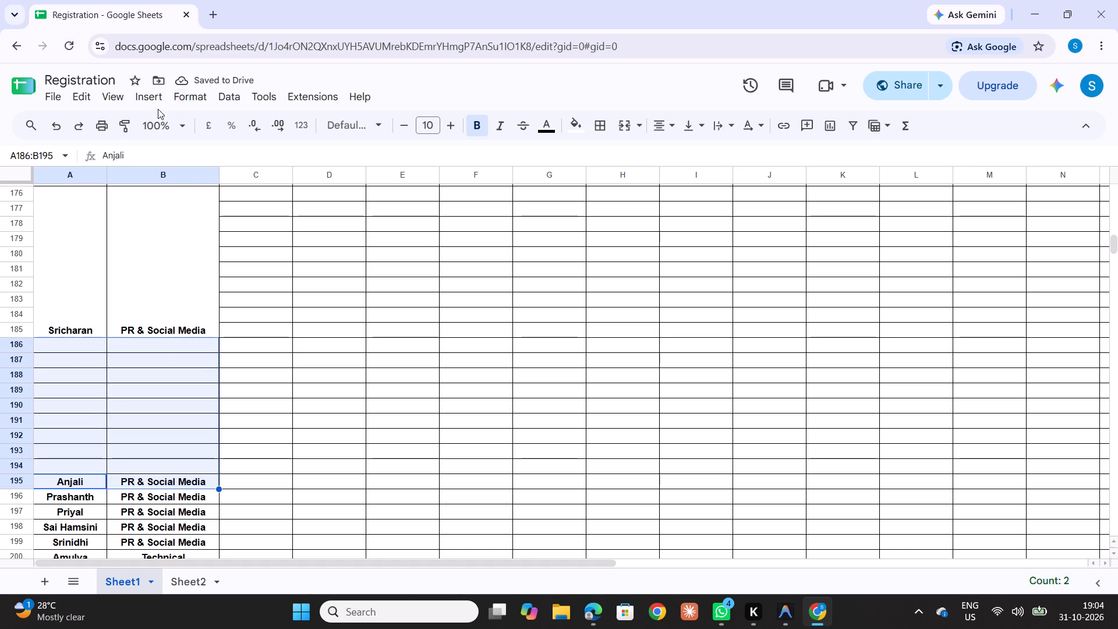
{"action": "left_click", "coordinate": [193, 97]}
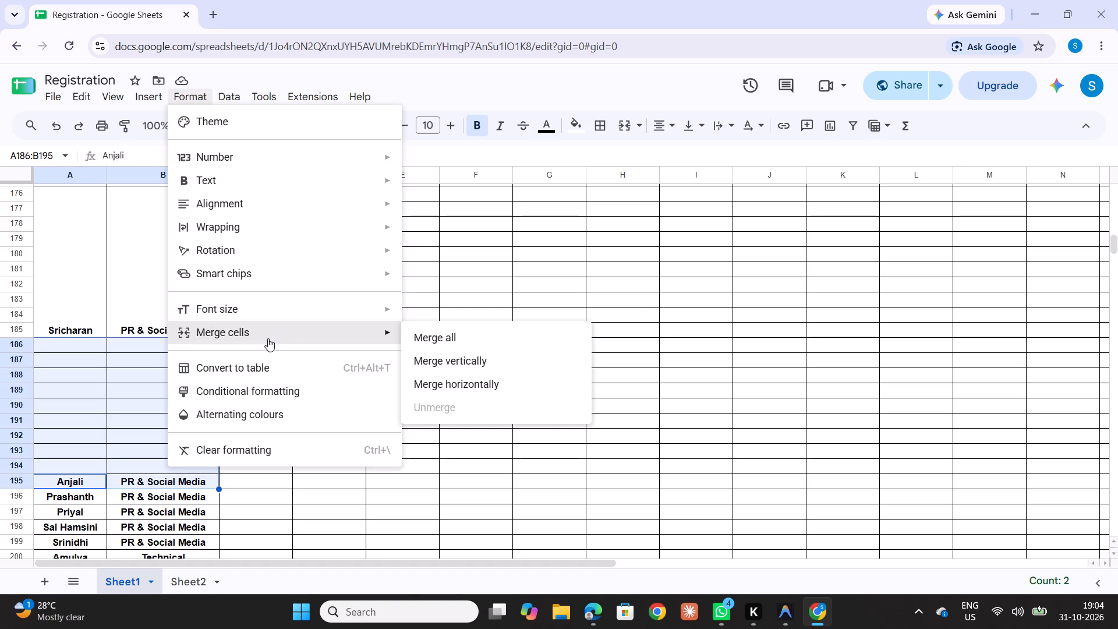
{"action": "left_click", "coordinate": [452, 362]}
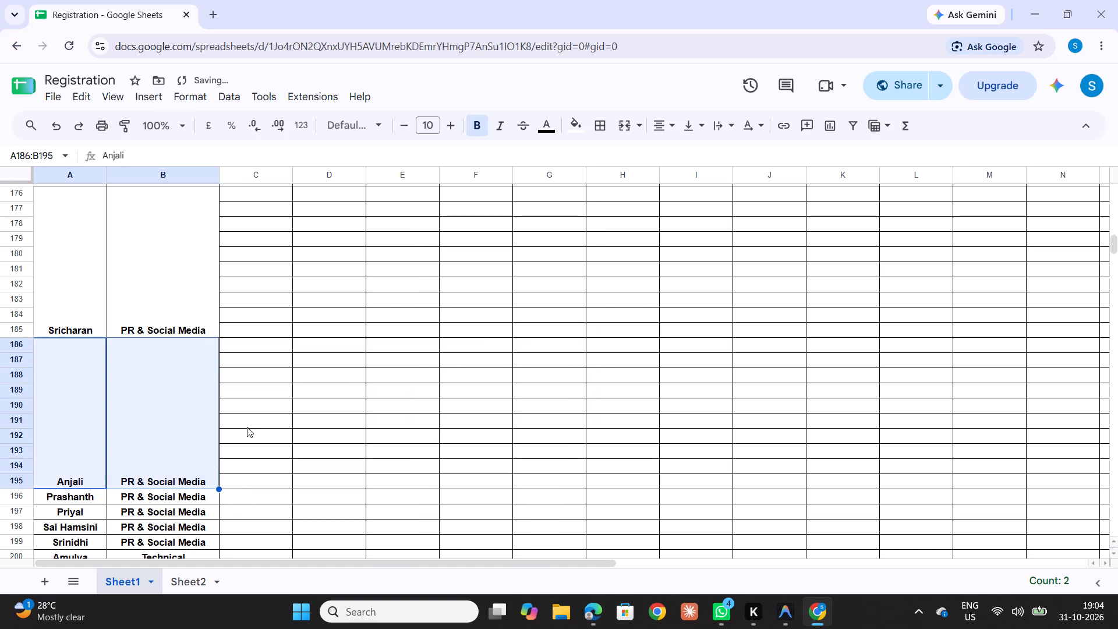
Insert nine blank rows above row 196, directly above Prashanth's entry.
{"action": "scroll", "coordinate": [247, 427], "scroll_direction": "down", "scroll_amount": 2}
{"action": "left_click", "coordinate": [257, 352]}
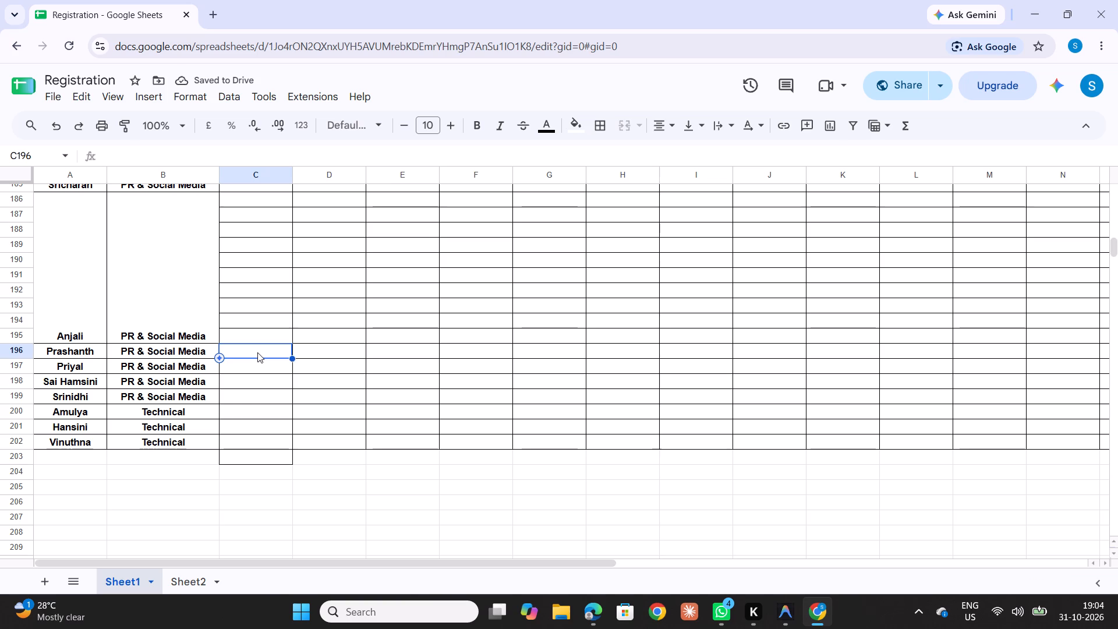
{"action": "key", "text": "shift+Down"}
{"action": "key", "text": "shift+Down"}
{"action": "key", "text": "shift+Down"}
{"action": "key", "text": "shift+Down"}
{"action": "key", "text": "shift+Down"}
{"action": "key", "text": "shift+Down"}
{"action": "key", "text": "shift+Down"}
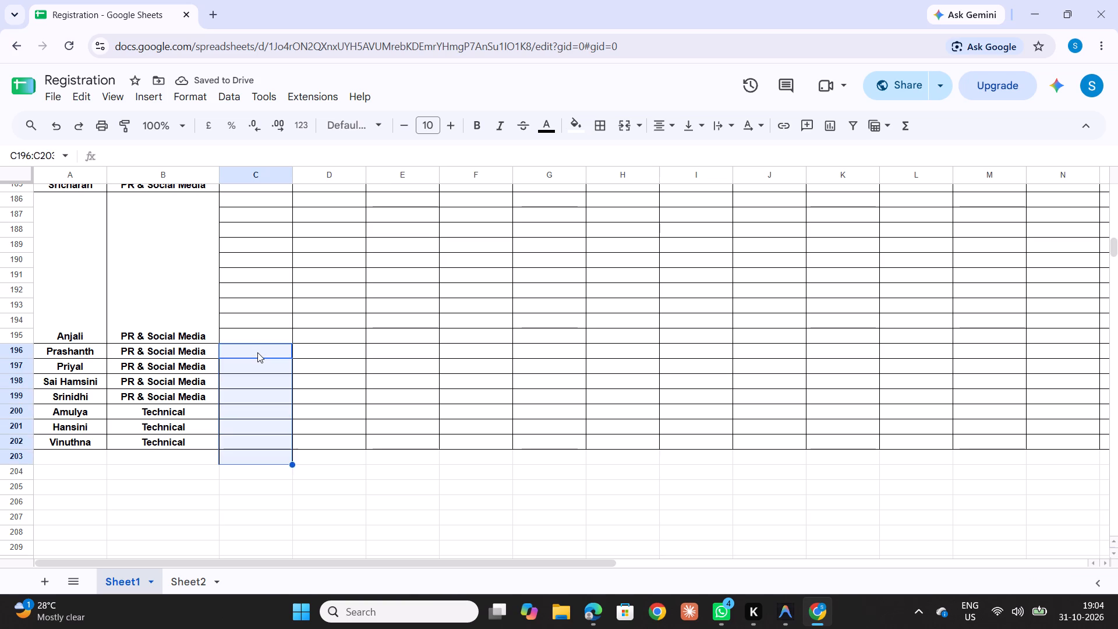
{"action": "key", "text": "shift+Down"}
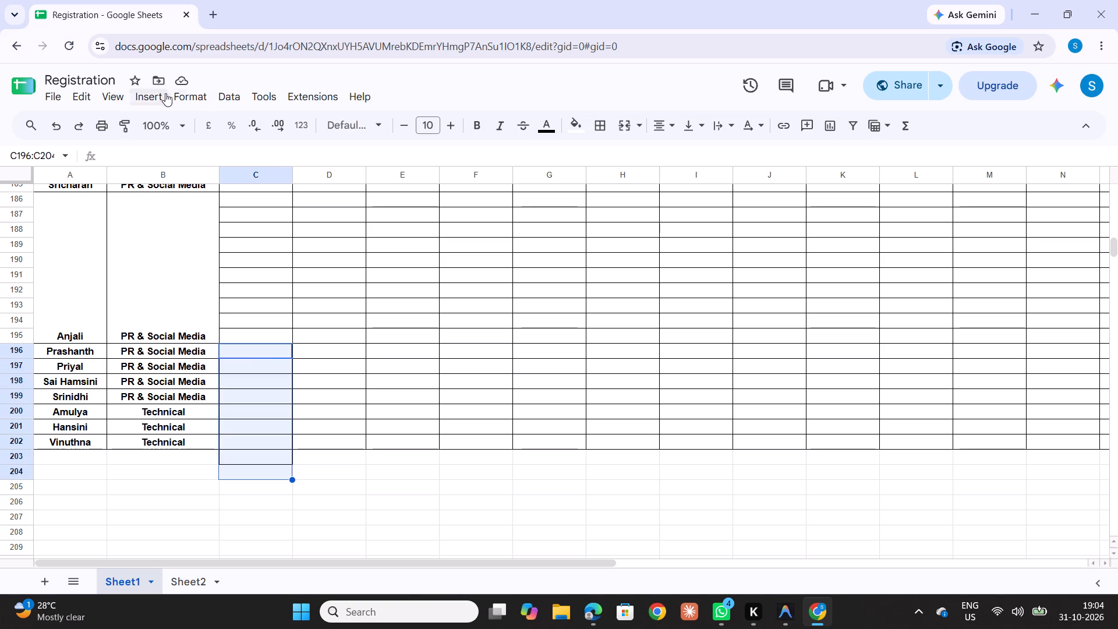
{"action": "left_click_drag", "start_coordinate": [154, 91], "coordinate": [194, 145]}
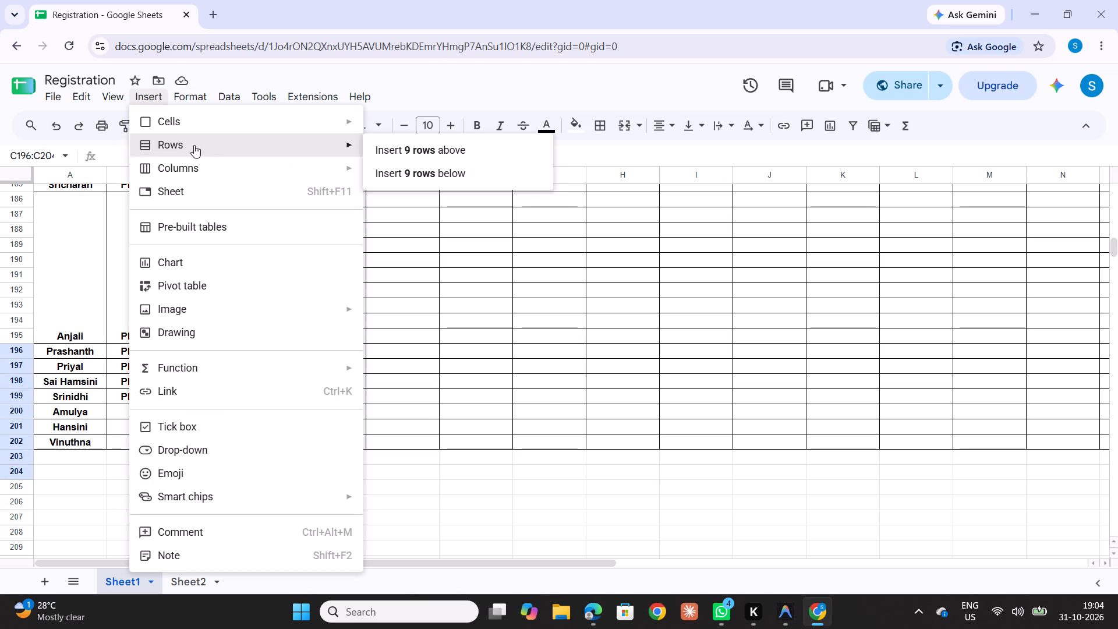
{"action": "left_click", "coordinate": [423, 154]}
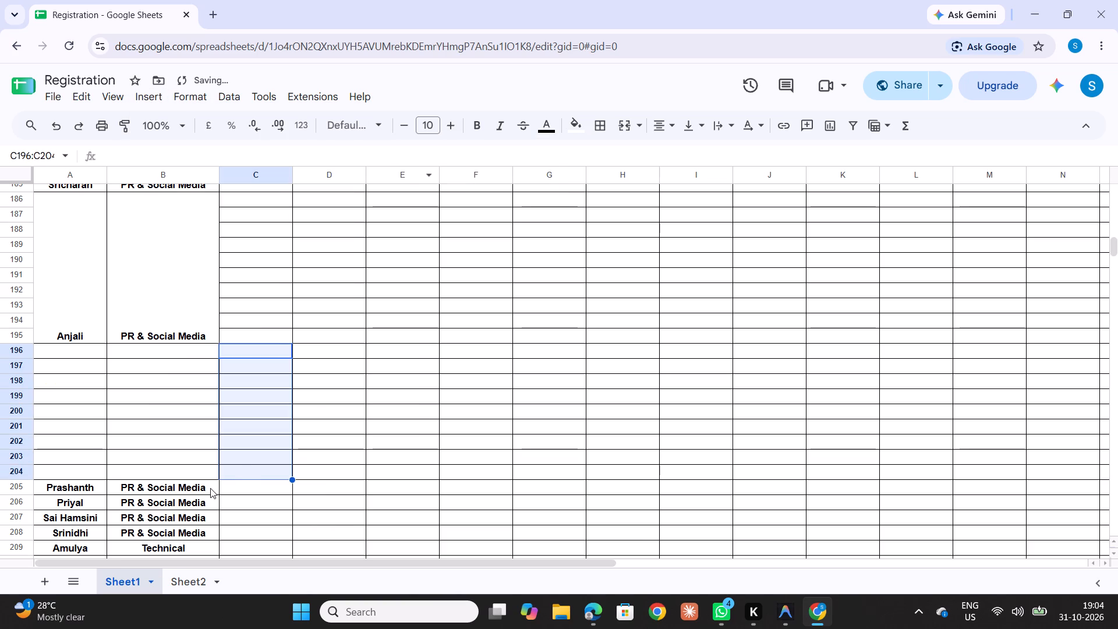
Merge A196:B205 vertically so Prashanth's Name and Team columns each become one tall cell.
{"action": "left_click", "coordinate": [168, 486]}
{"action": "key", "text": "shift+Left"}
{"action": "key", "text": "shift+Up"}
{"action": "key", "text": "shift+Up"}
{"action": "key", "text": "shift+Up"}
{"action": "key", "text": "shift+Up"}
{"action": "key", "text": "shift+Up"}
{"action": "key", "text": "shift+Up"}
{"action": "key", "text": "shift+Up"}
{"action": "key", "text": "shift+Up"}
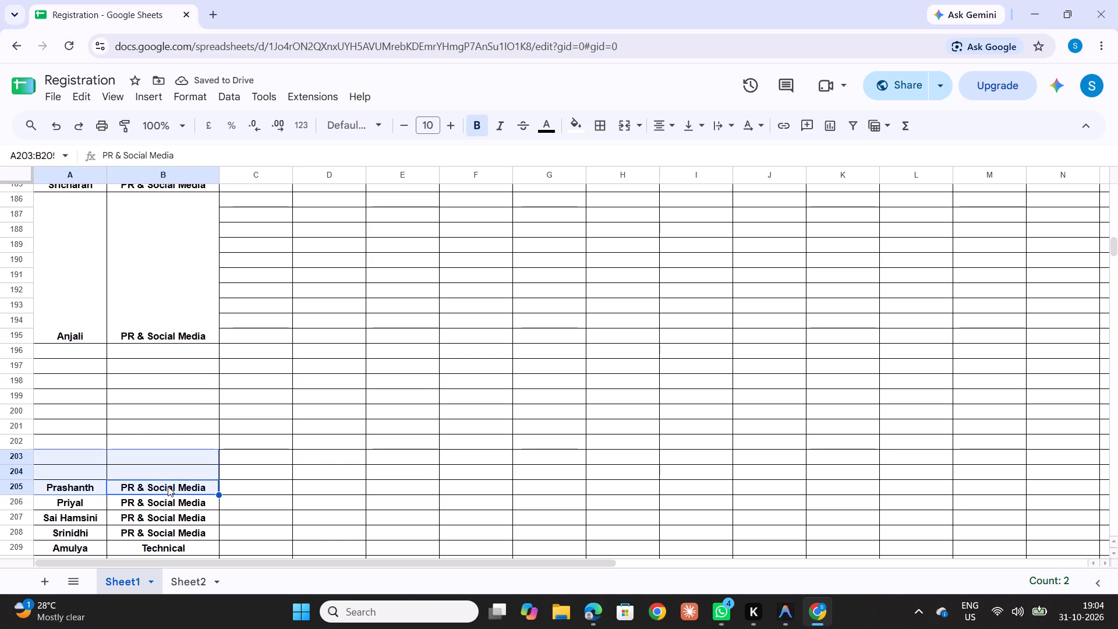
{"action": "key", "text": "shift+Up"}
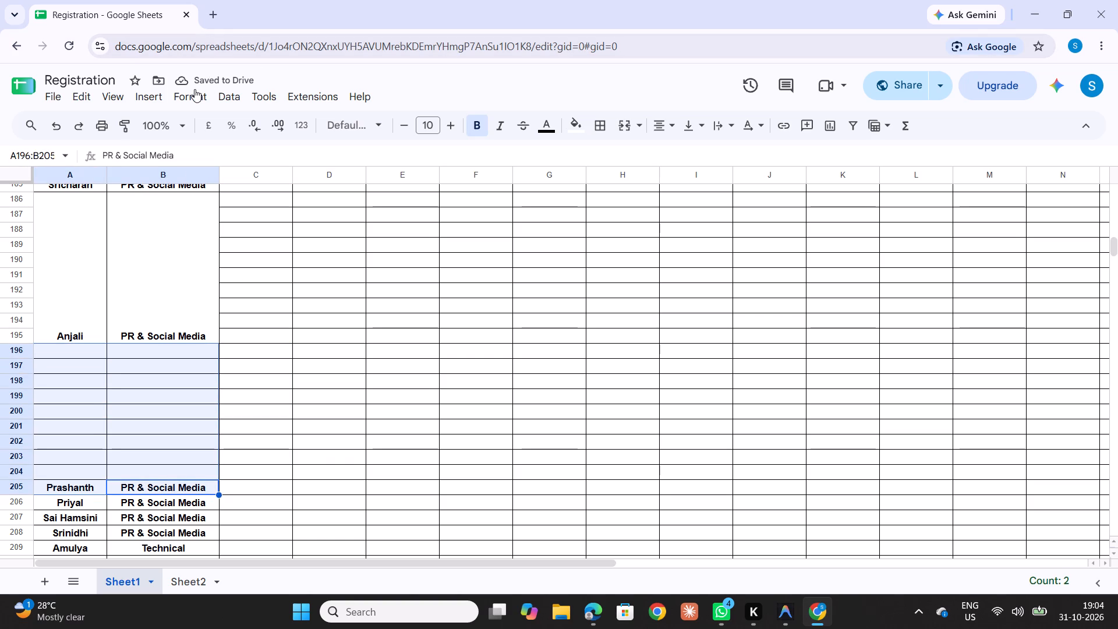
{"action": "left_click", "coordinate": [194, 89]}
{"action": "left_click", "coordinate": [194, 89]}
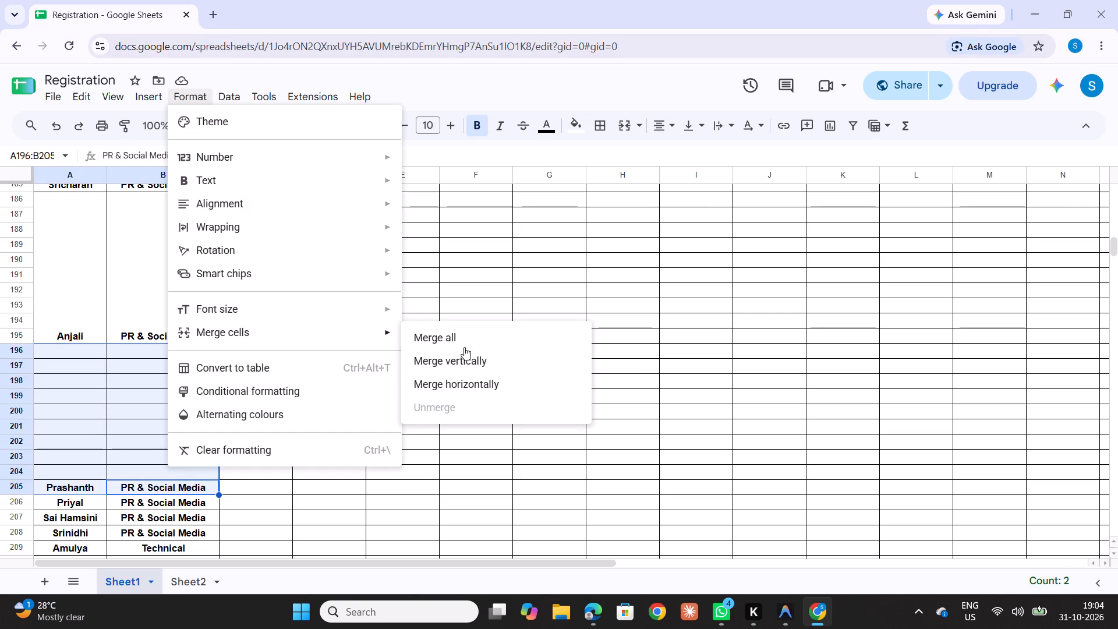
{"action": "left_click", "coordinate": [461, 365]}
Insert nine blank rows above row 206, directly above Priyal's entry.
{"action": "scroll", "coordinate": [232, 458], "scroll_direction": "down", "scroll_amount": 2}
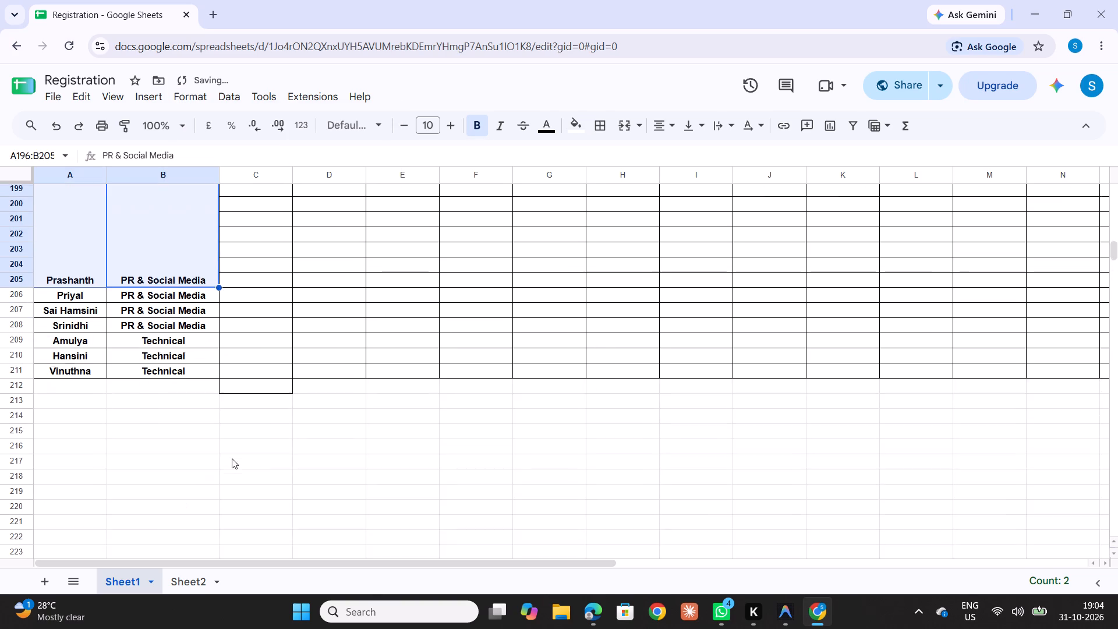
{"action": "scroll", "coordinate": [232, 458], "scroll_direction": "down", "scroll_amount": 1}
{"action": "left_click", "coordinate": [243, 273]}
{"action": "key", "text": "shift+Down"}
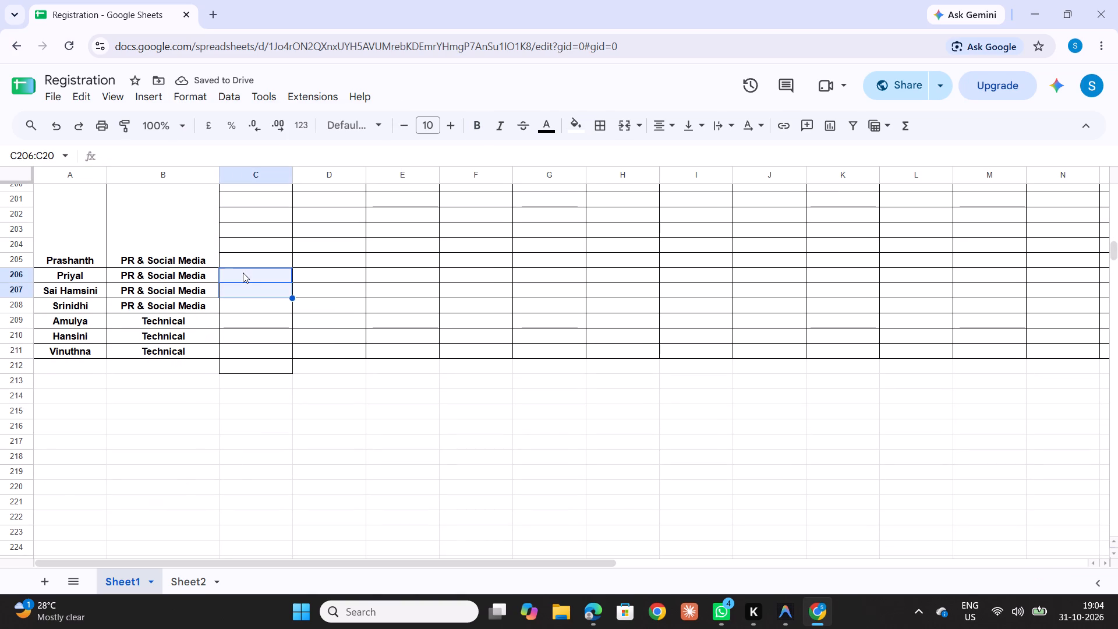
{"action": "key", "text": "shift+Down"}
{"action": "key", "text": "shift+Down"}
{"action": "key", "text": "shift+Down"}
{"action": "key", "text": "shift+Down"}
{"action": "key", "text": "shift+Down"}
{"action": "key", "text": "shift+Down"}
{"action": "key", "text": "shift+Down"}
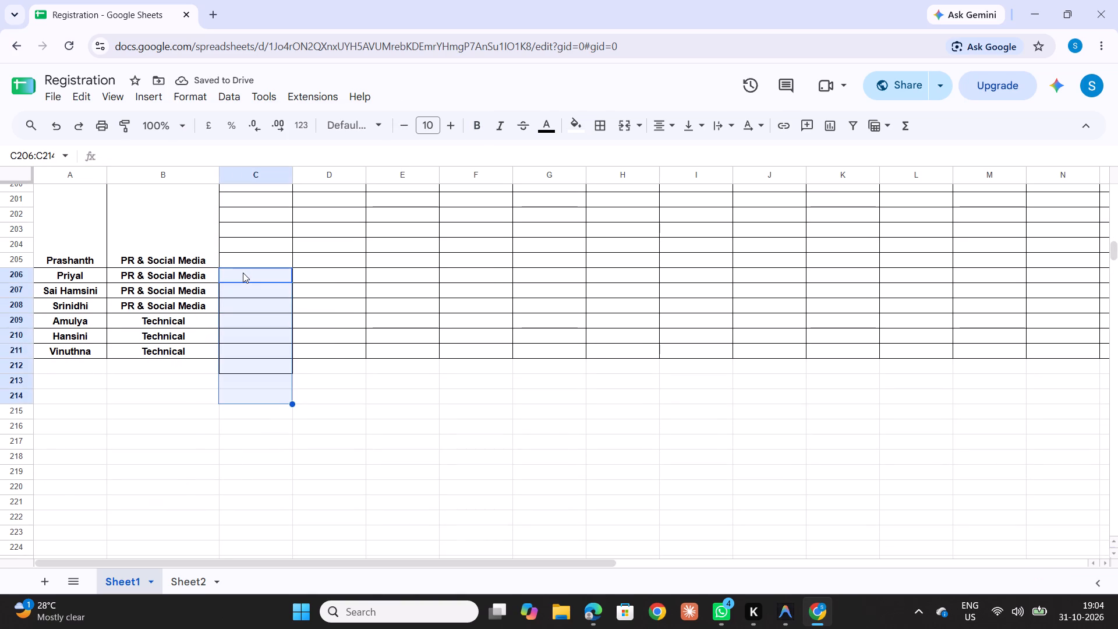
{"action": "left_click", "coordinate": [160, 98]}
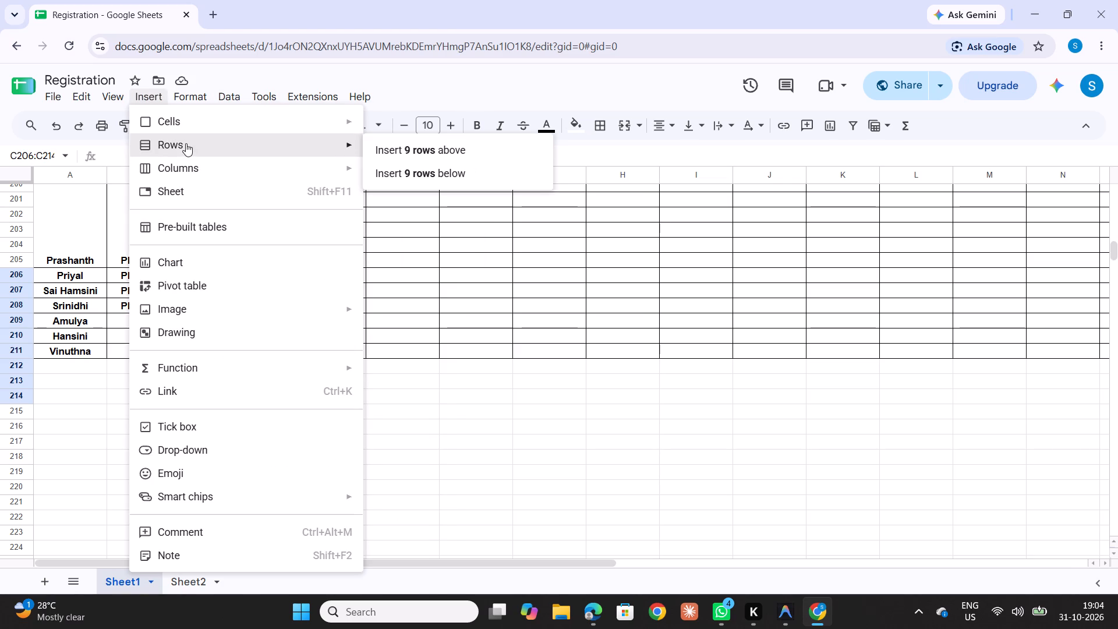
{"action": "left_click", "coordinate": [408, 147]}
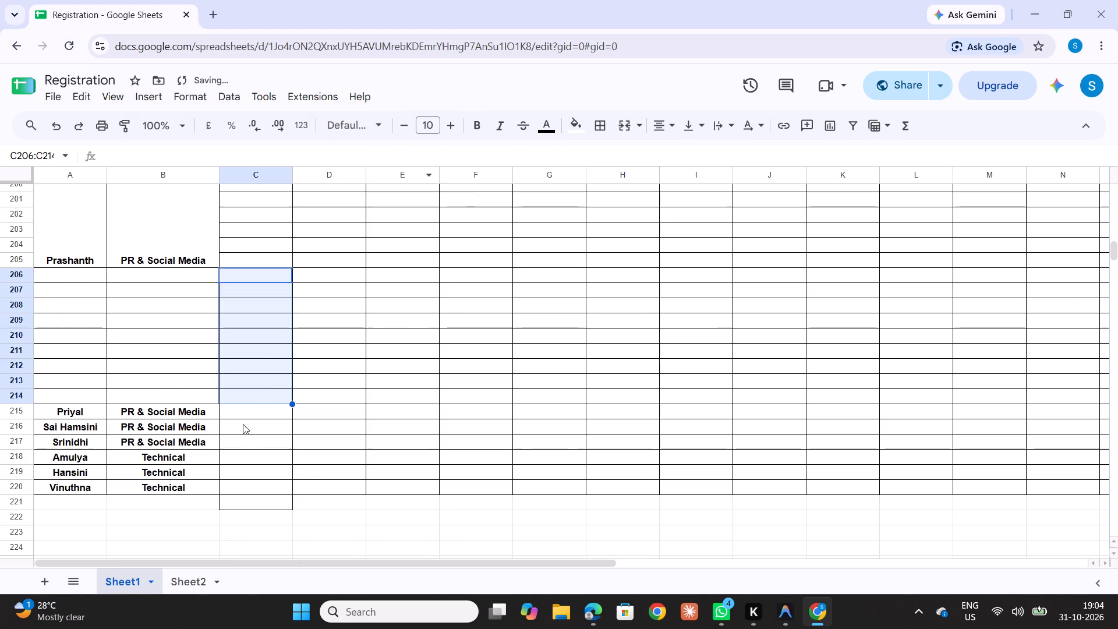
Merge A206:B215 vertically, keeping Priyal's Name and Team as two separate tall cells.
{"action": "left_click", "coordinate": [194, 415]}
{"action": "key", "text": "shift+Left"}
{"action": "key", "text": "shift+Up"}
{"action": "key", "text": "shift+Up"}
{"action": "key", "text": "shift+Up"}
{"action": "key", "text": "shift+Up"}
{"action": "key", "text": "shift+Up"}
{"action": "key", "text": "shift+Up"}
{"action": "key", "text": "shift+Up"}
{"action": "key", "text": "shift+Up"}
{"action": "key", "text": "shift+Up"}
{"action": "key", "text": "shift+Up"}
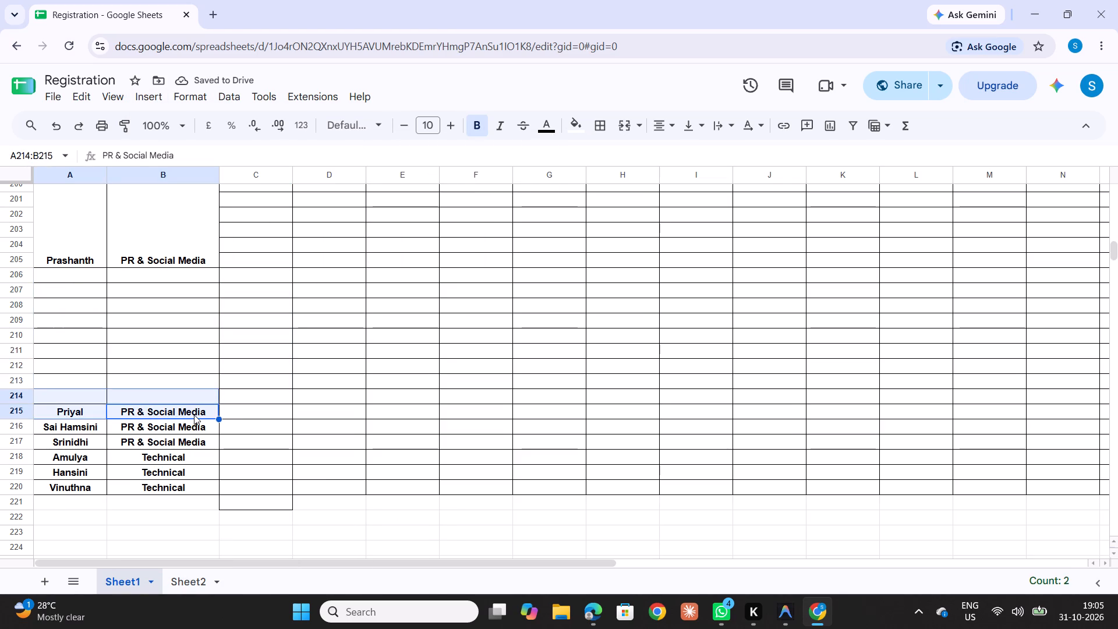
{"action": "key", "text": "shift+Down"}
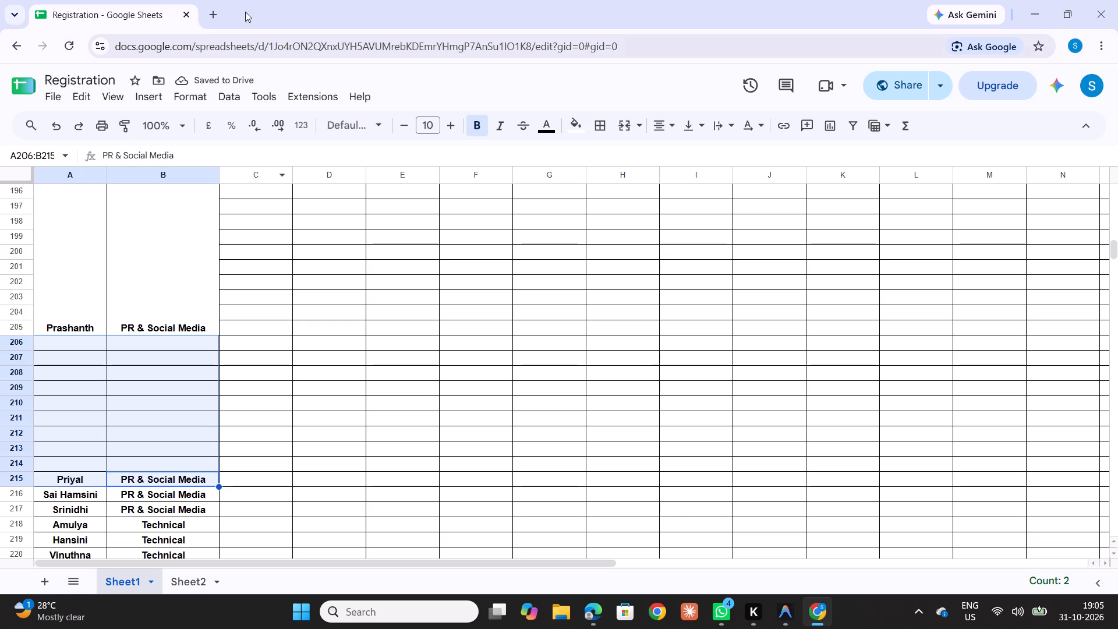
{"action": "left_click", "coordinate": [190, 98]}
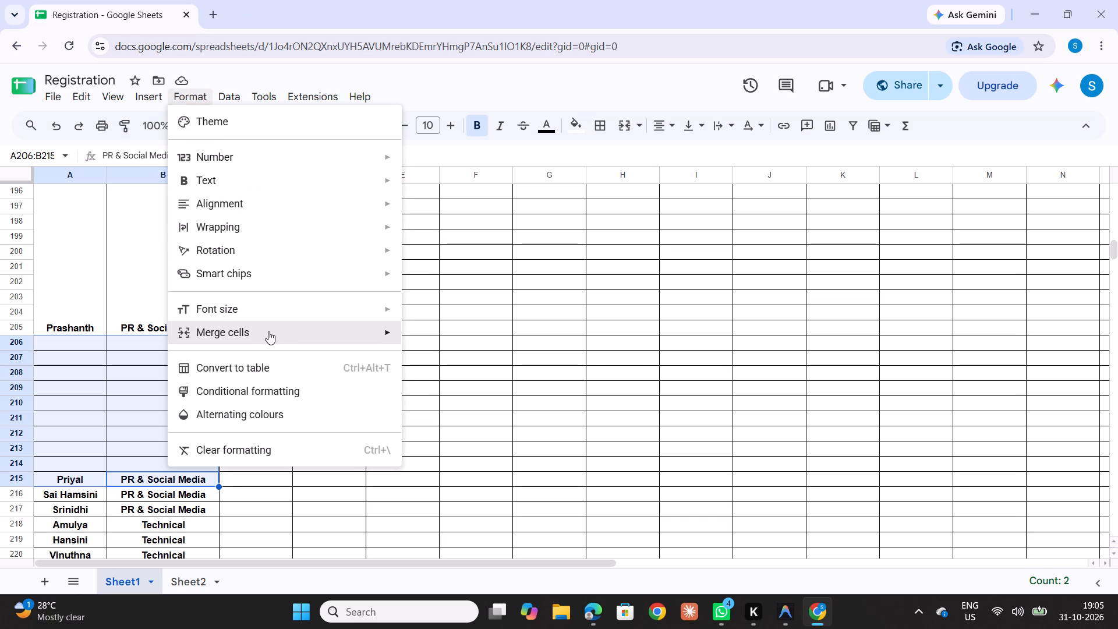
{"action": "left_click", "coordinate": [447, 361]}
{"action": "scroll", "coordinate": [266, 439], "scroll_direction": "down", "scroll_amount": 1}
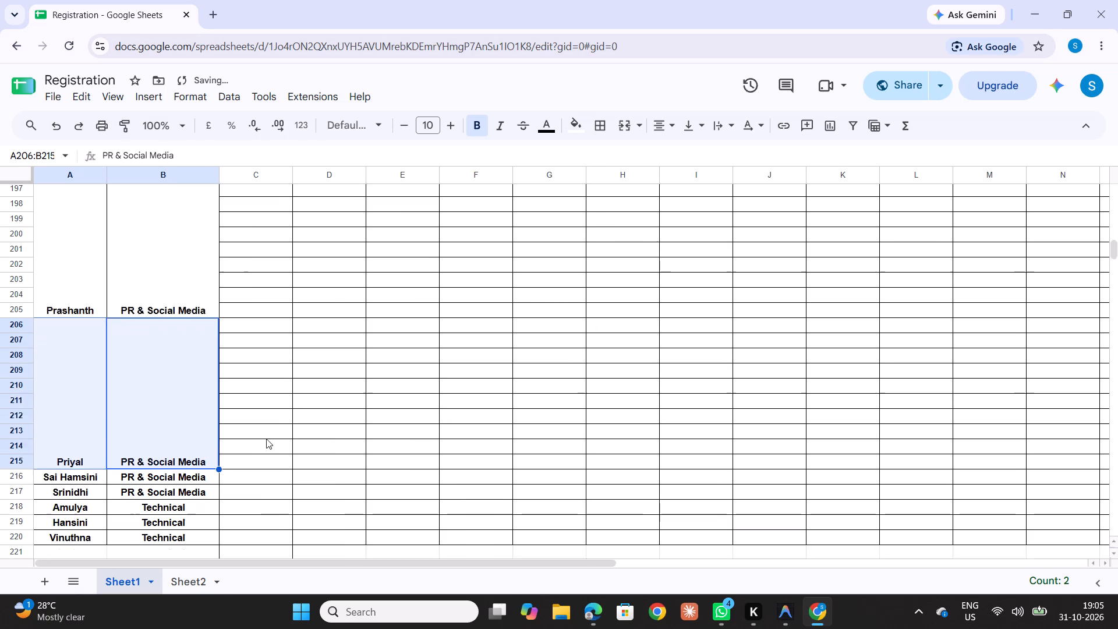
{"action": "scroll", "coordinate": [266, 439], "scroll_direction": "down", "scroll_amount": 1}
{"action": "left_click", "coordinate": [248, 319]}
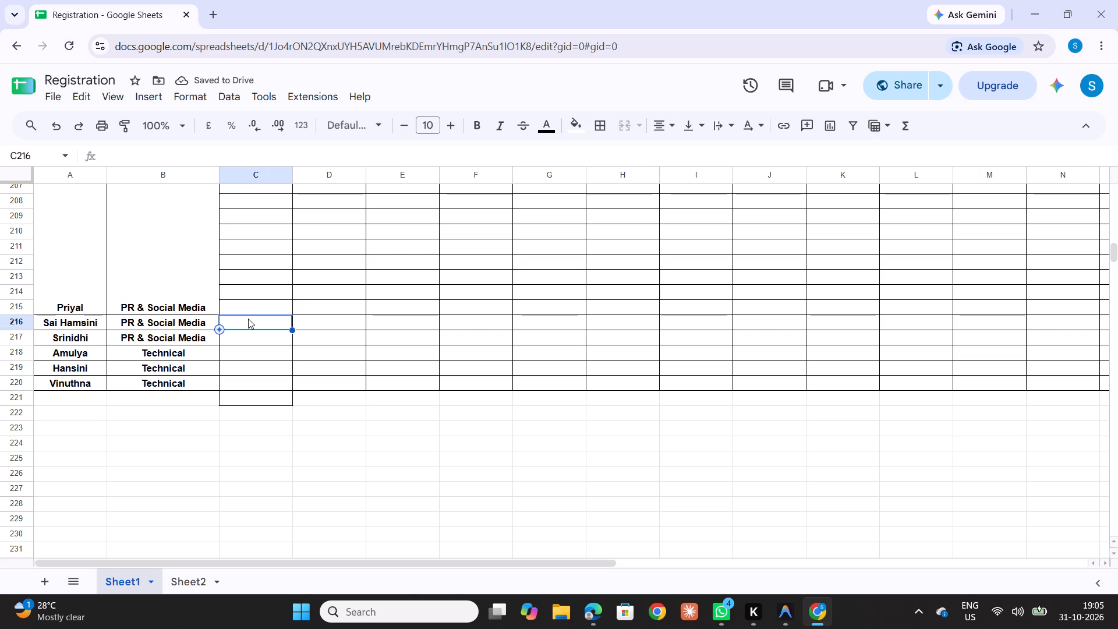
{"action": "key", "text": "shift+Down"}
{"action": "key", "text": "shift+Down"}
{"action": "key", "text": "shift+Down"}
{"action": "key", "text": "shift+Down"}
{"action": "key", "text": "shift+Down"}
{"action": "key", "text": "shift+Down"}
{"action": "key", "text": "shift+Down"}
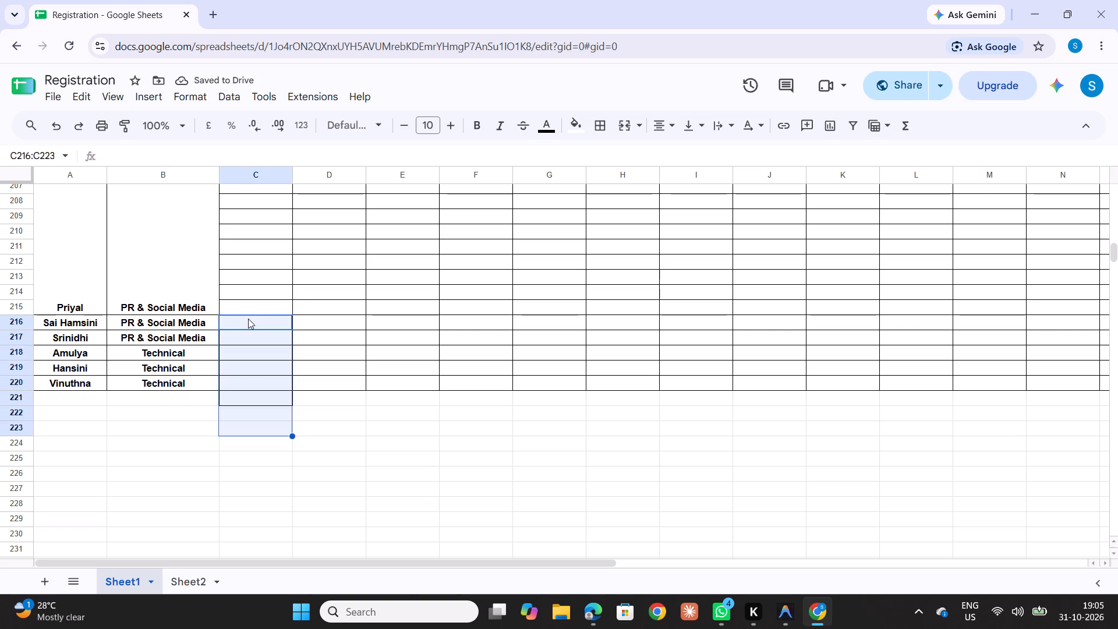
{"action": "key", "text": "shift+Down"}
{"action": "left_click", "coordinate": [148, 98]}
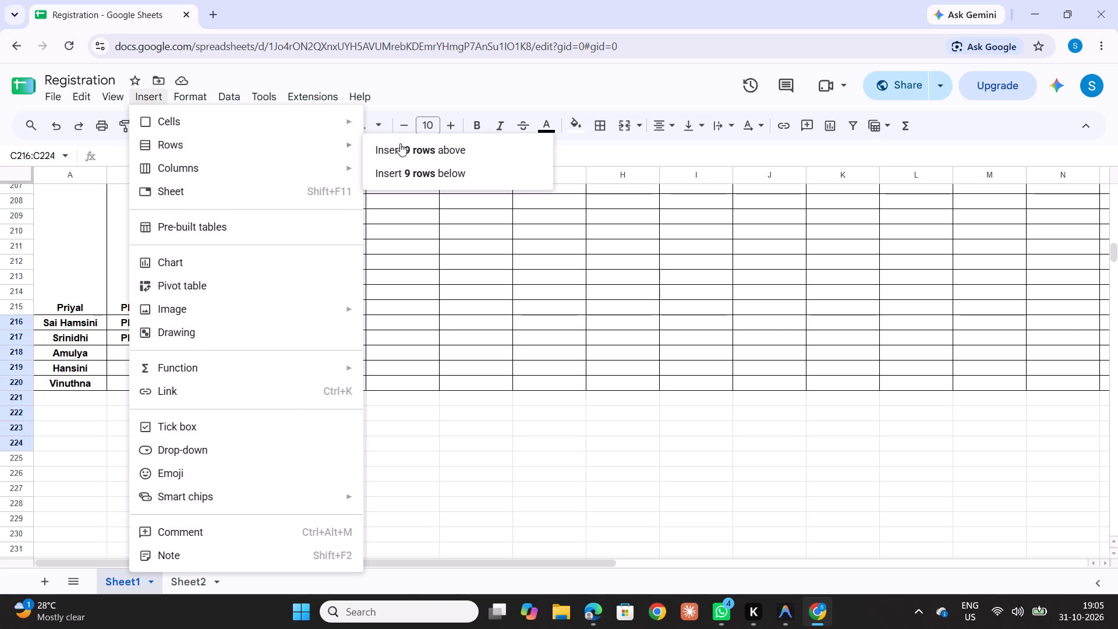
{"action": "left_click", "coordinate": [405, 146]}
{"action": "left_click", "coordinate": [147, 455]}
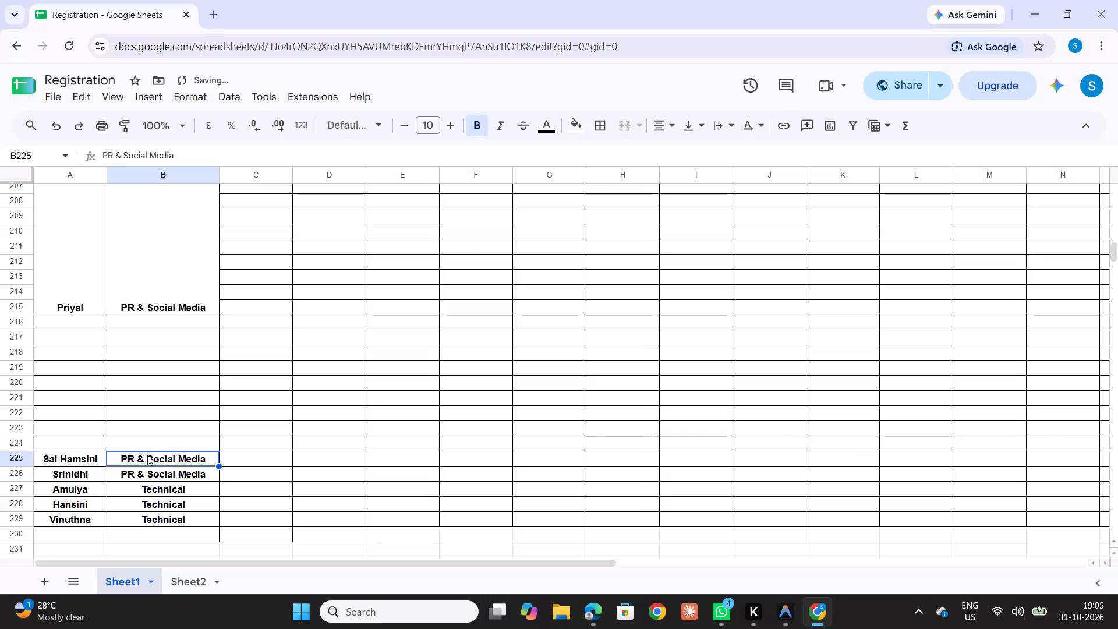
{"action": "key", "text": "shift+Left"}
{"action": "key", "text": "shift+Up"}
{"action": "key", "text": "shift+Up"}
{"action": "key", "text": "shift+Up"}
{"action": "key", "text": "shift+Up"}
{"action": "key", "text": "shift+Up"}
{"action": "key", "text": "shift+Up"}
{"action": "key", "text": "shift+Up"}
{"action": "key", "text": "shift+Up"}
{"action": "key", "text": "shift+Up"}
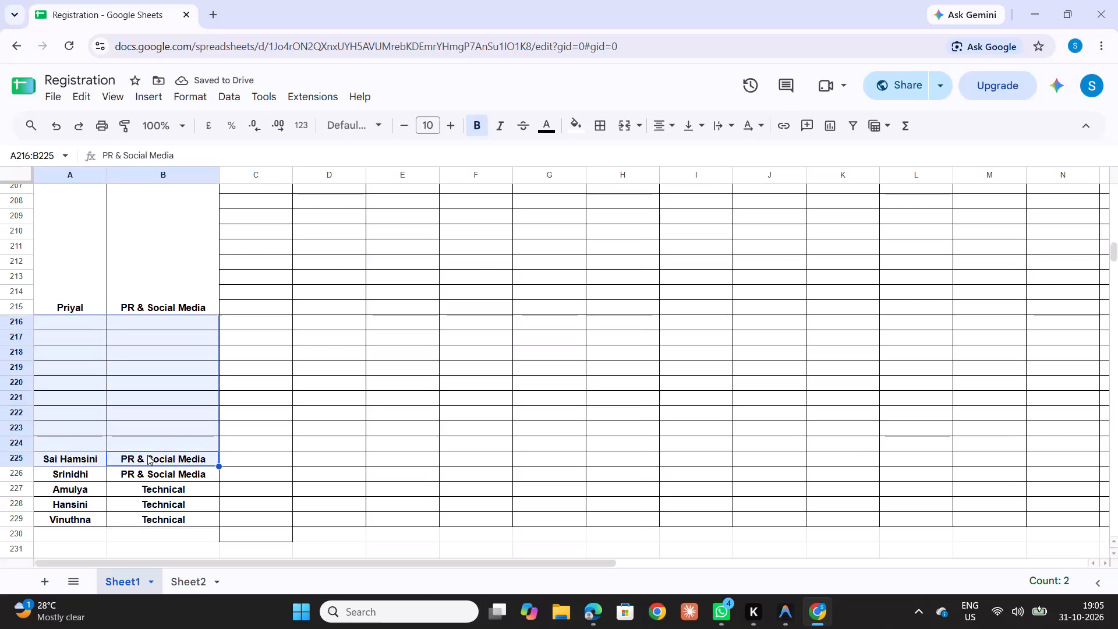
{"action": "left_click", "coordinate": [201, 97]}
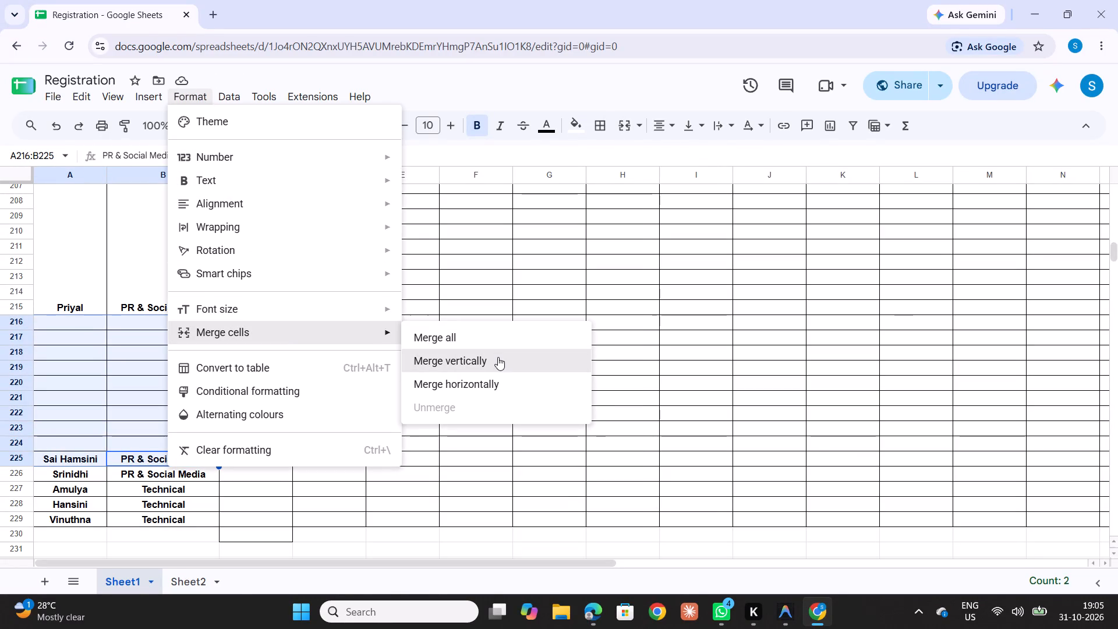
{"action": "left_click", "coordinate": [498, 357]}
Insert nine blank rows above row 226, directly above Srinidhi's entry.
{"action": "scroll", "coordinate": [201, 455], "scroll_direction": "down", "scroll_amount": 1}
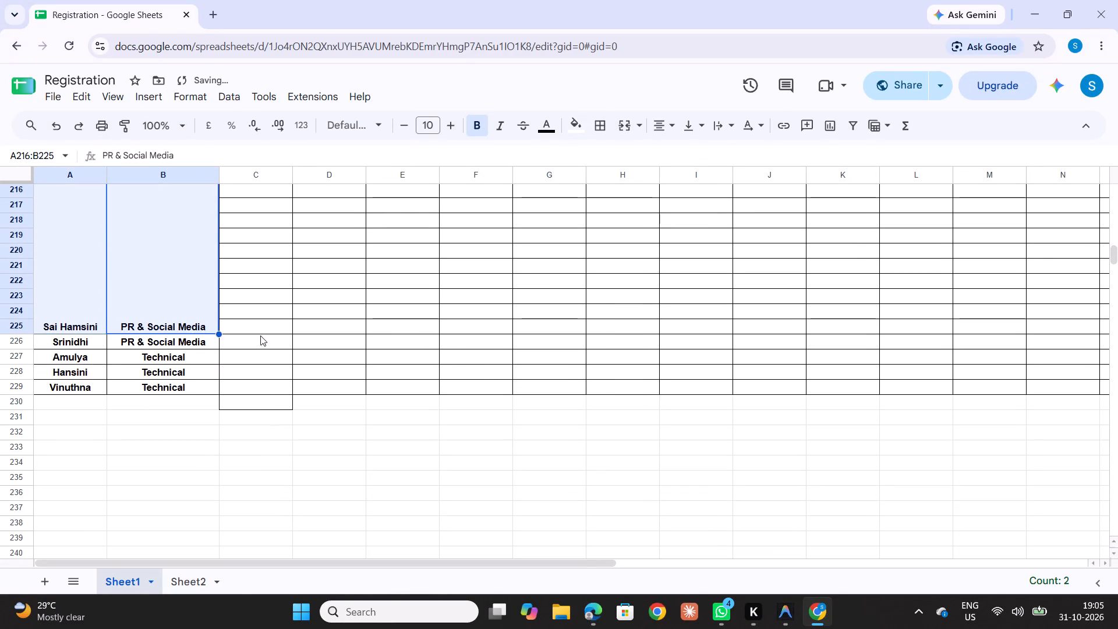
{"action": "left_click", "coordinate": [260, 335]}
{"action": "key", "text": "shift+Down"}
{"action": "key", "text": "shift+Down"}
{"action": "key", "text": "shift+Down"}
{"action": "key", "text": "shift+Down"}
{"action": "key", "text": "shift+Down"}
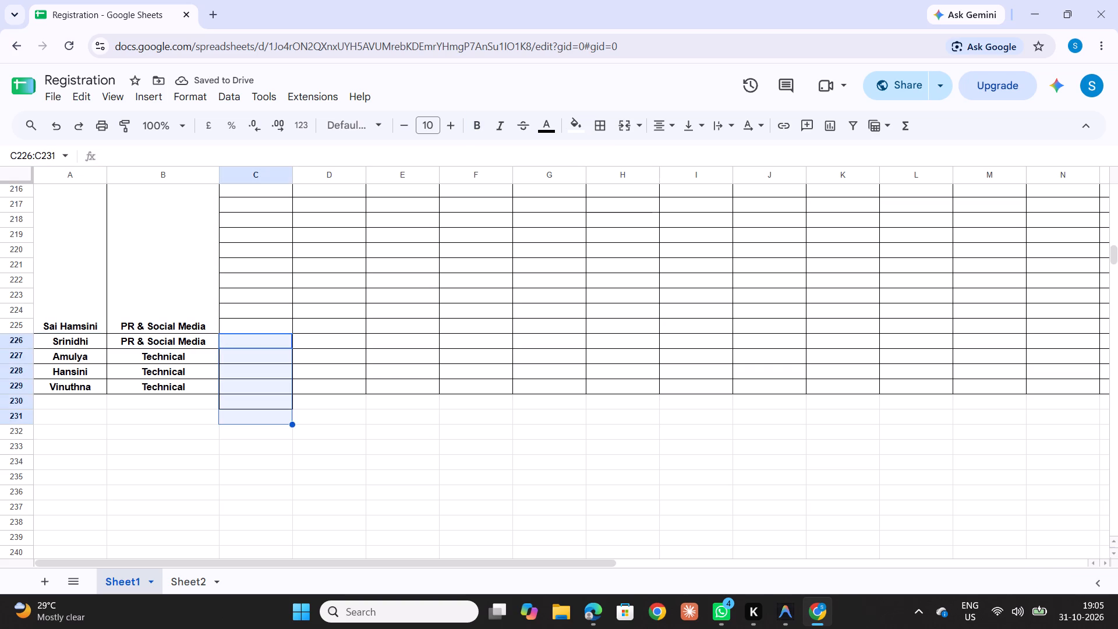
{"action": "key", "text": "shift+Down"}
{"action": "key", "text": "shift+Down"}
{"action": "key", "text": "shift+Down"}
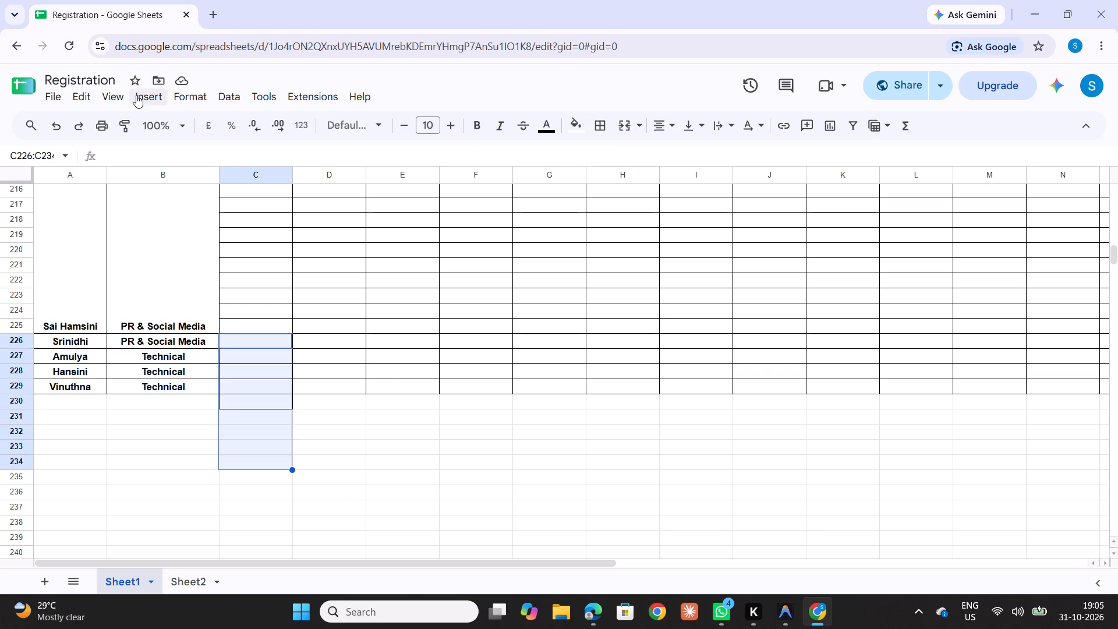
{"action": "left_click", "coordinate": [137, 96]}
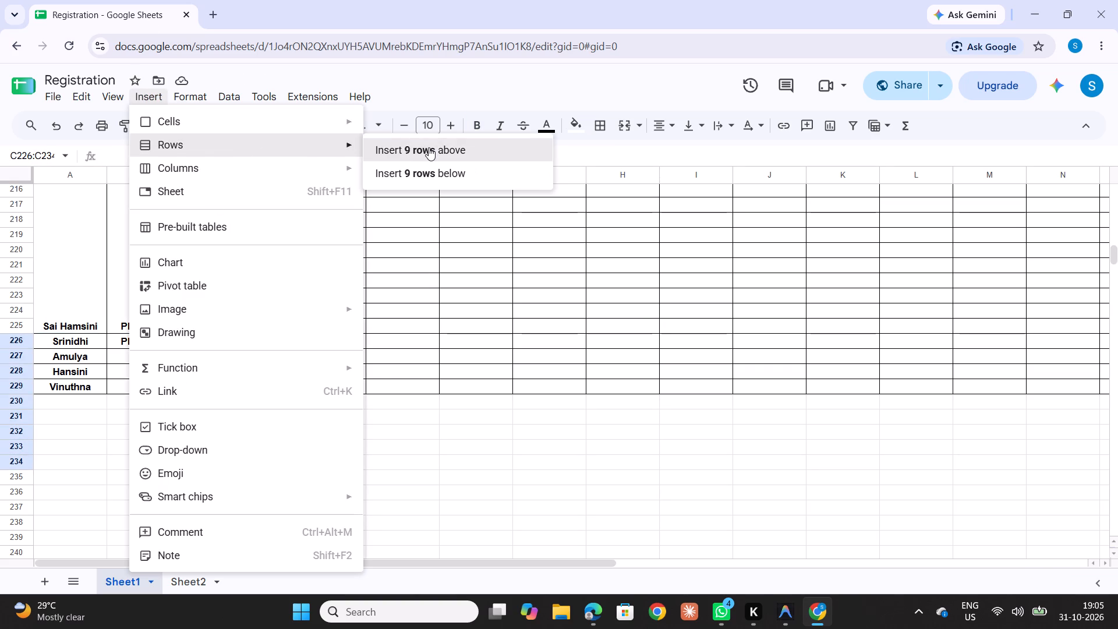
{"action": "left_click", "coordinate": [429, 147]}
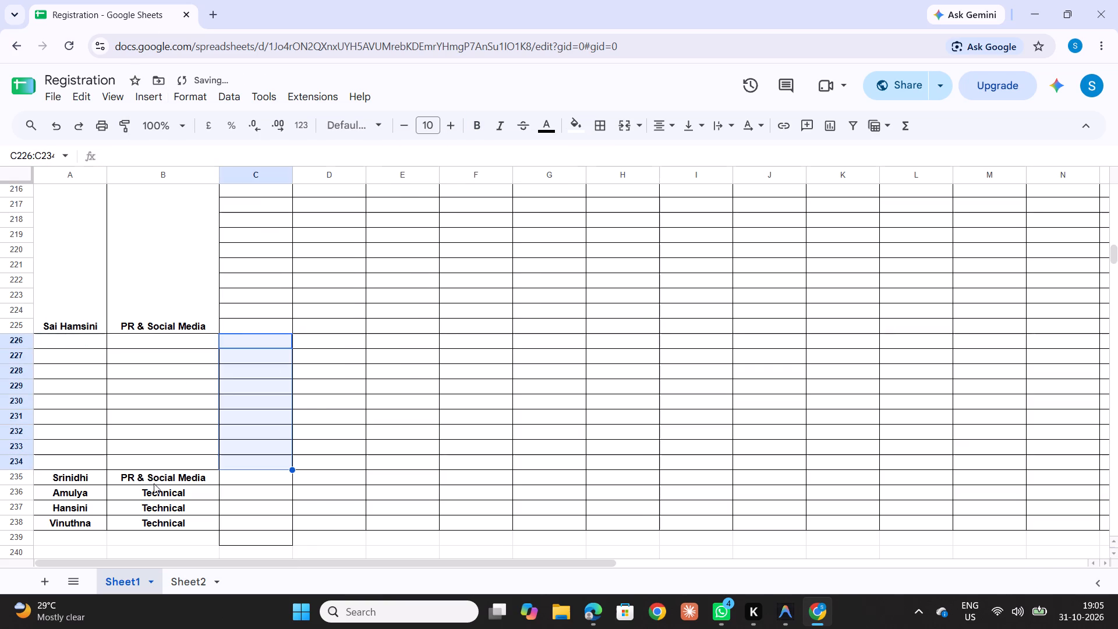
Merge A226:B235 vertically, keeping Srinidhi's Name and Team as two separate tall cells.
{"action": "left_click", "coordinate": [154, 483]}
{"action": "key", "text": "shift+Left"}
{"action": "key", "text": "shift+Up"}
{"action": "key", "text": "shift+Up"}
{"action": "key", "text": "shift+Up"}
{"action": "key", "text": "shift+Up"}
{"action": "key", "text": "shift+Up"}
{"action": "key", "text": "shift+Up"}
{"action": "key", "text": "shift+Up"}
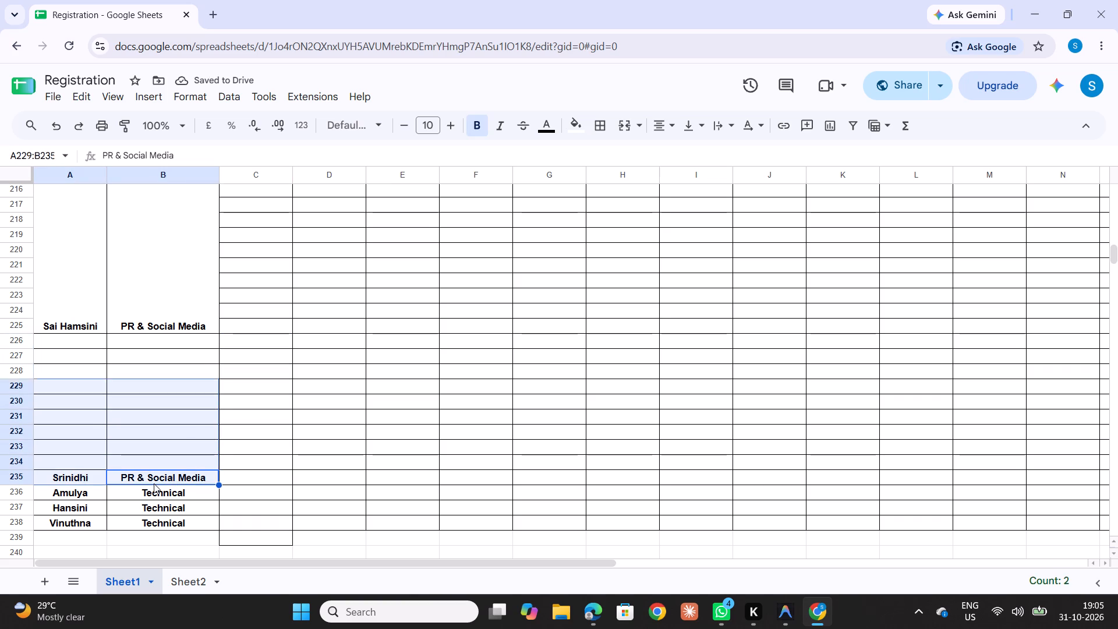
{"action": "key", "text": "shift+Up"}
{"action": "key", "text": "shift+Up"}
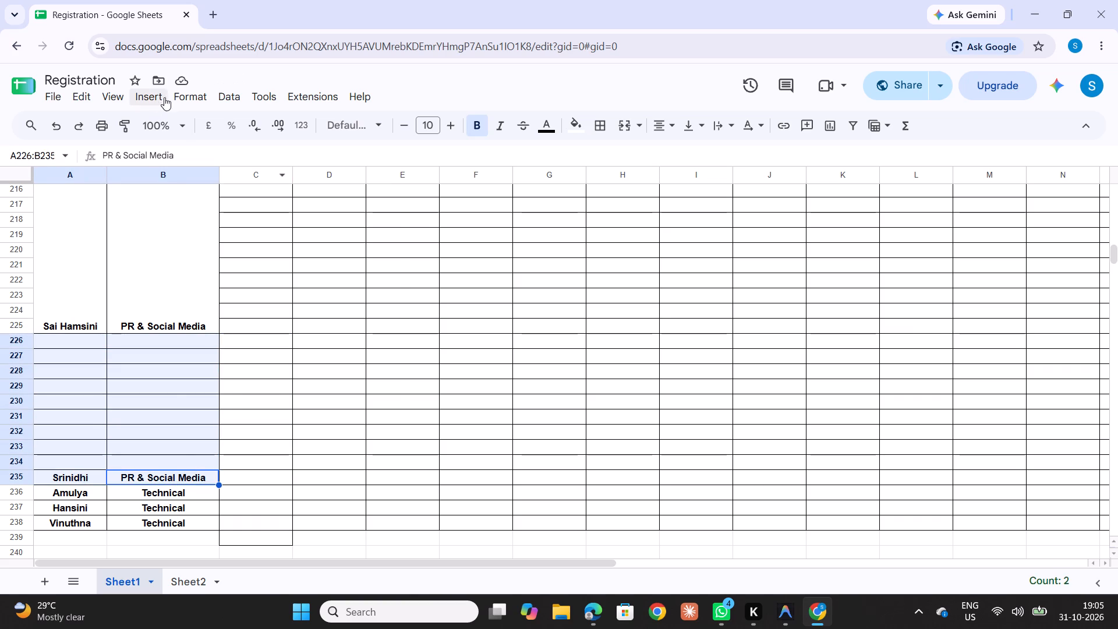
{"action": "left_click", "coordinate": [188, 97]}
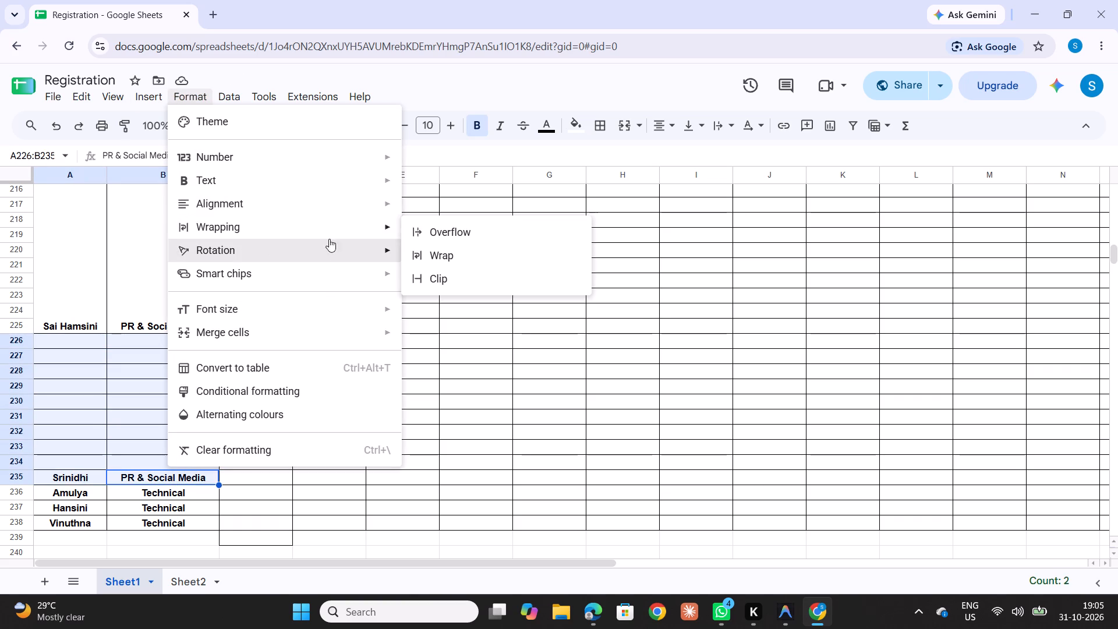
{"action": "left_click", "coordinate": [487, 361]}
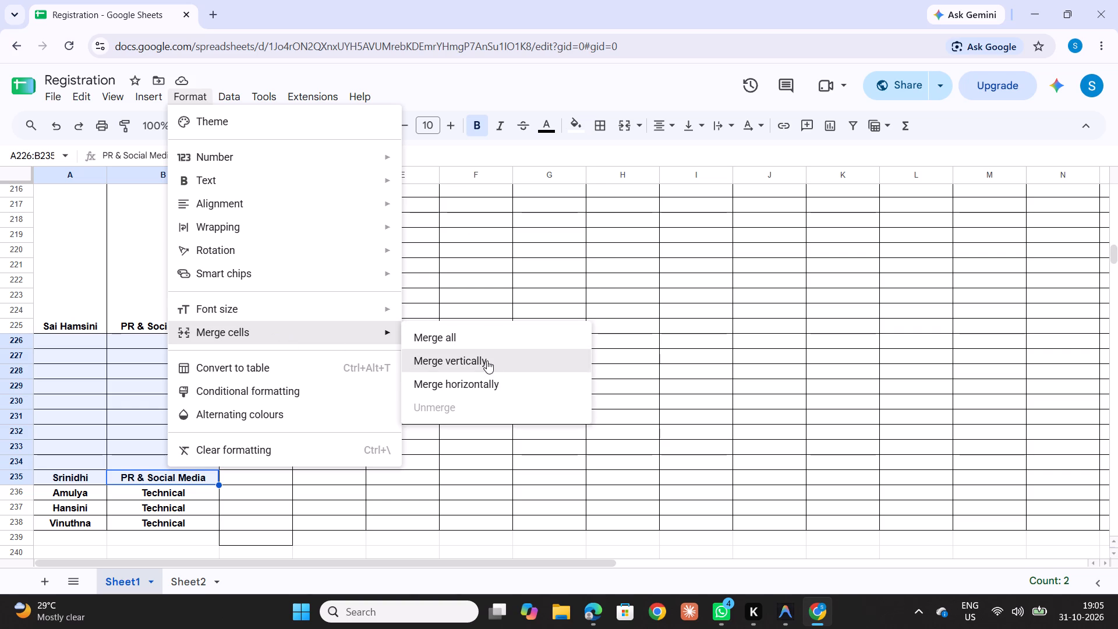
Insert nine blank rows above row 236, directly above Amulya's entry.
{"action": "scroll", "coordinate": [211, 455], "scroll_direction": "down", "scroll_amount": 1}
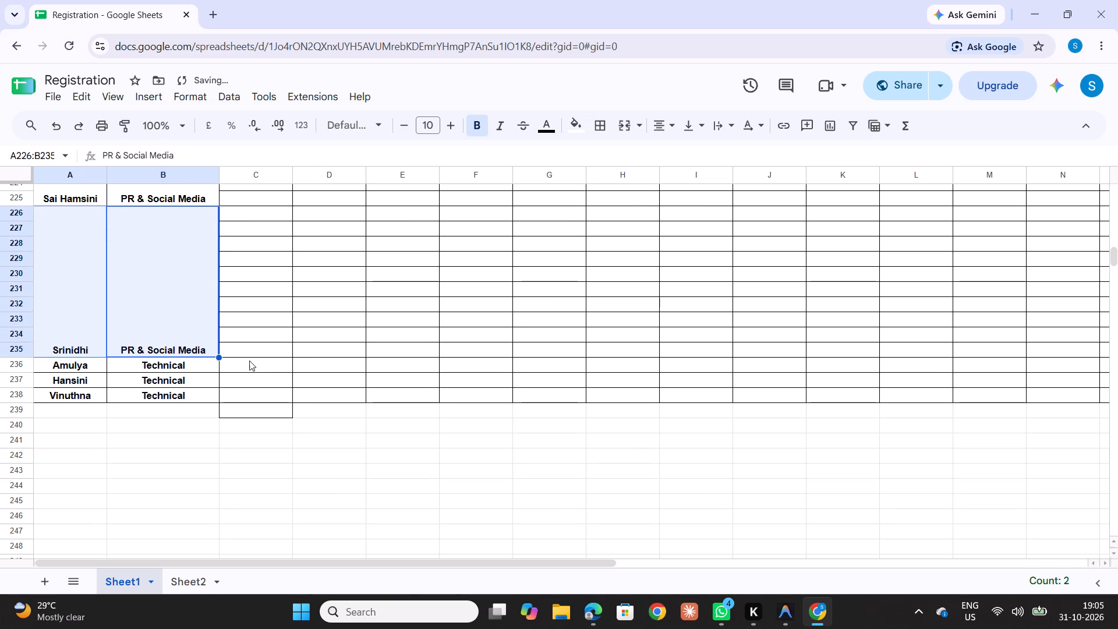
{"action": "left_click", "coordinate": [249, 361]}
{"action": "key", "text": "shift+Down"}
{"action": "key", "text": "shift+Down"}
{"action": "key", "text": "shift+Down"}
{"action": "key", "text": "shift+Down"}
{"action": "key", "text": "shift+Down"}
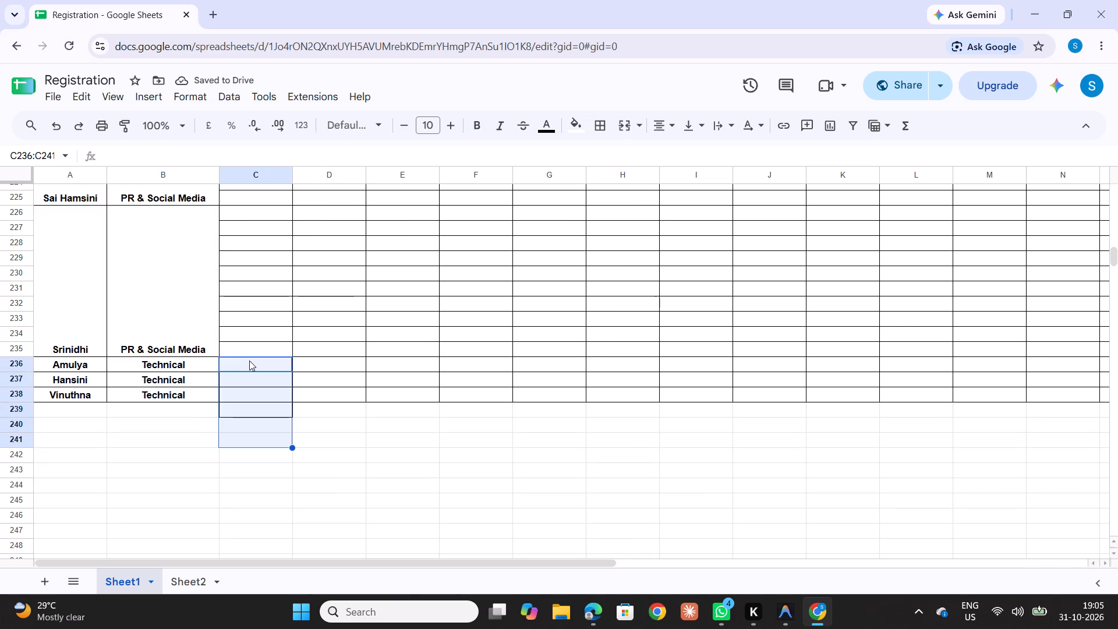
{"action": "key", "text": "shift+Down"}
{"action": "key", "text": "shift+Down"}
{"action": "key", "text": "shift+Down"}
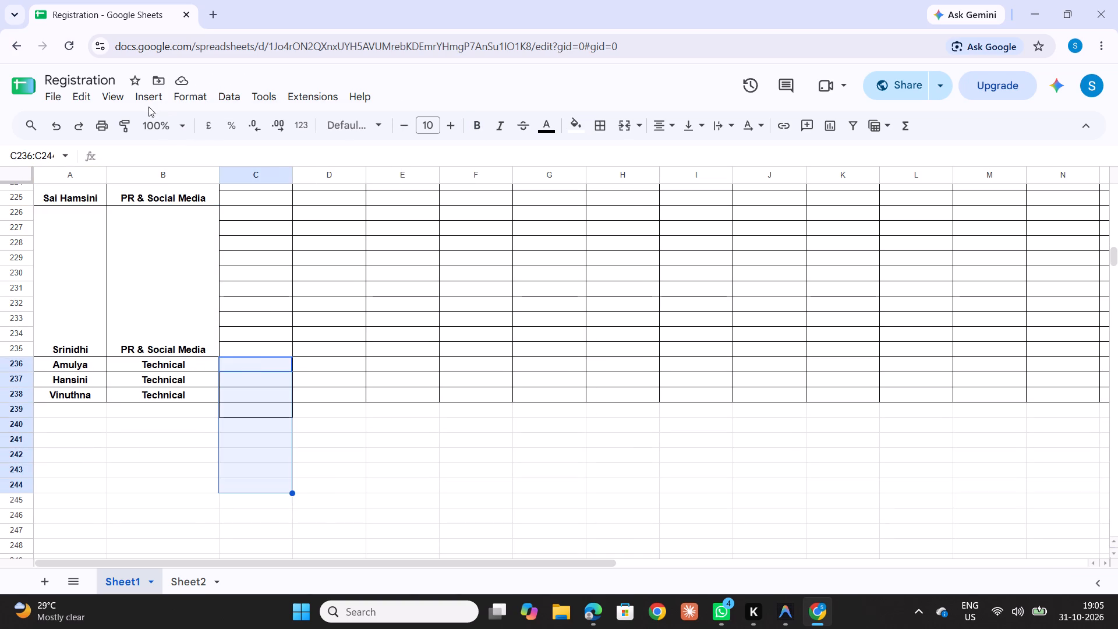
{"action": "left_click", "coordinate": [142, 100]}
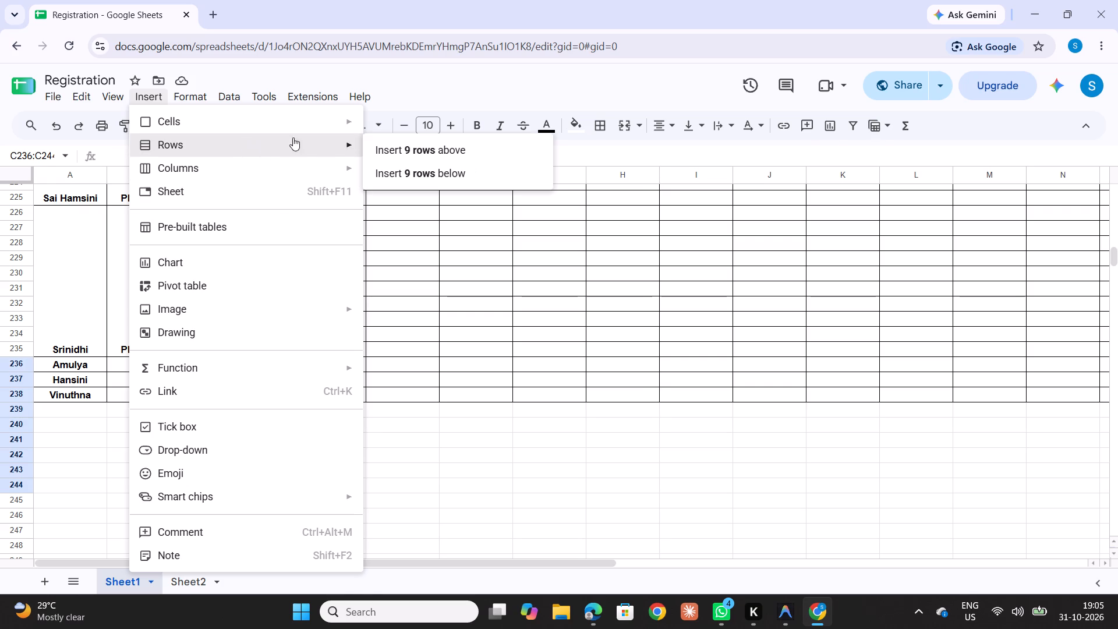
{"action": "left_click", "coordinate": [389, 150]}
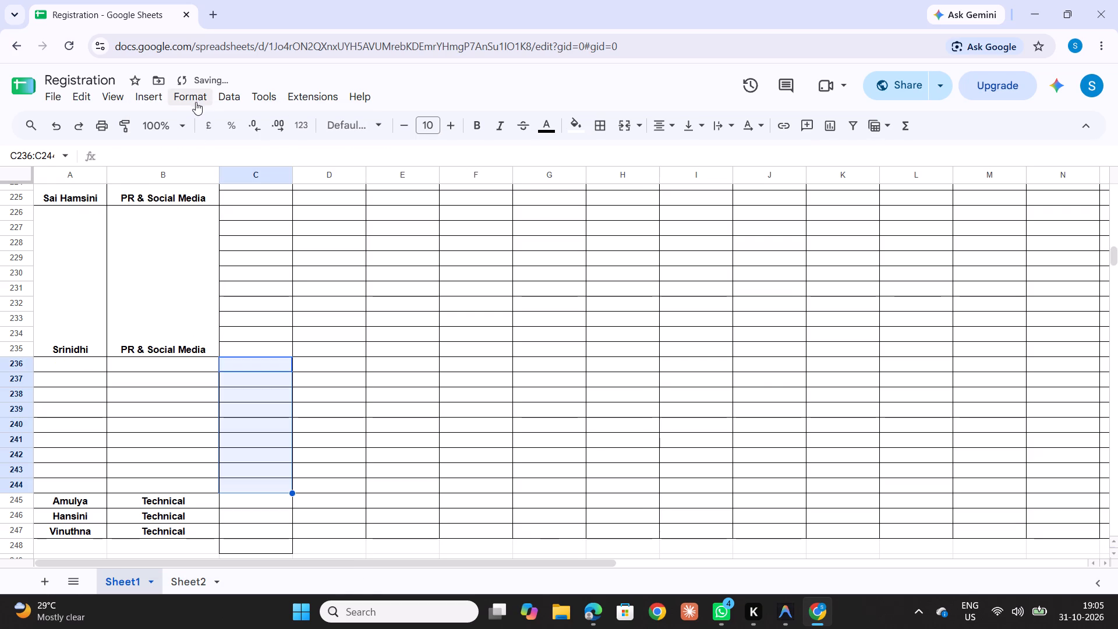
Merge A236:B245 vertically so Amulya's Name and Team columns each become one tall cell.
{"action": "left_click", "coordinate": [180, 501]}
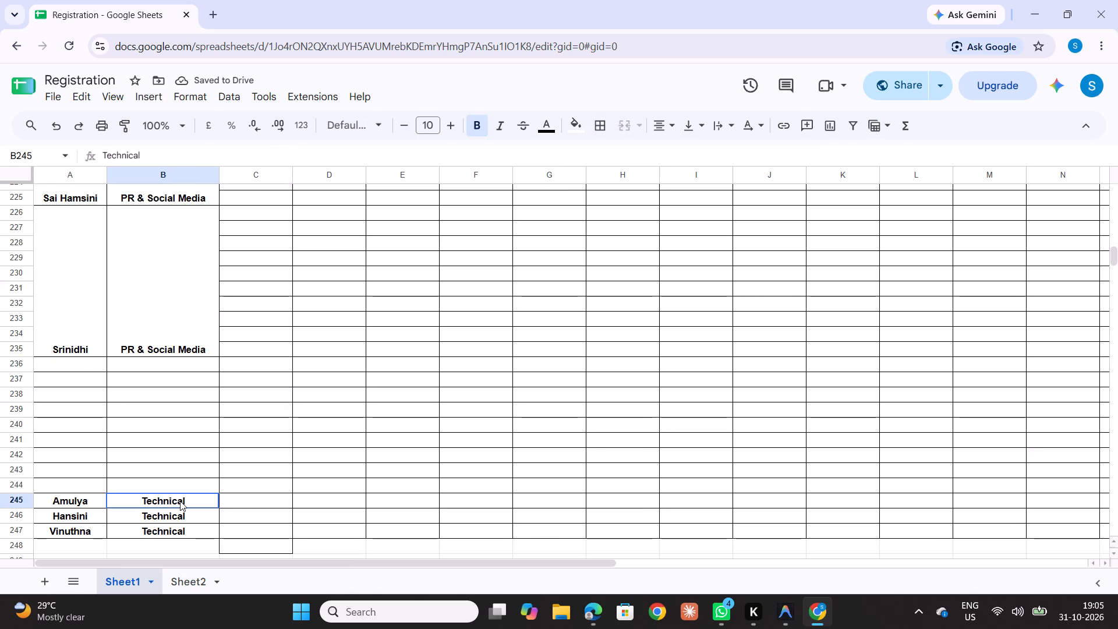
{"action": "key", "text": "shift+Left"}
{"action": "key", "text": "shift+Up"}
{"action": "key", "text": "shift+Up"}
{"action": "key", "text": "shift+Up"}
{"action": "key", "text": "shift+Up"}
{"action": "key", "text": "shift+Up"}
{"action": "key", "text": "shift+Up"}
{"action": "key", "text": "shift+Up"}
{"action": "key", "text": "shift+Up"}
{"action": "key", "text": "shift+Up"}
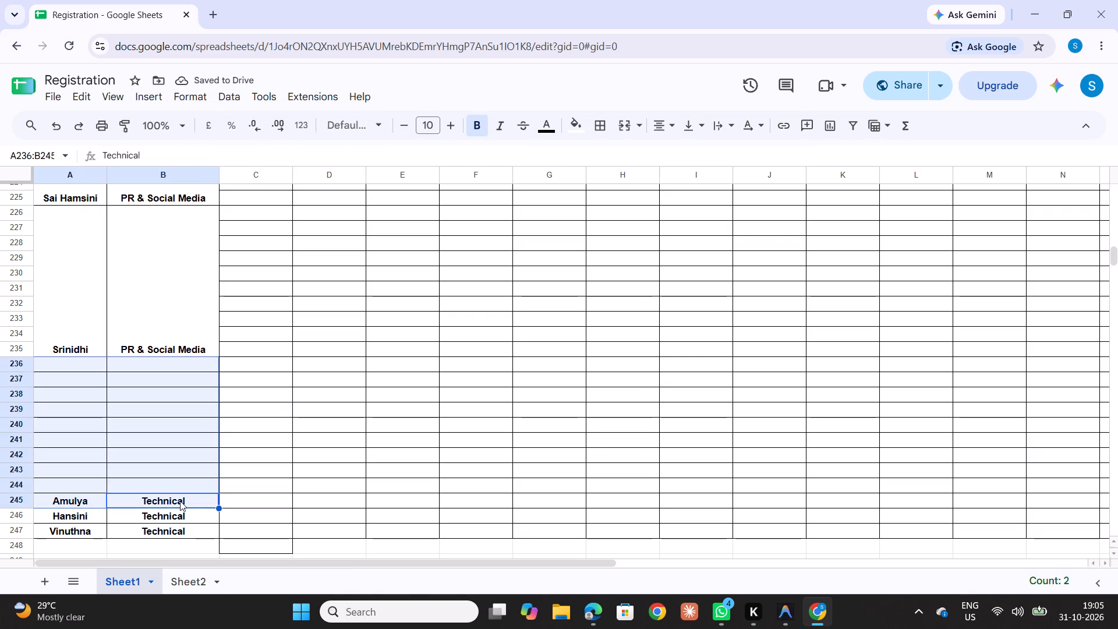
{"action": "left_click", "coordinate": [198, 101]}
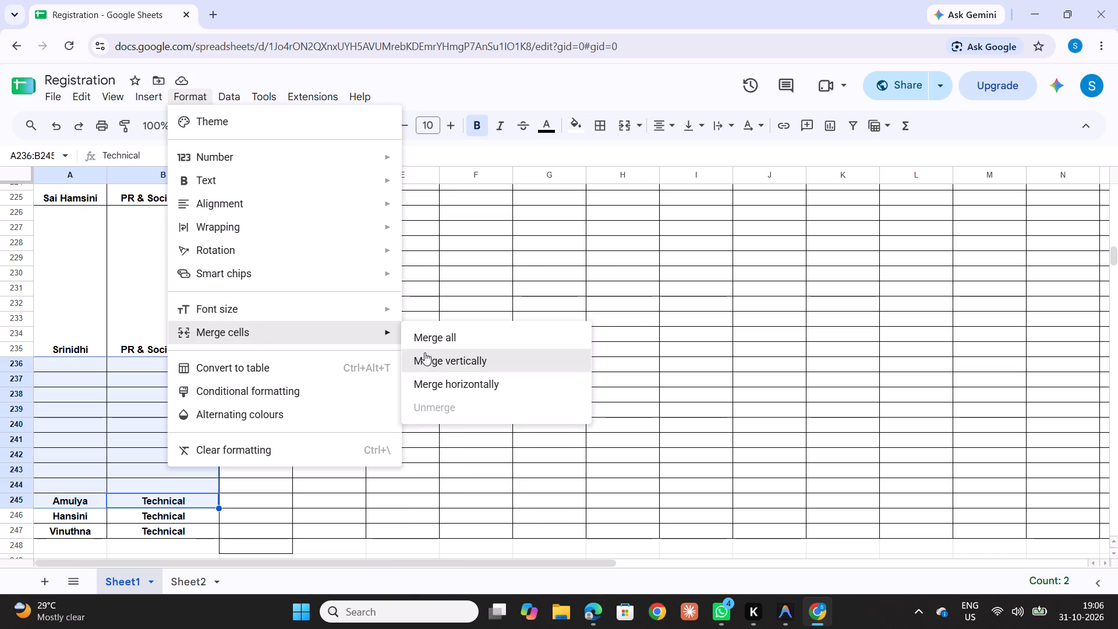
{"action": "left_click", "coordinate": [426, 354]}
Insert nine blank rows above row 246, directly above Hansini's entry.
{"action": "left_click", "coordinate": [259, 517]}
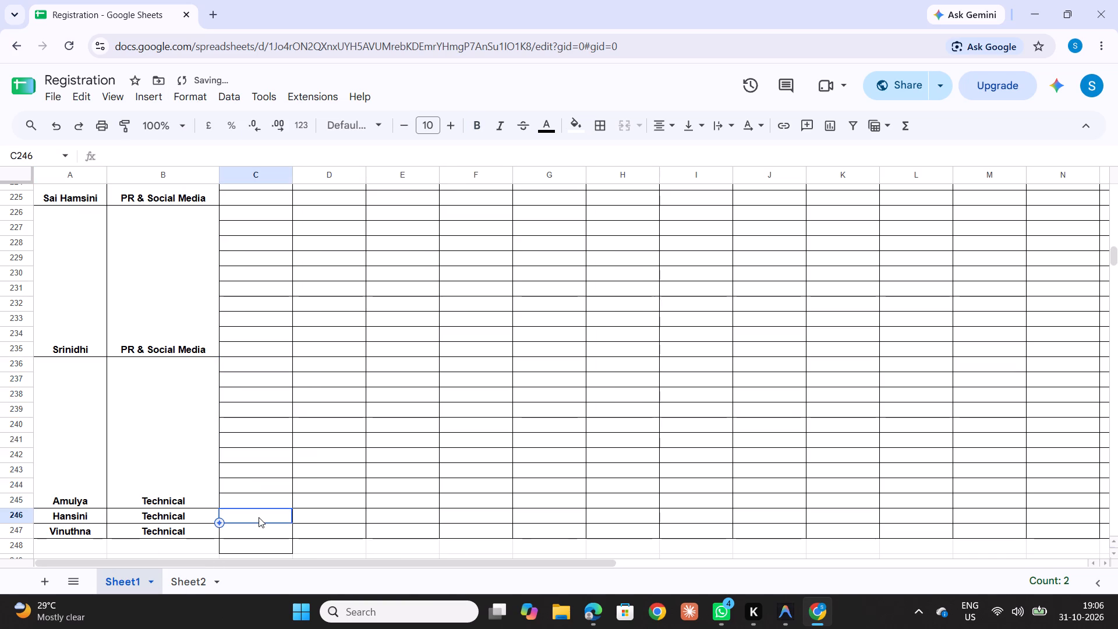
{"action": "scroll", "coordinate": [259, 517], "scroll_direction": "down", "scroll_amount": 3}
{"action": "key", "text": "shift+Down"}
{"action": "key", "text": "shift+Down"}
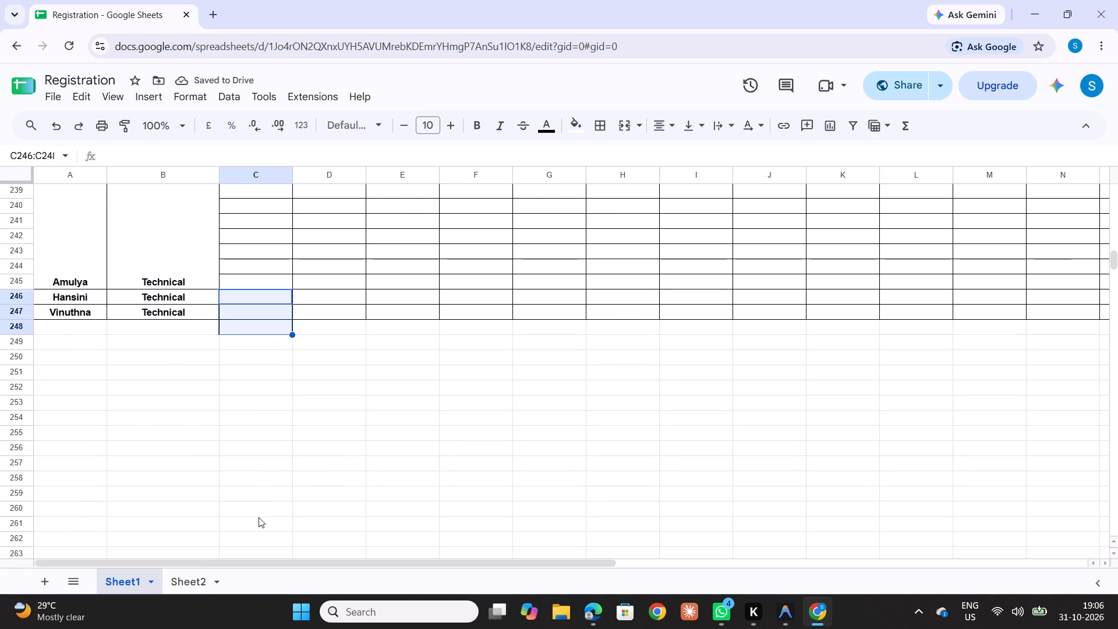
{"action": "key", "text": "shift+Down"}
{"action": "key", "text": "shift+Down"}
{"action": "key", "text": "shift+Down"}
{"action": "key", "text": "shift+Down"}
{"action": "key", "text": "shift+Down"}
{"action": "key", "text": "shift+Down"}
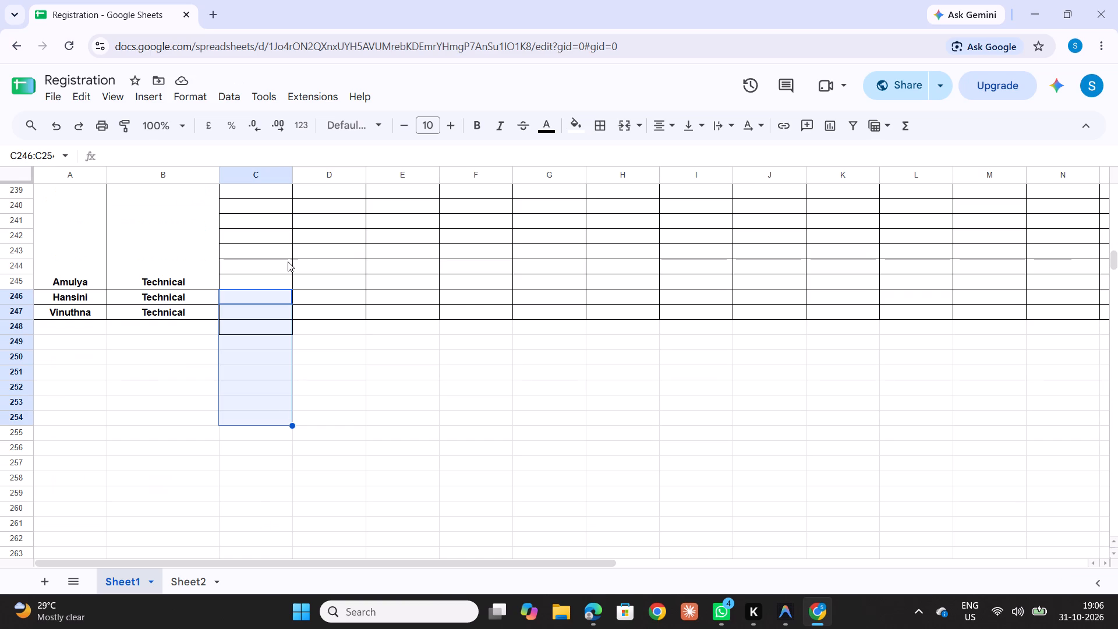
{"action": "left_click", "coordinate": [143, 92]}
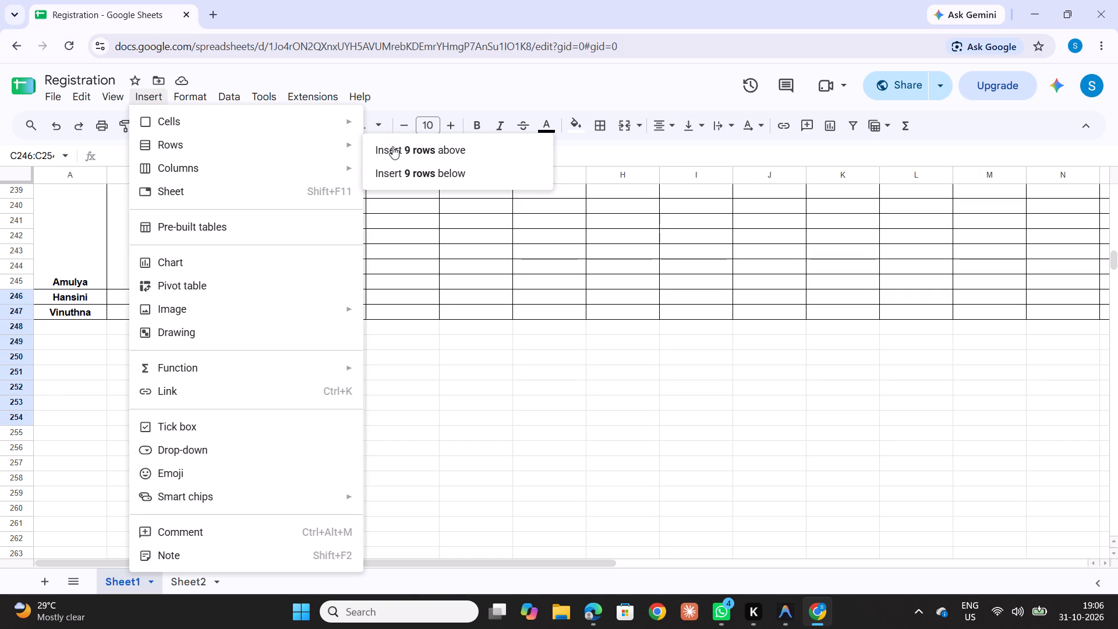
{"action": "left_click", "coordinate": [392, 146]}
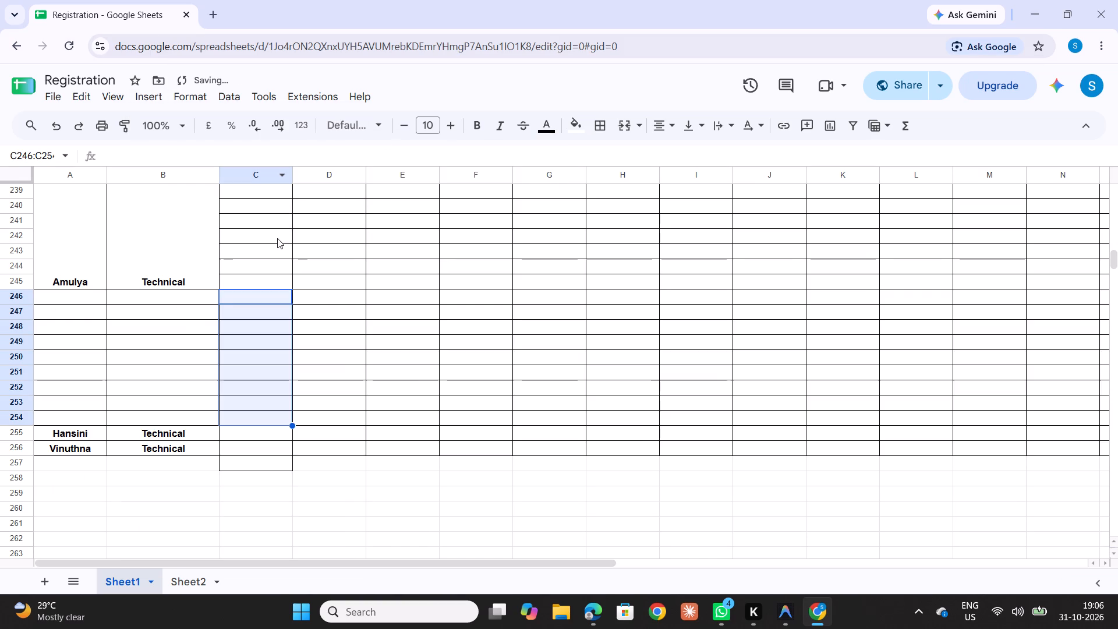
Merge A246:B255 vertically, keeping Hansini's Name and Team as two separate tall cells.
{"action": "left_click", "coordinate": [95, 431]}
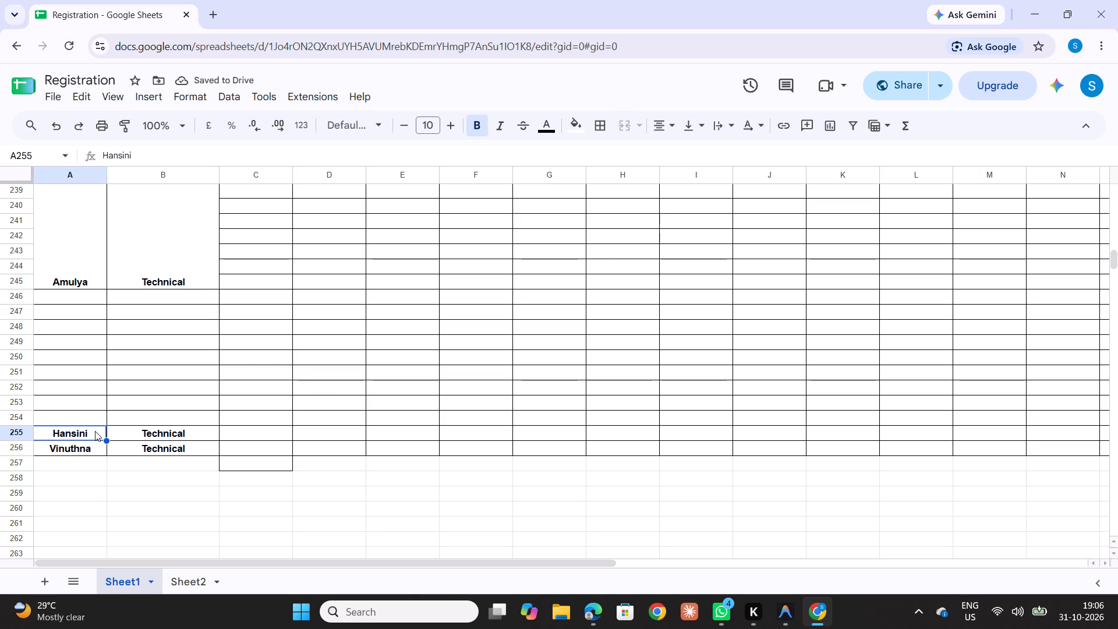
{"action": "key", "text": "shift+Right"}
{"action": "key", "text": "shift+Up"}
{"action": "key", "text": "shift+Up"}
{"action": "key", "text": "shift+Up"}
{"action": "key", "text": "shift+Up"}
{"action": "key", "text": "shift+Up"}
{"action": "key", "text": "shift+Up"}
{"action": "key", "text": "shift+Up"}
{"action": "key", "text": "shift+Up"}
{"action": "key", "text": "shift+Up"}
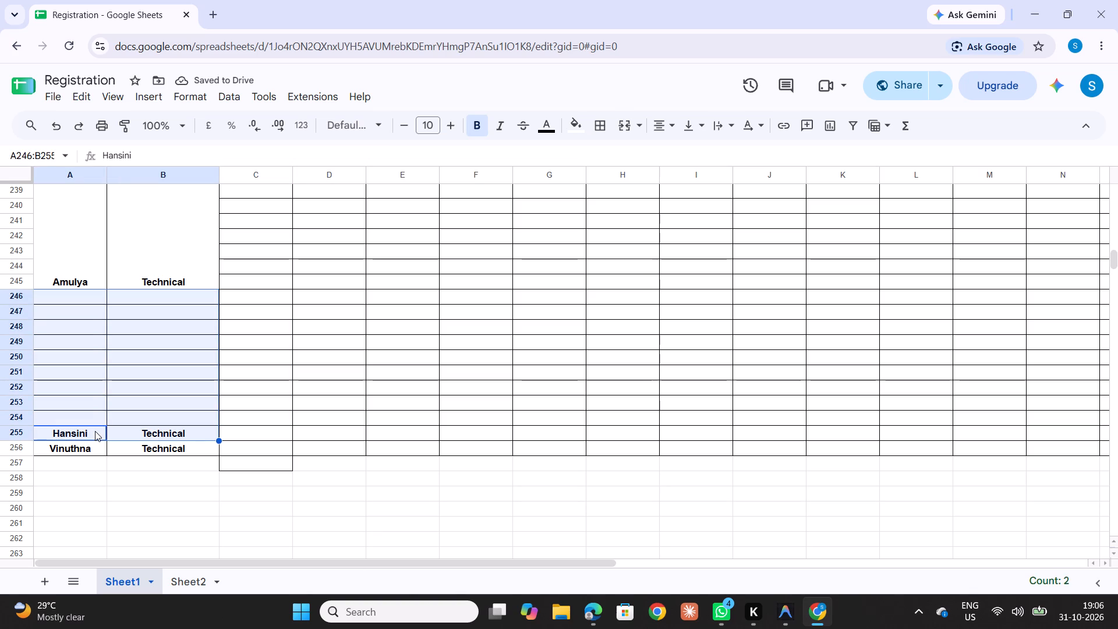
{"action": "left_click", "coordinate": [203, 91]}
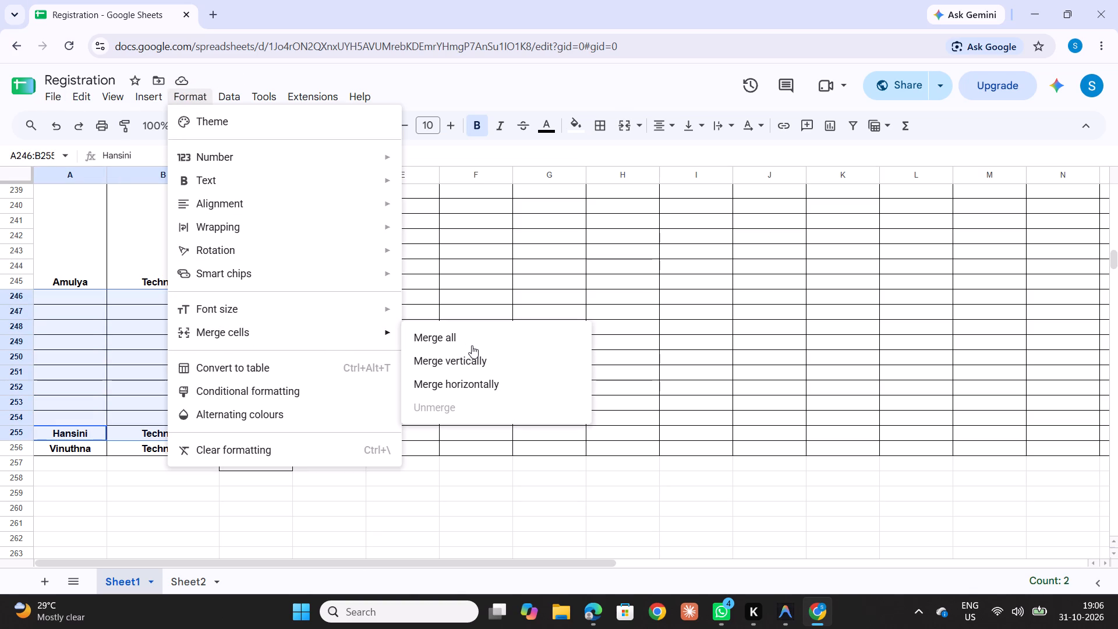
{"action": "left_click", "coordinate": [473, 355]}
Insert nine blank rows above row 256, directly above Vinuthna's entry.
{"action": "left_click", "coordinate": [256, 448]}
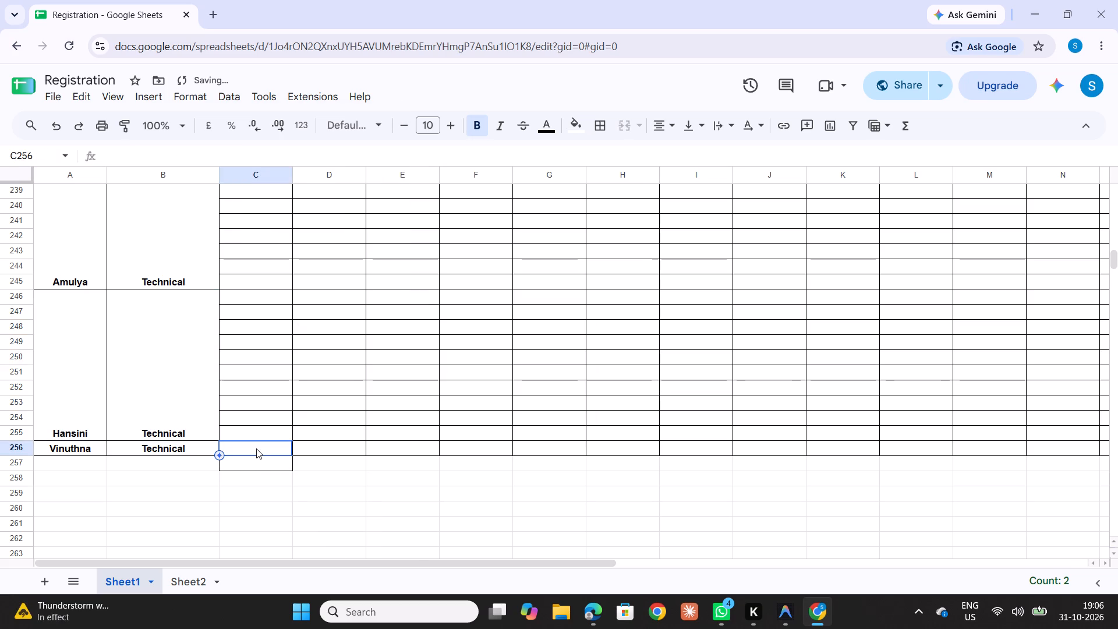
{"action": "key", "text": "shift+Down"}
{"action": "key", "text": "shift+Down"}
{"action": "key", "text": "shift+Down"}
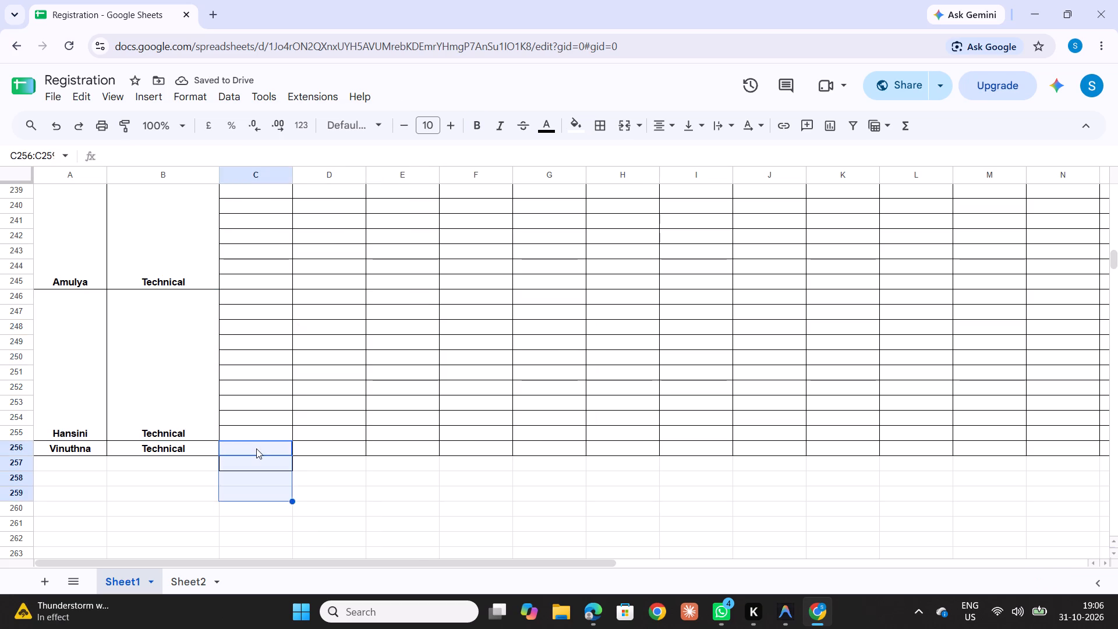
{"action": "key", "text": "shift+Down"}
{"action": "key", "text": "shift+Down"}
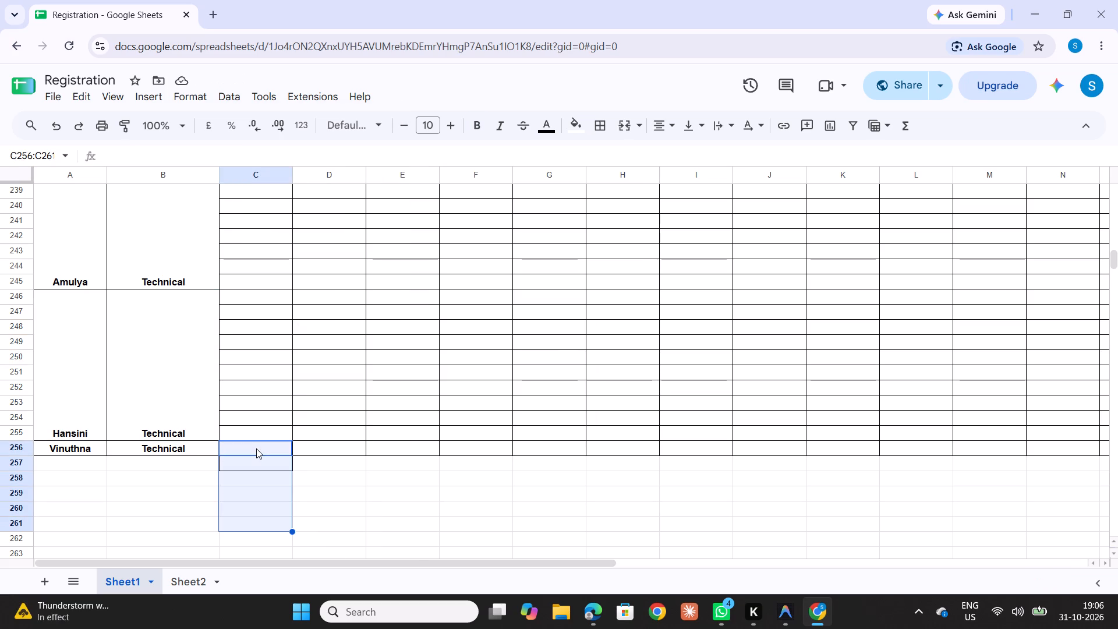
{"action": "key", "text": "shift+Down"}
{"action": "key", "text": "shift+Down"}
{"action": "key", "text": "shift+Down"}
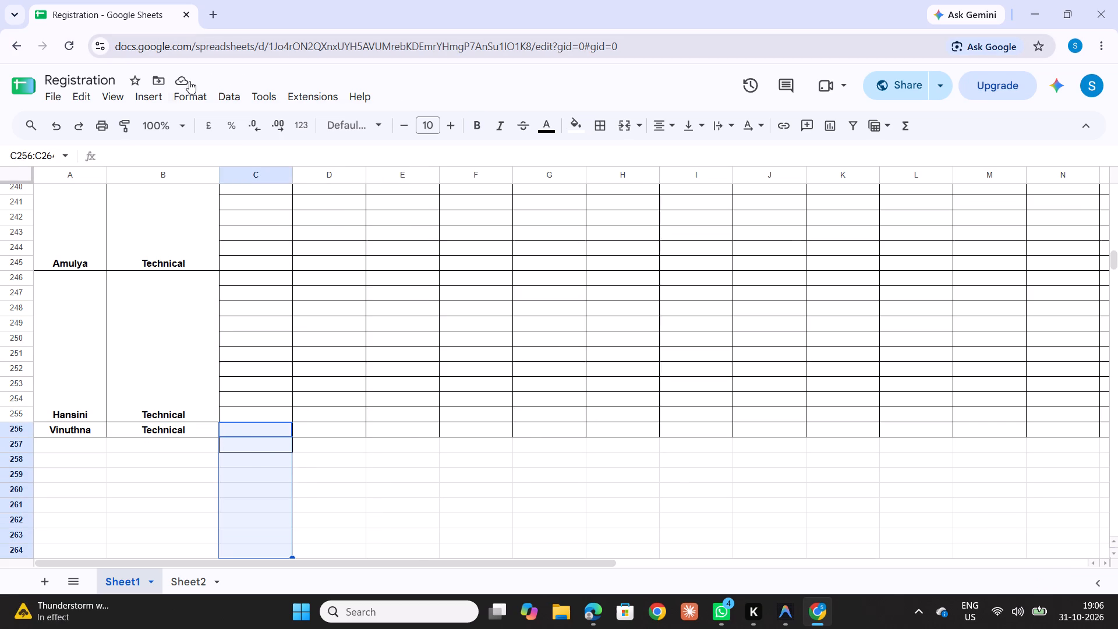
{"action": "left_click_drag", "start_coordinate": [183, 99], "coordinate": [204, 139]}
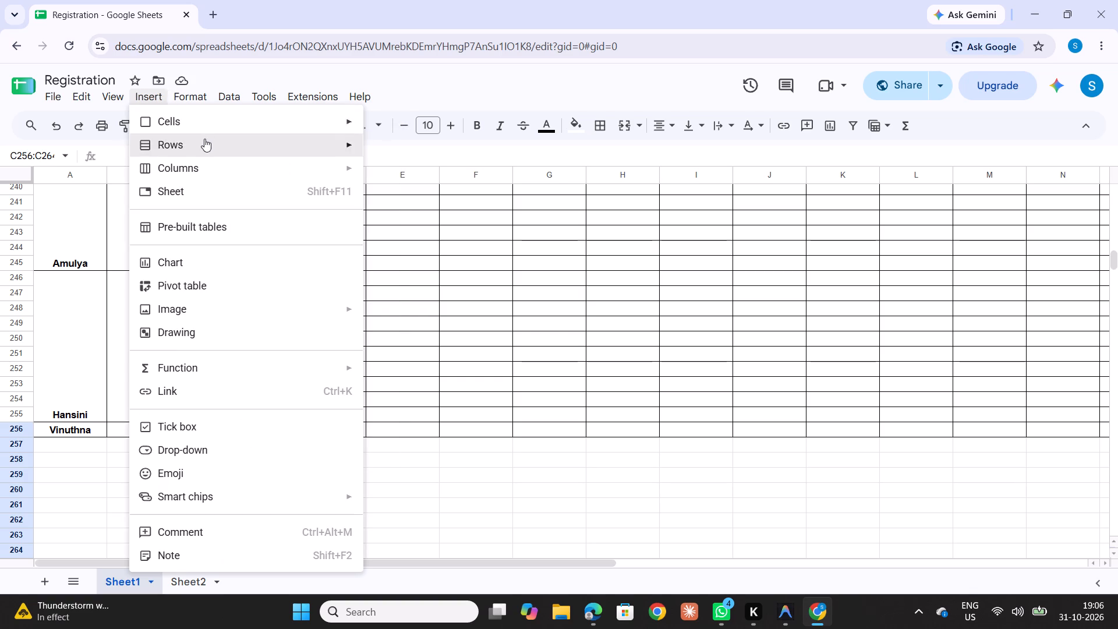
{"action": "left_click_drag", "start_coordinate": [204, 139], "coordinate": [207, 144]}
{"action": "left_click", "coordinate": [398, 140]}
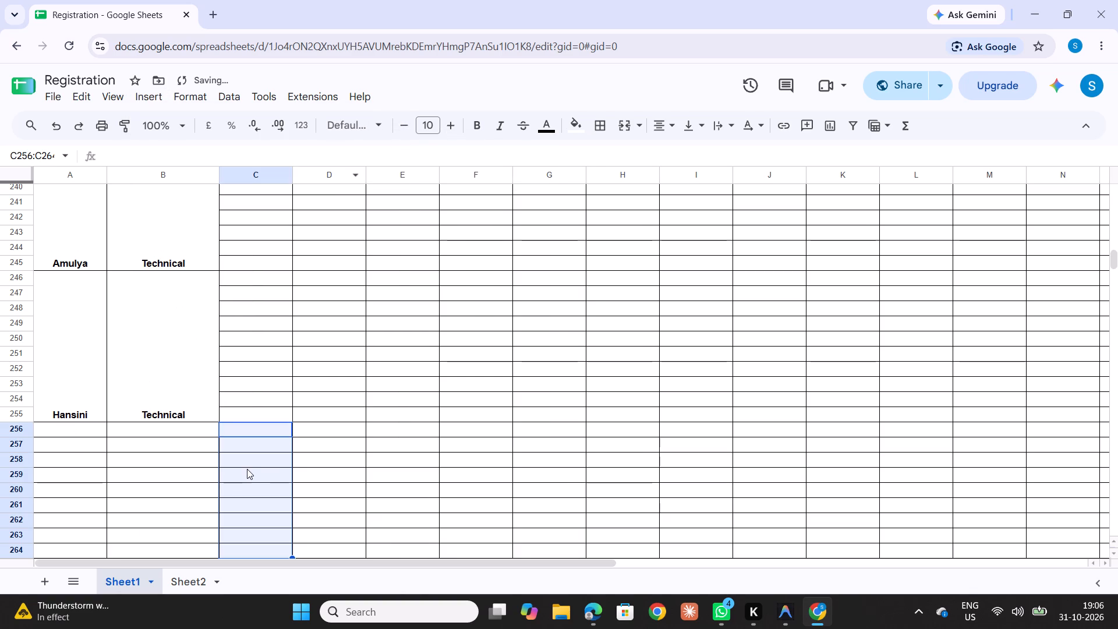
{"action": "scroll", "coordinate": [247, 469], "scroll_direction": "down", "scroll_amount": 3}
{"action": "scroll", "coordinate": [178, 281], "scroll_direction": "up", "scroll_amount": 2}
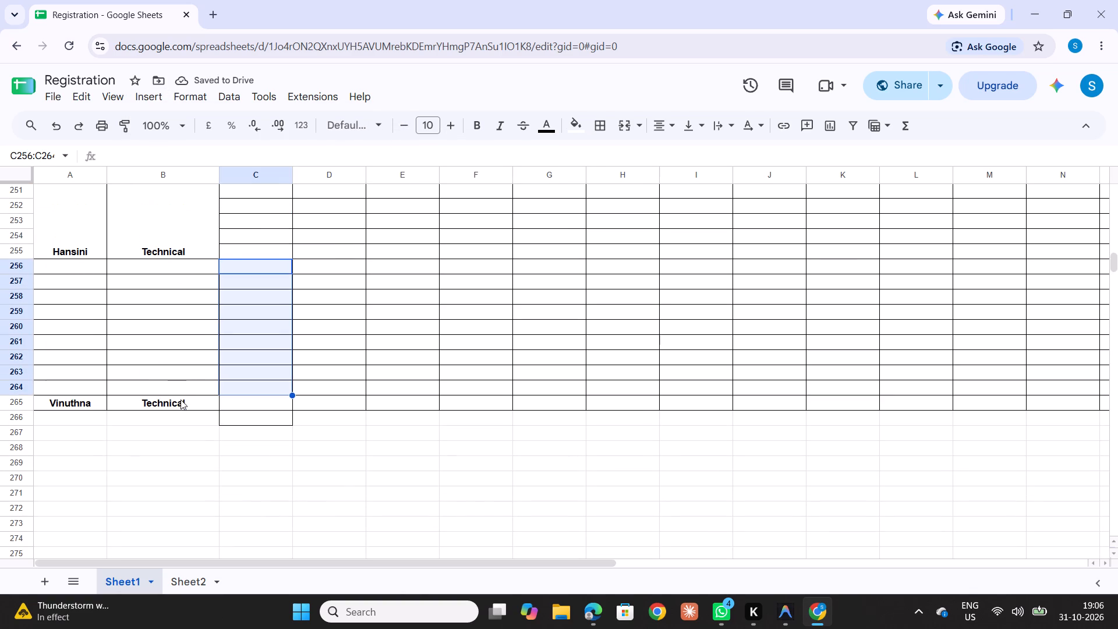
Merge A256:B265 vertically so Vinuthna's Name and Team columns each become one tall cell.
{"action": "left_click", "coordinate": [181, 400]}
{"action": "key", "text": "shift+Left"}
{"action": "key", "text": "shift+Up"}
{"action": "key", "text": "shift+Up"}
{"action": "key", "text": "shift+Up"}
{"action": "key", "text": "shift+Up"}
{"action": "key", "text": "shift+Up"}
{"action": "key", "text": "shift+Up"}
{"action": "key", "text": "shift+Up"}
{"action": "key", "text": "shift+Up"}
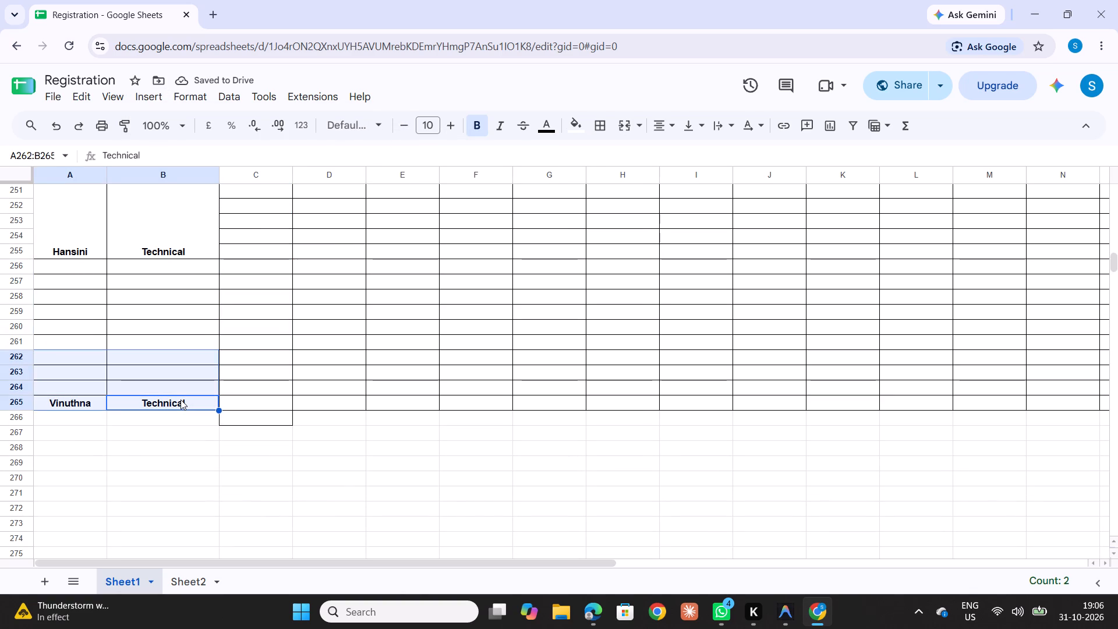
{"action": "key", "text": "shift+Up"}
{"action": "left_click", "coordinate": [190, 98]}
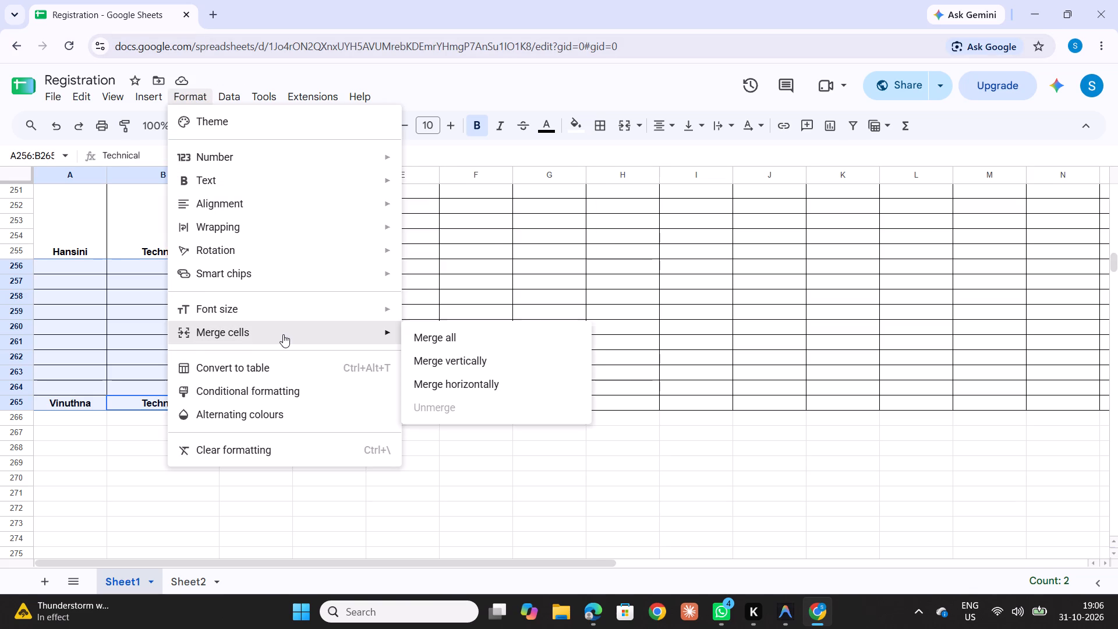
{"action": "left_click", "coordinate": [469, 358]}
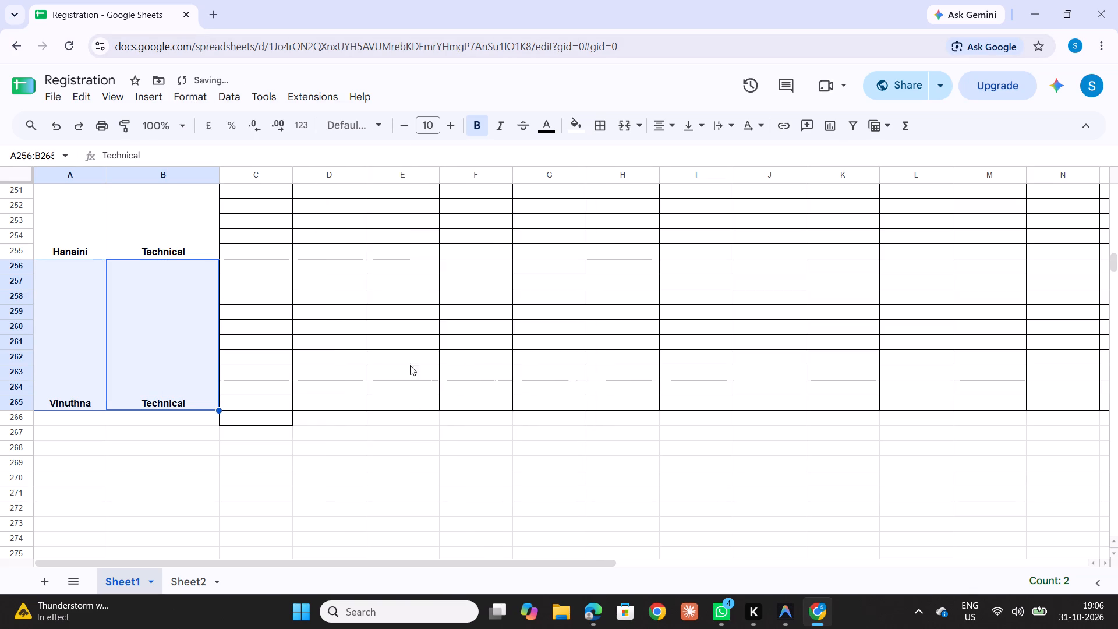
Clear all borders from the stray bordered cell C266 below the table.
{"action": "left_click", "coordinate": [273, 418]}
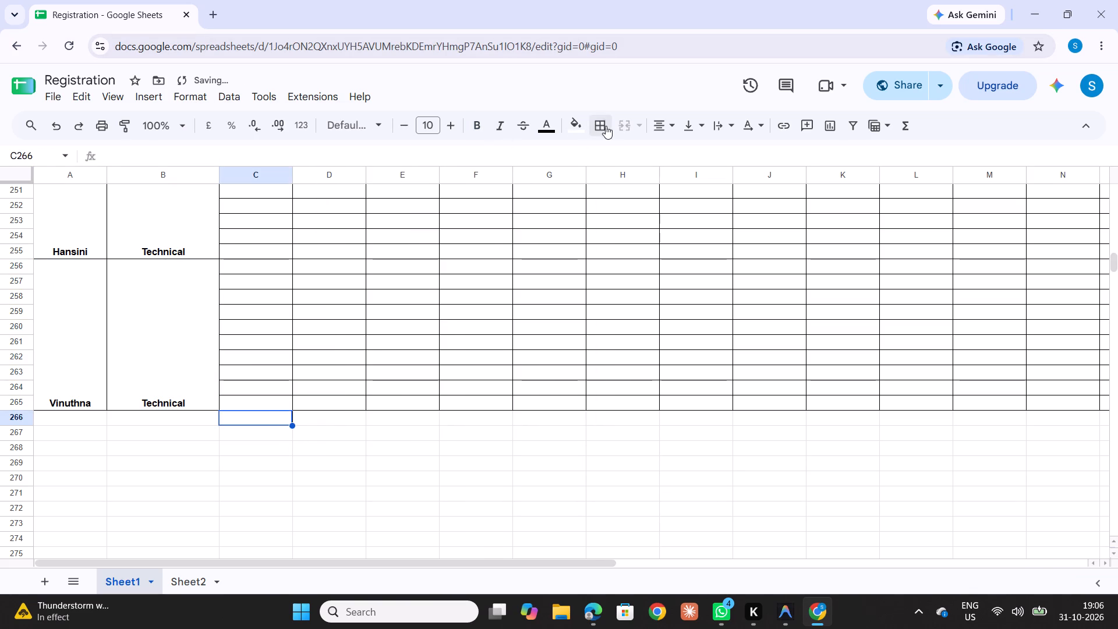
{"action": "left_click", "coordinate": [602, 121]}
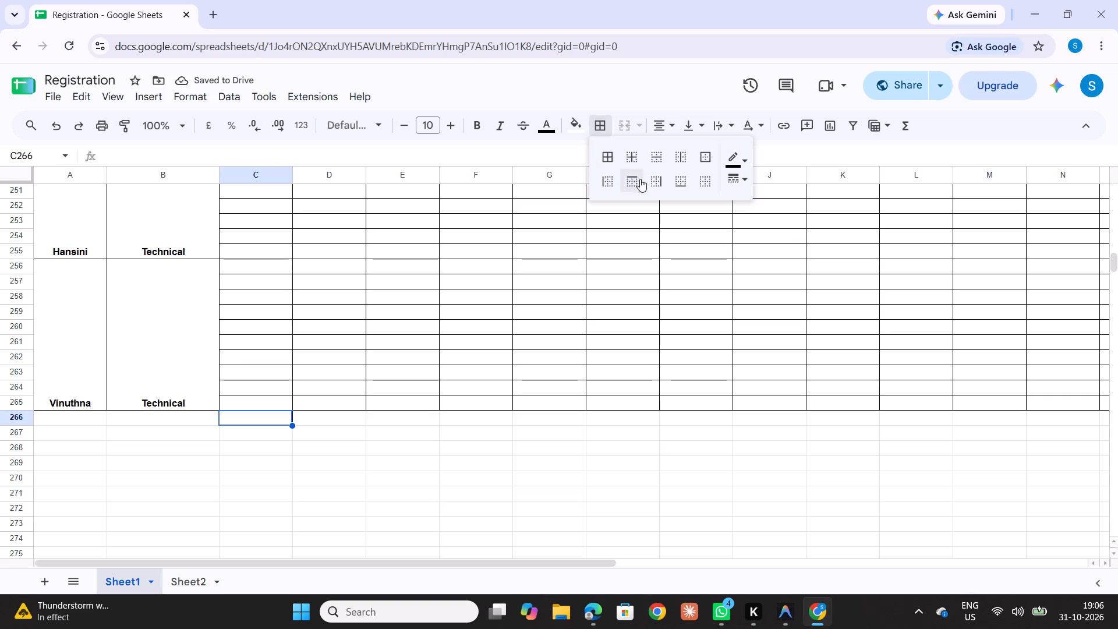
{"action": "left_click", "coordinate": [702, 174]}
{"action": "left_click", "coordinate": [187, 425]}
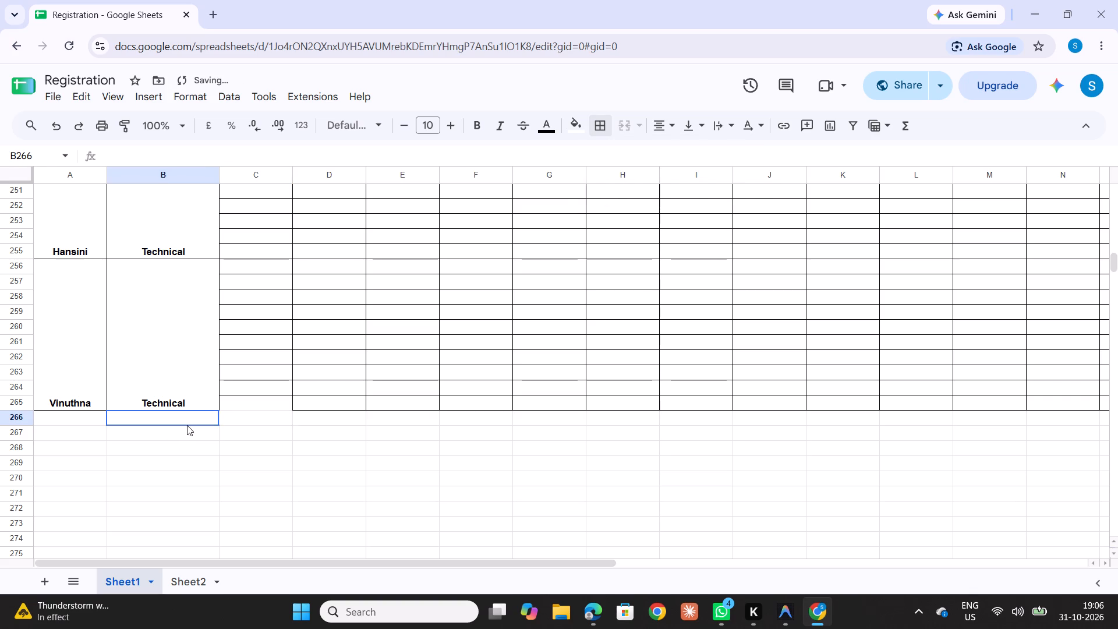
Apply all borders to cell C265 in the last row of Vinuthna's block.
{"action": "left_click", "coordinate": [253, 405]}
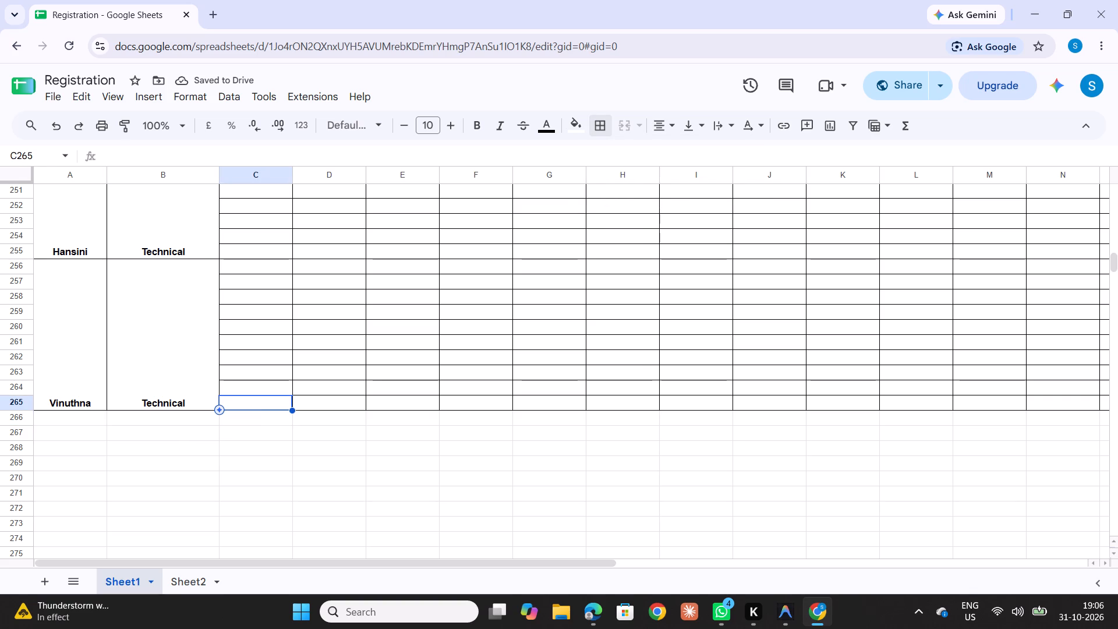
{"action": "left_click", "coordinate": [592, 126]}
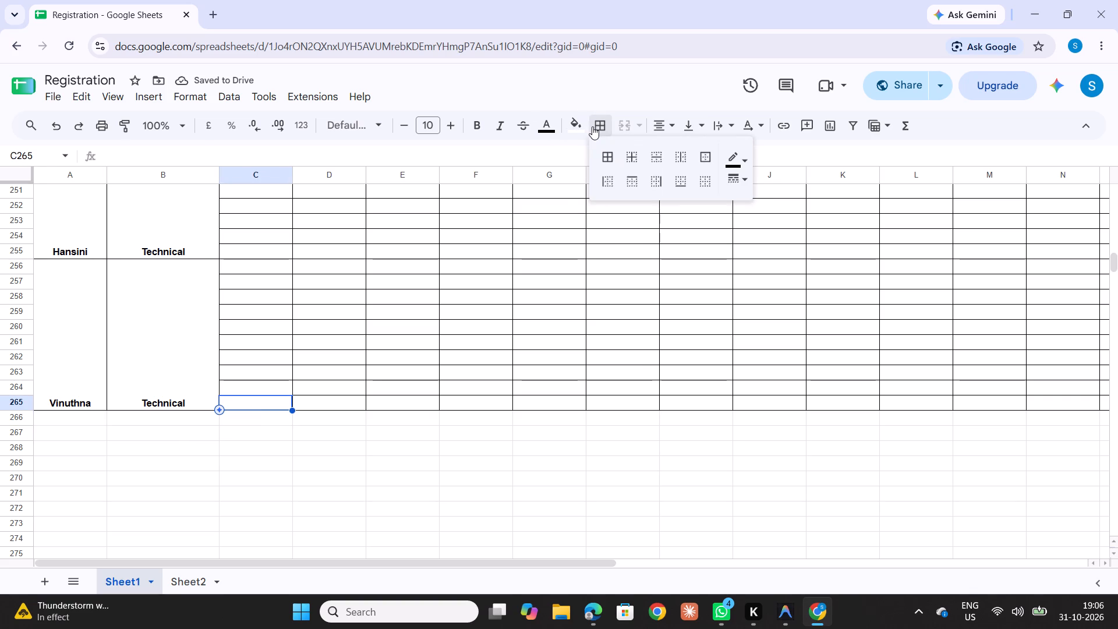
{"action": "left_click", "coordinate": [611, 158]}
{"action": "left_click", "coordinate": [291, 433]}
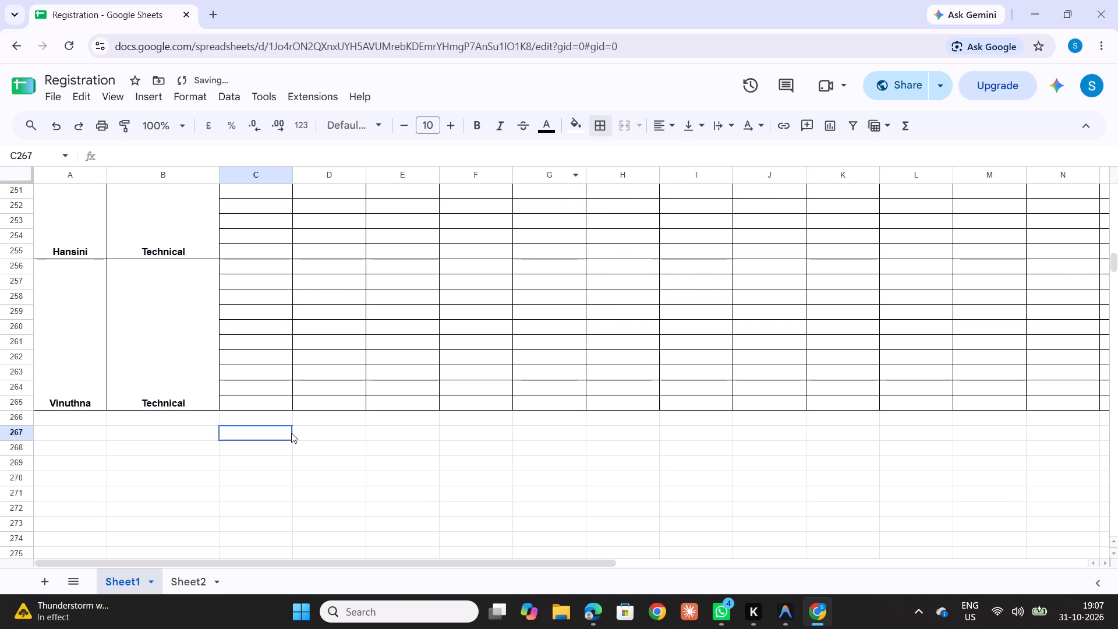
Vertically centre the text of all merged Name and Team cells, from Sahasra to Vinuthna, in A6:B265.
{"action": "scroll", "coordinate": [206, 416], "scroll_direction": "up", "scroll_amount": 8}
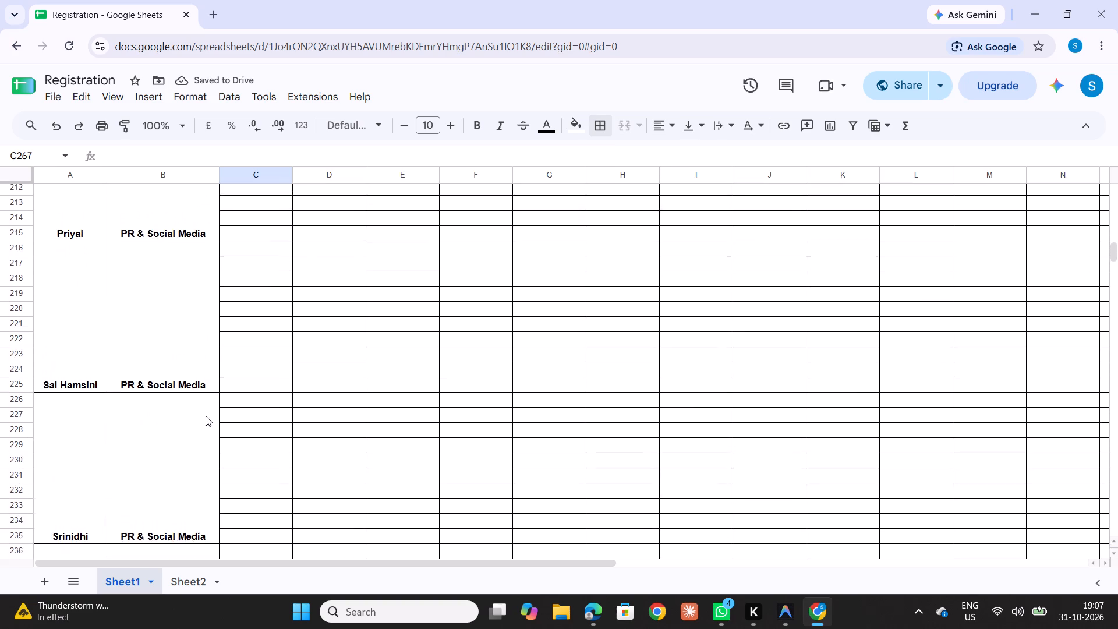
{"action": "scroll", "coordinate": [206, 416], "scroll_direction": "up", "scroll_amount": 17}
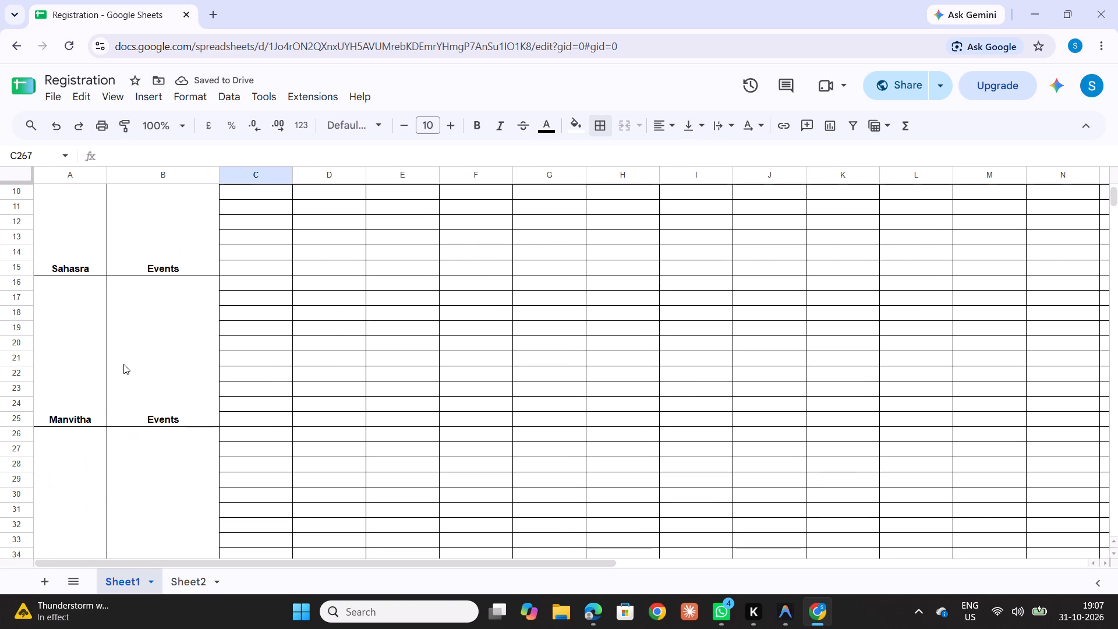
{"action": "left_click", "coordinate": [123, 364]}
{"action": "left_click", "coordinate": [62, 318]}
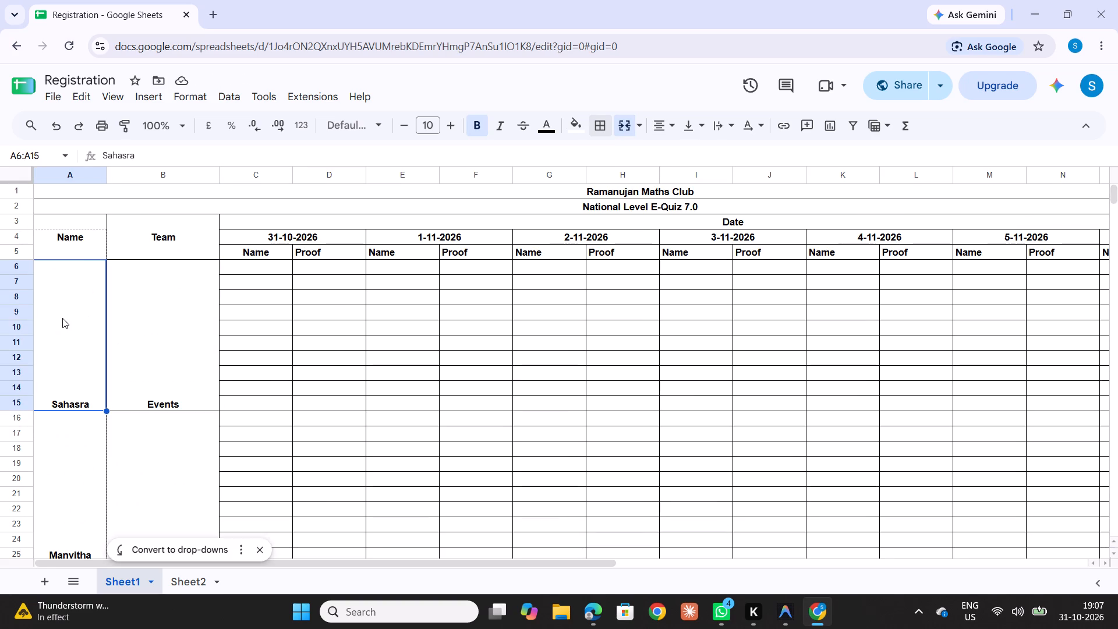
{"action": "key", "text": "shift+Right"}
{"action": "key", "text": "shift+Down"}
{"action": "key", "text": "shift+Down"}
{"action": "key", "text": "shift+Down"}
{"action": "key", "text": "shift+Down"}
{"action": "key", "text": "shift+Down"}
{"action": "key", "text": "shift+Down"}
{"action": "key", "text": "shift+Down"}
{"action": "key", "text": "shift+Down"}
{"action": "key", "text": "shift+Down"}
{"action": "key", "text": "shift+Down"}
{"action": "key", "text": "shift+Down"}
{"action": "key", "text": "shift+Down"}
{"action": "key", "text": "shift+Down"}
{"action": "key", "text": "shift+Down"}
{"action": "key", "text": "shift+Down"}
{"action": "key", "text": "shift+Down"}
{"action": "key", "text": "shift+Down"}
{"action": "key", "text": "shift+Down"}
{"action": "key", "text": "shift+Down"}
{"action": "key", "text": "shift+Down"}
{"action": "key", "text": "shift+Down"}
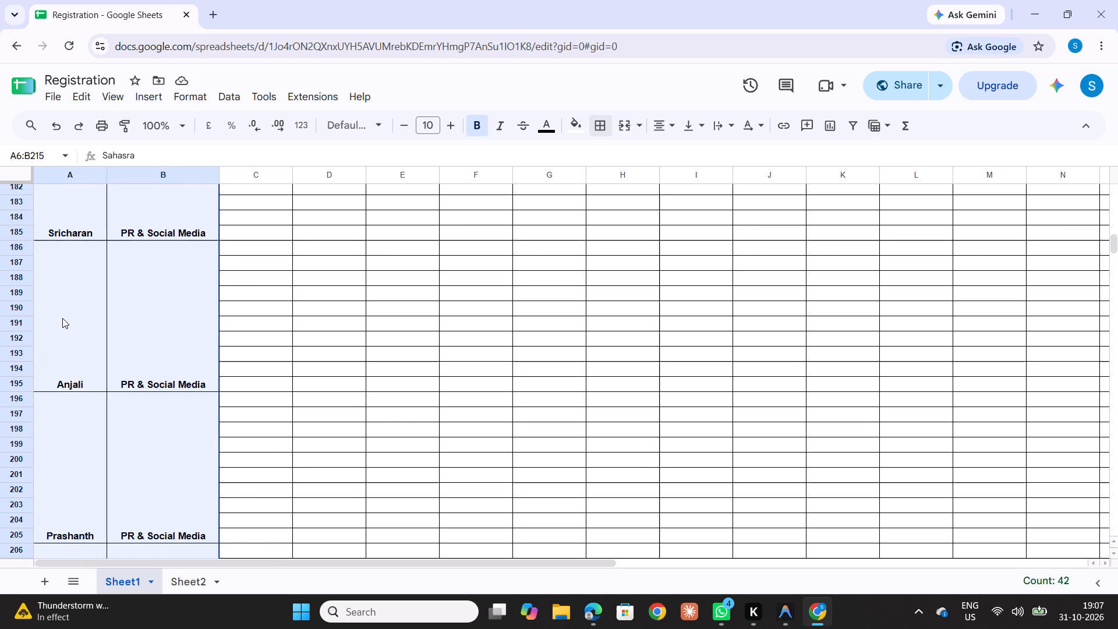
{"action": "key", "text": "shift+Down"}
{"action": "key", "text": "shift+Down"}
{"action": "key", "text": "shift+Down"}
{"action": "key", "text": "shift+Down"}
{"action": "key", "text": "shift+Down"}
{"action": "key", "text": "shift+Down"}
{"action": "key", "text": "shift+Up"}
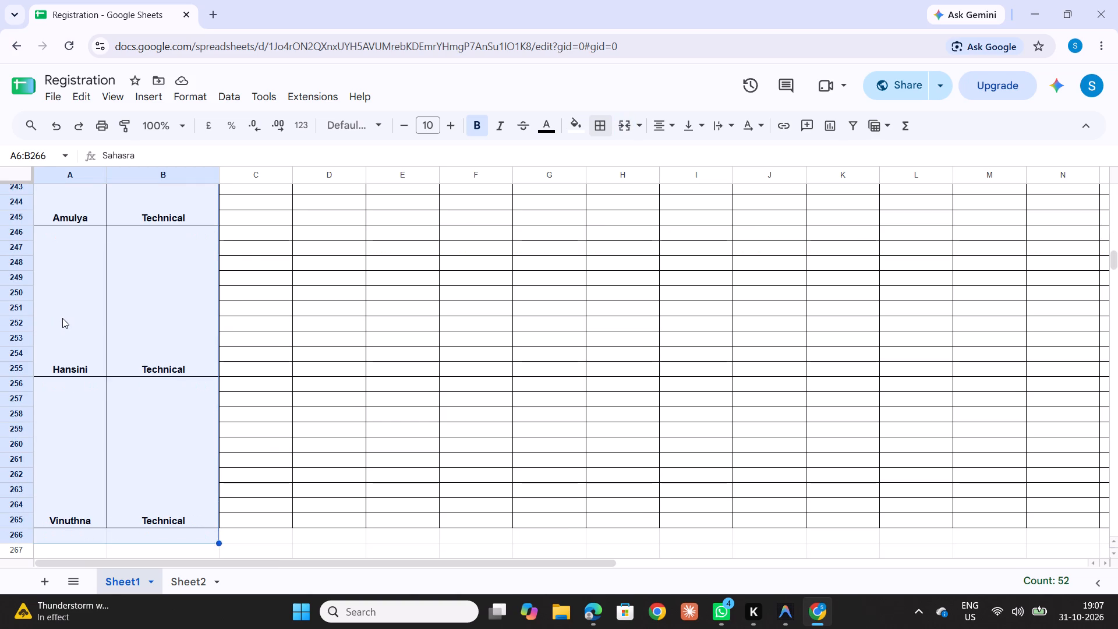
{"action": "key", "text": "shift+Up"}
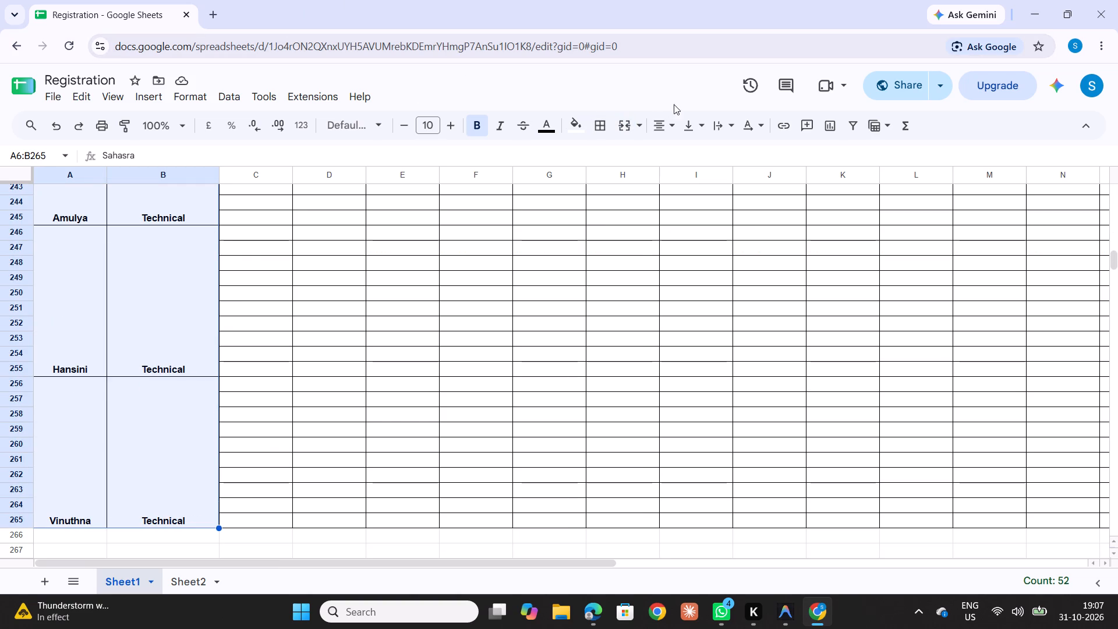
{"action": "left_click", "coordinate": [694, 127]}
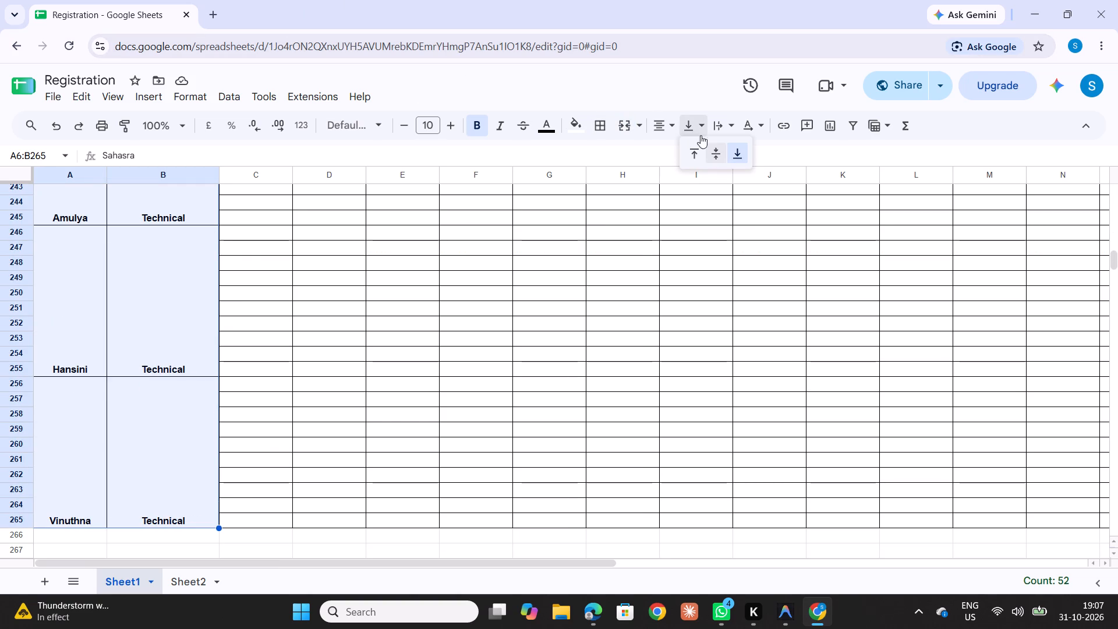
{"action": "left_click", "coordinate": [720, 154]}
{"action": "left_click", "coordinate": [312, 368]}
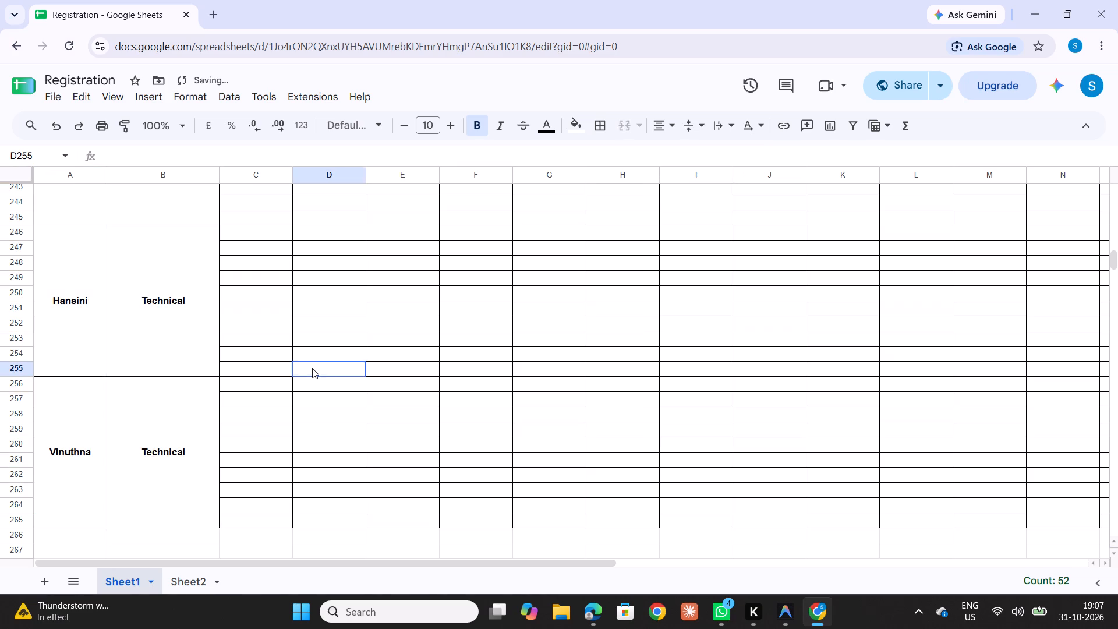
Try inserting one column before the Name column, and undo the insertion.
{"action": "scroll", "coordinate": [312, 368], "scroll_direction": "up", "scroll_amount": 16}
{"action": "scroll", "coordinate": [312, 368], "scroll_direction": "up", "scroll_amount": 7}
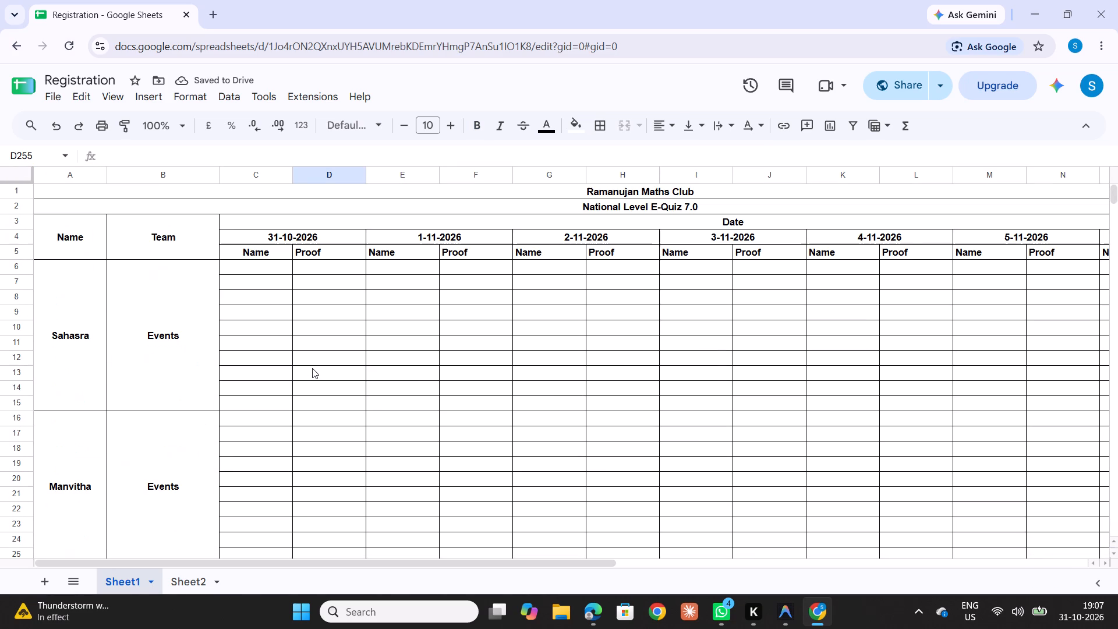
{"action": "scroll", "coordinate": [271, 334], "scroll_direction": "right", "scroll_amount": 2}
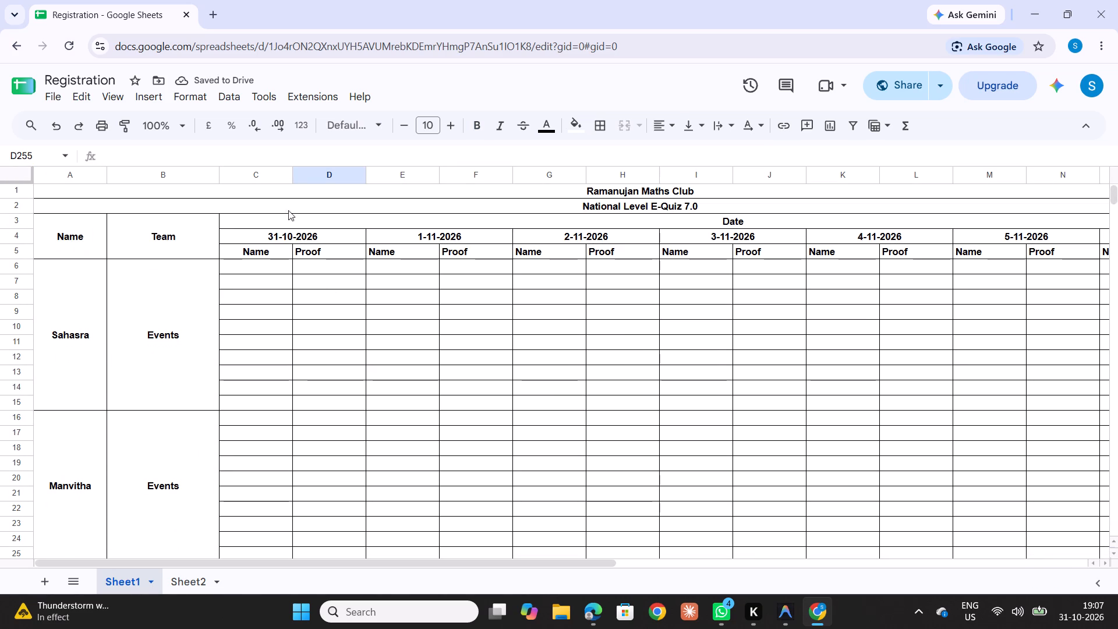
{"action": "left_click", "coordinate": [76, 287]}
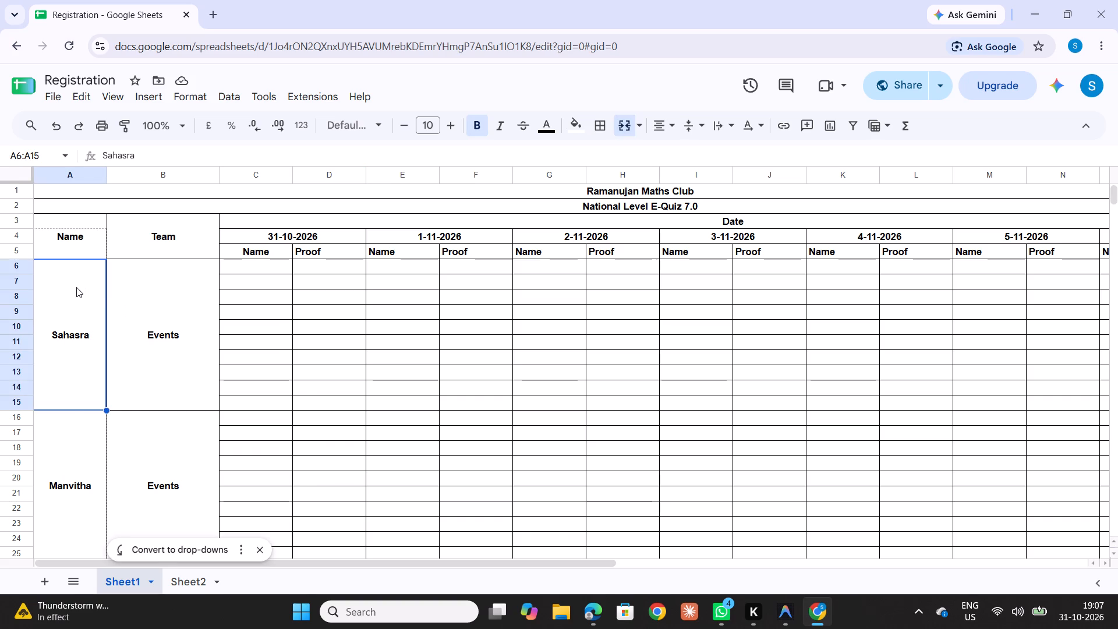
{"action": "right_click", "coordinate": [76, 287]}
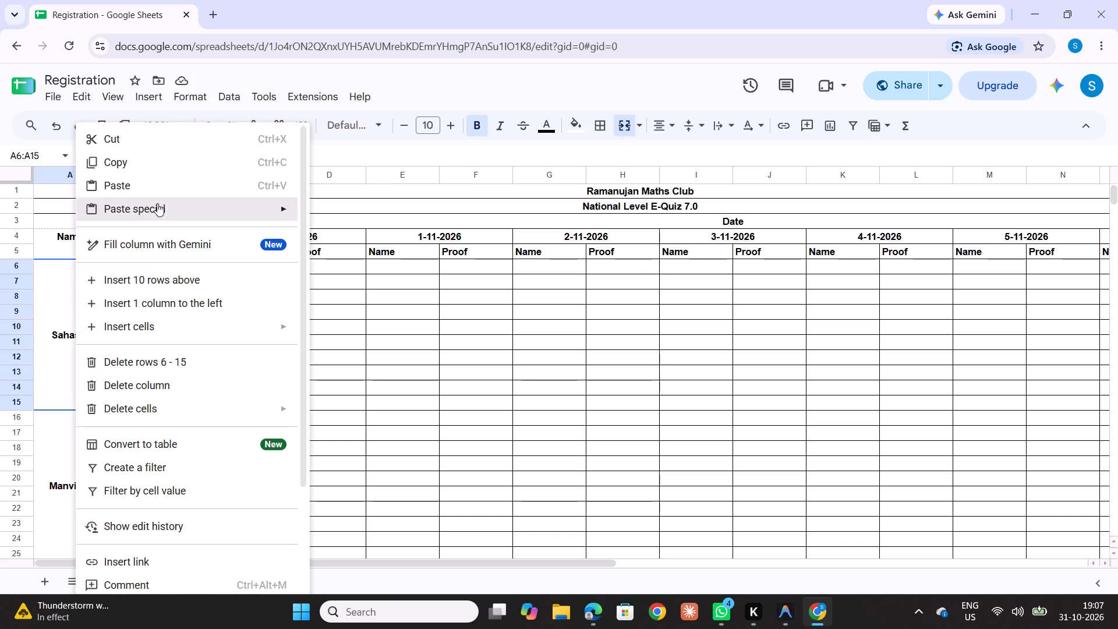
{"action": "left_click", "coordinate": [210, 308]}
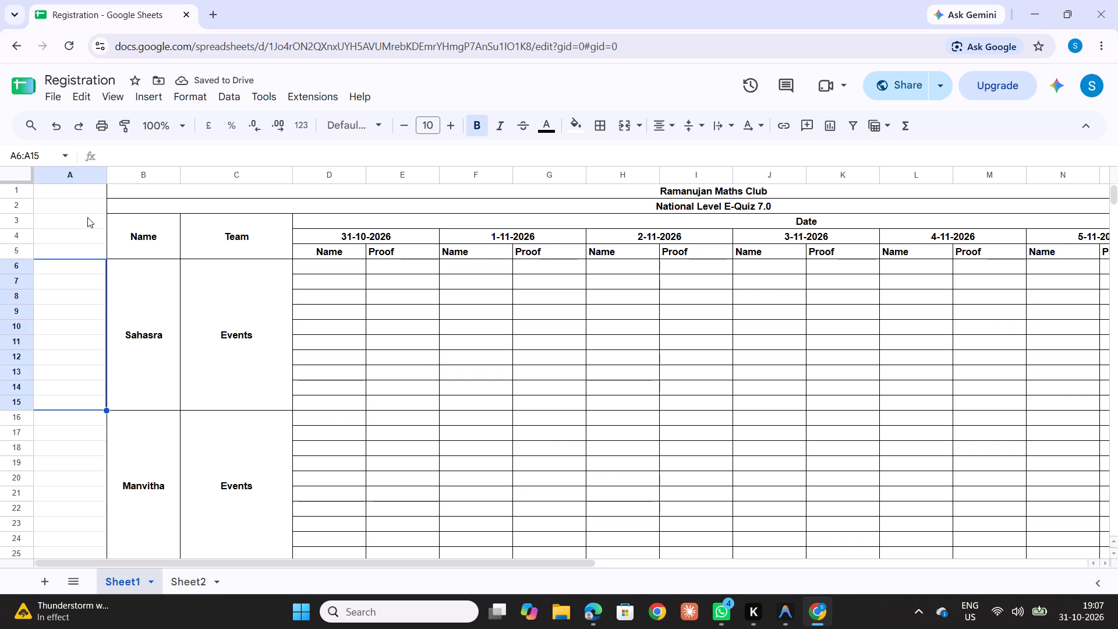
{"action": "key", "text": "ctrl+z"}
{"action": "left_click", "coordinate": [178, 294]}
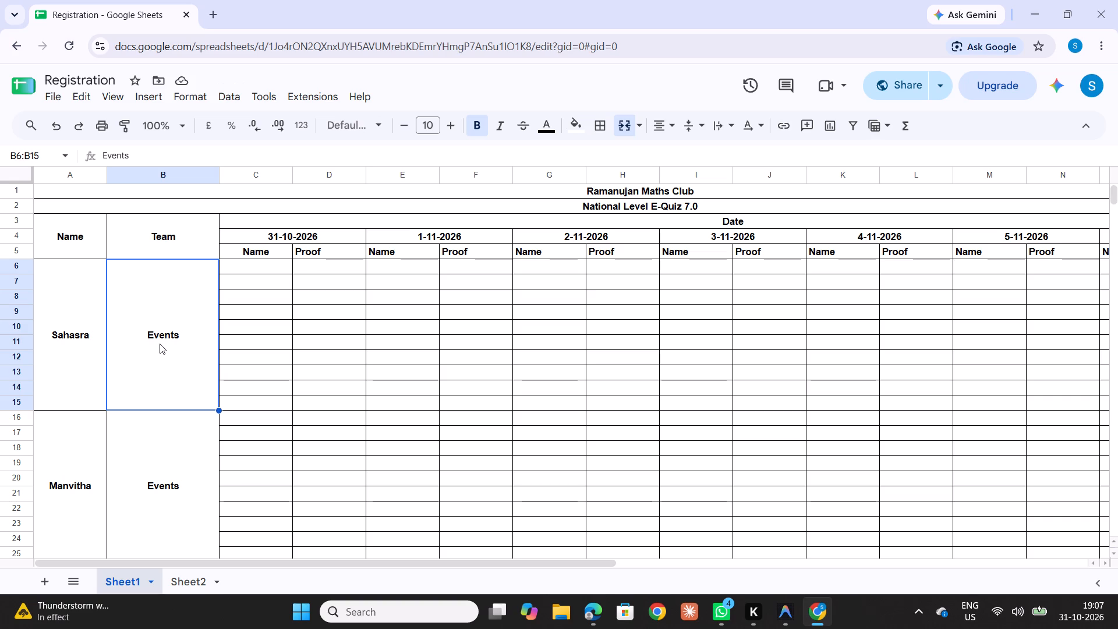
Review the whole roster table on Sheet1, checking every member's Name and Team block and all the date columns.
{"action": "scroll", "coordinate": [160, 344], "scroll_direction": "up", "scroll_amount": 4}
{"action": "scroll", "coordinate": [160, 344], "scroll_direction": "left", "scroll_amount": 5}
{"action": "scroll", "coordinate": [160, 344], "scroll_direction": "right", "scroll_amount": 1}
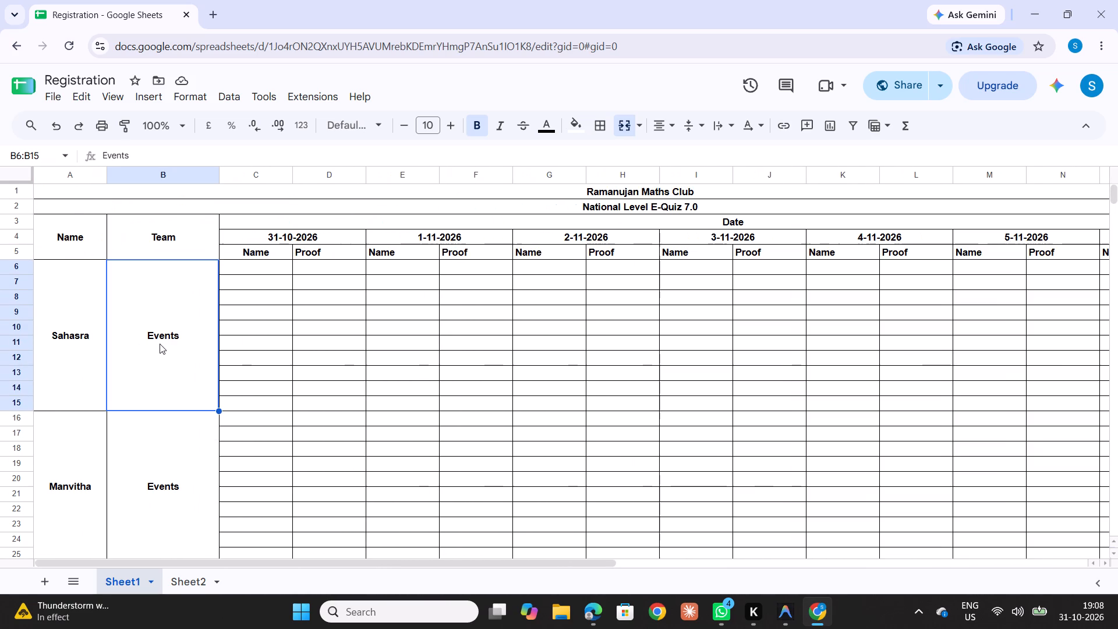
{"action": "scroll", "coordinate": [160, 344], "scroll_direction": "right", "scroll_amount": 1}
{"action": "scroll", "coordinate": [160, 344], "scroll_direction": "up", "scroll_amount": 1}
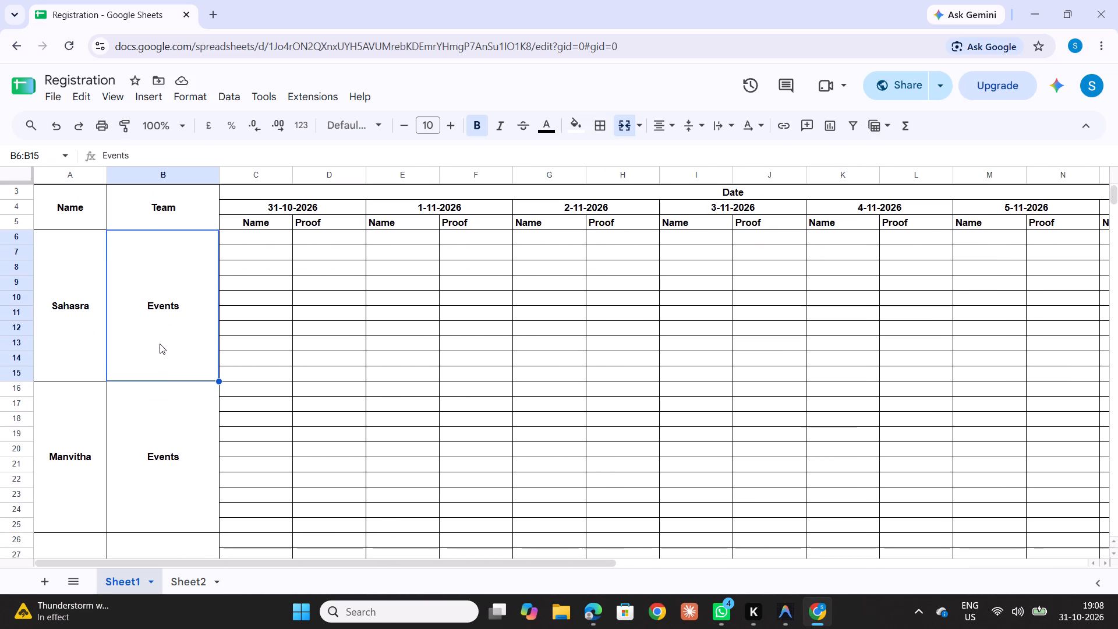
{"action": "scroll", "coordinate": [160, 344], "scroll_direction": "up", "scroll_amount": 1}
{"action": "scroll", "coordinate": [160, 335], "scroll_direction": "down", "scroll_amount": 1}
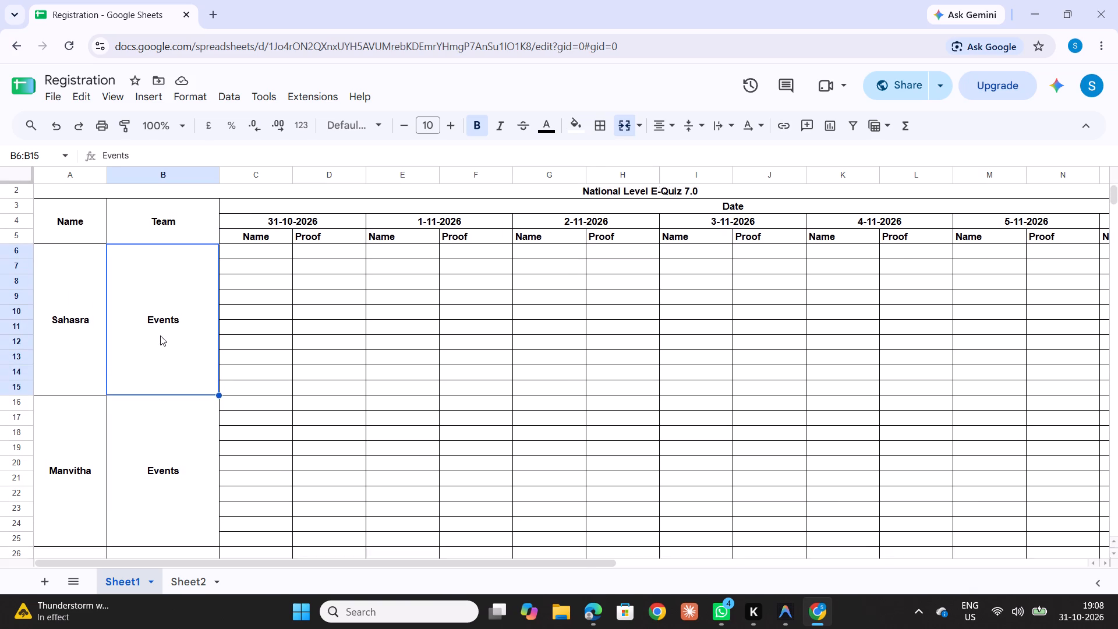
{"action": "scroll", "coordinate": [160, 335], "scroll_direction": "down", "scroll_amount": 4}
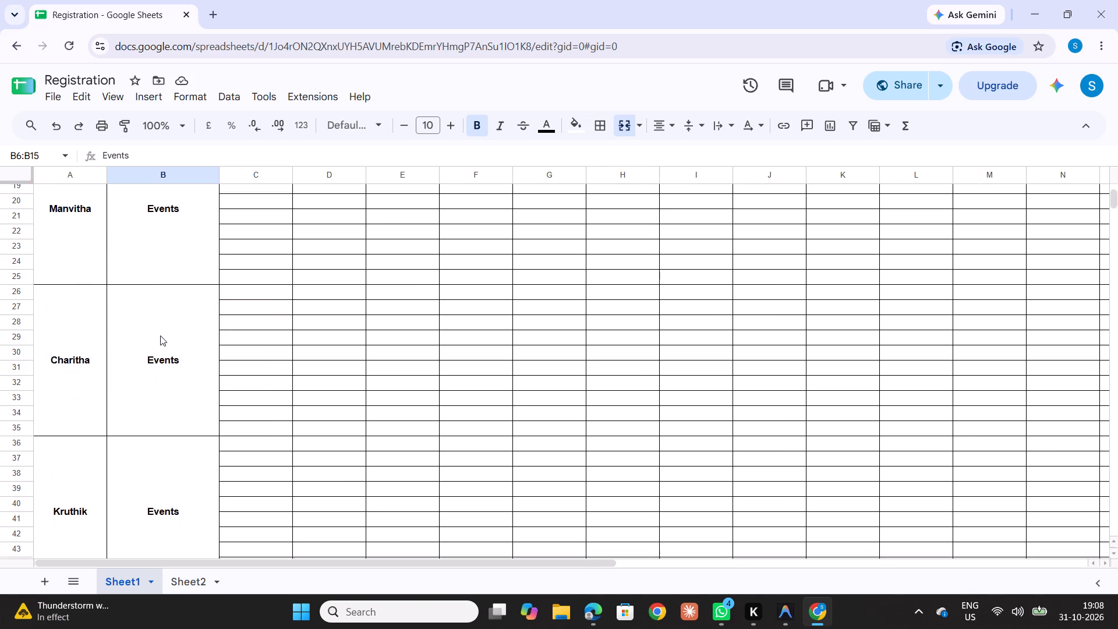
{"action": "scroll", "coordinate": [160, 335], "scroll_direction": "down", "scroll_amount": 10}
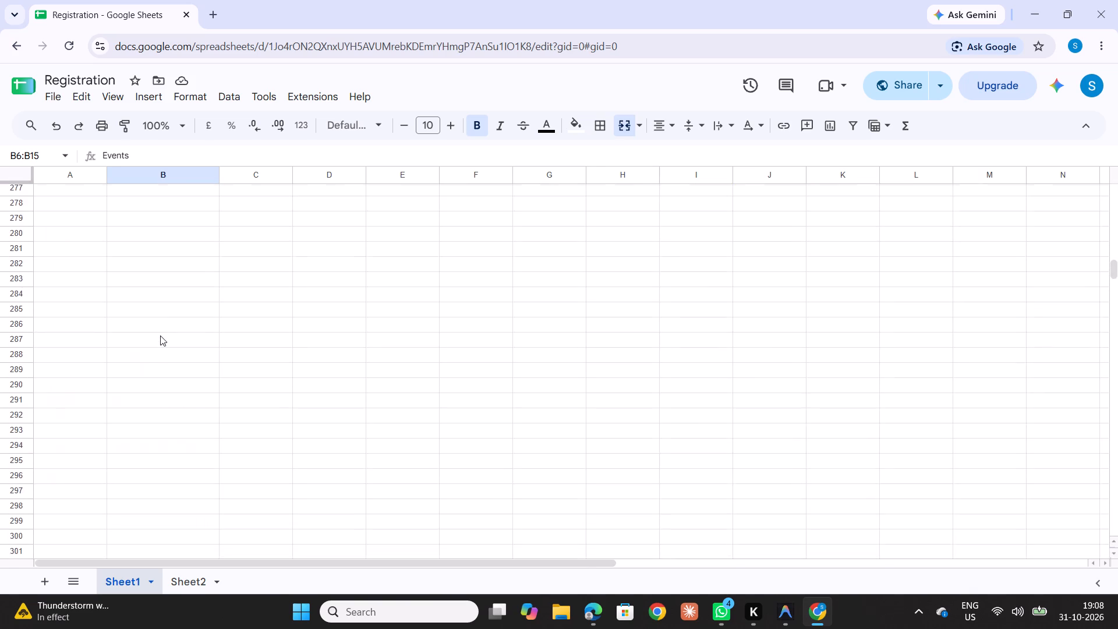
{"action": "scroll", "coordinate": [160, 335], "scroll_direction": "up", "scroll_amount": 7}
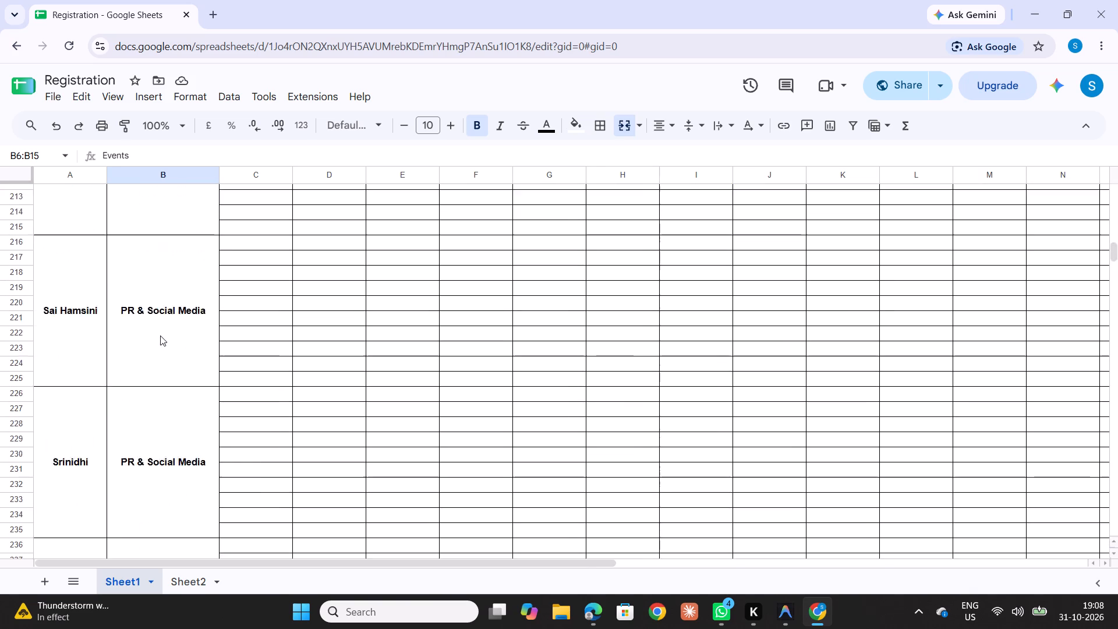
{"action": "scroll", "coordinate": [160, 335], "scroll_direction": "up", "scroll_amount": 2}
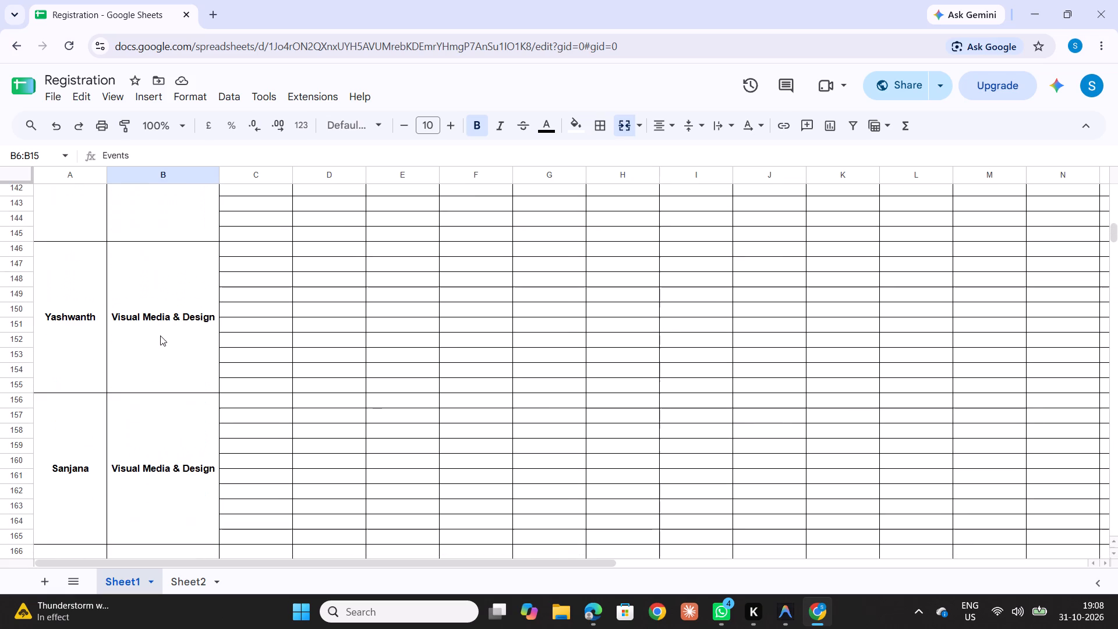
{"action": "scroll", "coordinate": [160, 335], "scroll_direction": "down", "scroll_amount": 2}
{"action": "scroll", "coordinate": [160, 335], "scroll_direction": "up", "scroll_amount": 3}
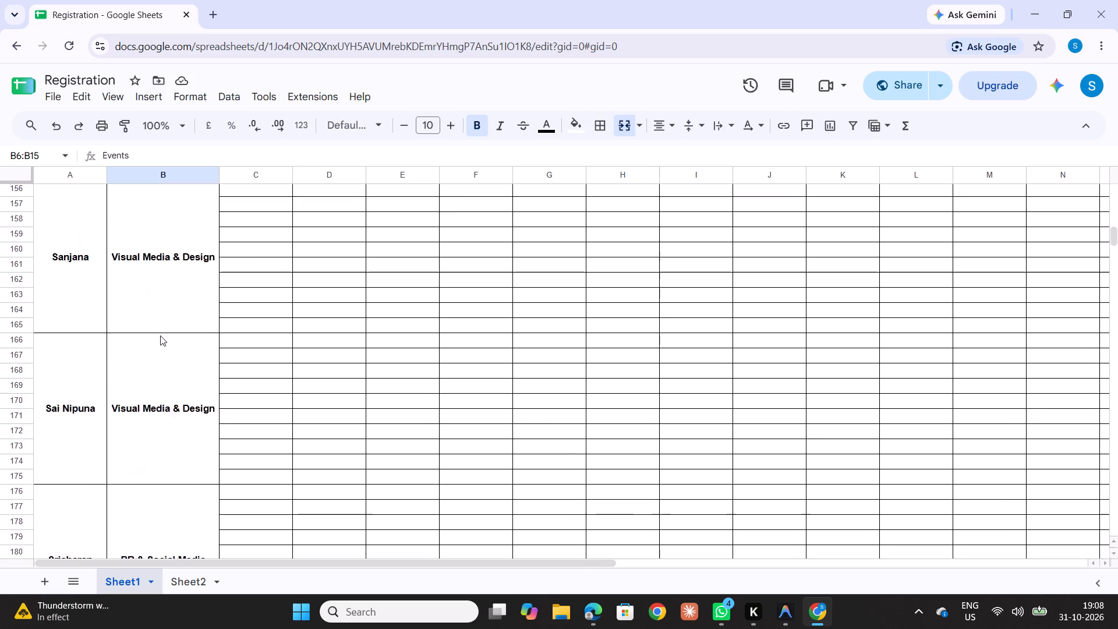
{"action": "scroll", "coordinate": [160, 335], "scroll_direction": "up", "scroll_amount": 7}
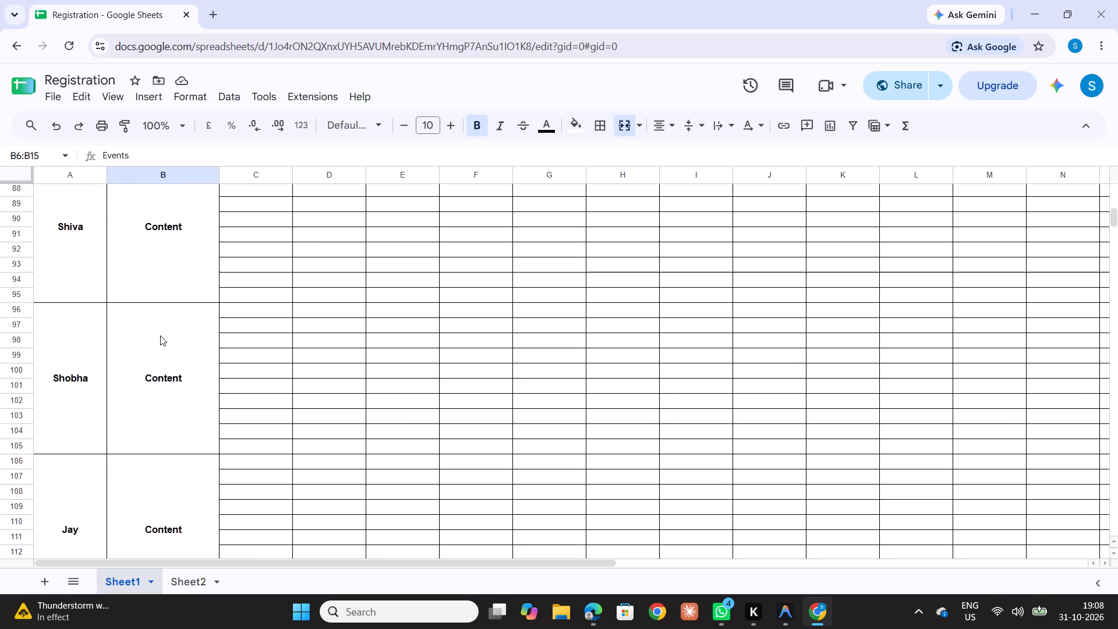
{"action": "scroll", "coordinate": [160, 335], "scroll_direction": "up", "scroll_amount": 11}
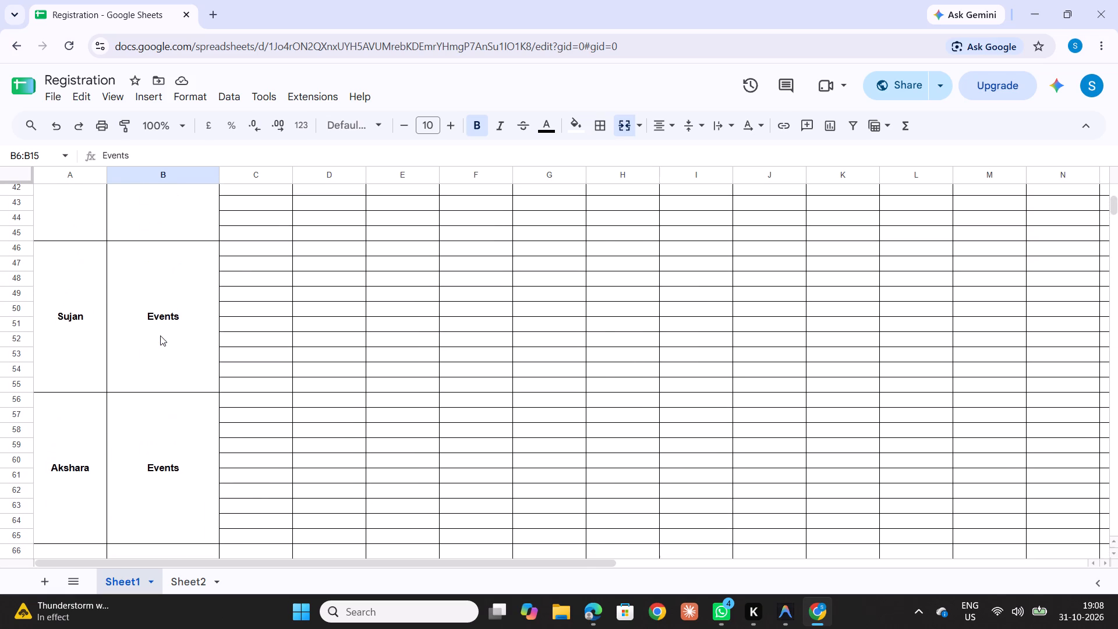
{"action": "scroll", "coordinate": [160, 335], "scroll_direction": "up", "scroll_amount": 7}
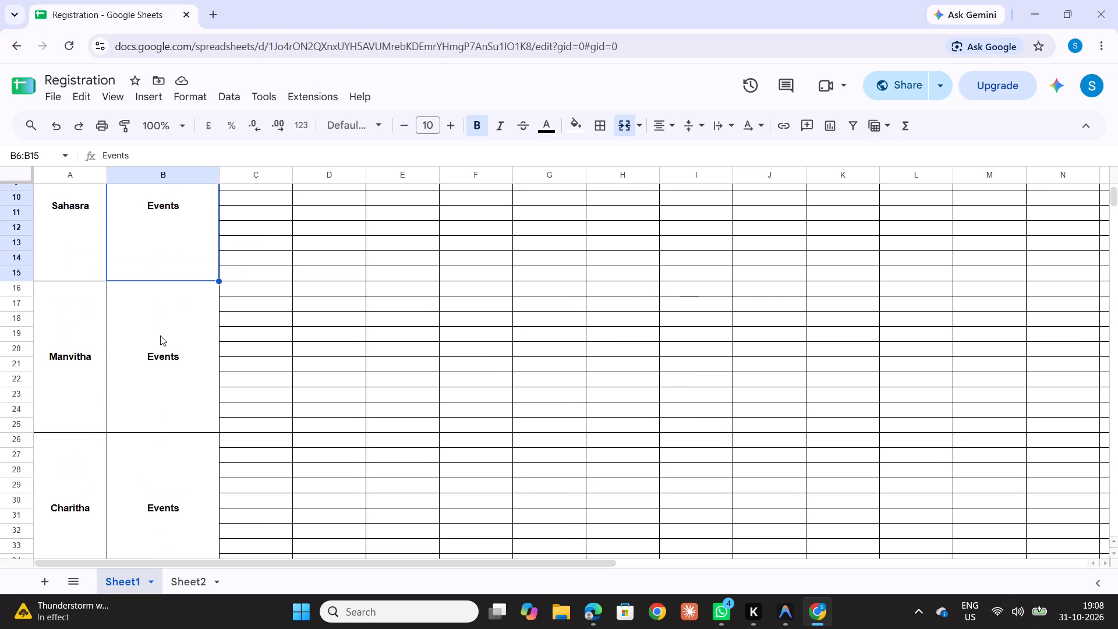
{"action": "scroll", "coordinate": [160, 335], "scroll_direction": "up", "scroll_amount": 5}
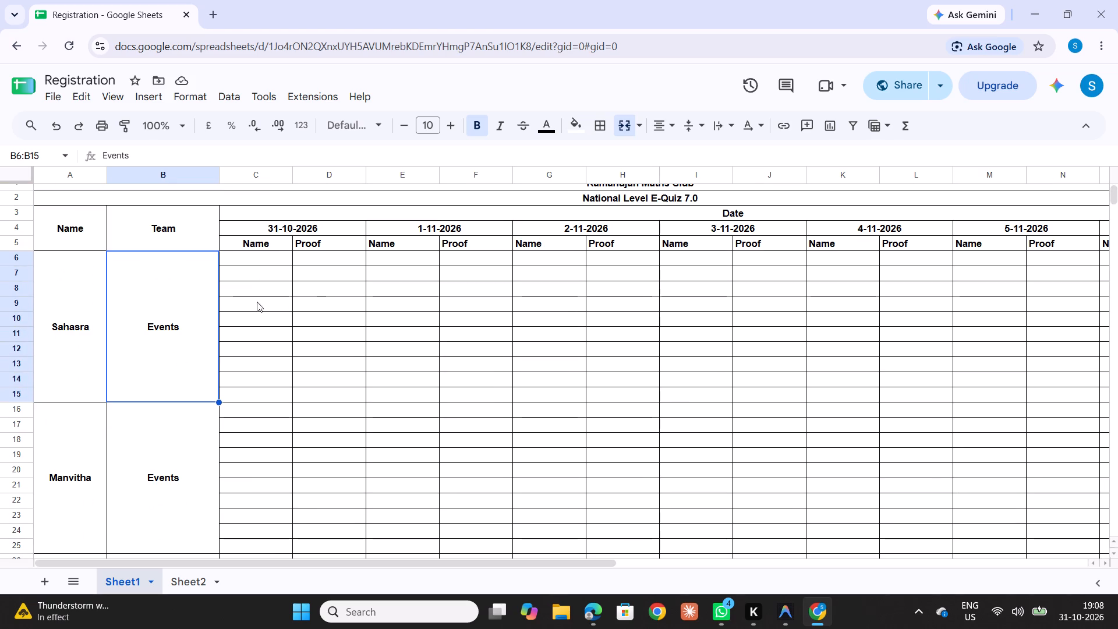
{"action": "scroll", "coordinate": [440, 314], "scroll_direction": "right", "scroll_amount": 1}
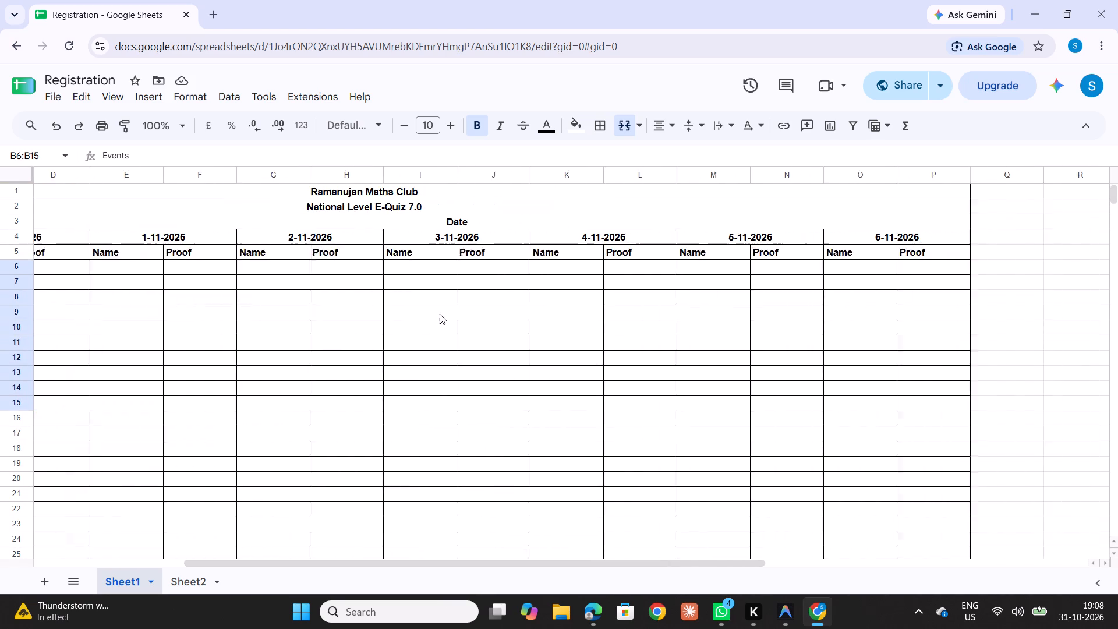
{"action": "scroll", "coordinate": [440, 314], "scroll_direction": "right", "scroll_amount": 5}
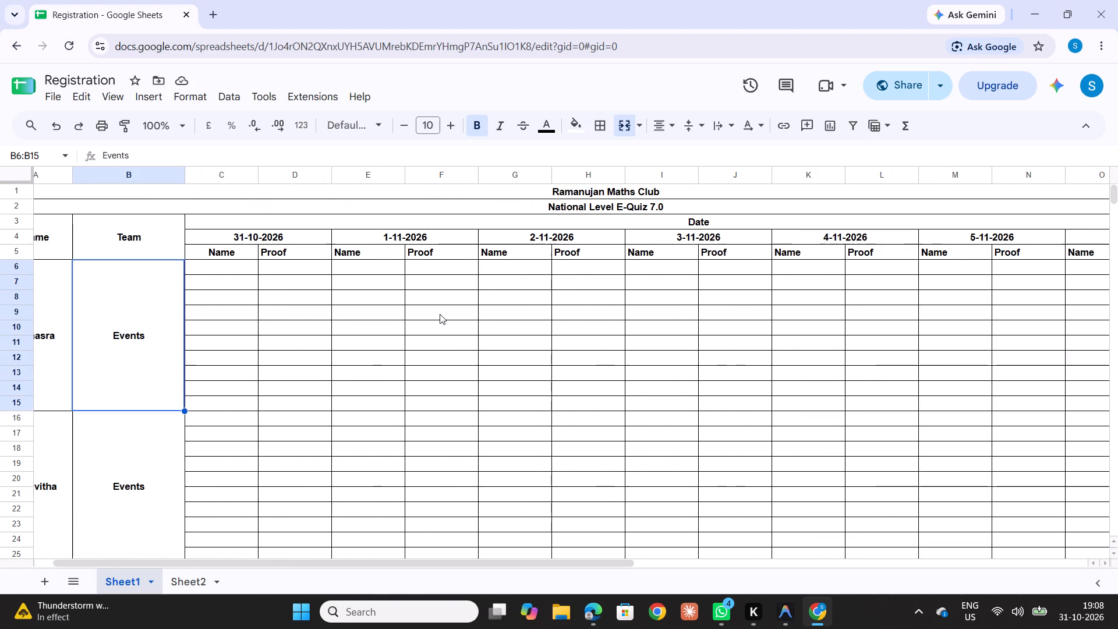
{"action": "scroll", "coordinate": [440, 314], "scroll_direction": "right", "scroll_amount": 2}
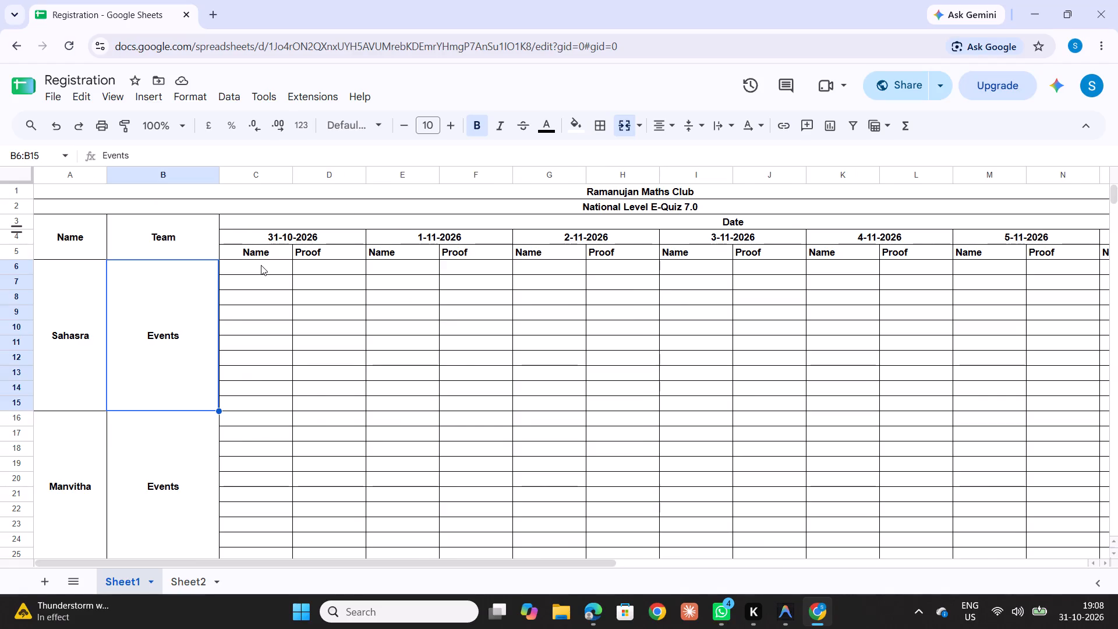
Review the Registration workbook's sharing settings and close them.
{"action": "left_click", "coordinate": [917, 91]}
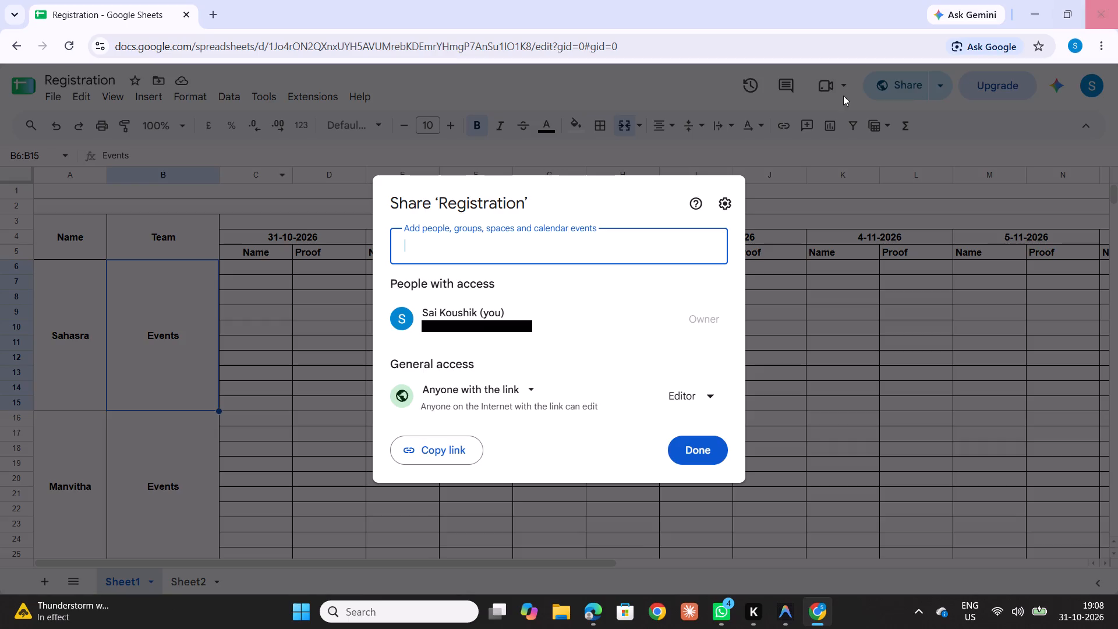
{"action": "left_click", "coordinate": [703, 451]}
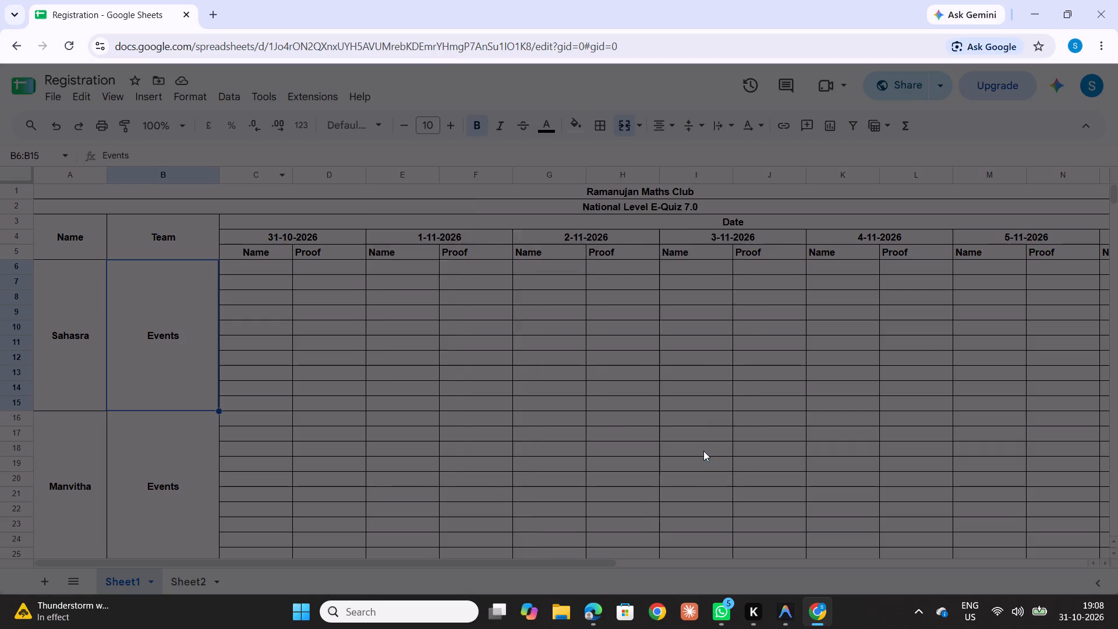